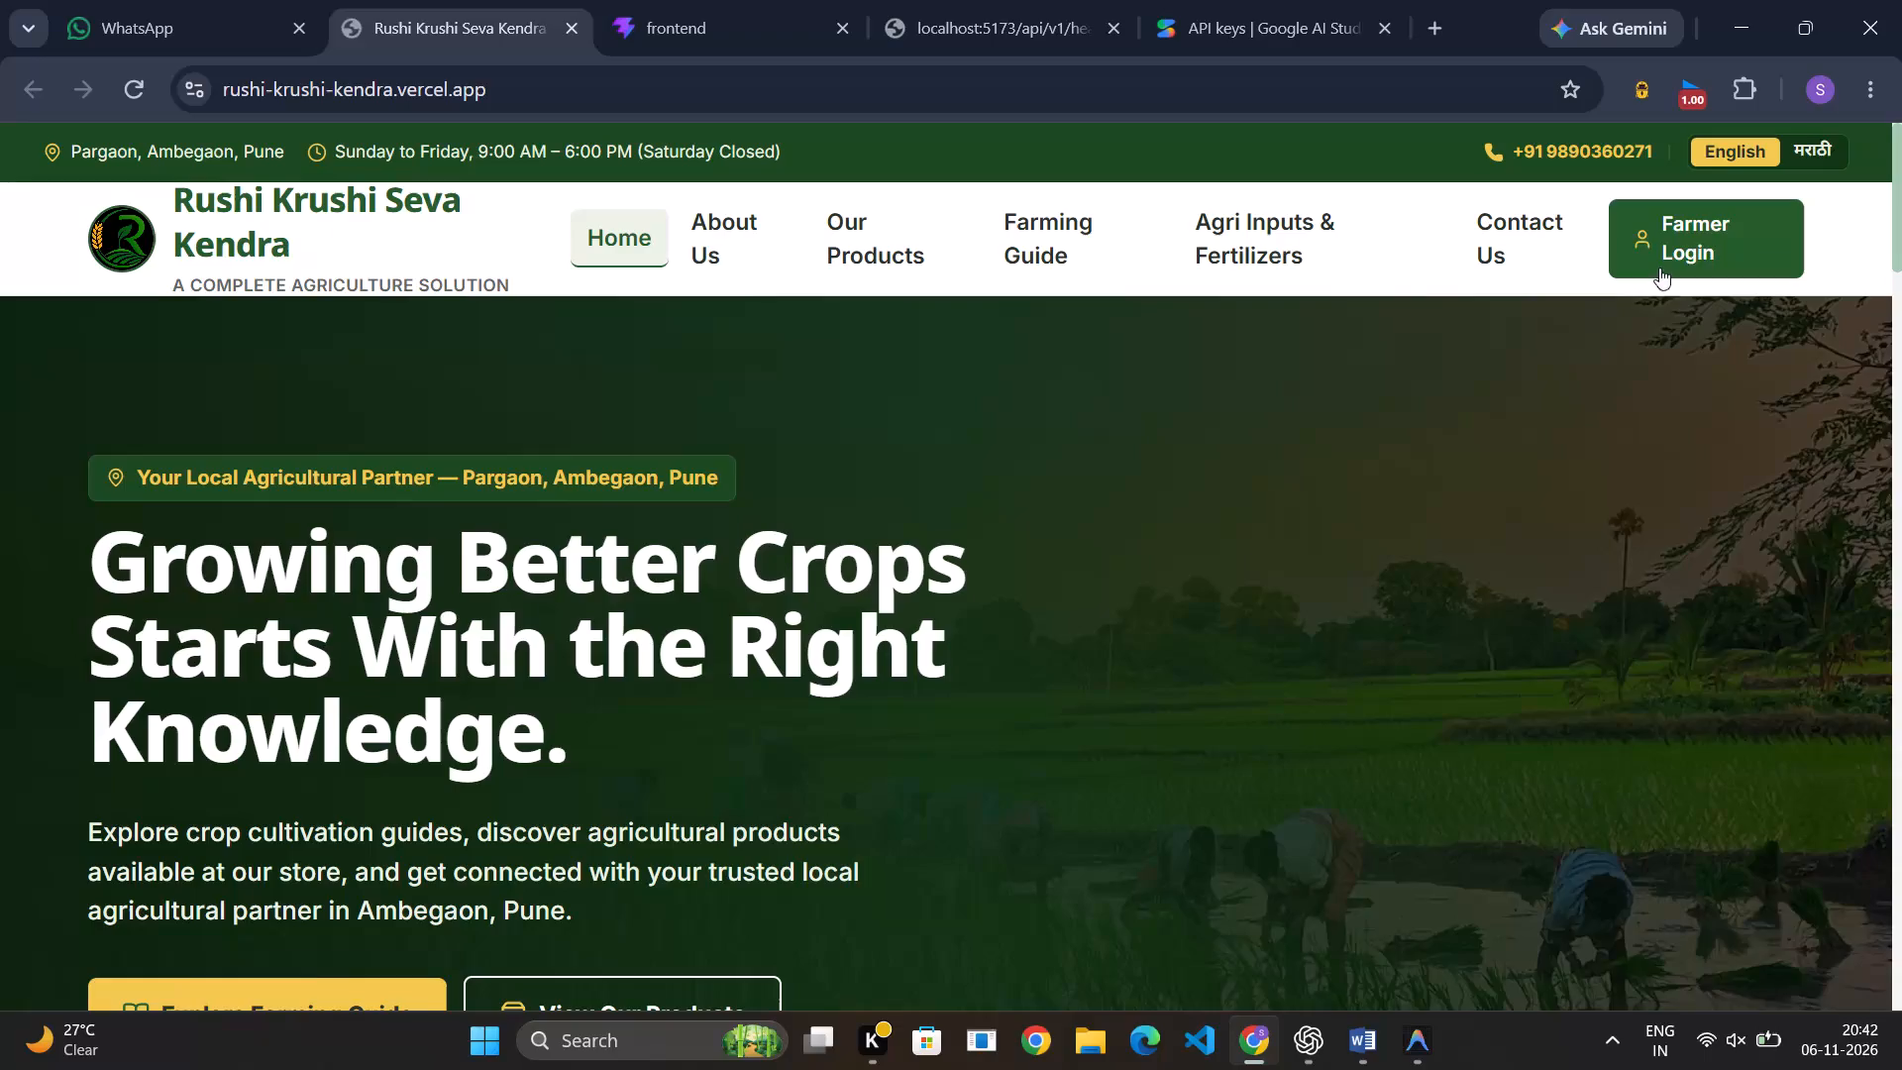
# Open the Farmer Login page of the Rushi Krushi Seva Kendra site and look over its sign-in form.
pyautogui.click(1706, 241)
pyautogui.scroll(-1, 1208, 529)
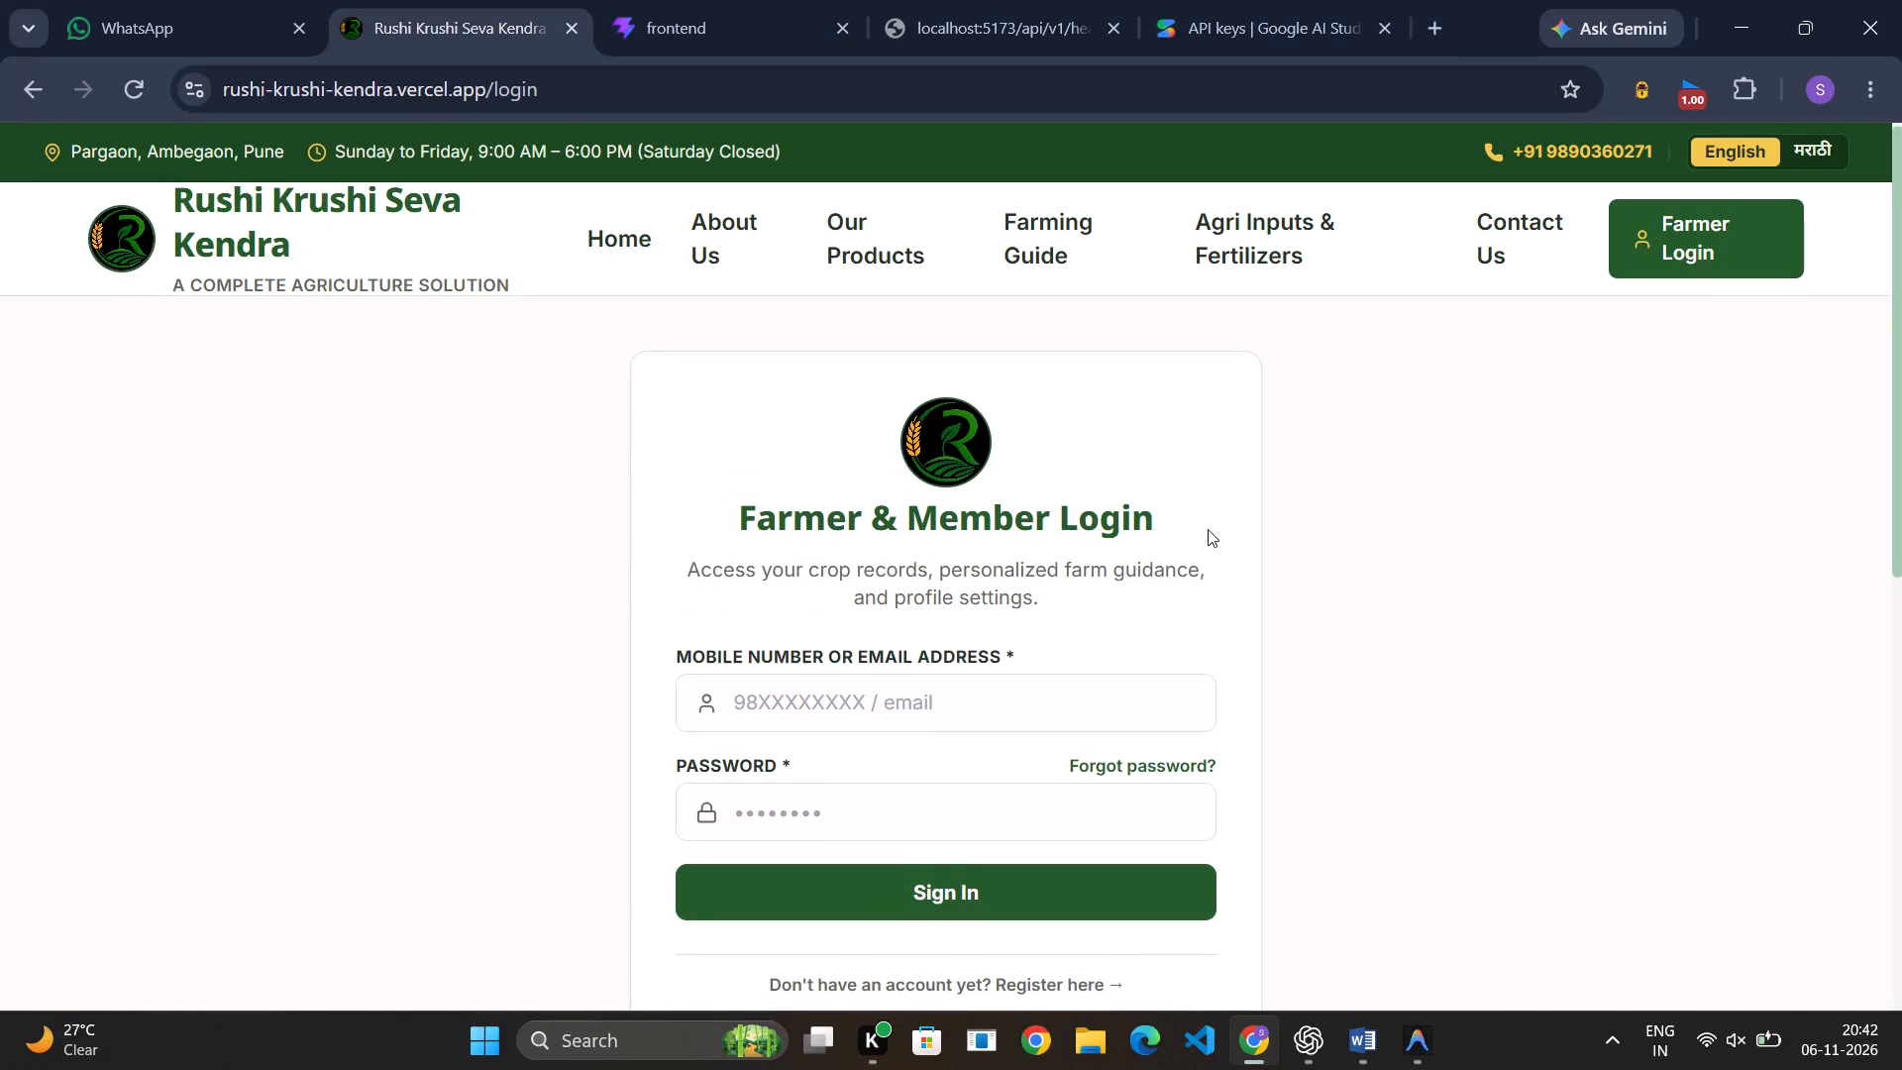
pyautogui.scroll(-1, 1208, 529)
pyautogui.scroll(3, 1208, 529)
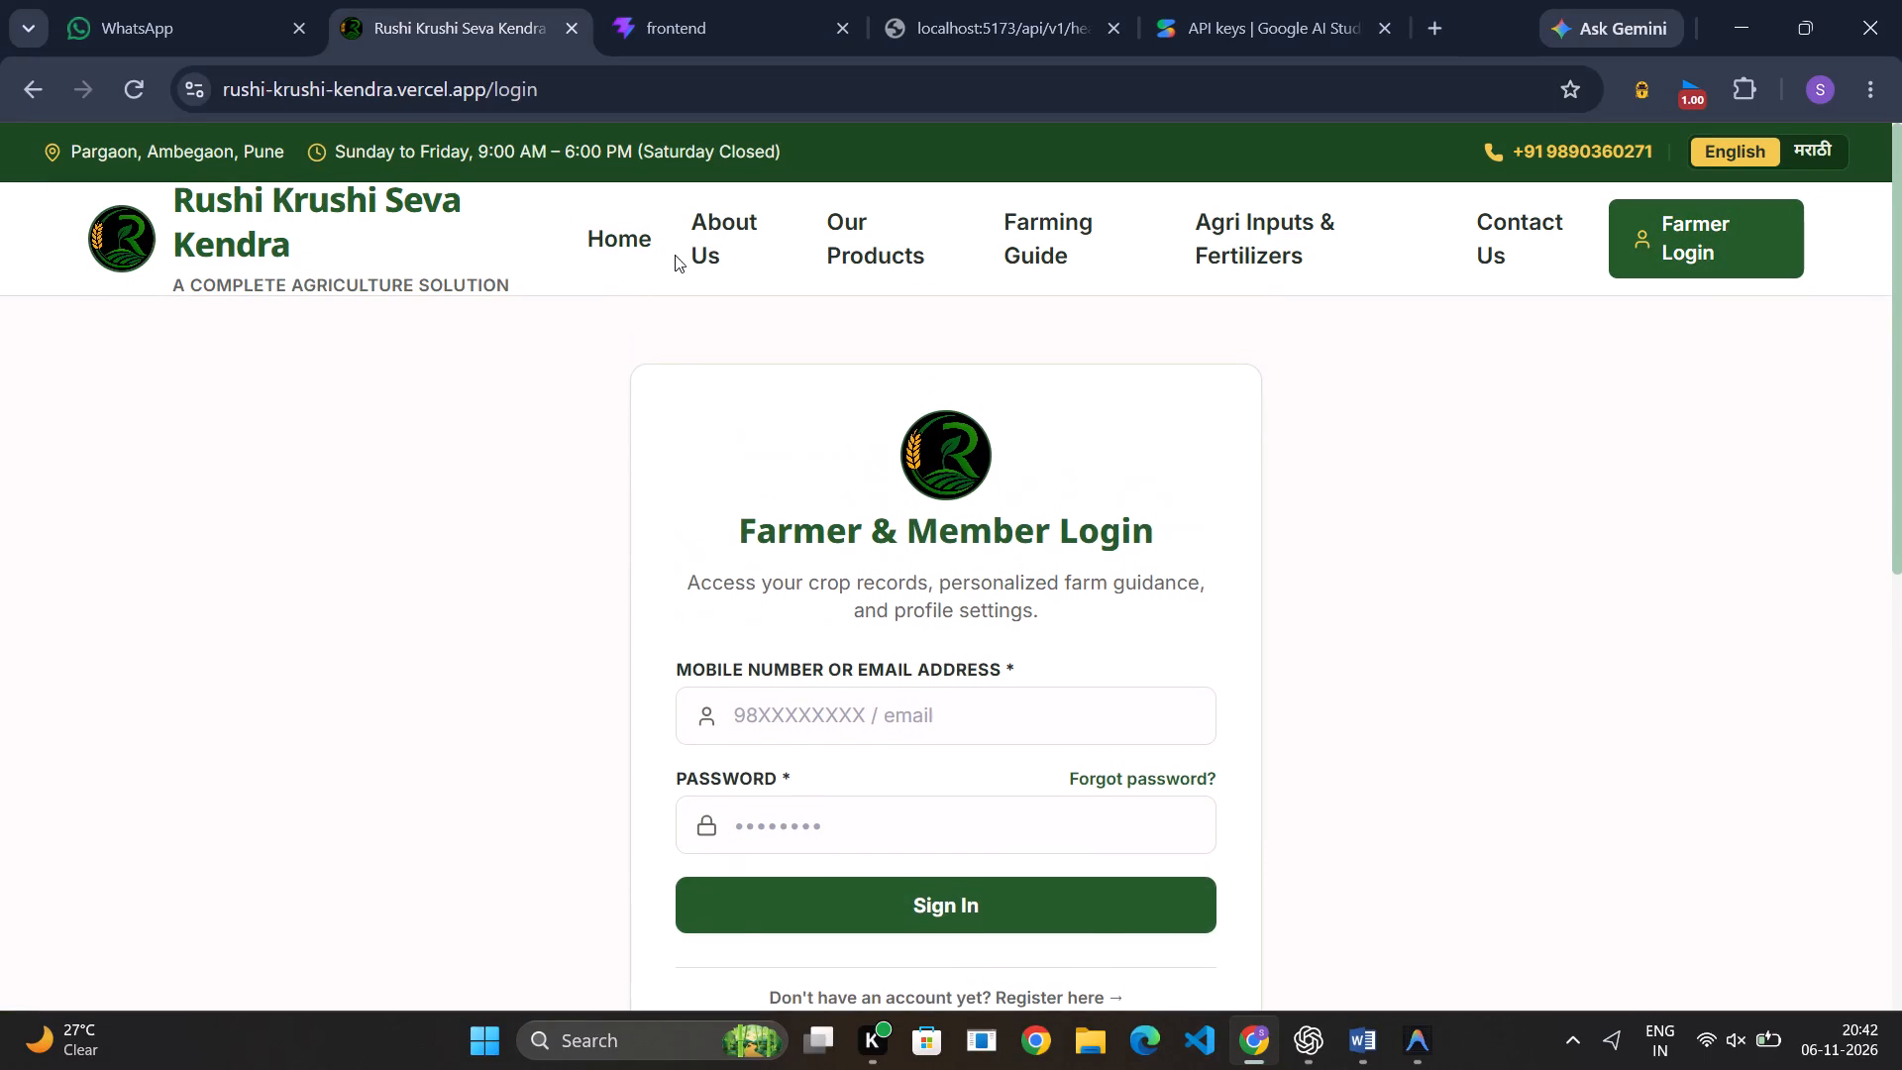
# Open the Our Products page and look over the store catalogue's search and filter area.
pyautogui.click(828, 239)
pyautogui.scroll(-3, 816, 532)
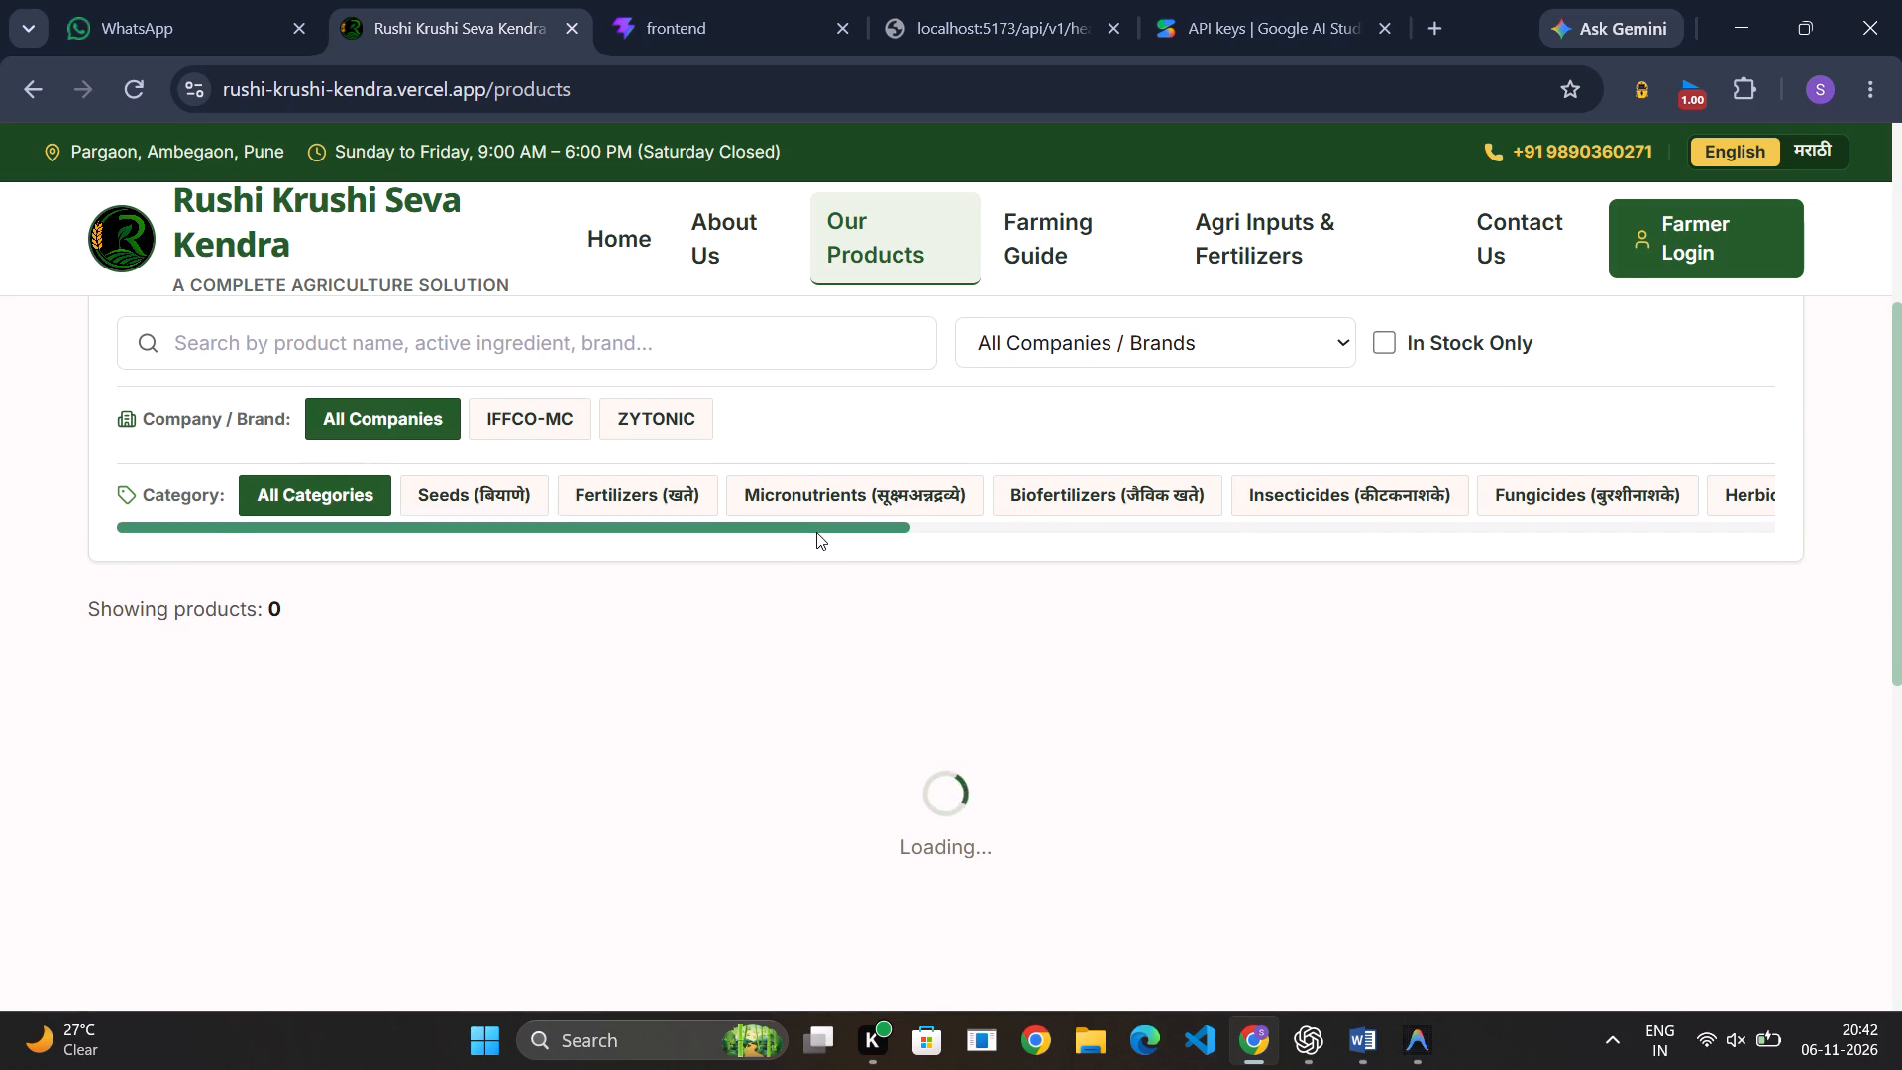
pyautogui.scroll(3, 816, 532)
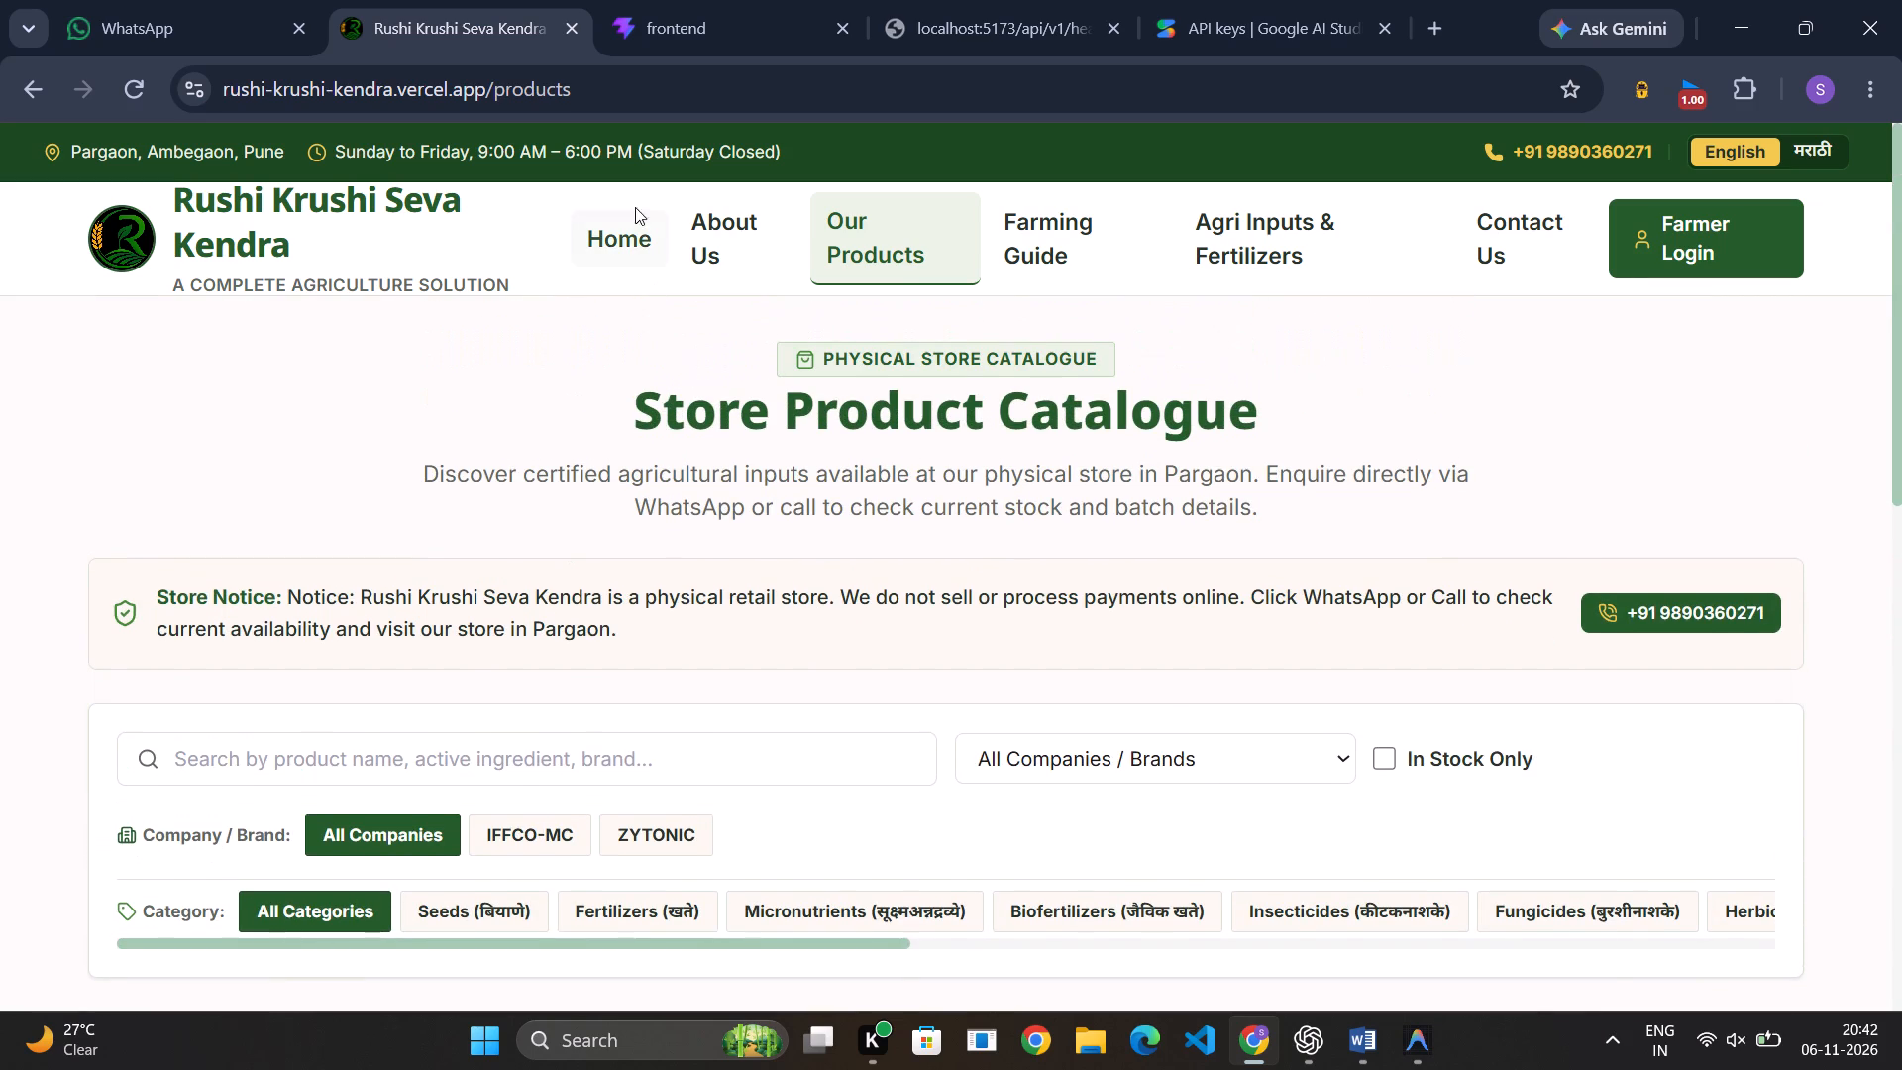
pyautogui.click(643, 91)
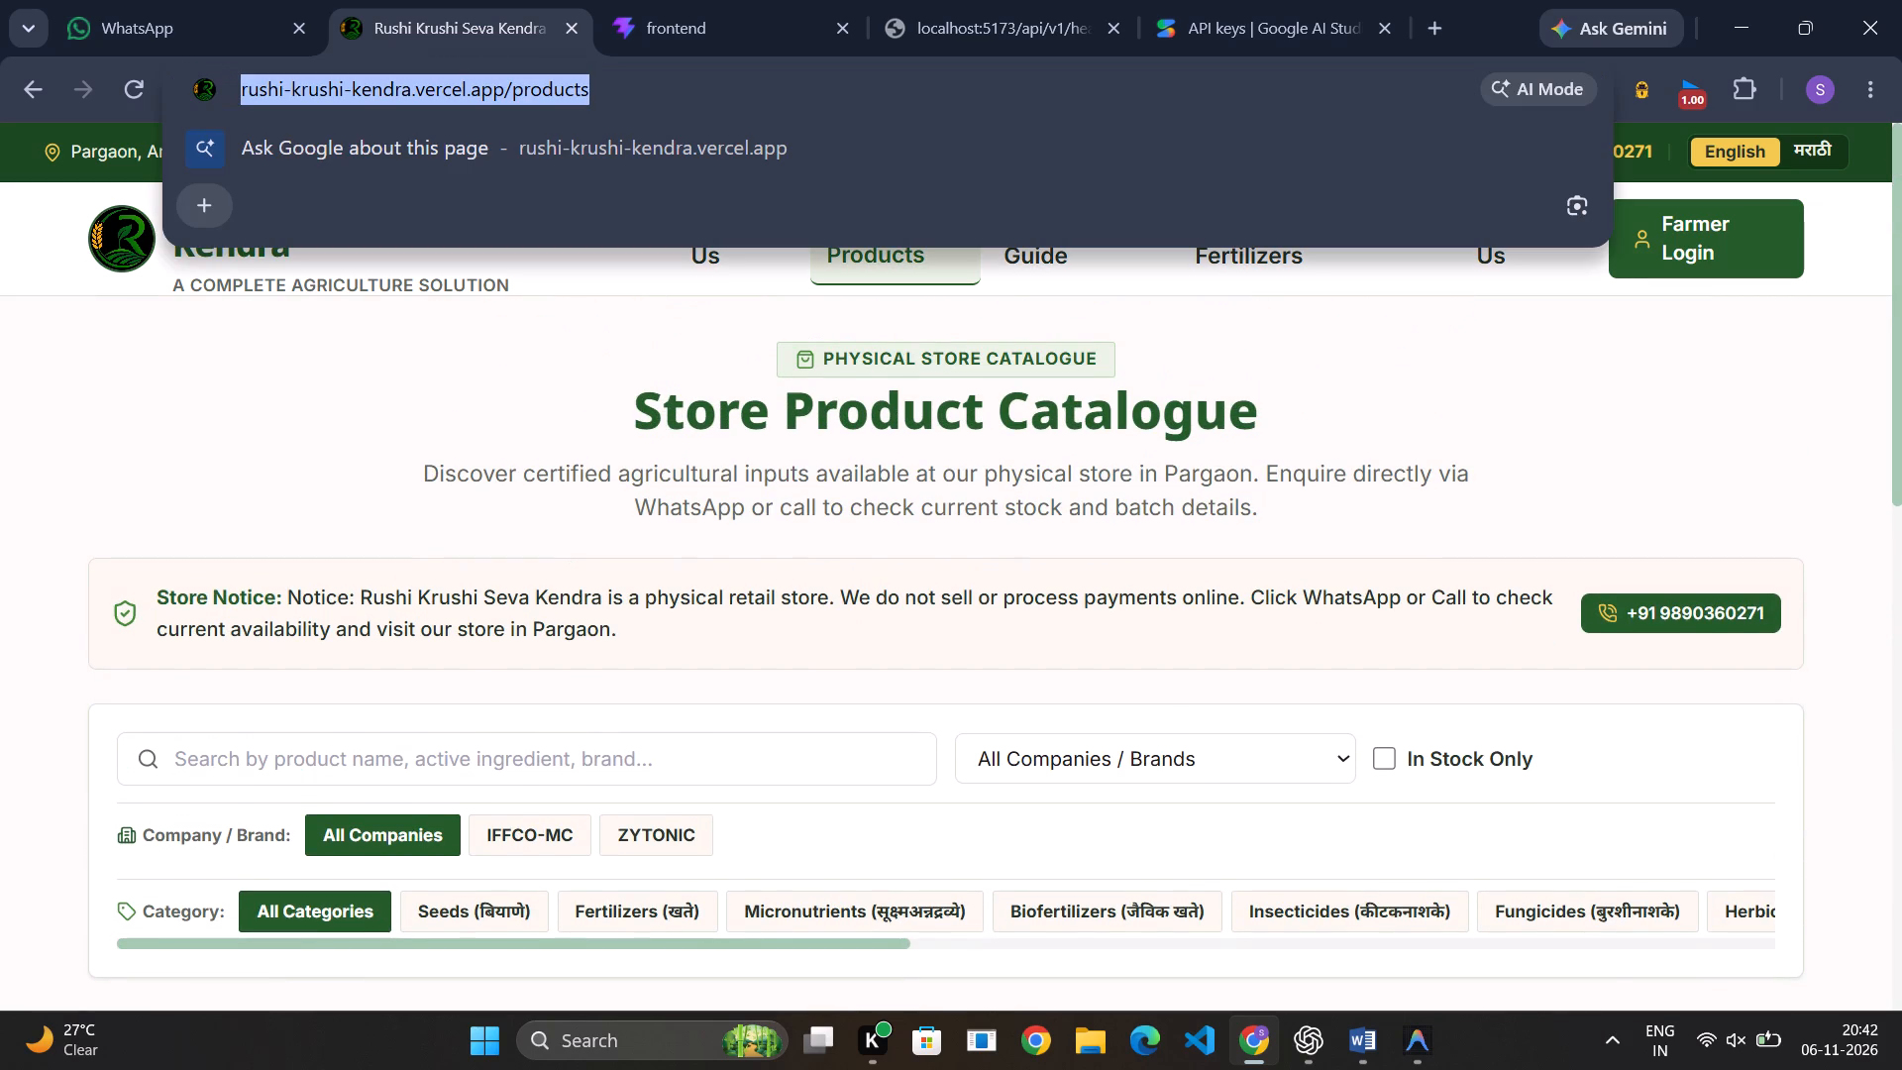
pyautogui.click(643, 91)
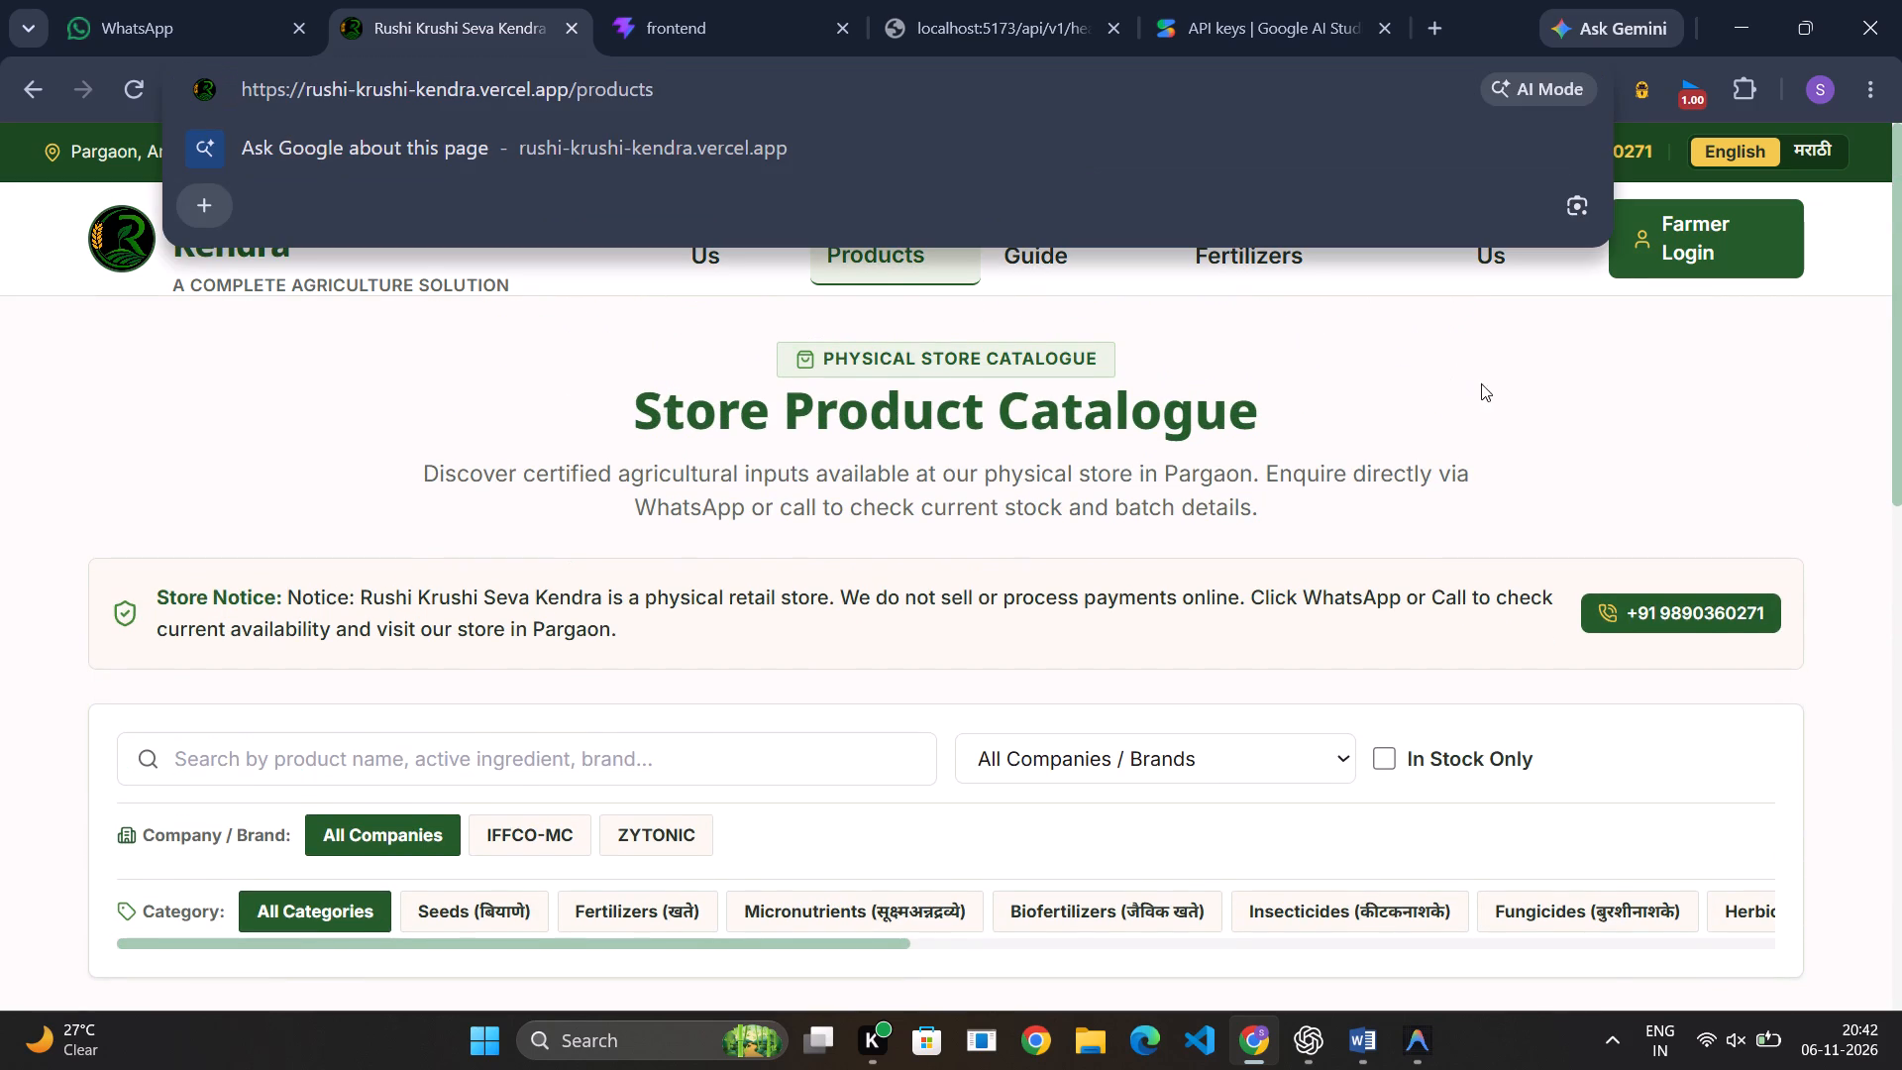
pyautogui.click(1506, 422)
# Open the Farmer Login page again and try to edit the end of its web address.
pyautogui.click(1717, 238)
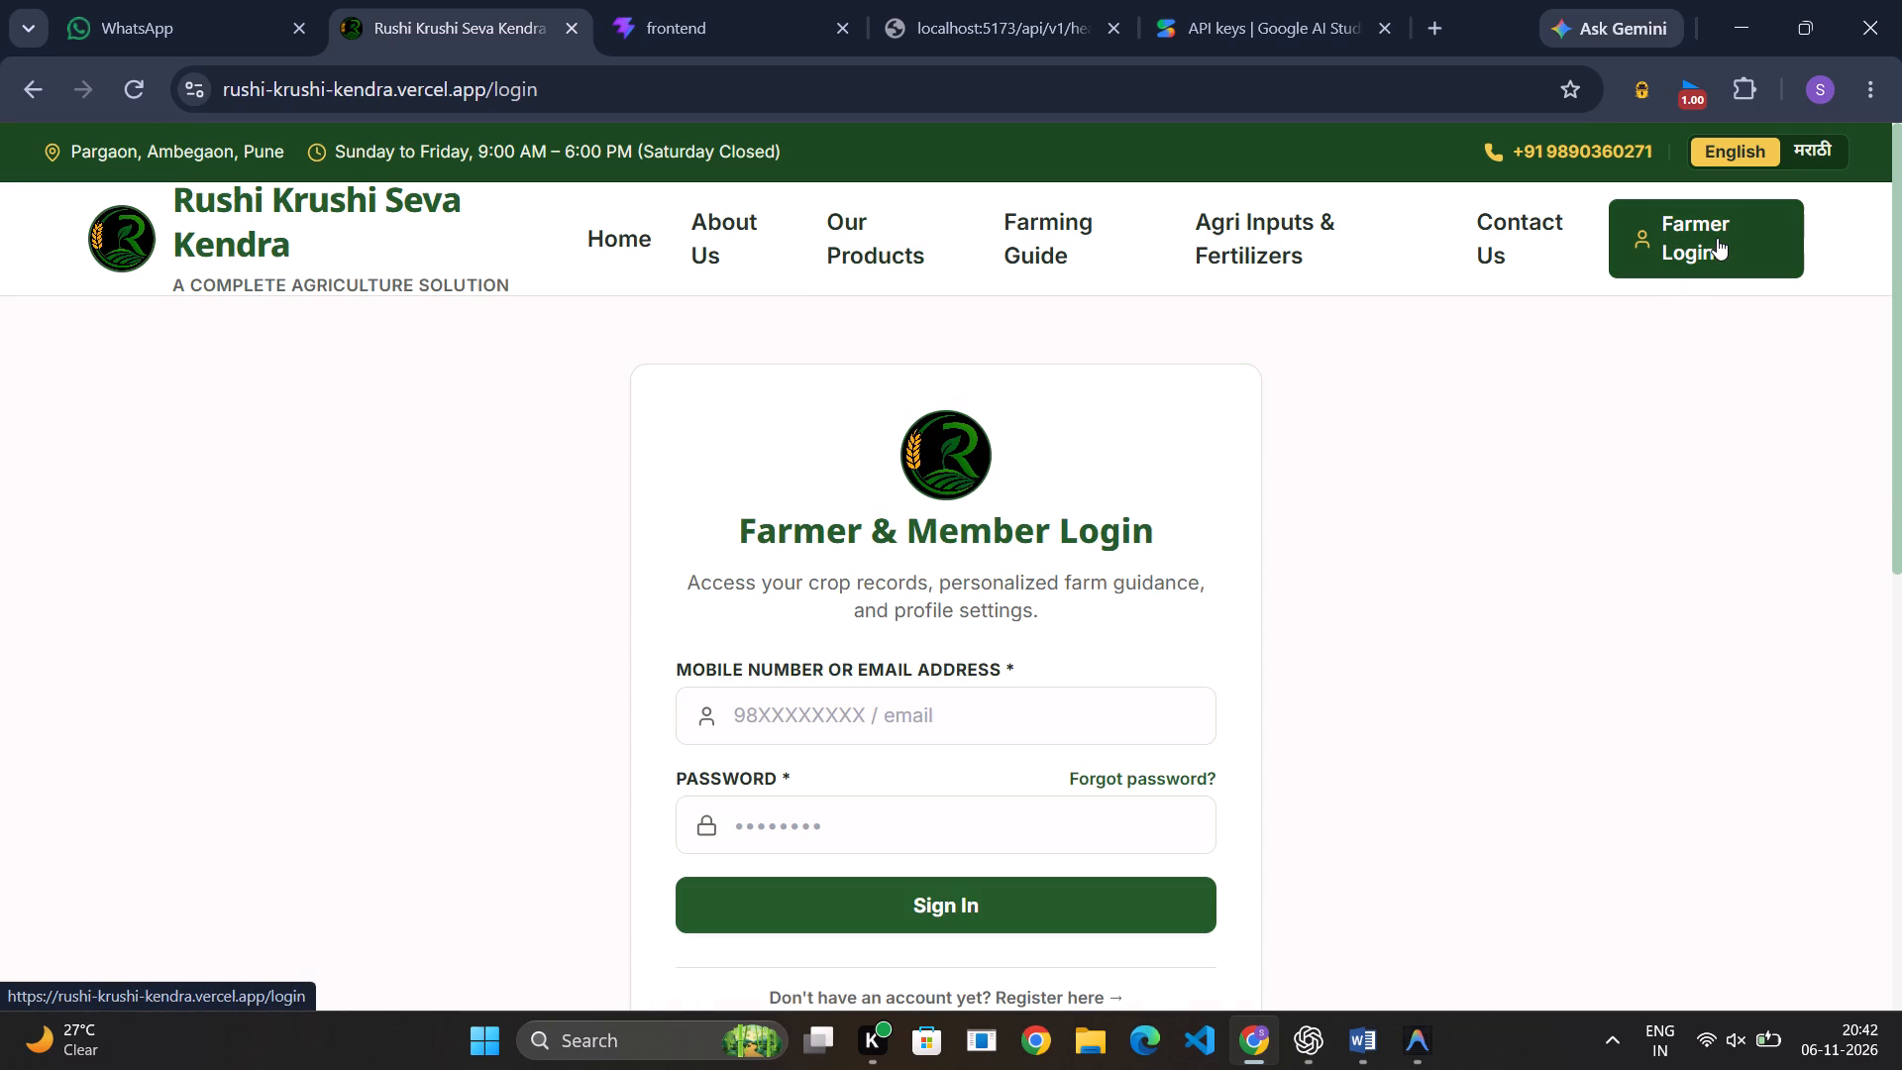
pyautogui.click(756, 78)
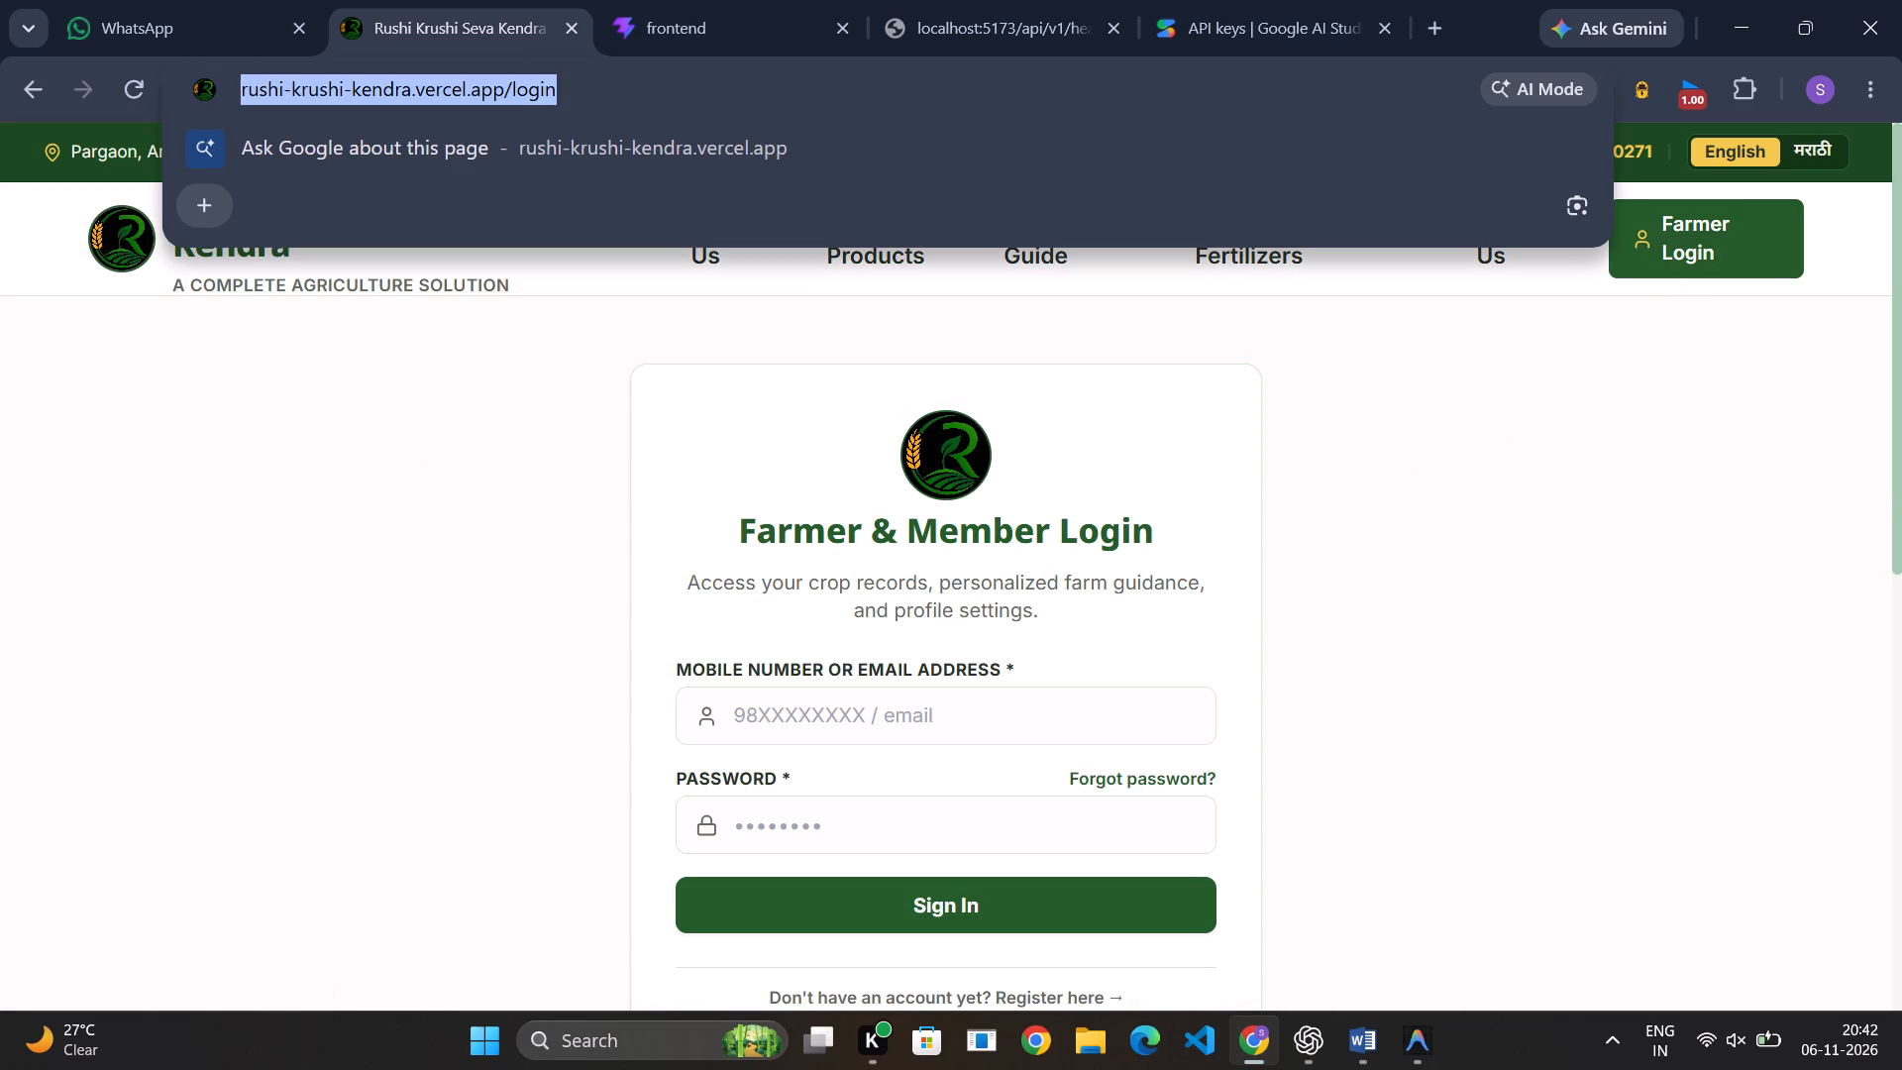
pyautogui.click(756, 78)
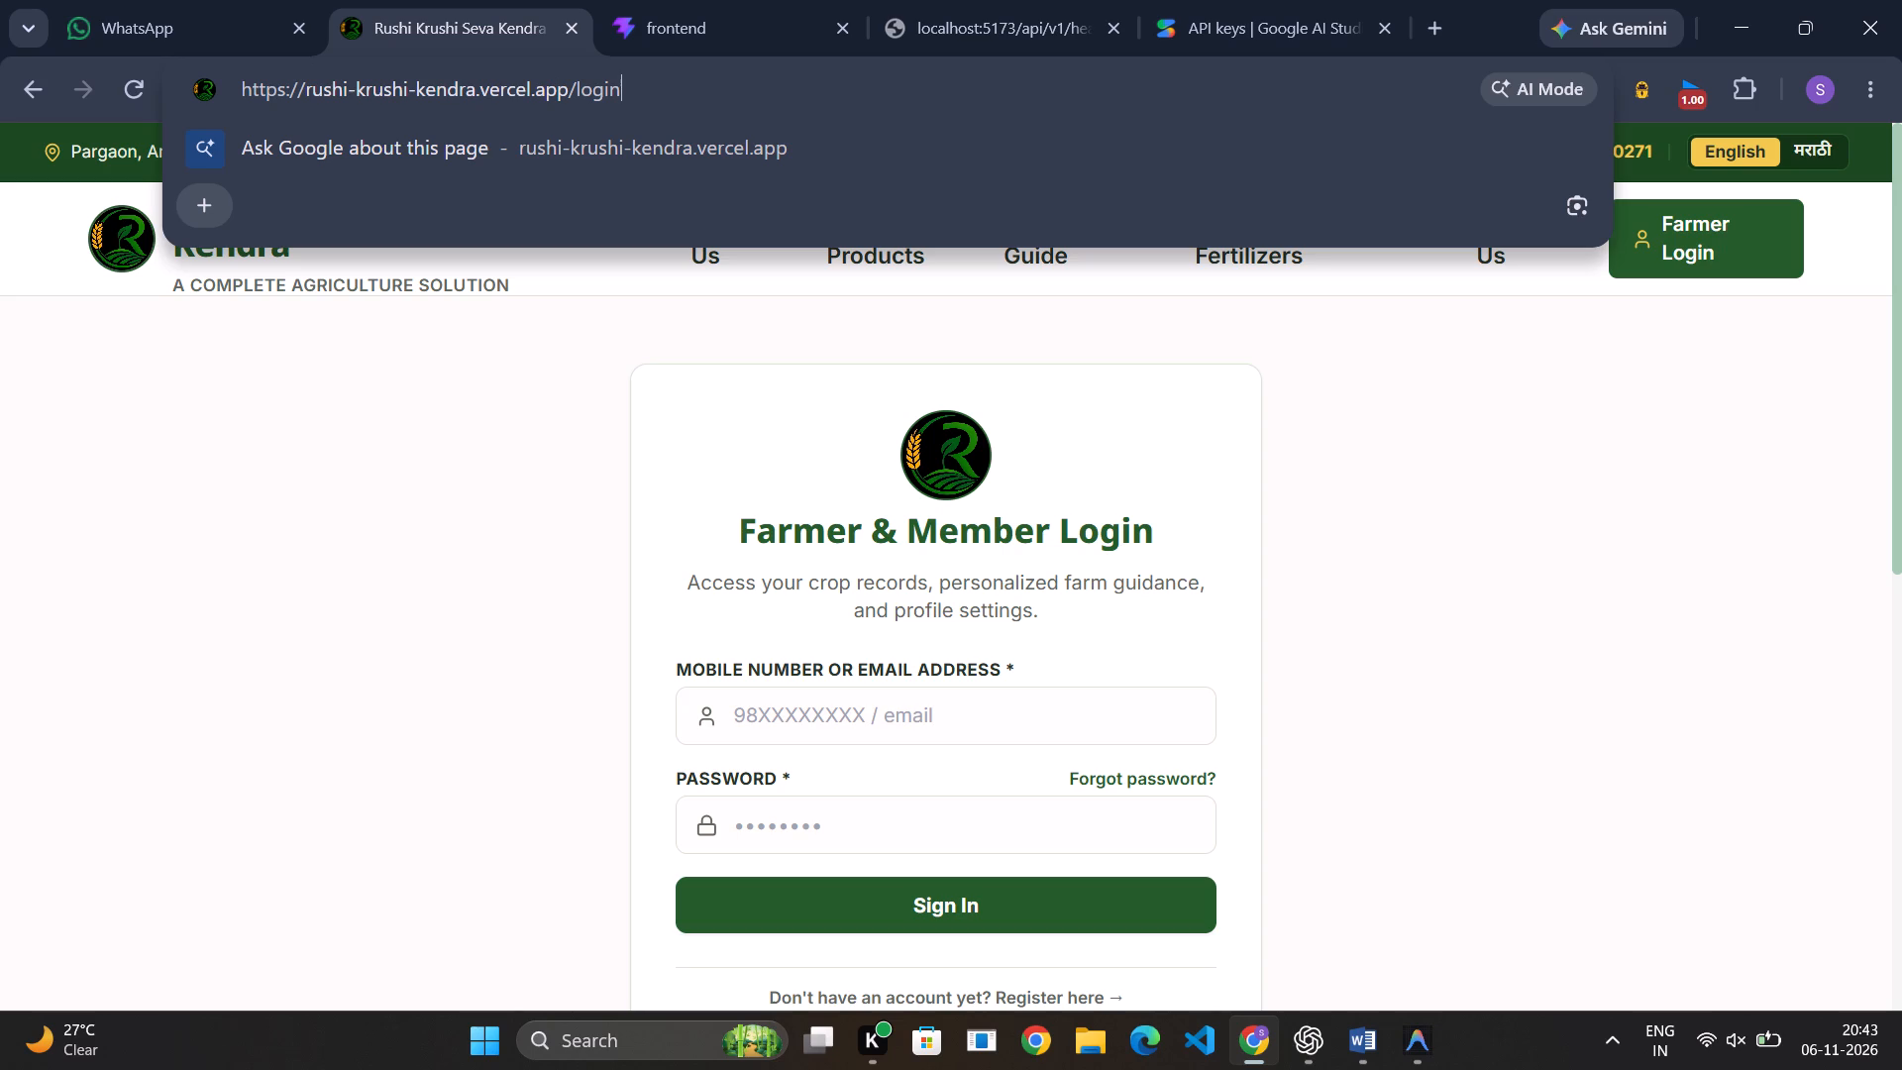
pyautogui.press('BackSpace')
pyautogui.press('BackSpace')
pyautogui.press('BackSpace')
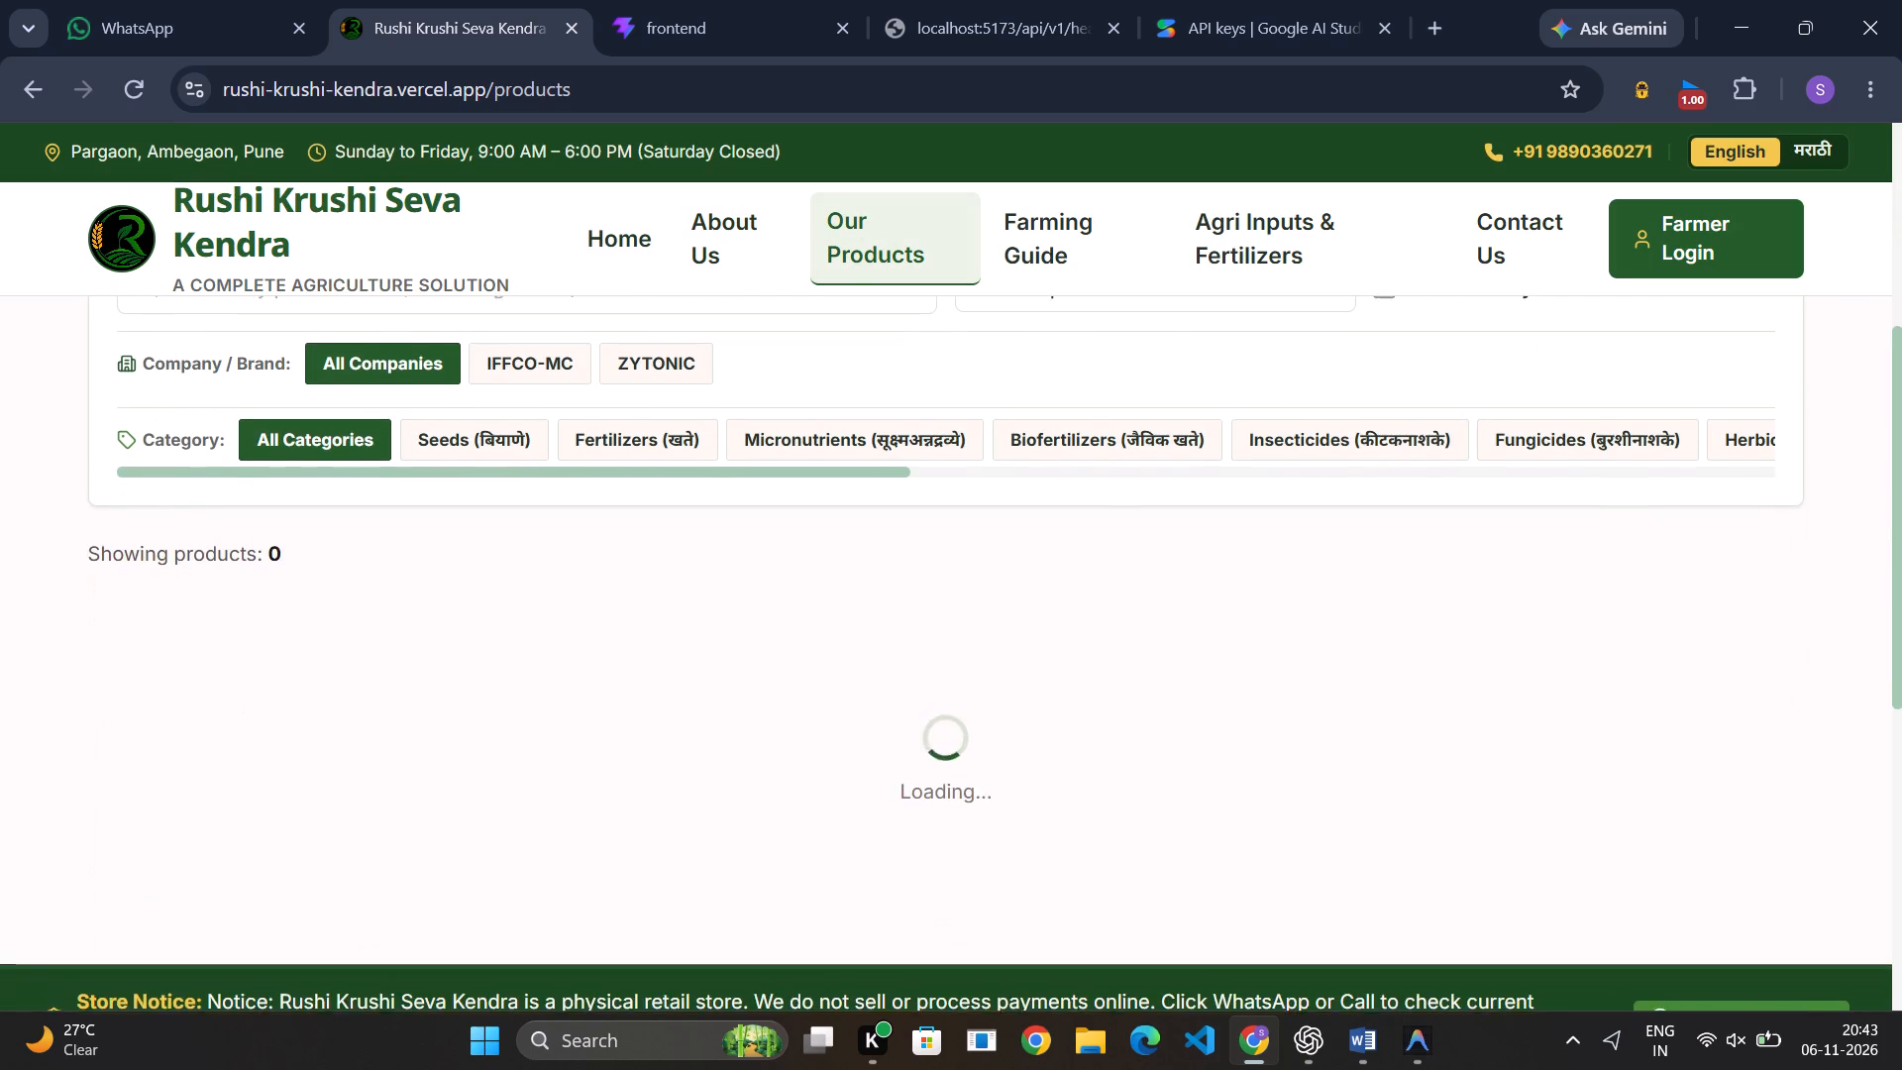
# Examine the product cards in the store catalogue, including their images, pack sizes and reference prices.
pyautogui.scroll(-1, 791, 475)
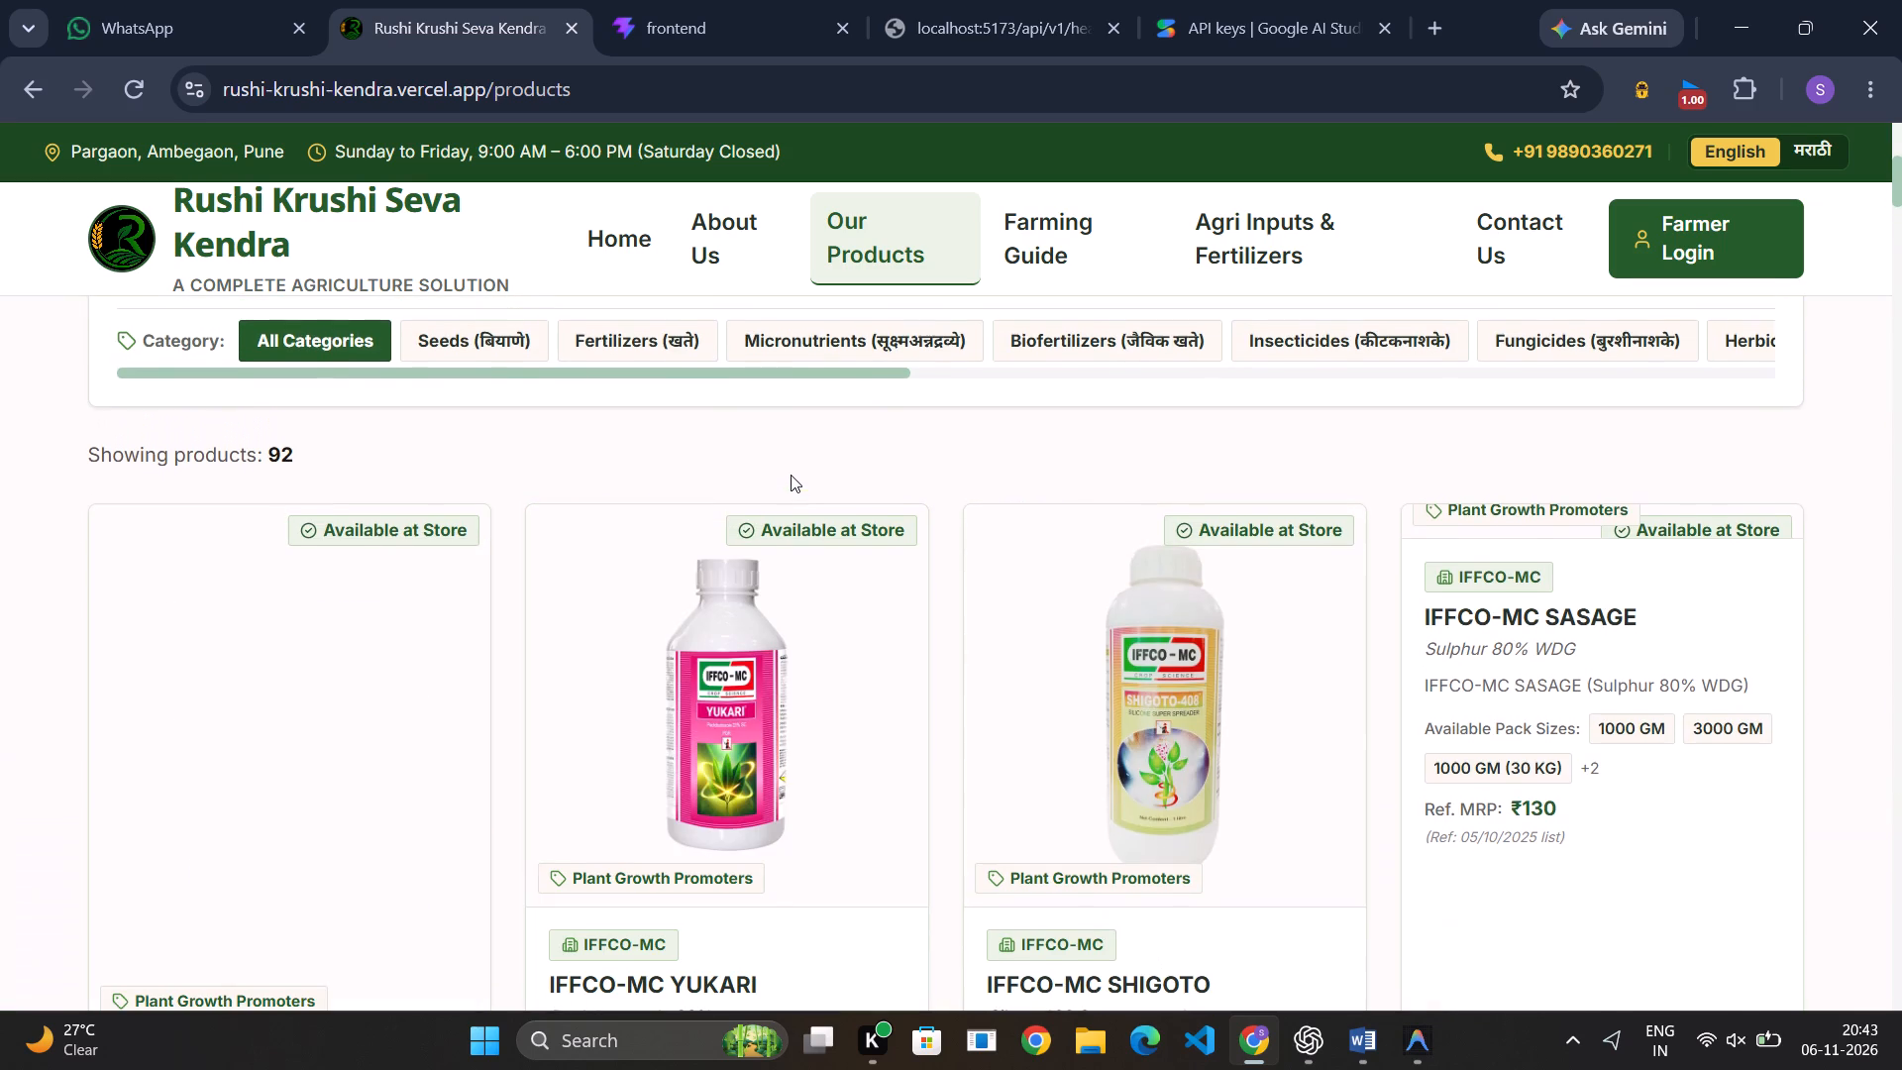
pyautogui.scroll(-6, 754, 655)
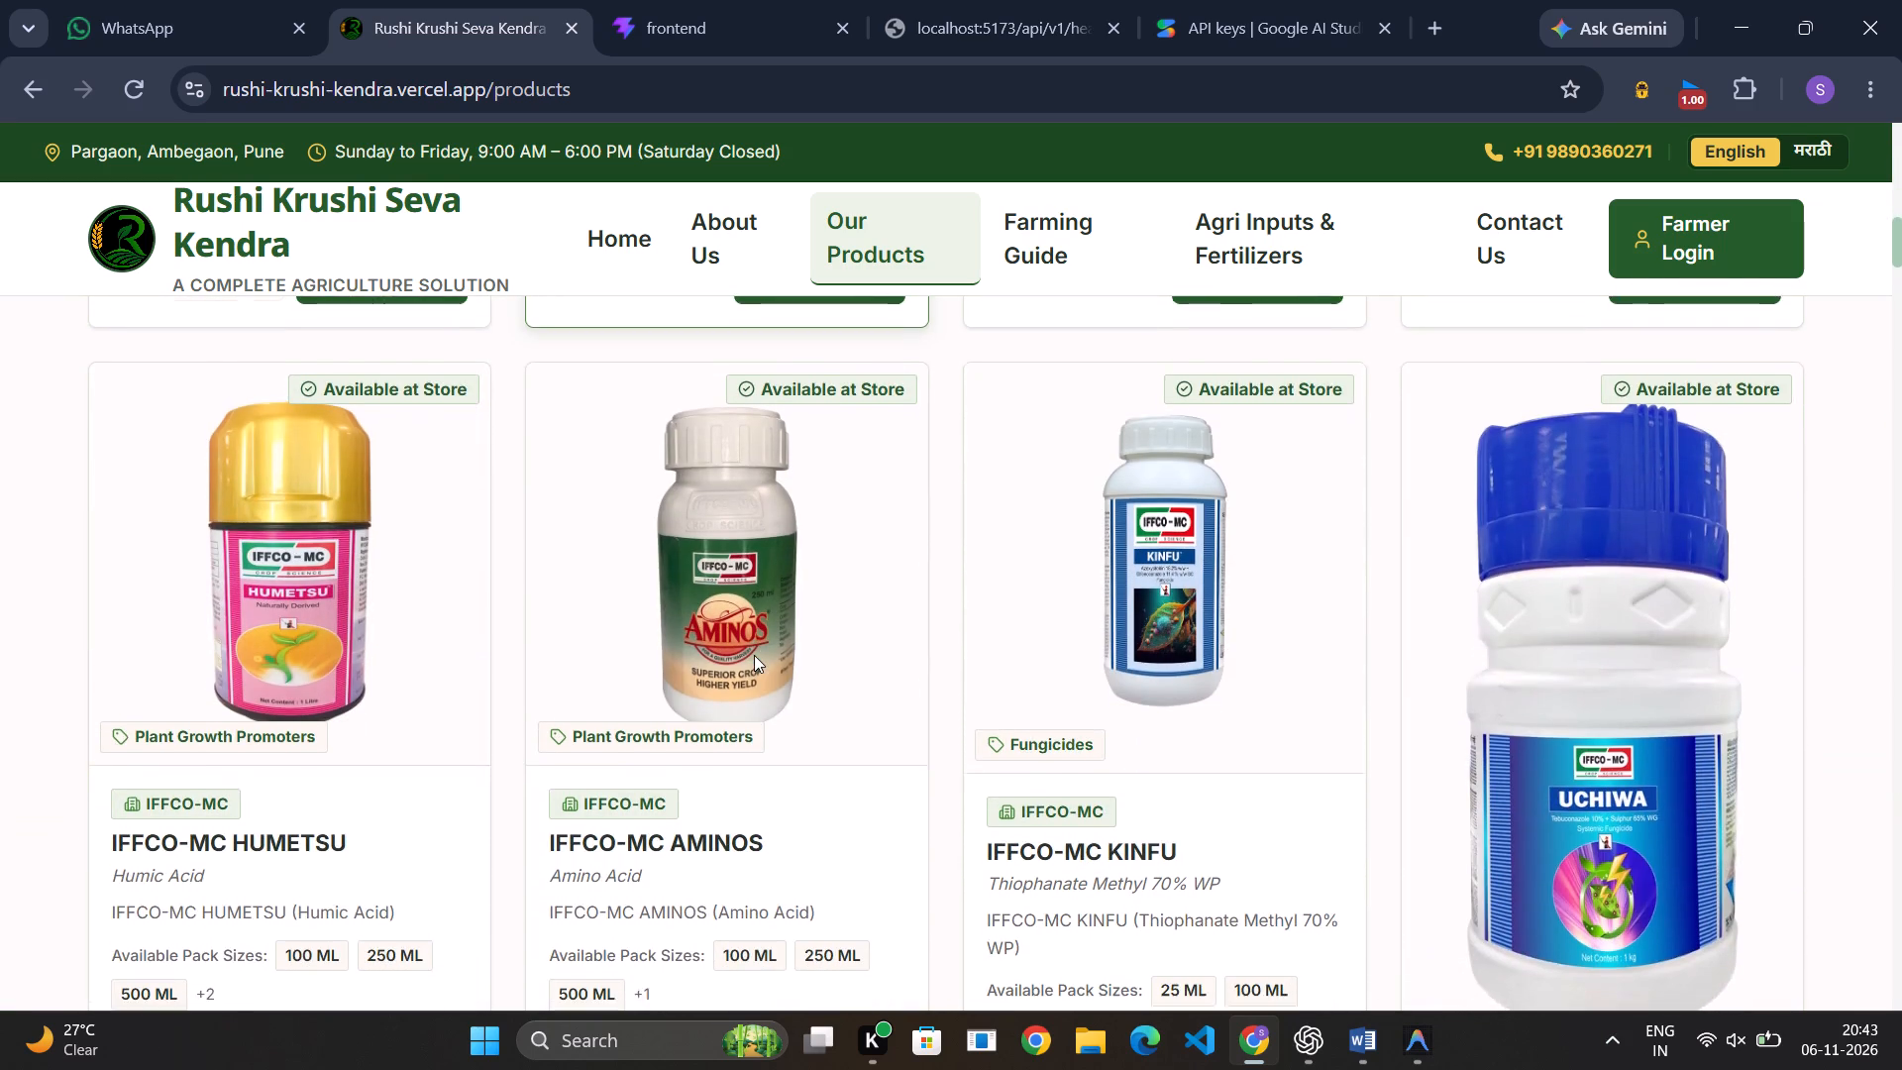
pyautogui.scroll(-4, 754, 655)
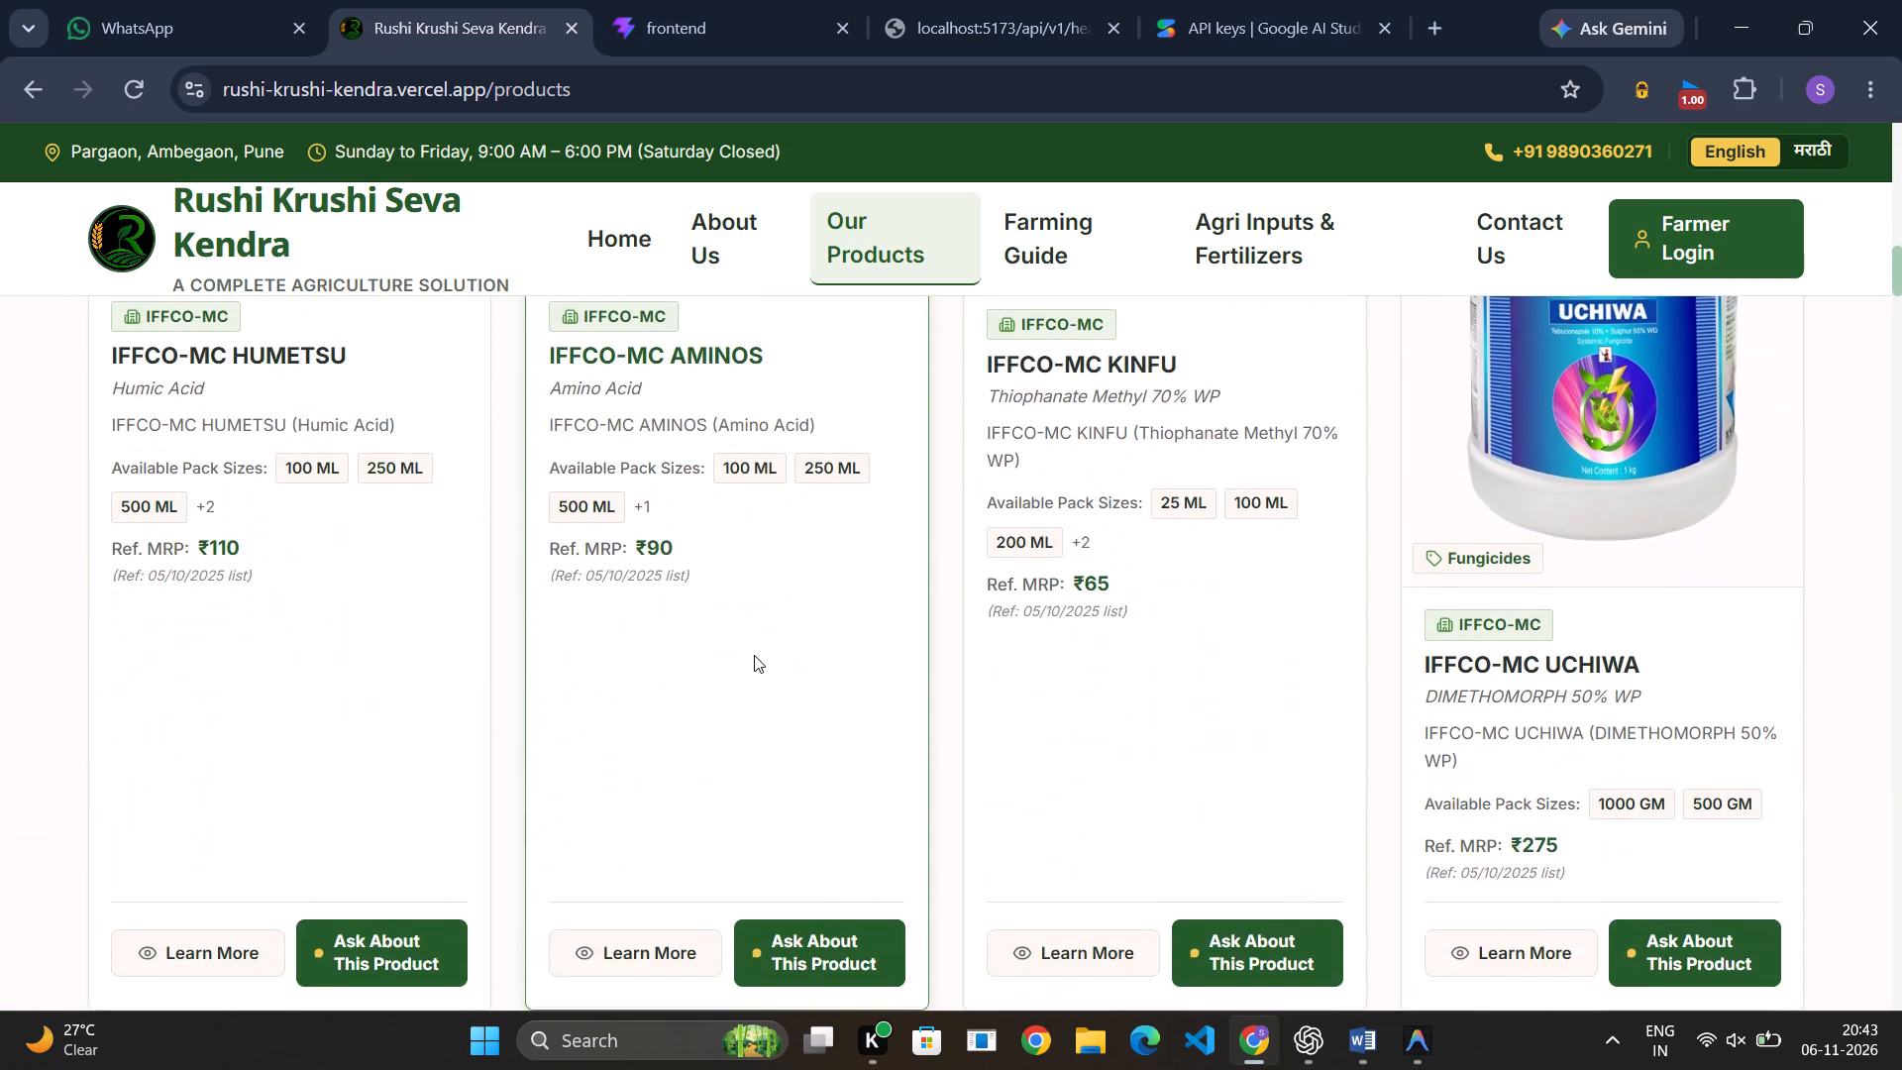
pyautogui.scroll(-4, 754, 655)
pyautogui.scroll(2, 754, 655)
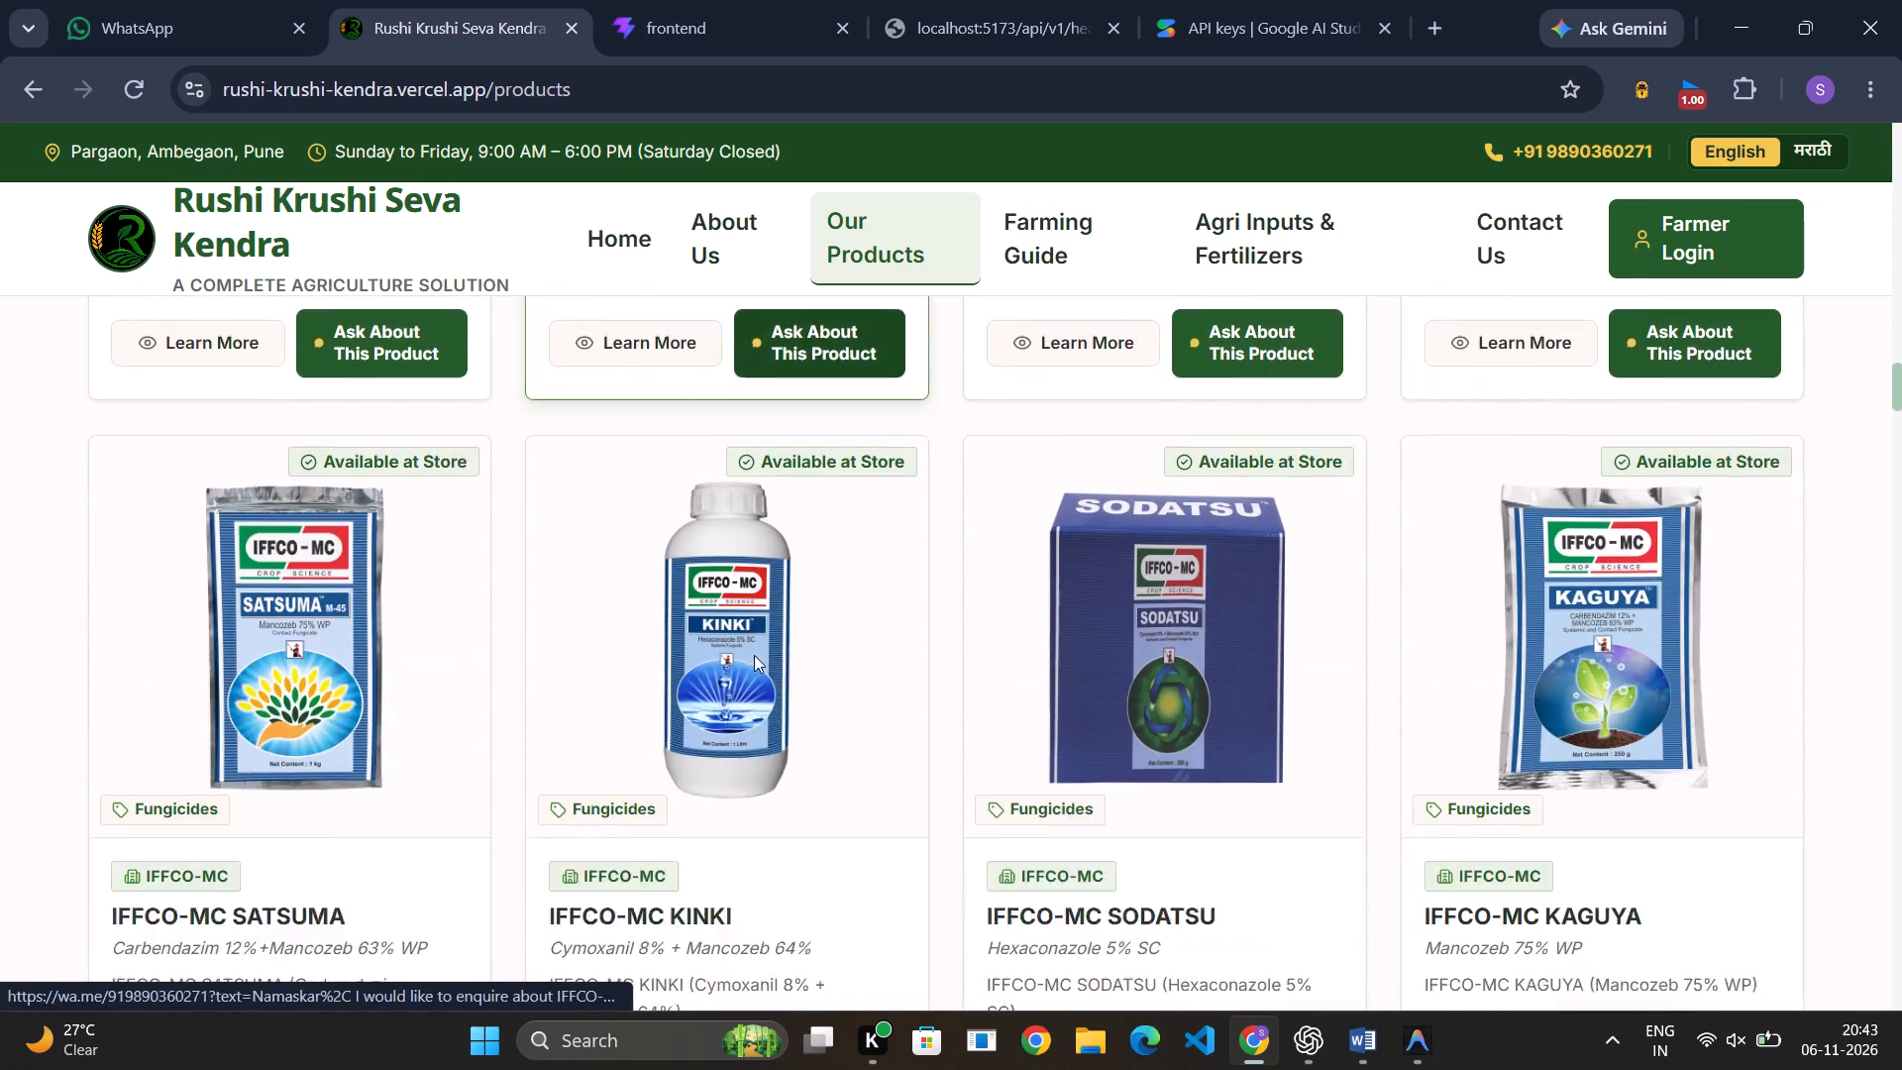
pyautogui.scroll(10, 754, 655)
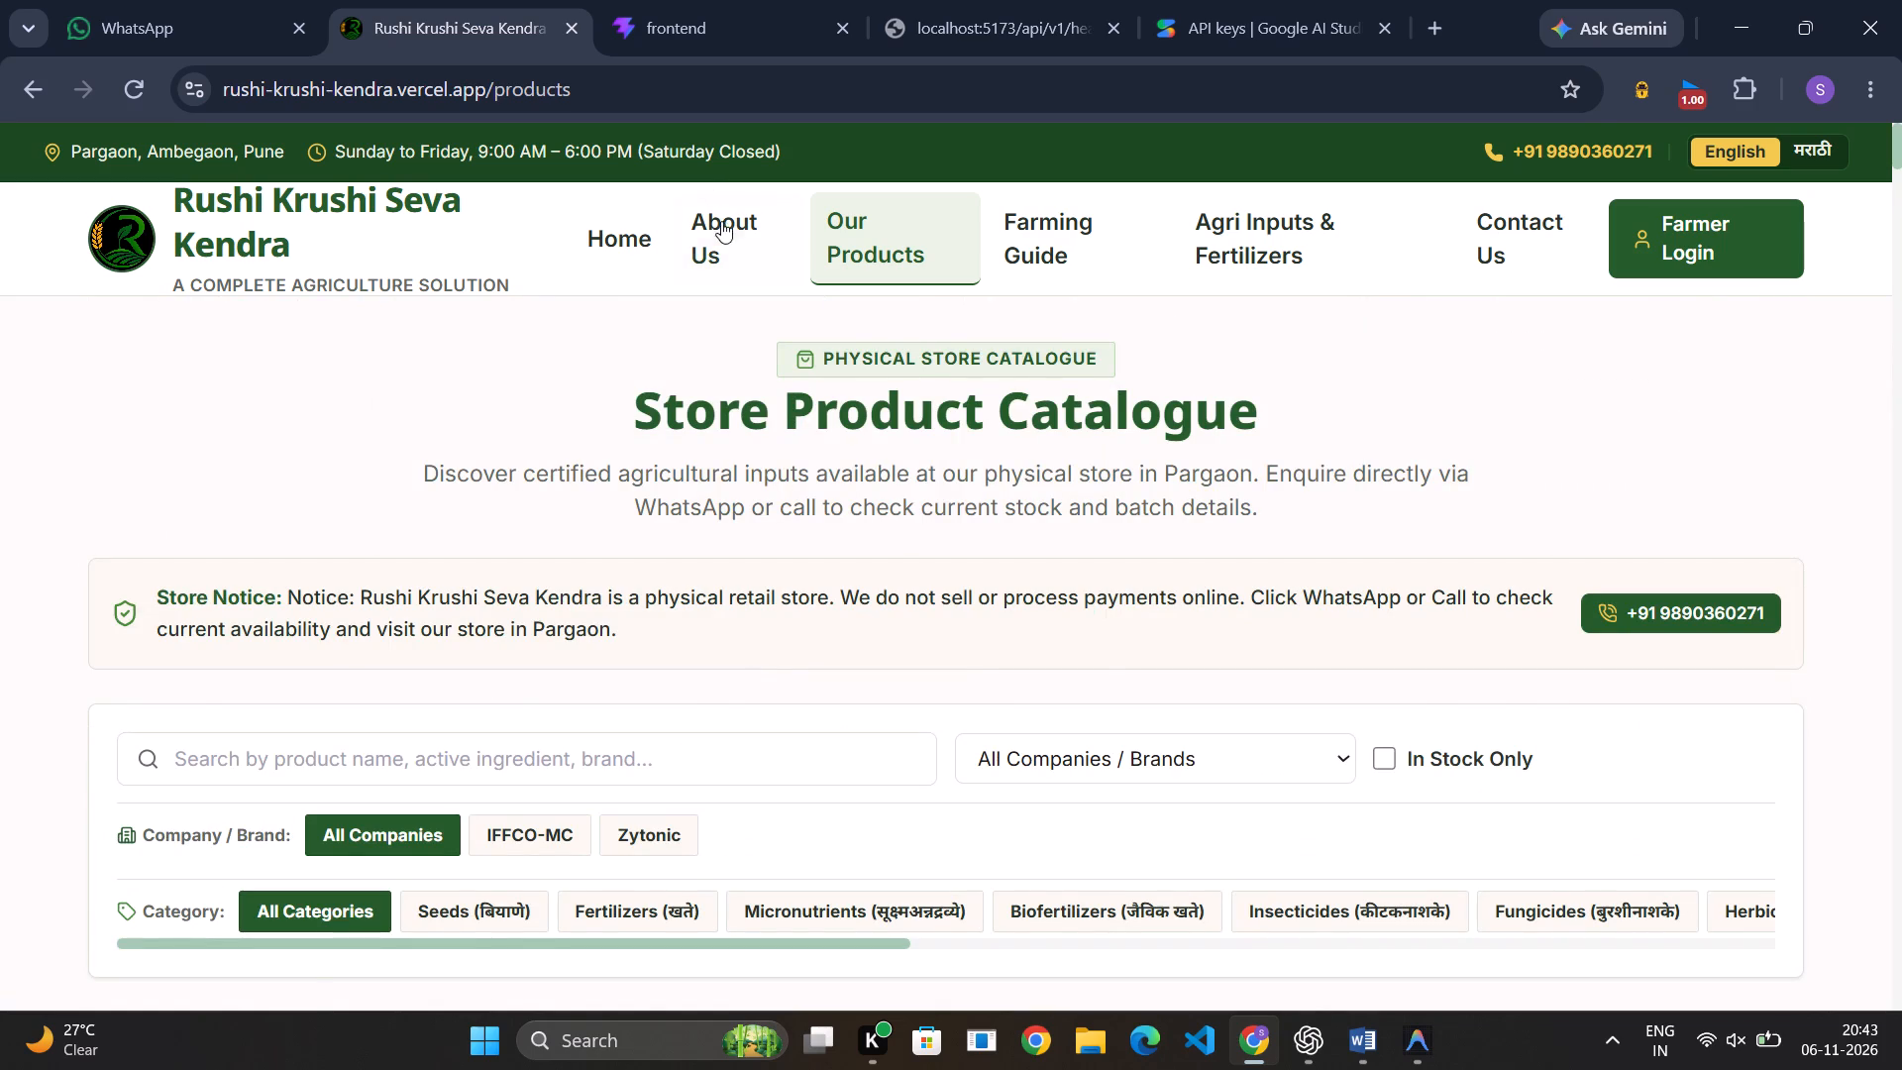
# Open the Home page and examine all its sections from the hero banner down to the footer.
pyautogui.click(722, 224)
pyautogui.click(612, 219)
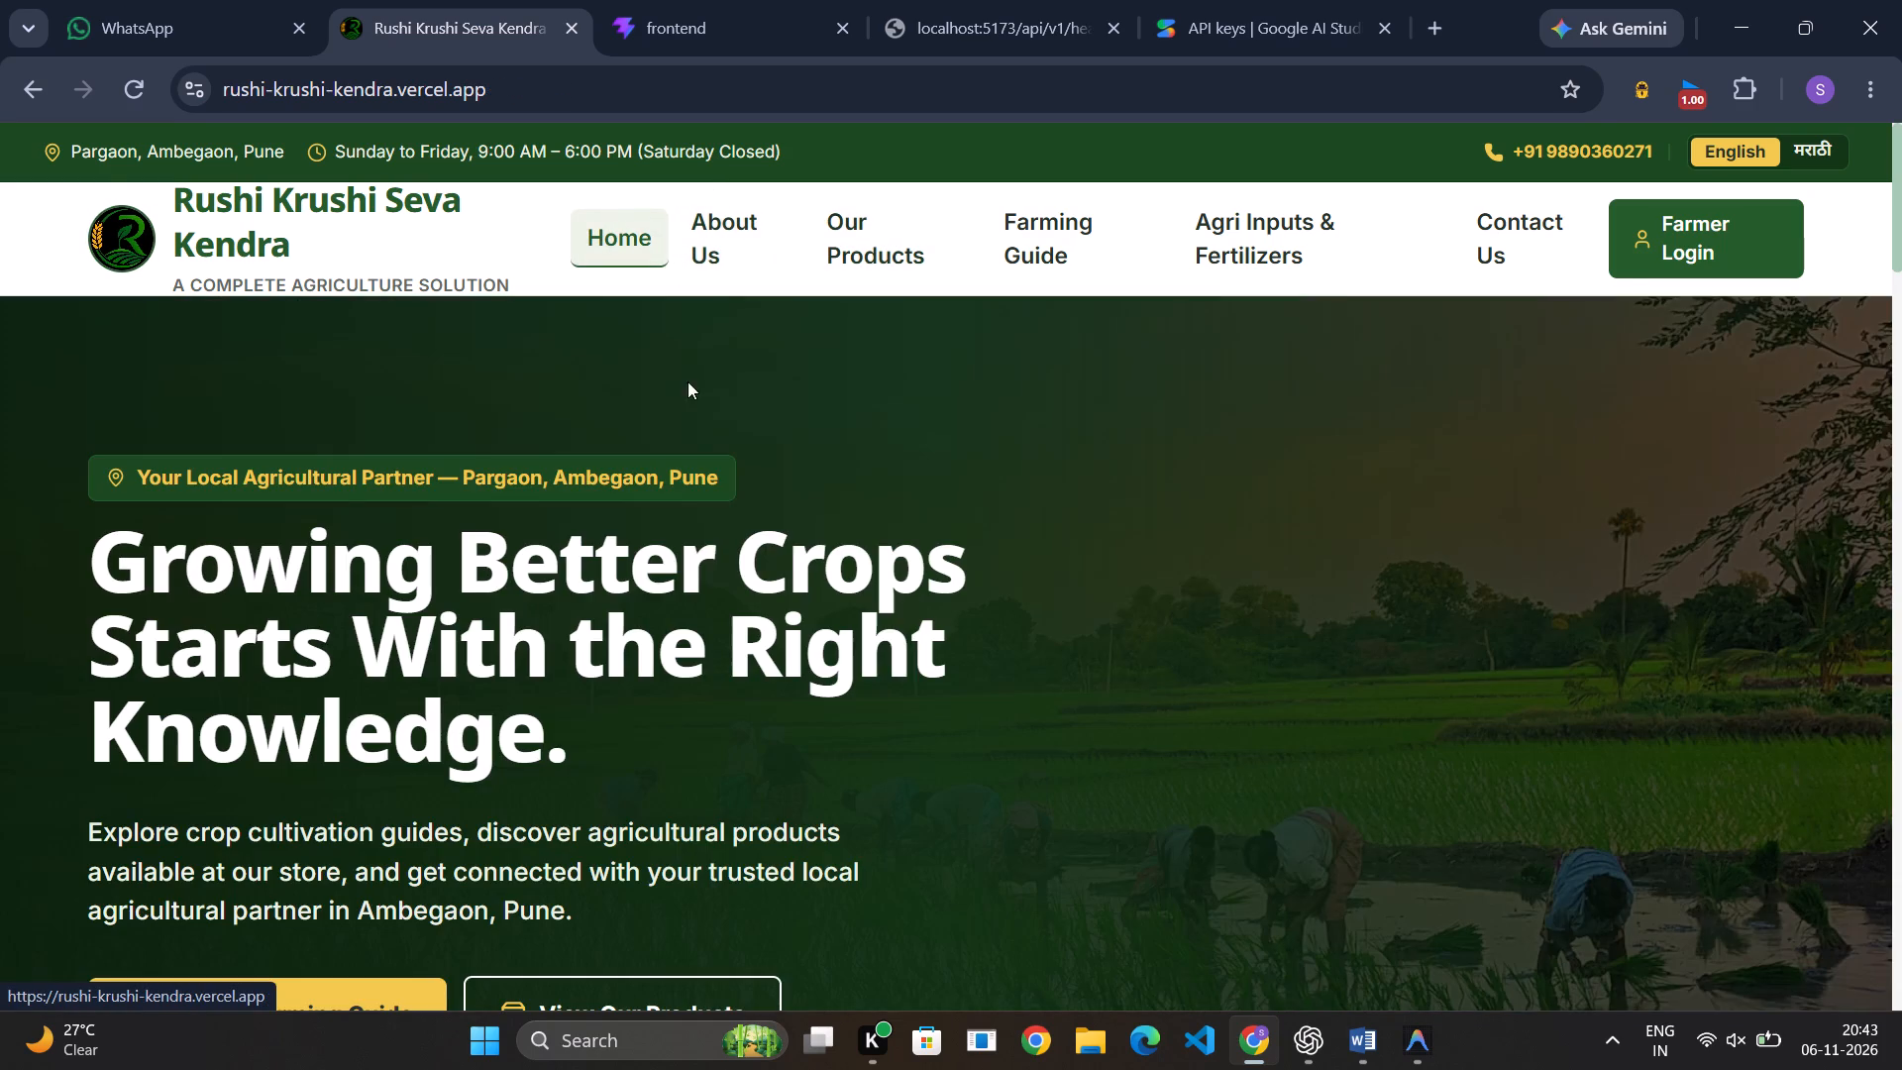
pyautogui.scroll(-6, 770, 625)
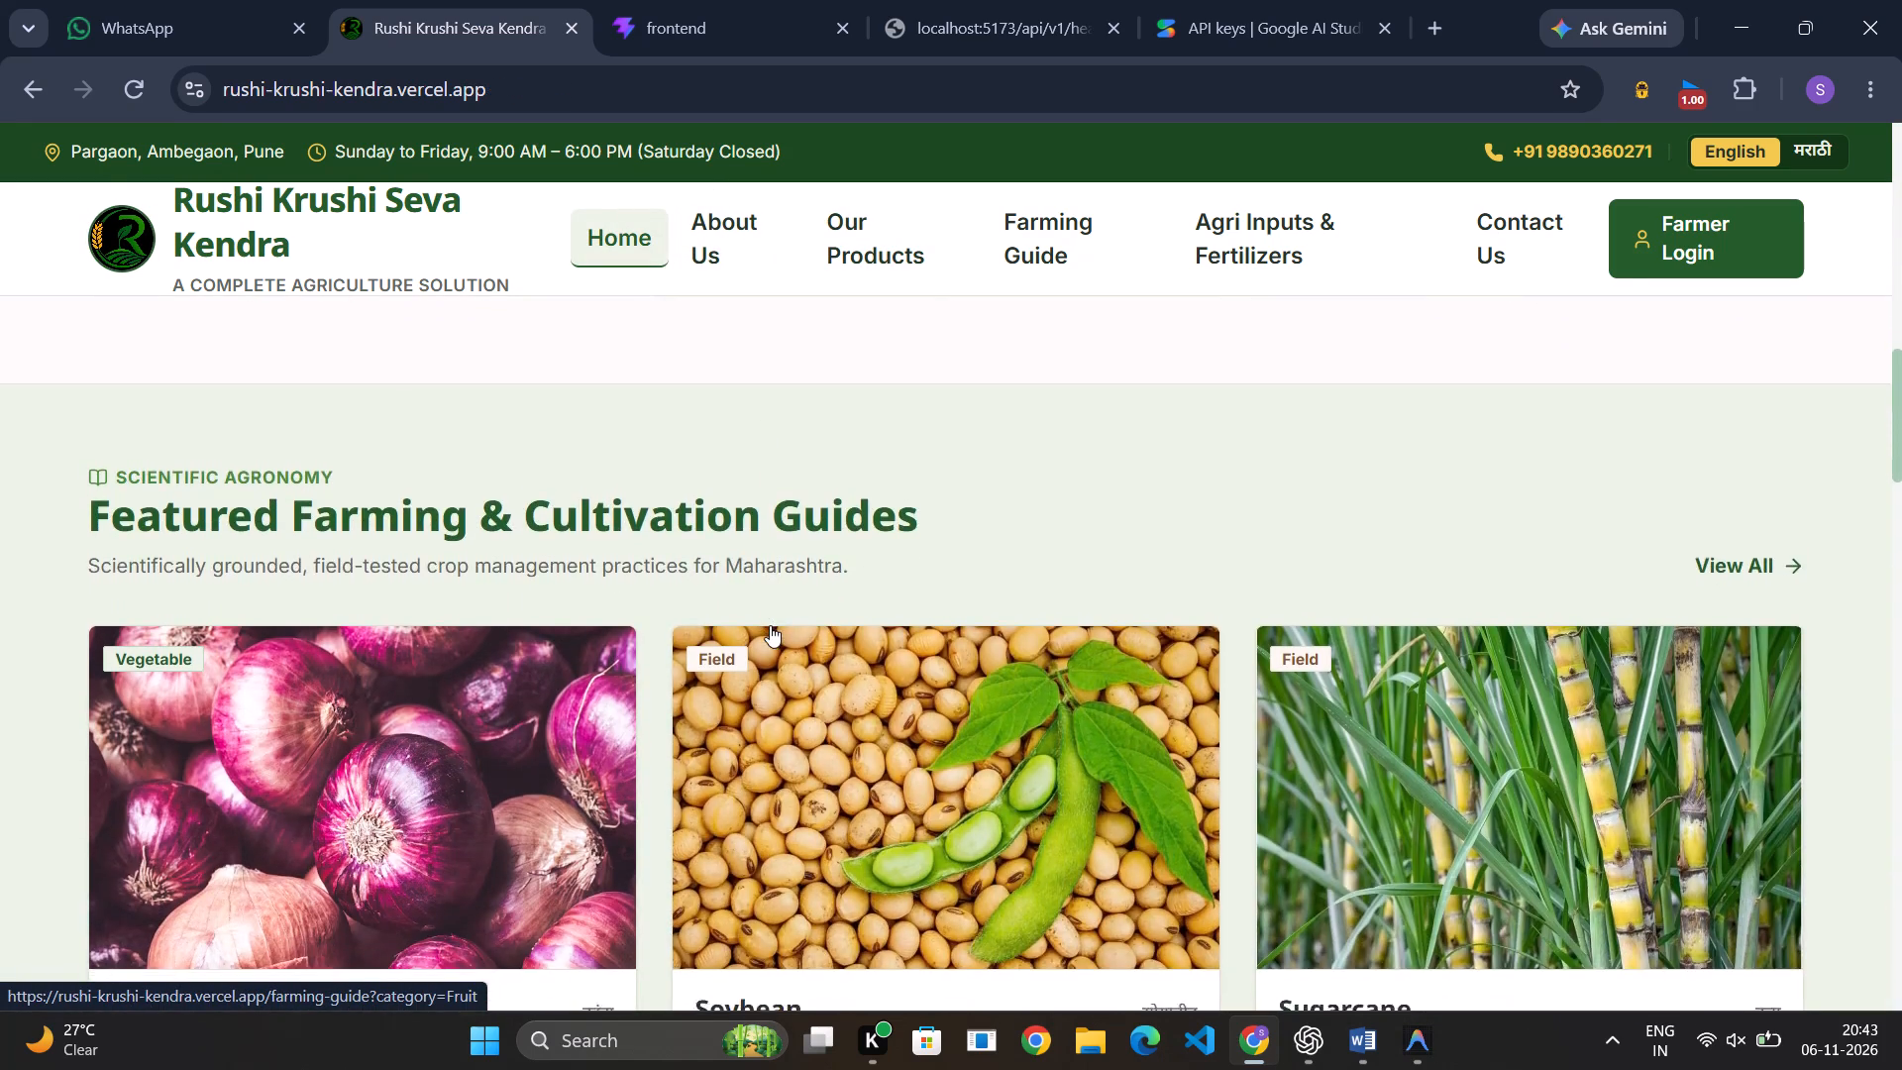
pyautogui.scroll(-6, 770, 625)
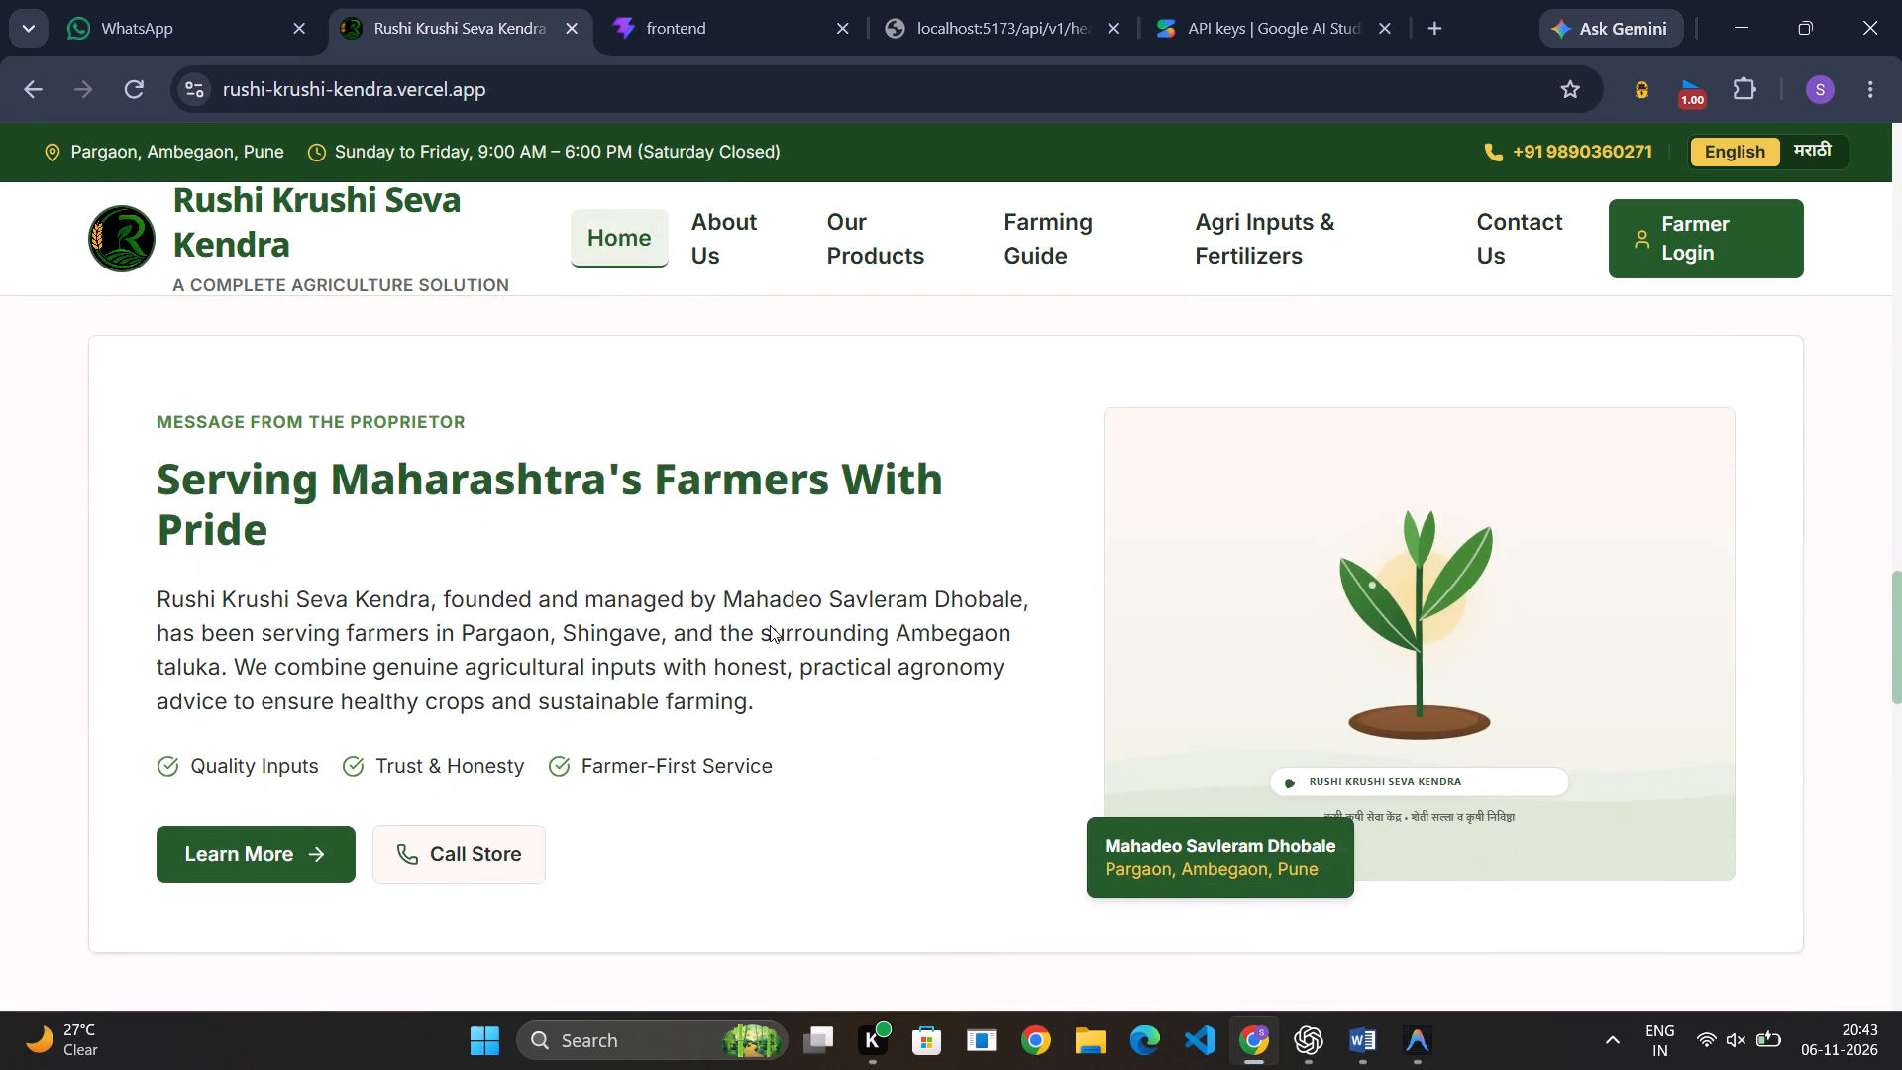
pyautogui.scroll(-7, 770, 625)
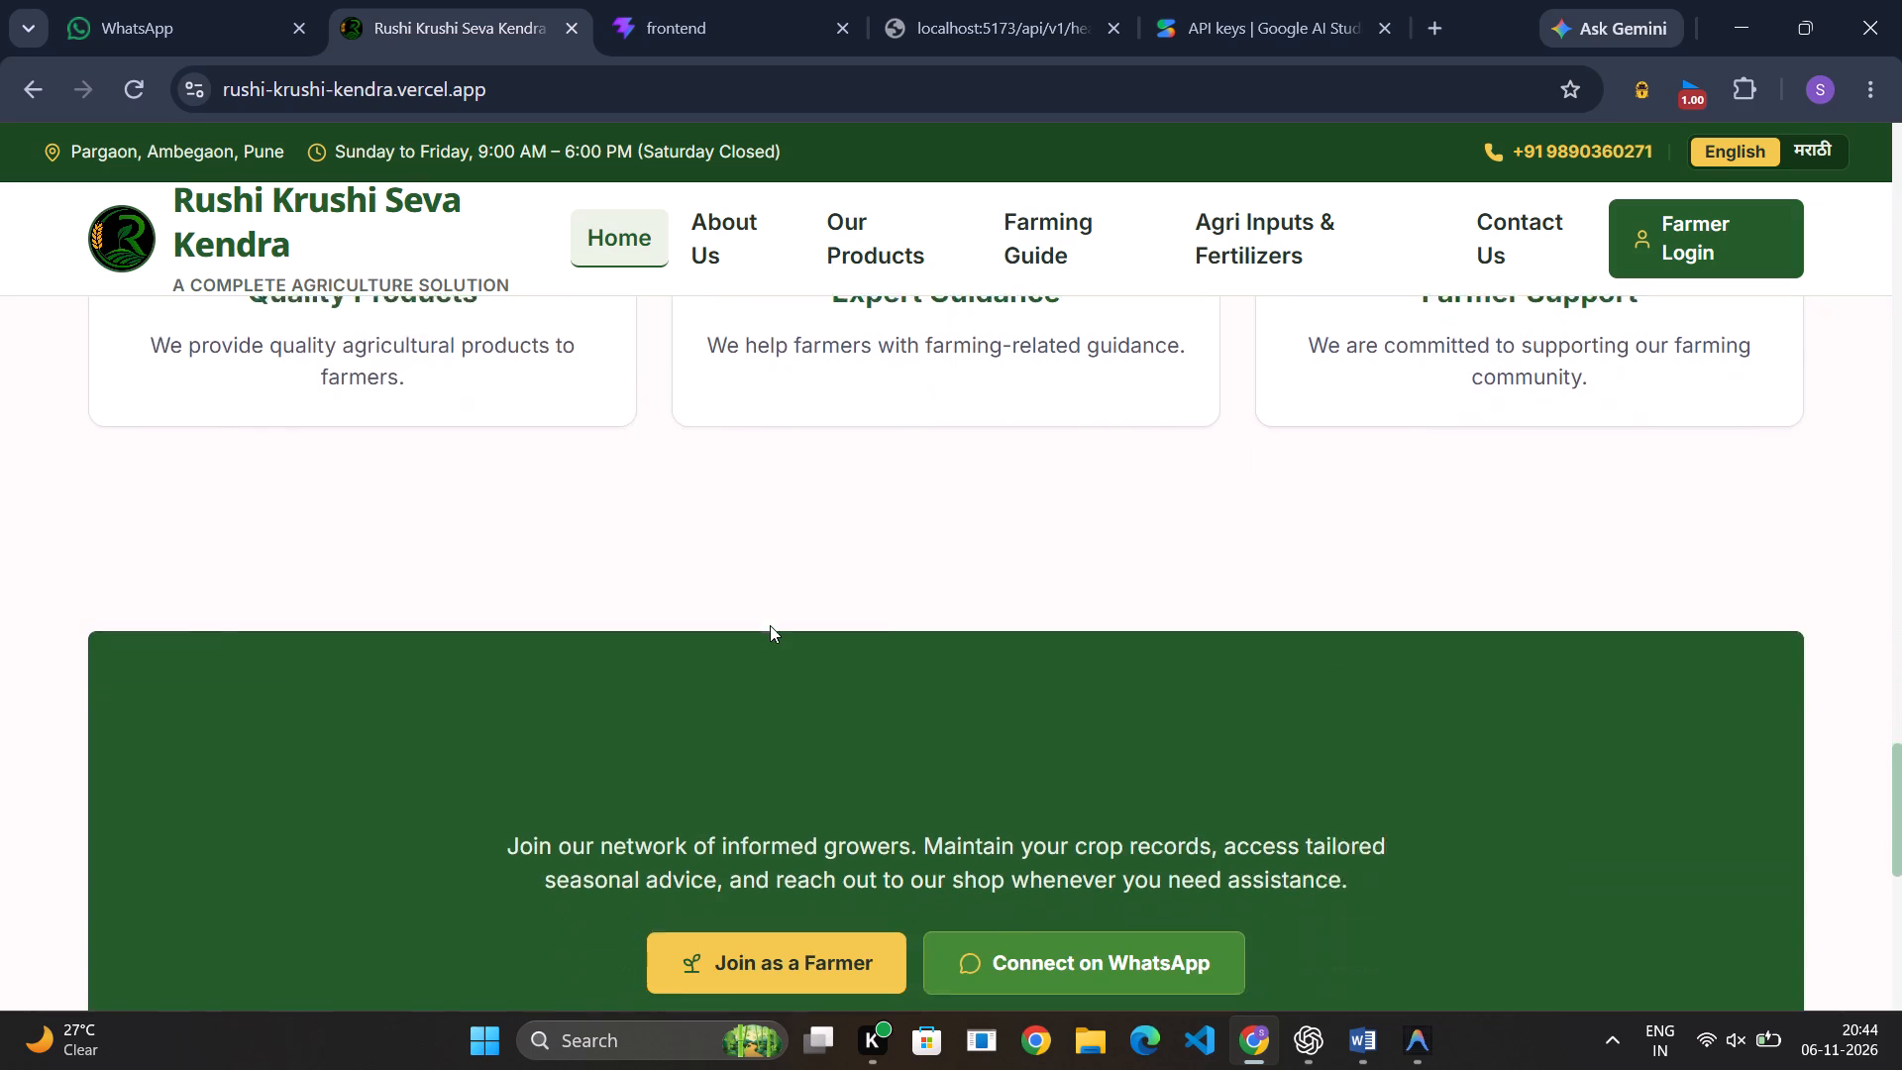
pyautogui.scroll(-4, 770, 625)
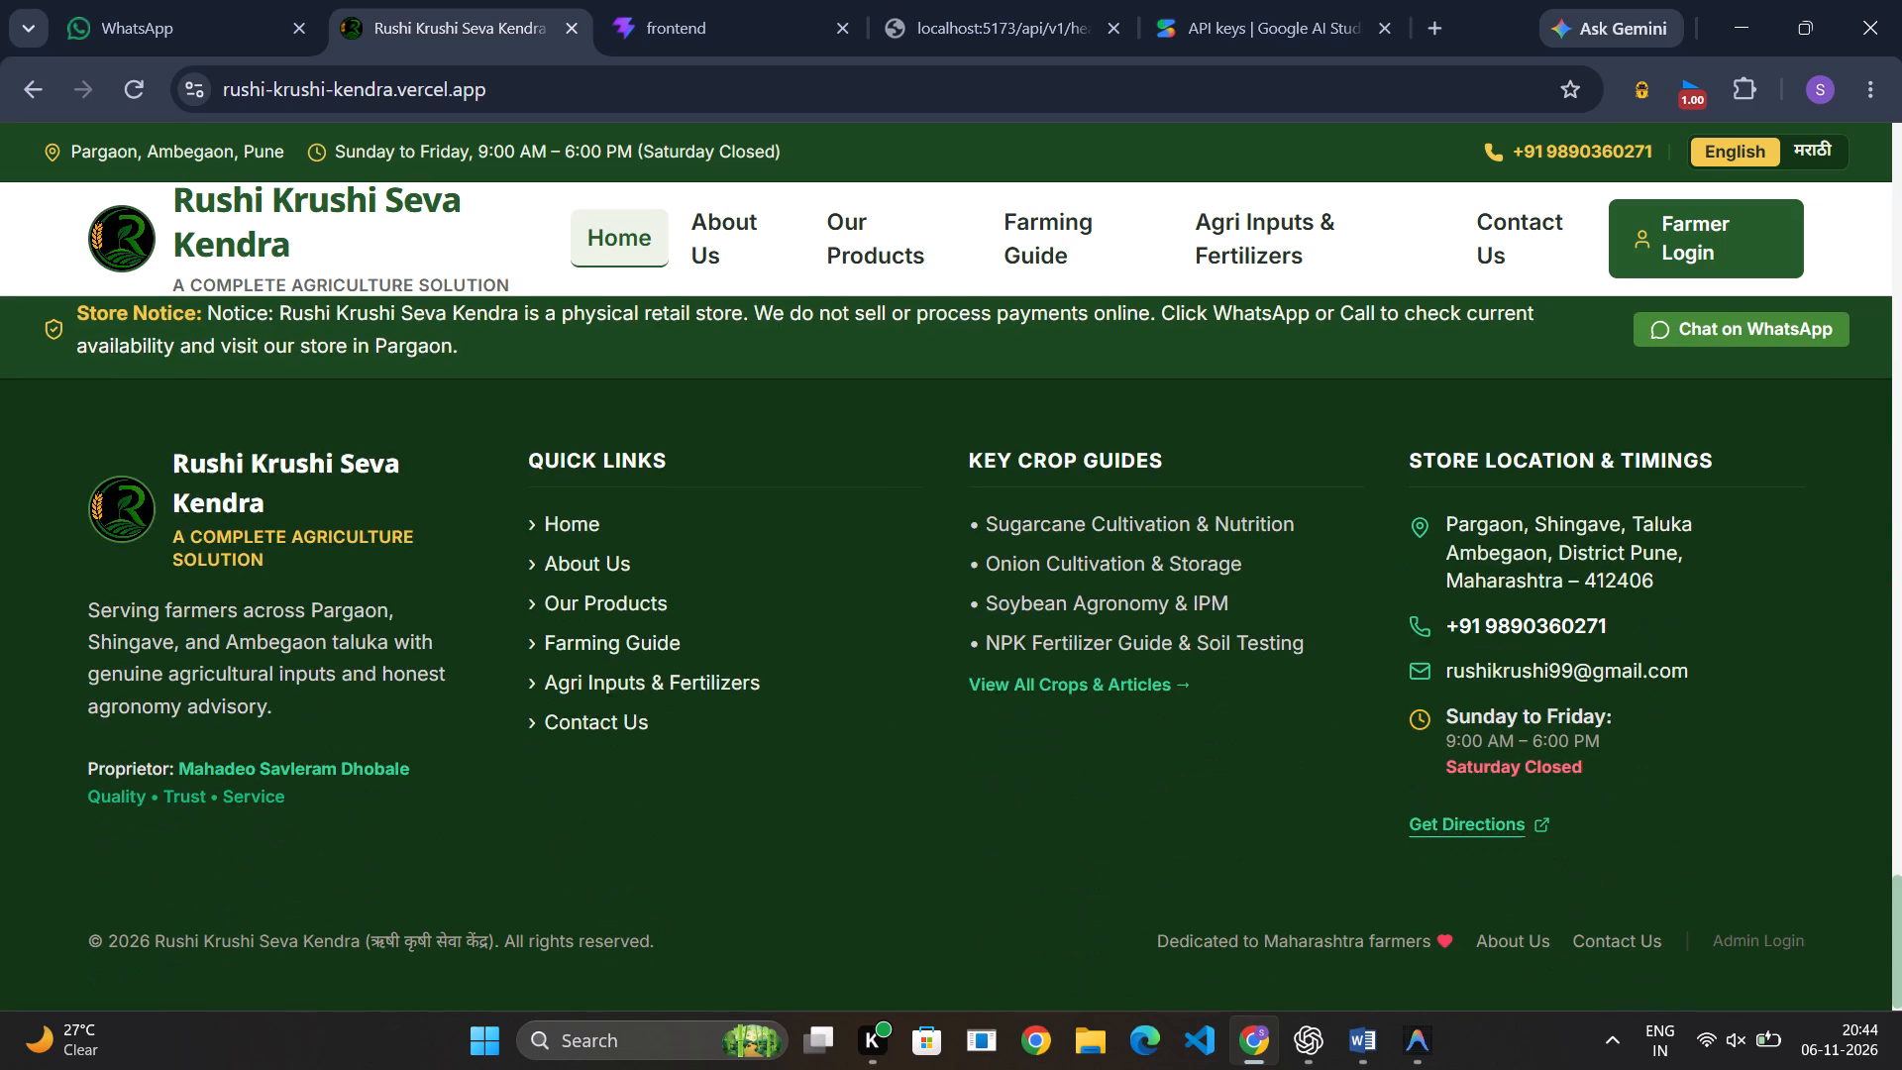
pyautogui.scroll(-1, 770, 625)
pyautogui.scroll(12, 770, 625)
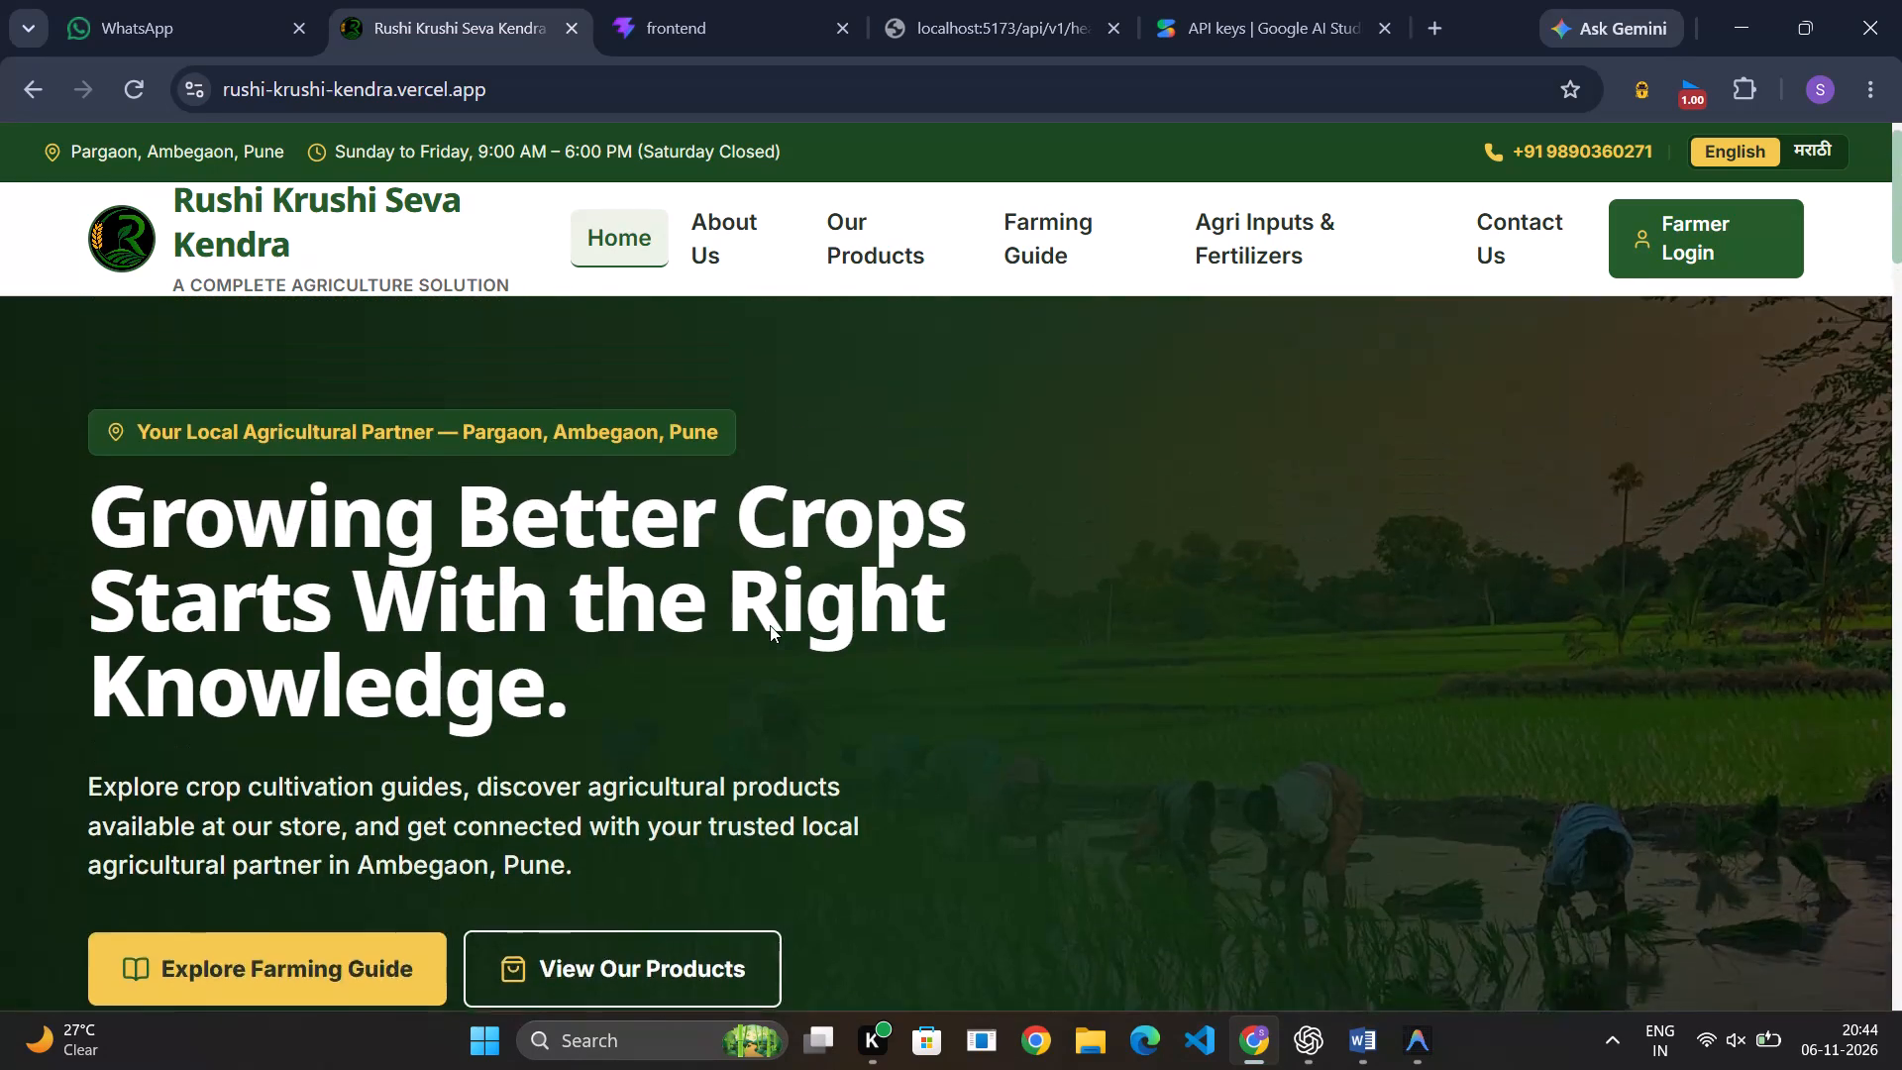
pyautogui.scroll(5, 770, 625)
# View the About Us, Our Products, Farming Guide, Agri Inputs & Fertilizers and Contact Us pages in turn.
pyautogui.click(738, 257)
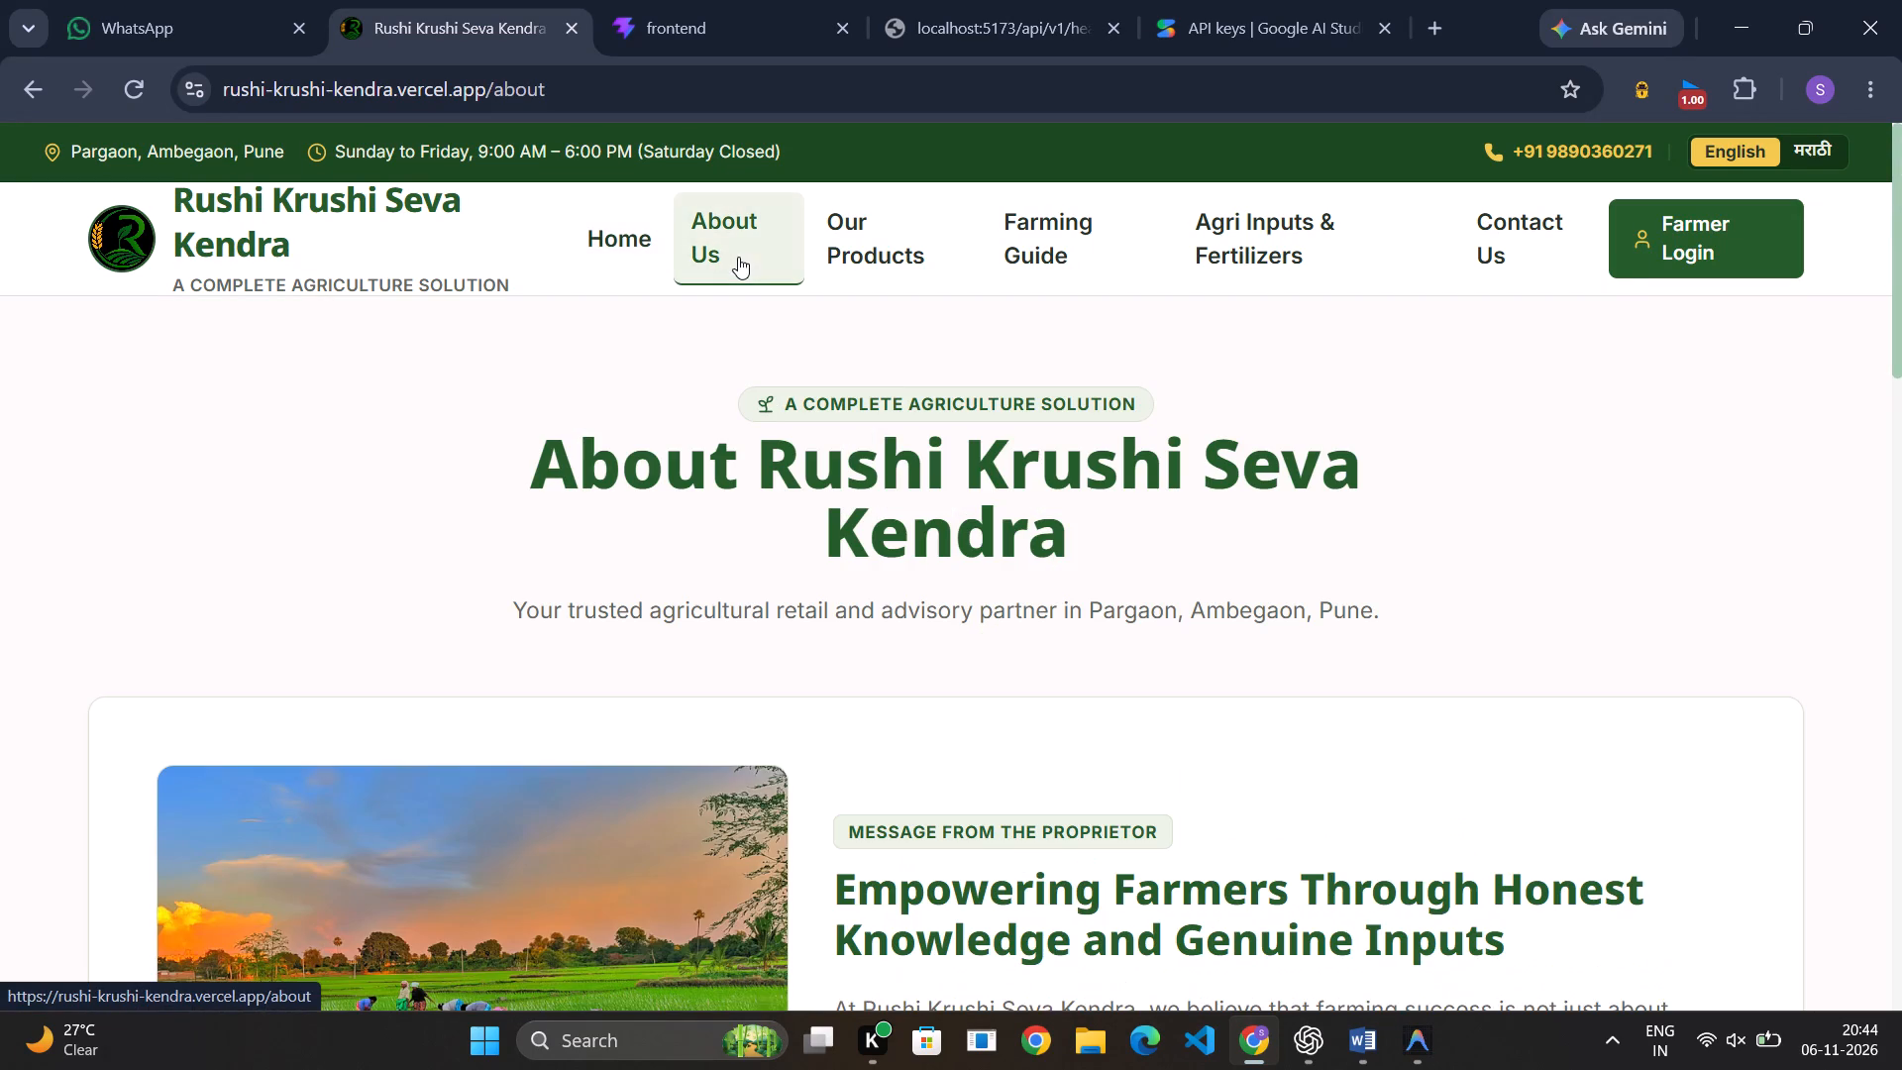
pyautogui.click(851, 242)
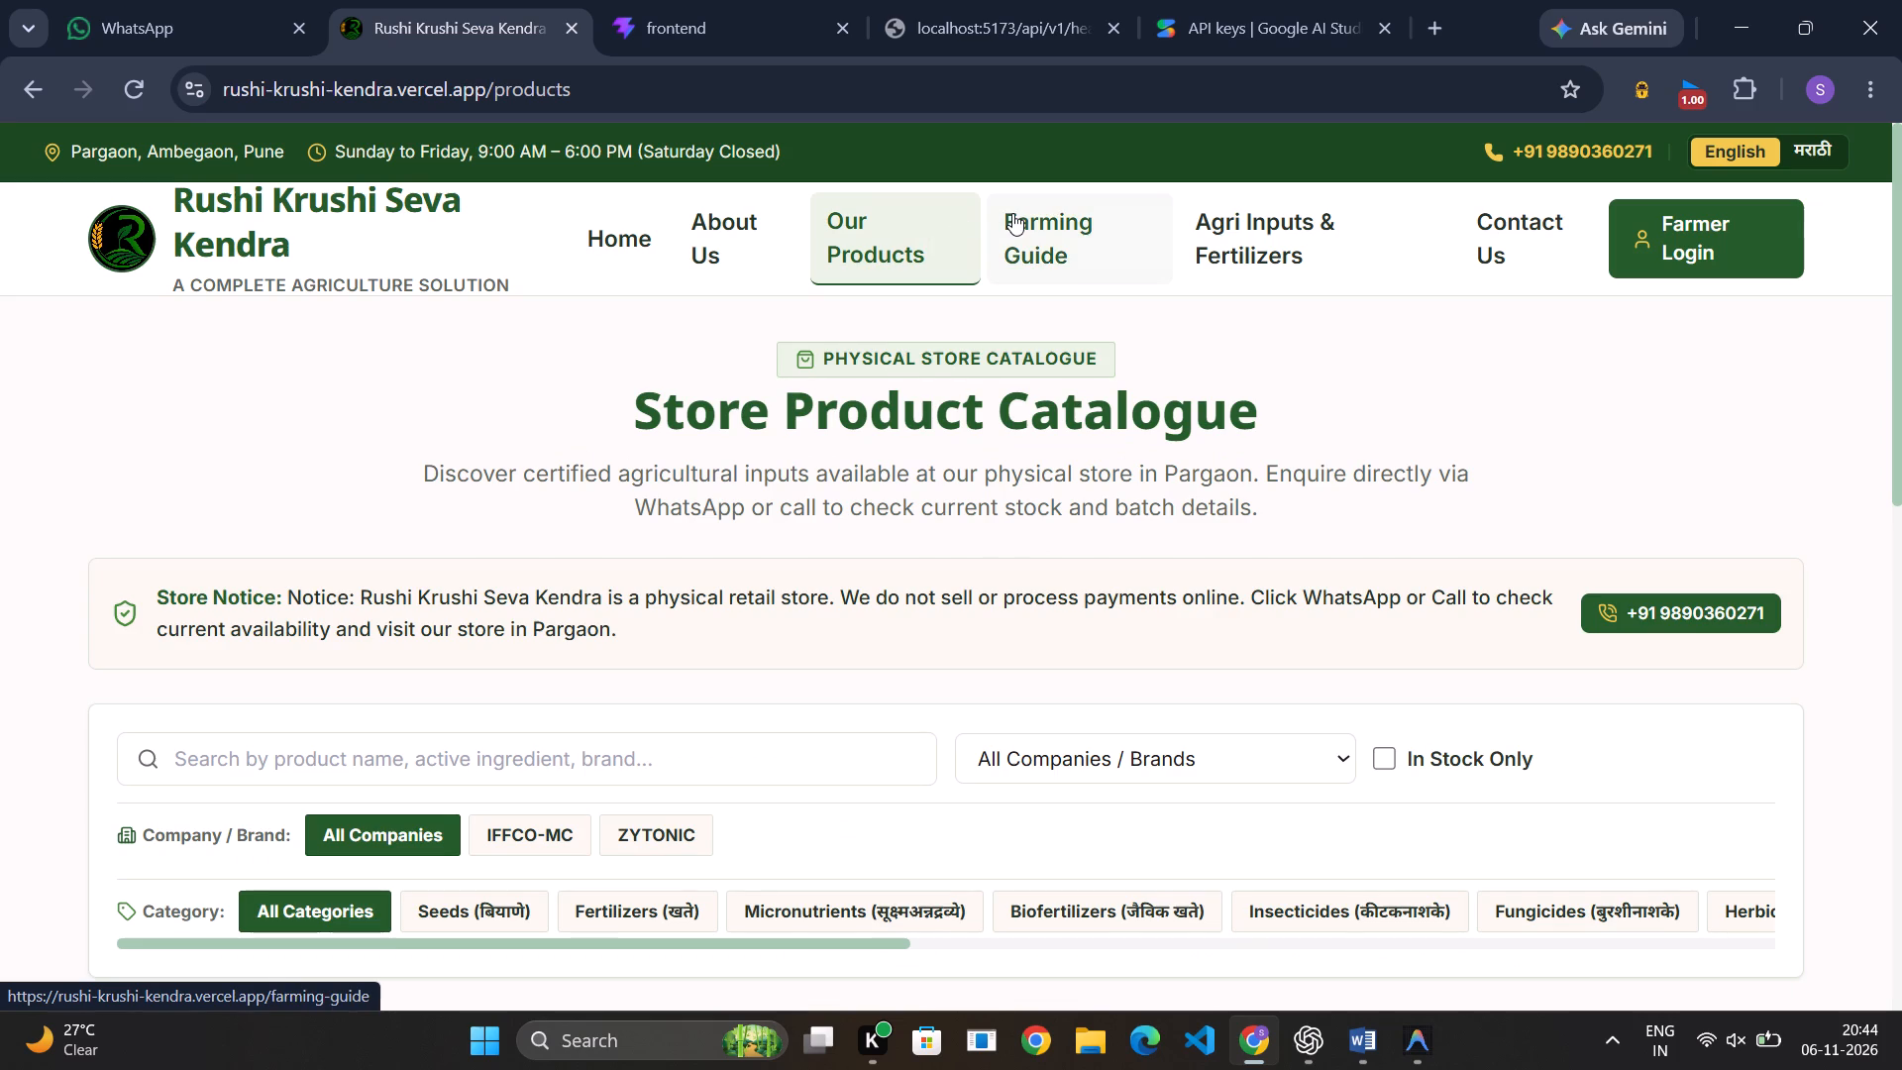
pyautogui.click(1012, 213)
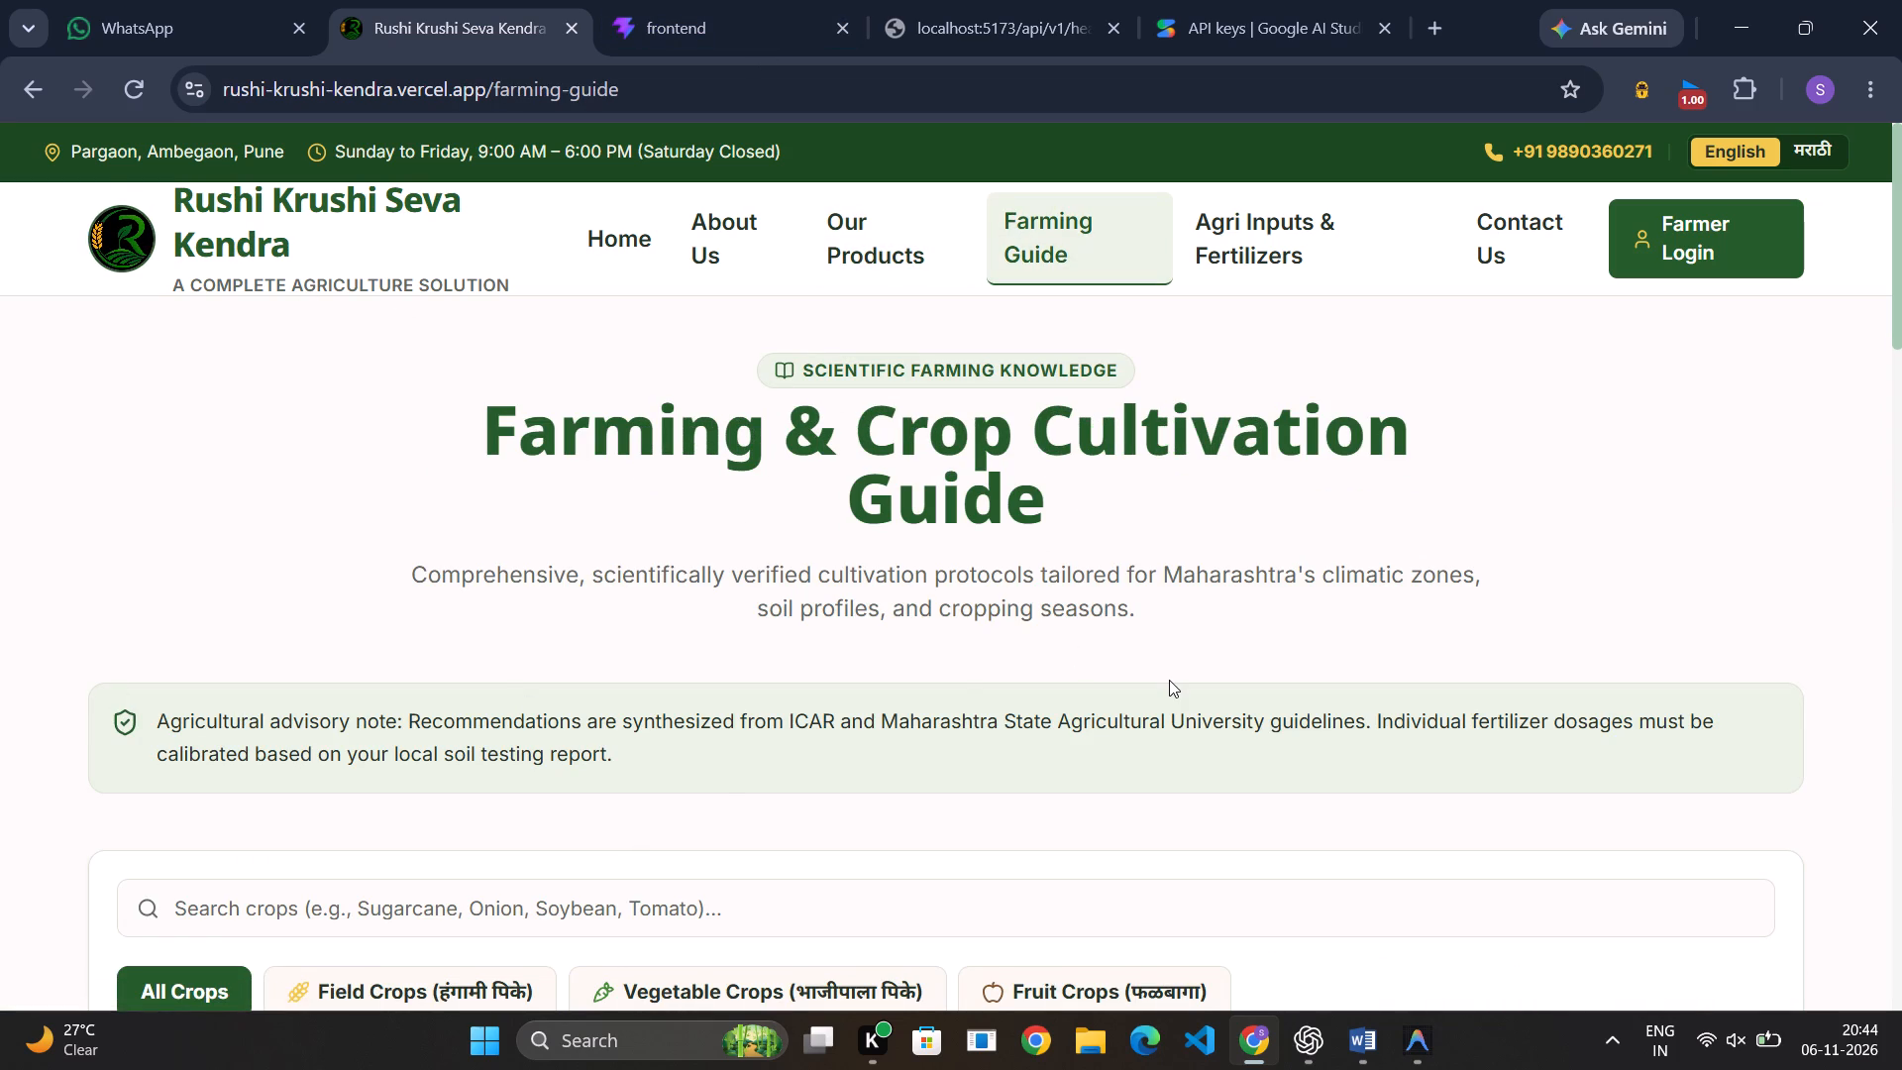
pyautogui.click(1261, 250)
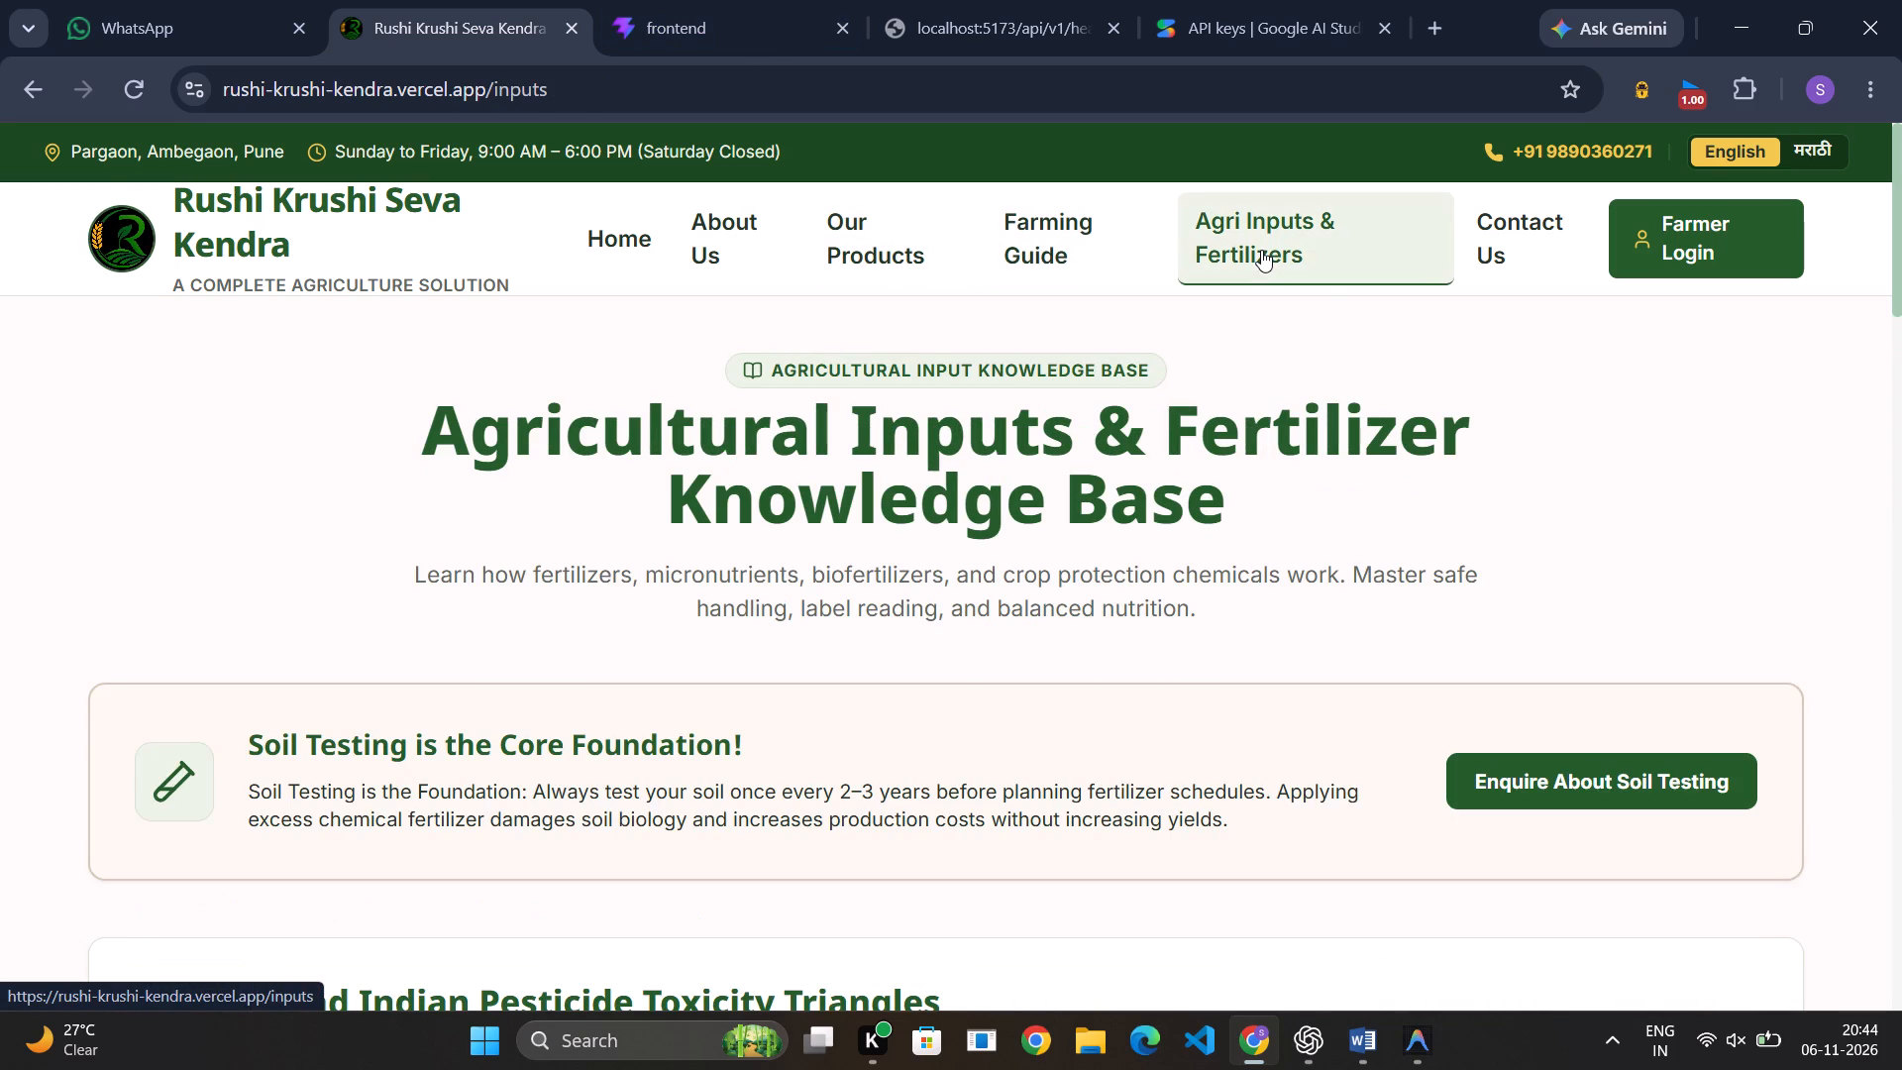
pyautogui.click(1505, 235)
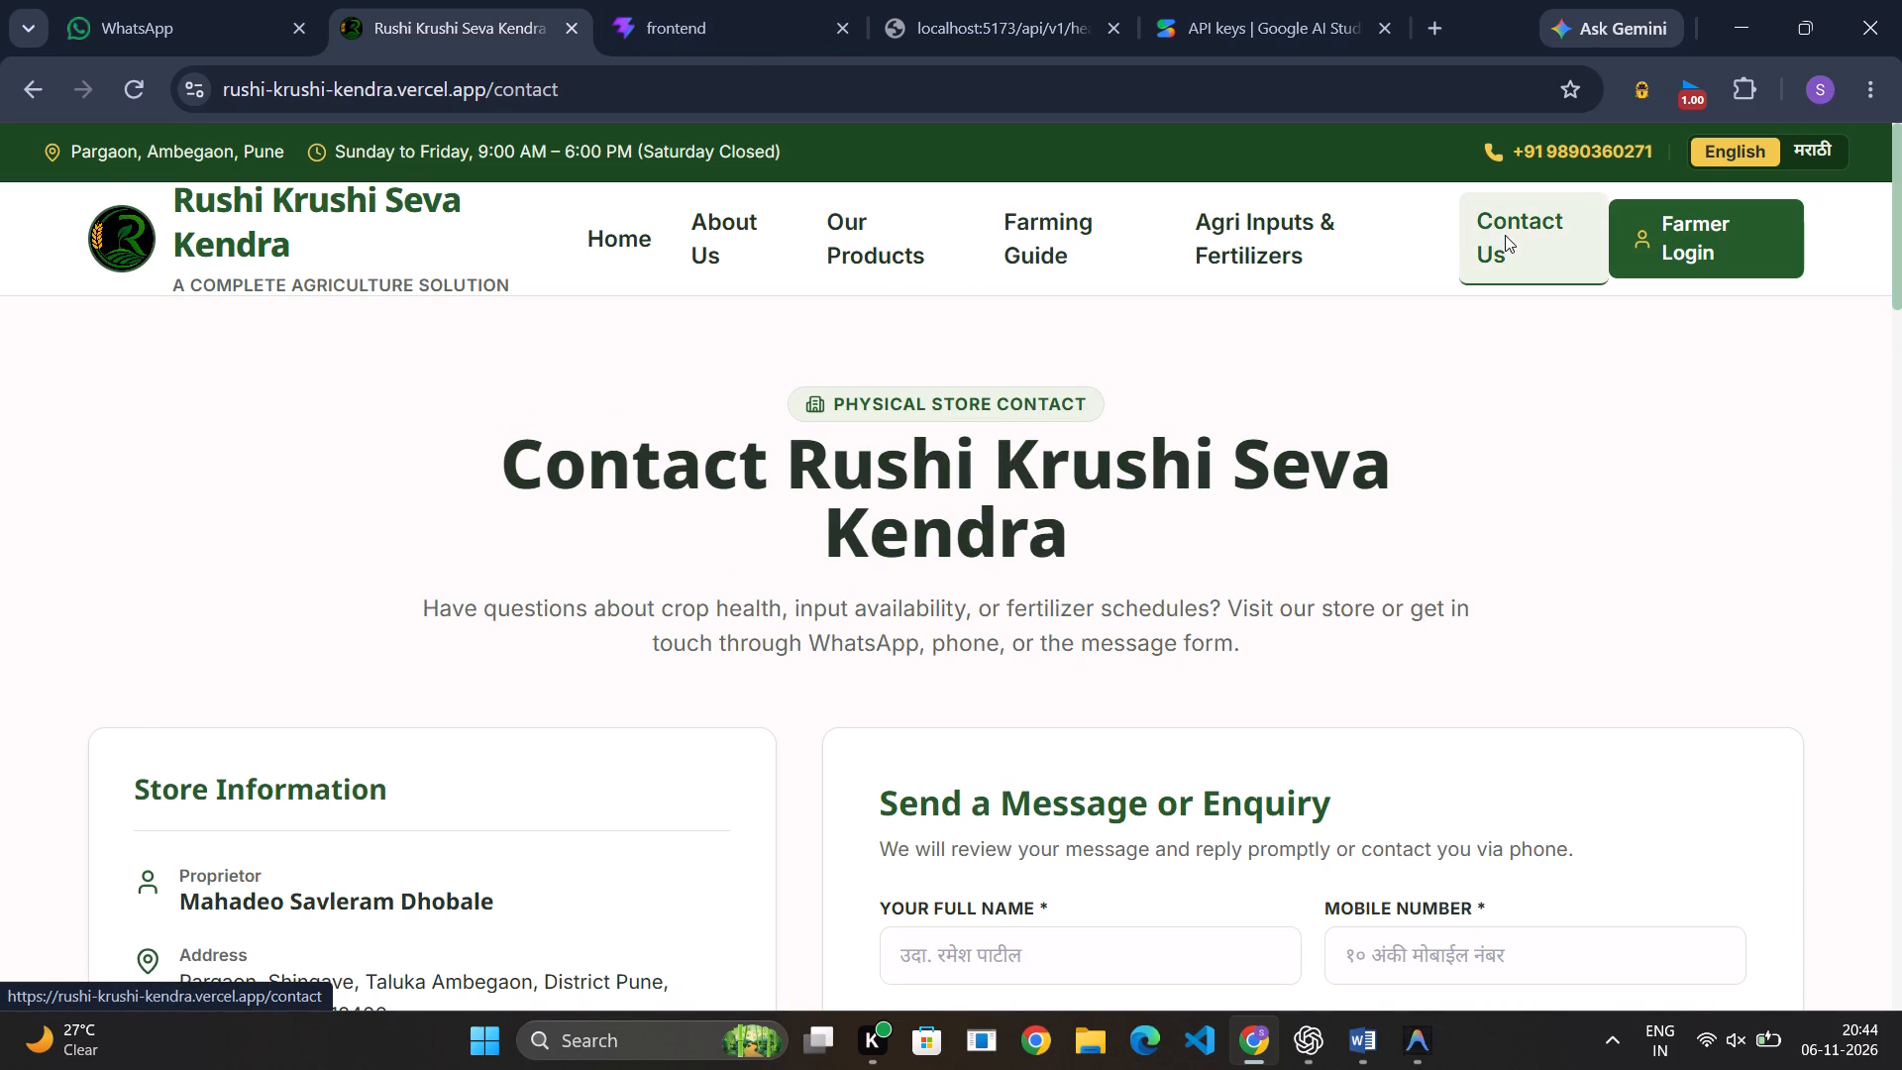
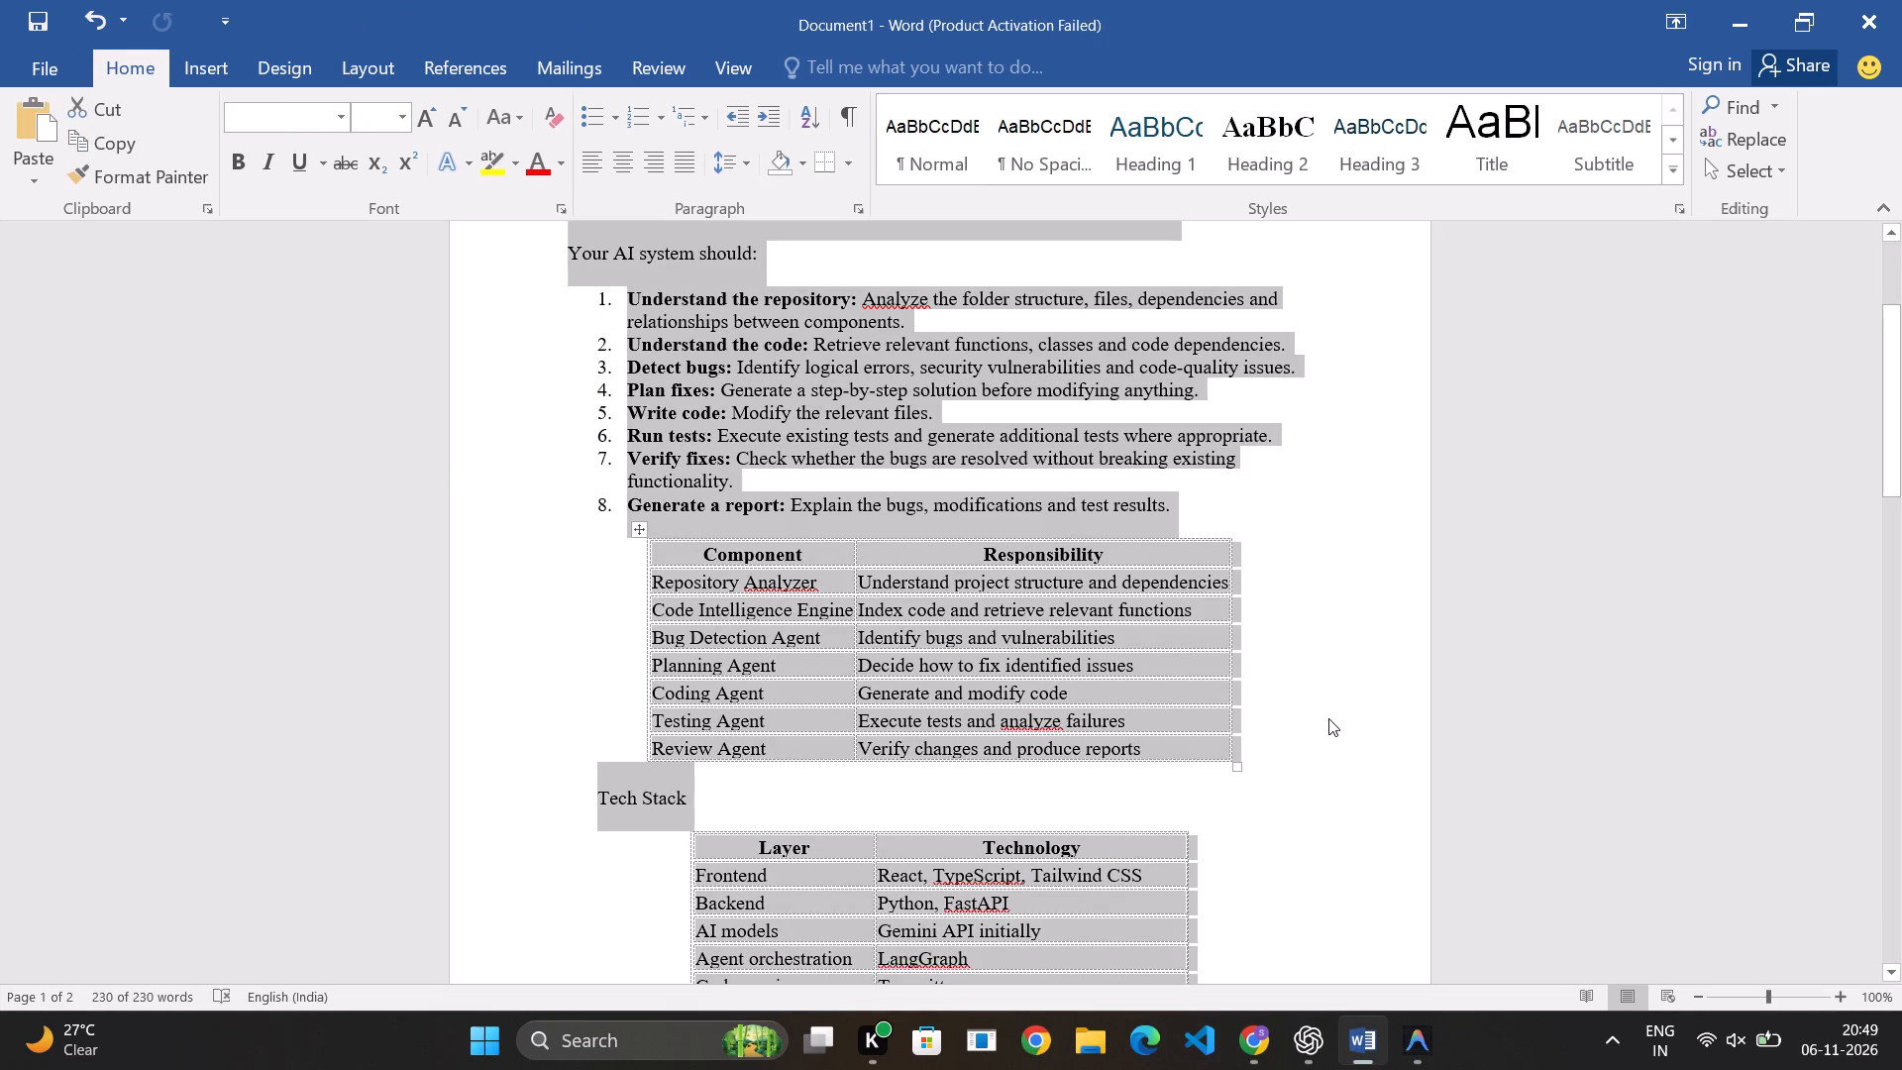
pyautogui.hotkey('ctrl', 'v')
pyautogui.hscroll(1, 1328, 718)
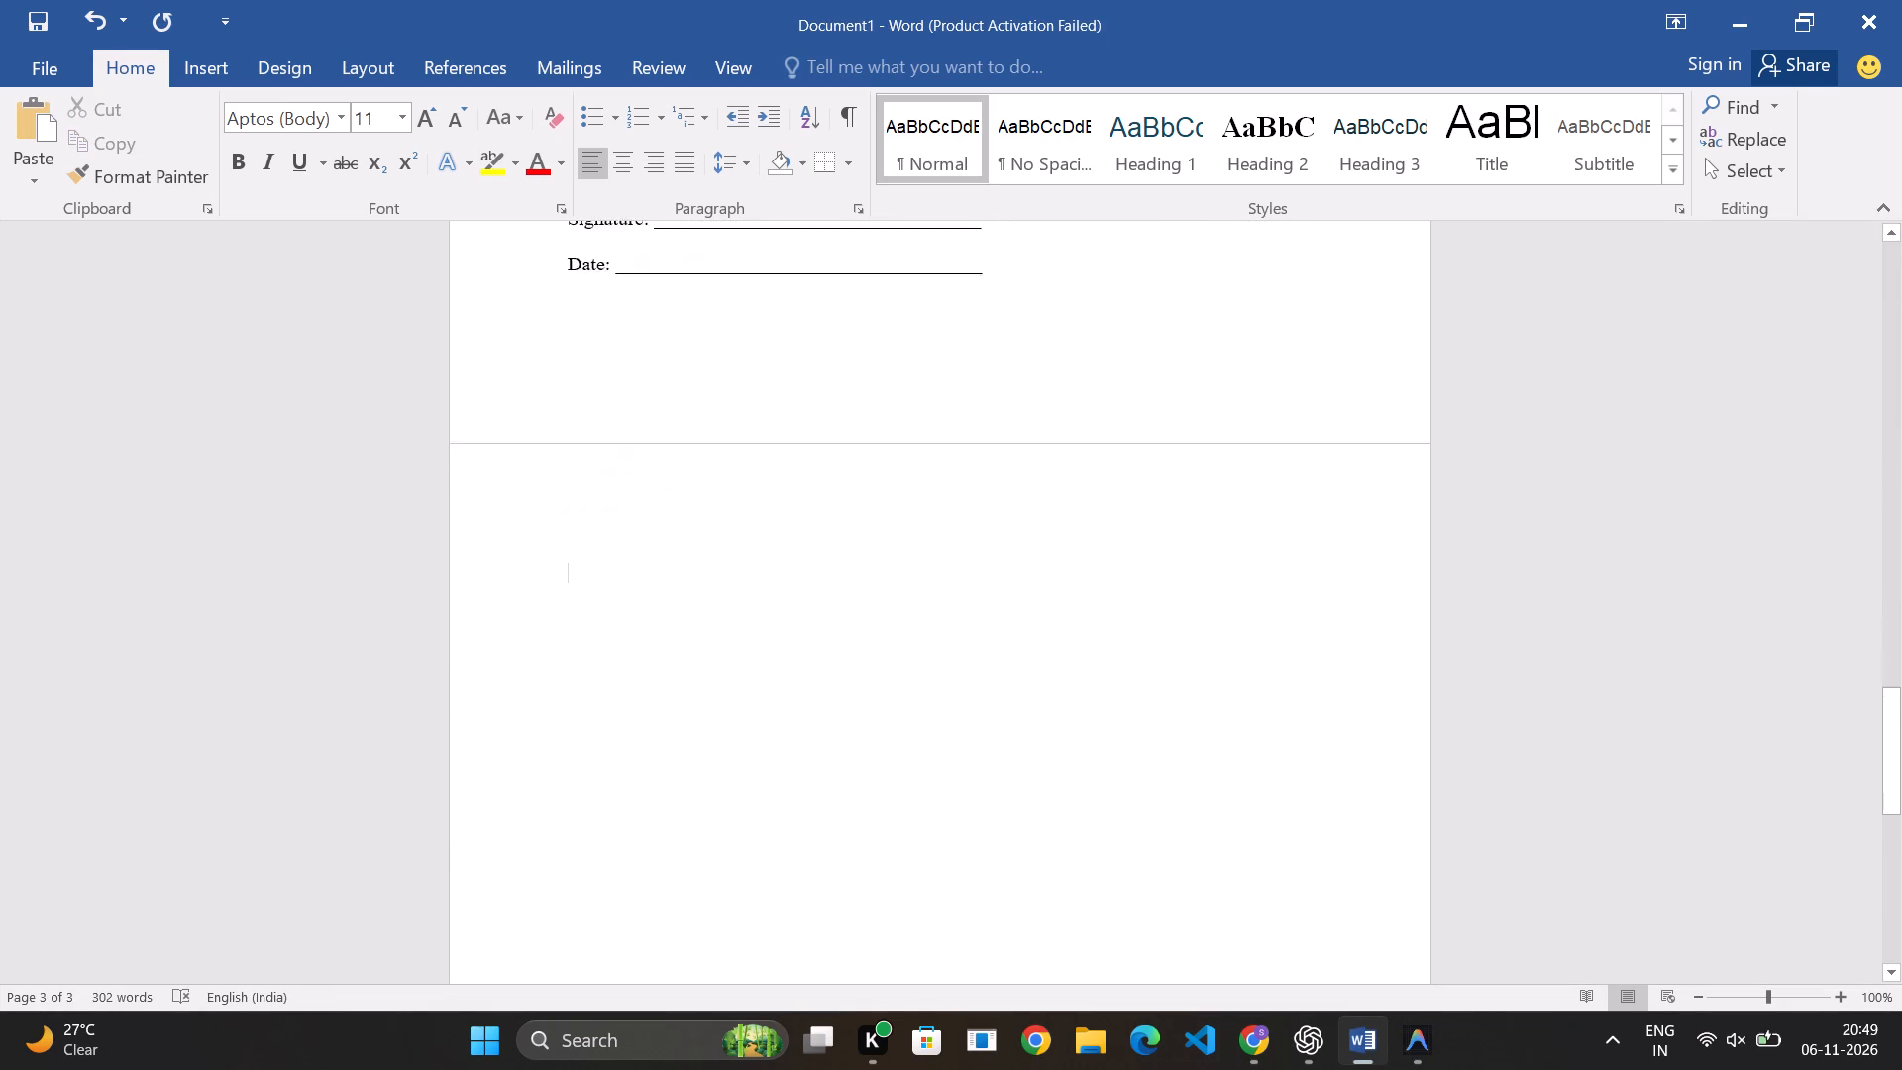
pyautogui.scroll(1, 1328, 718)
pyautogui.press('BackSpace')
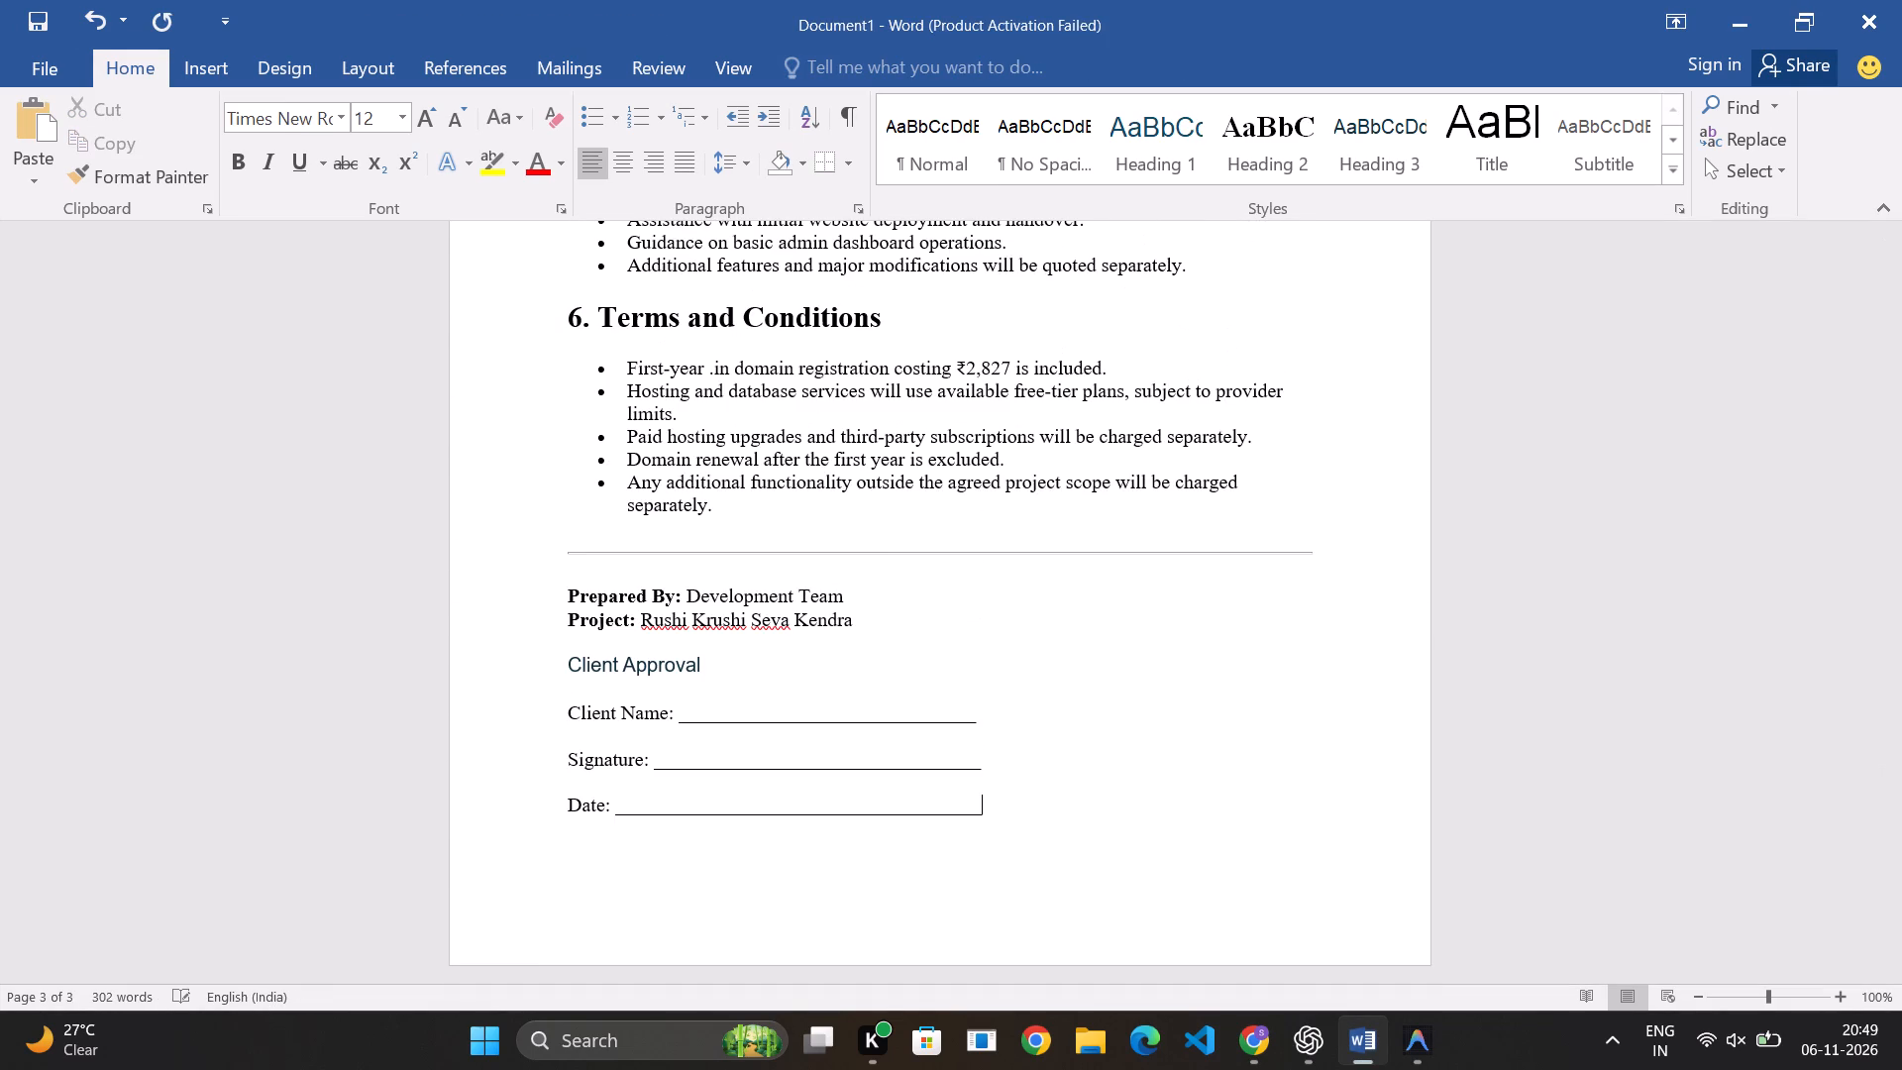
# Set the font of the whole quotation document to Times New Roman.
pyautogui.scroll(10, 1328, 718)
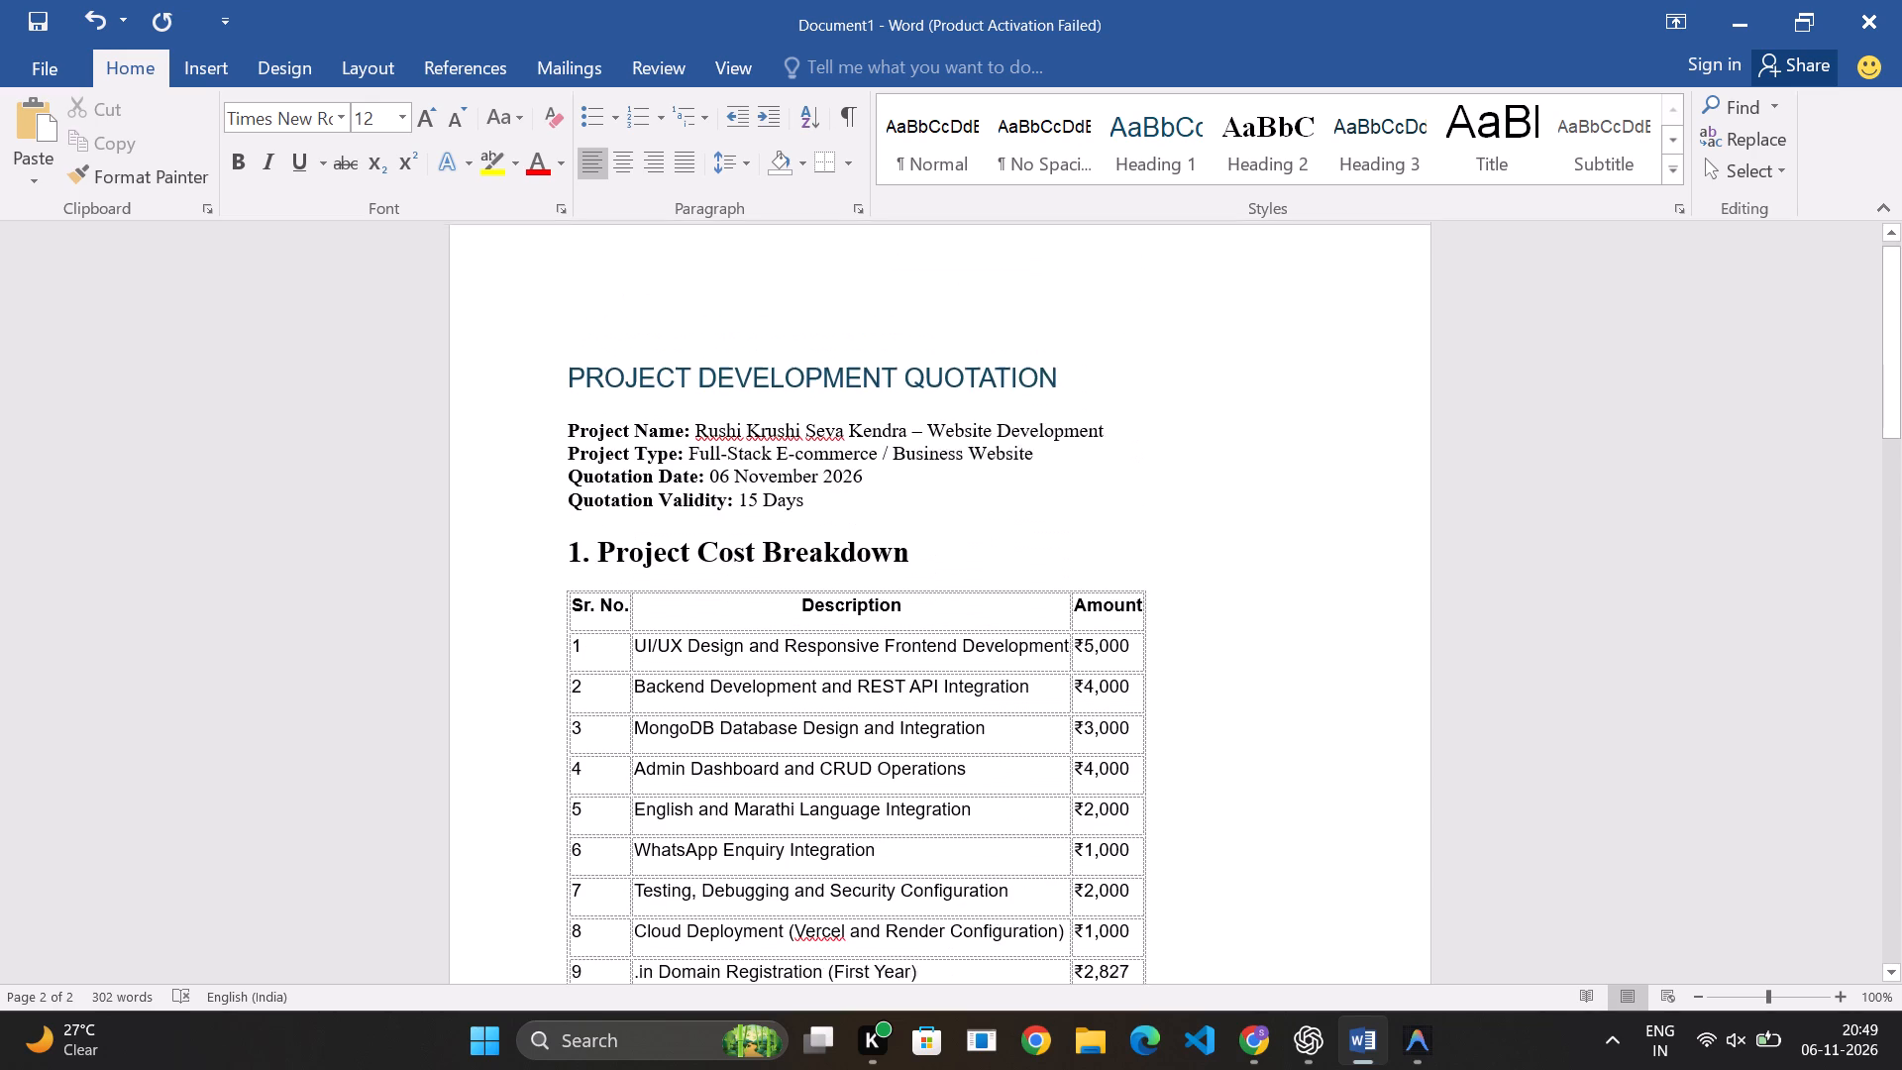
pyautogui.scroll(1, 1328, 718)
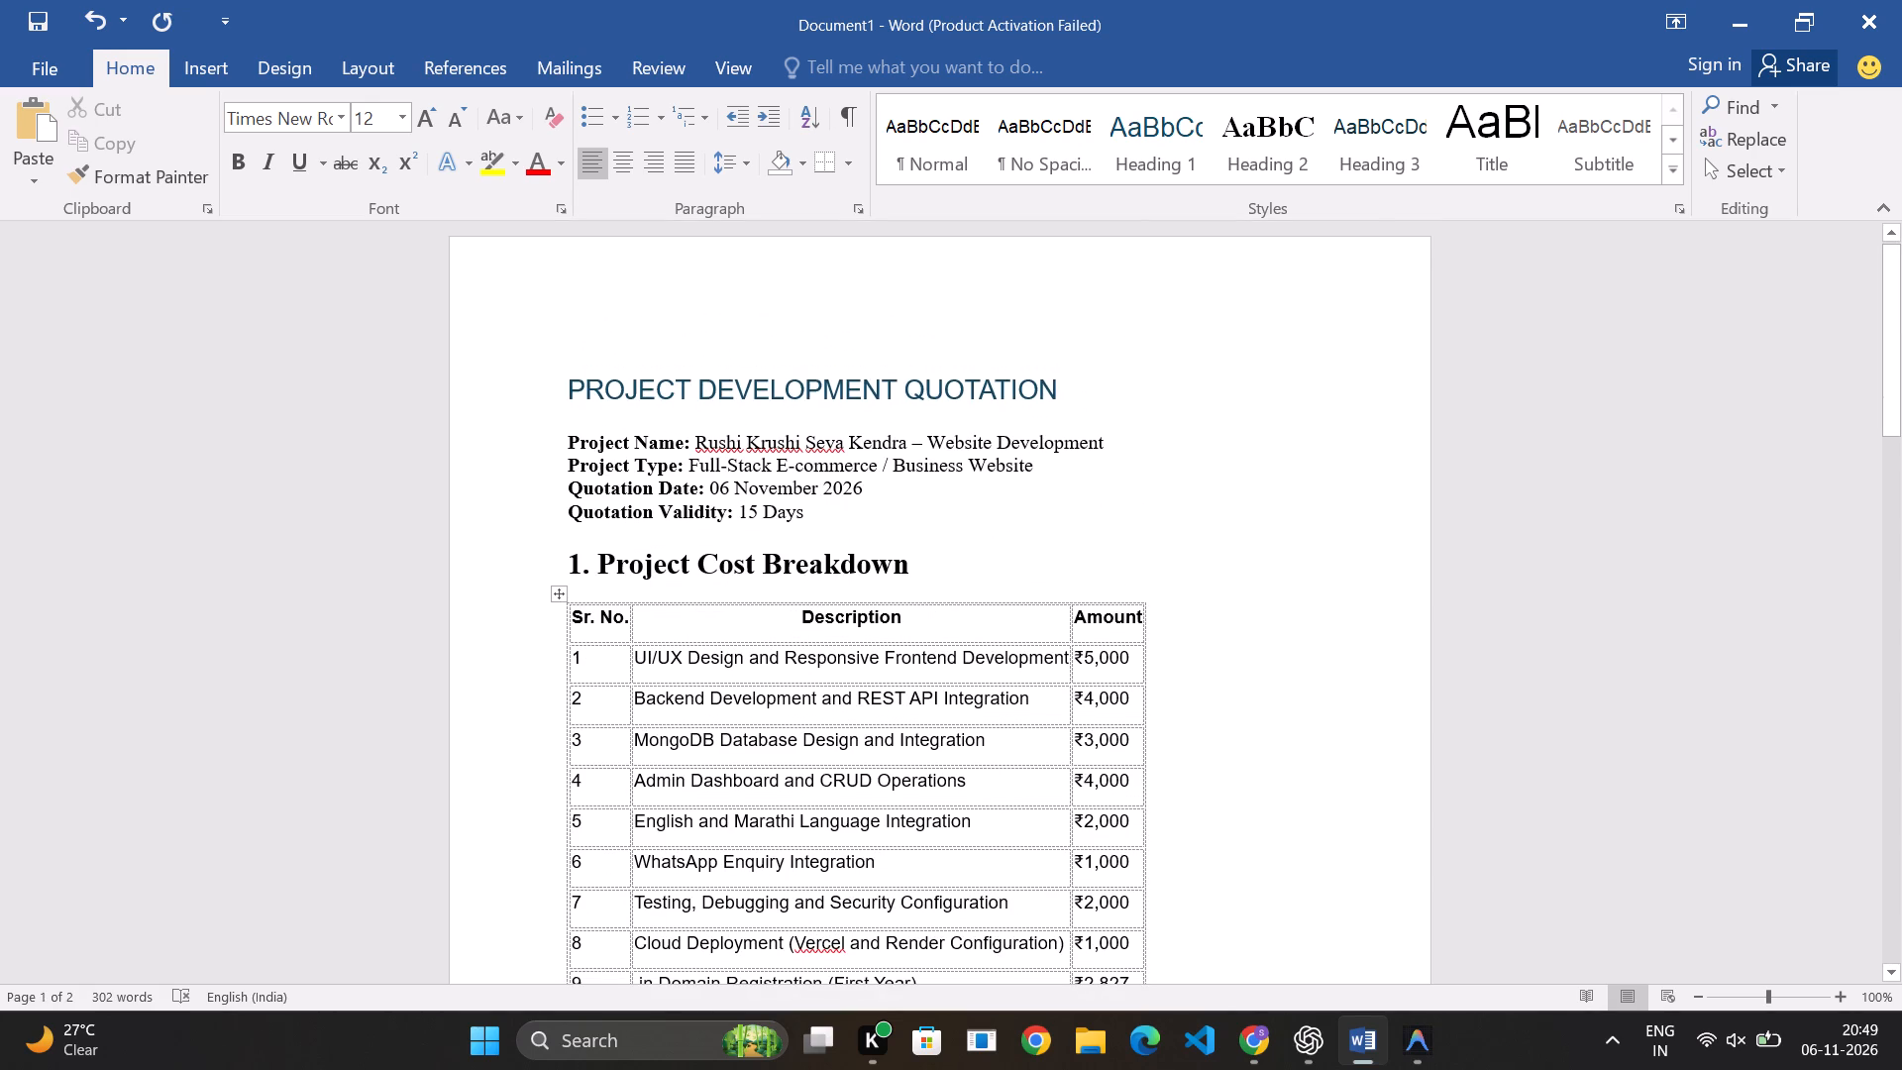
pyautogui.click(1182, 554)
pyautogui.hotkey('ctrl', 'a')
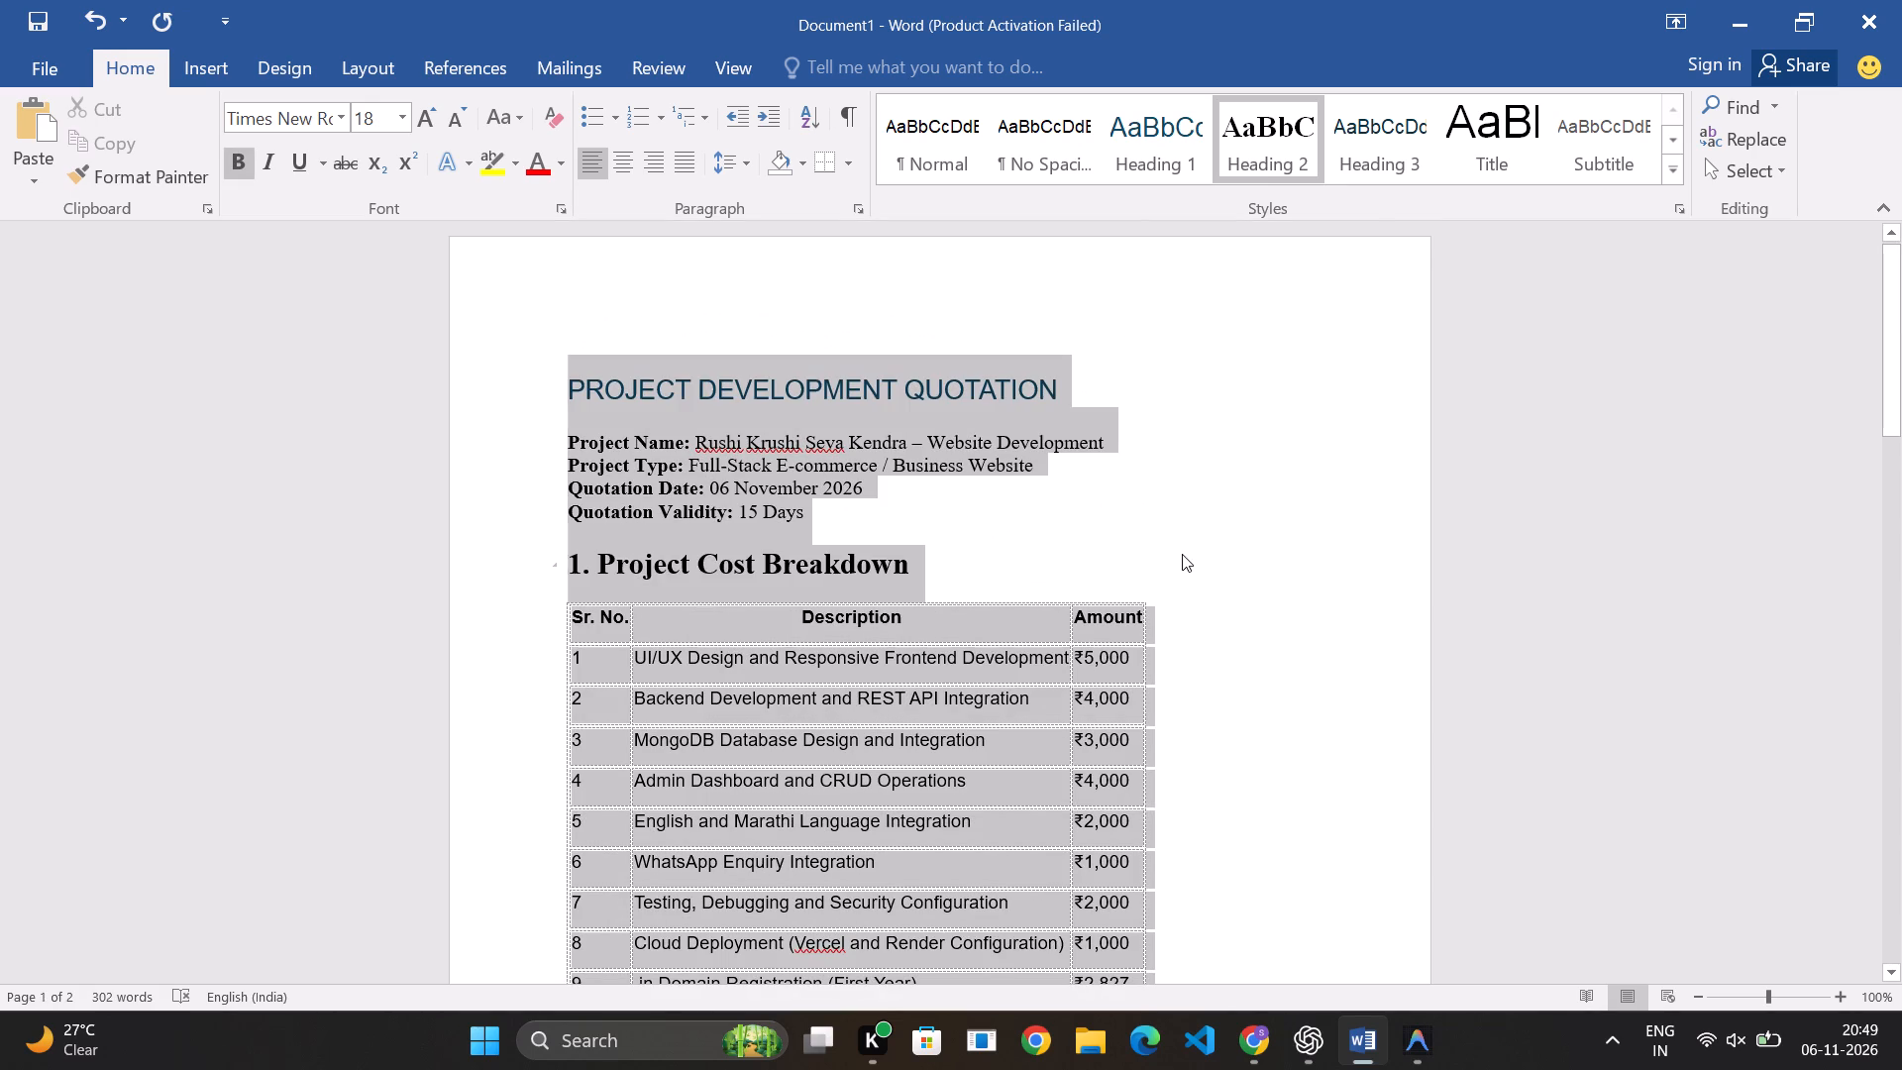
pyautogui.click(337, 115)
pyautogui.click(297, 276)
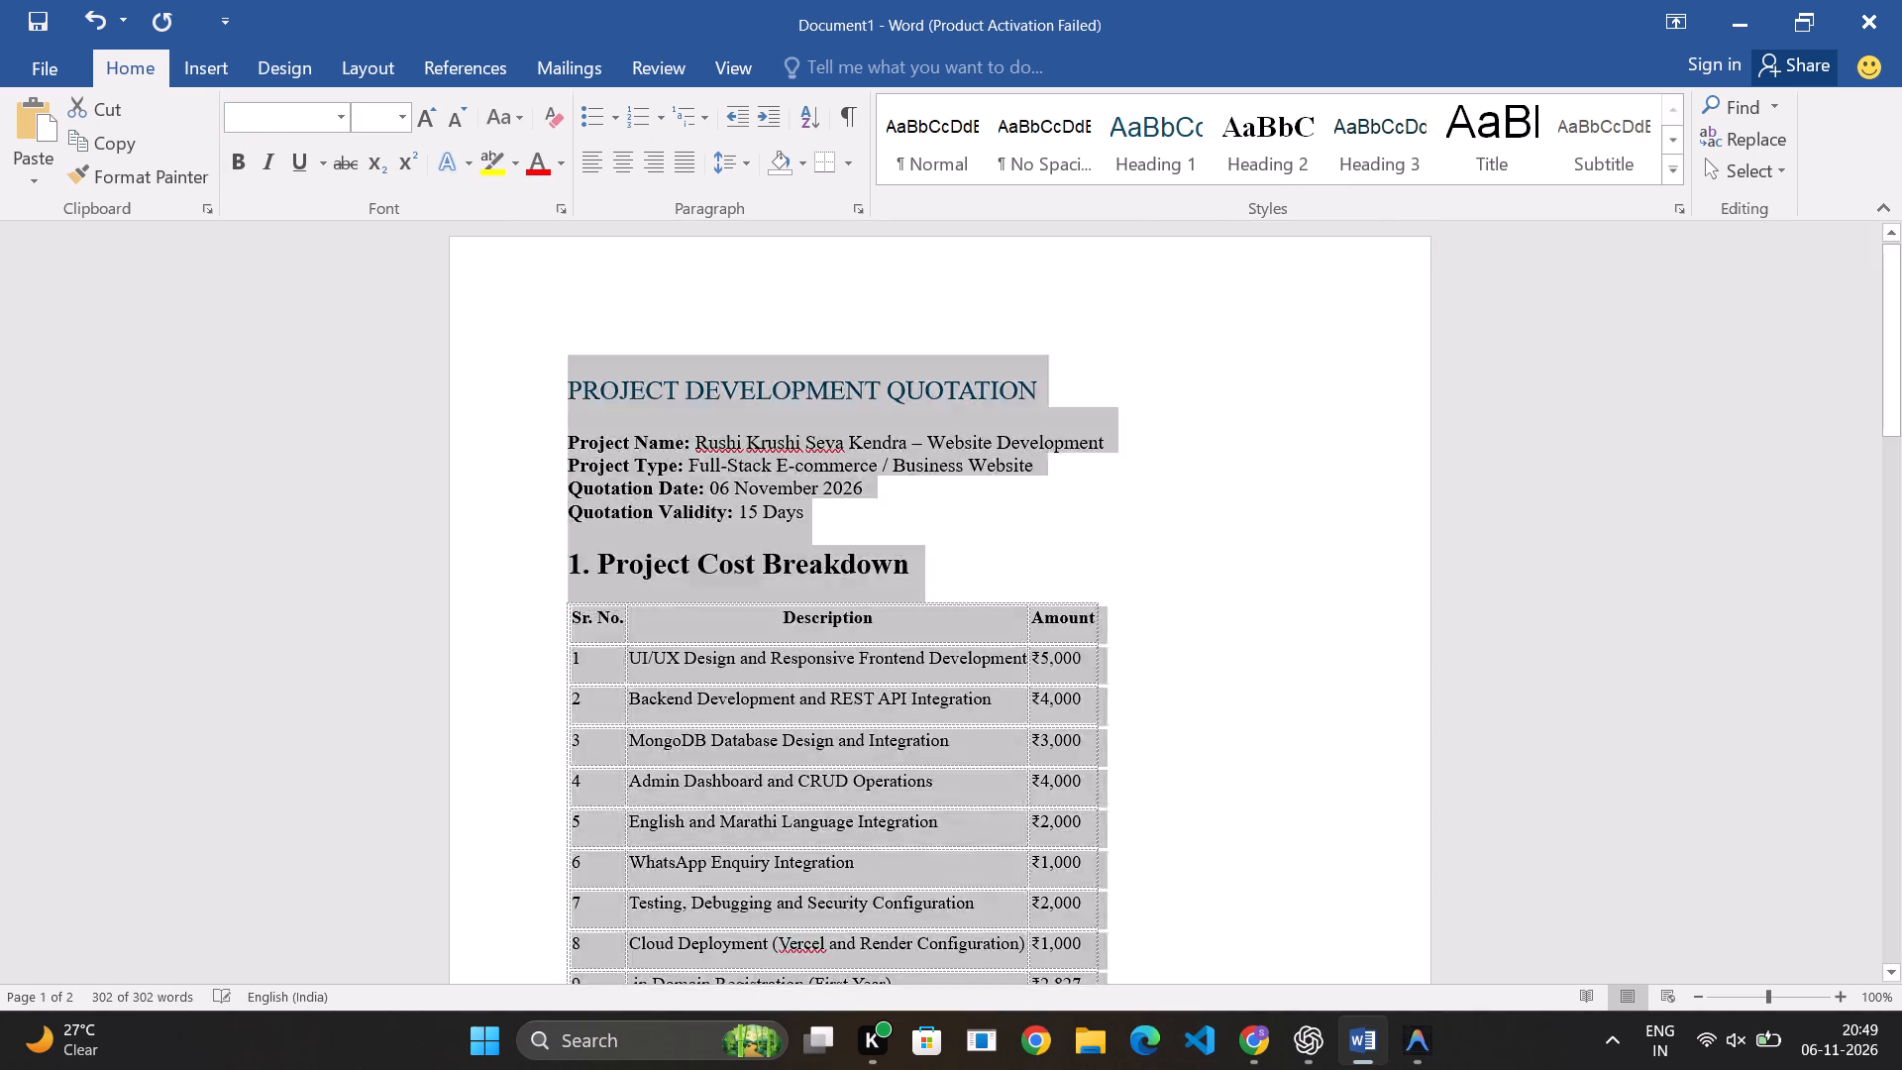
# Set the font colour of the whole quotation document to Automatic.
pyautogui.click(559, 165)
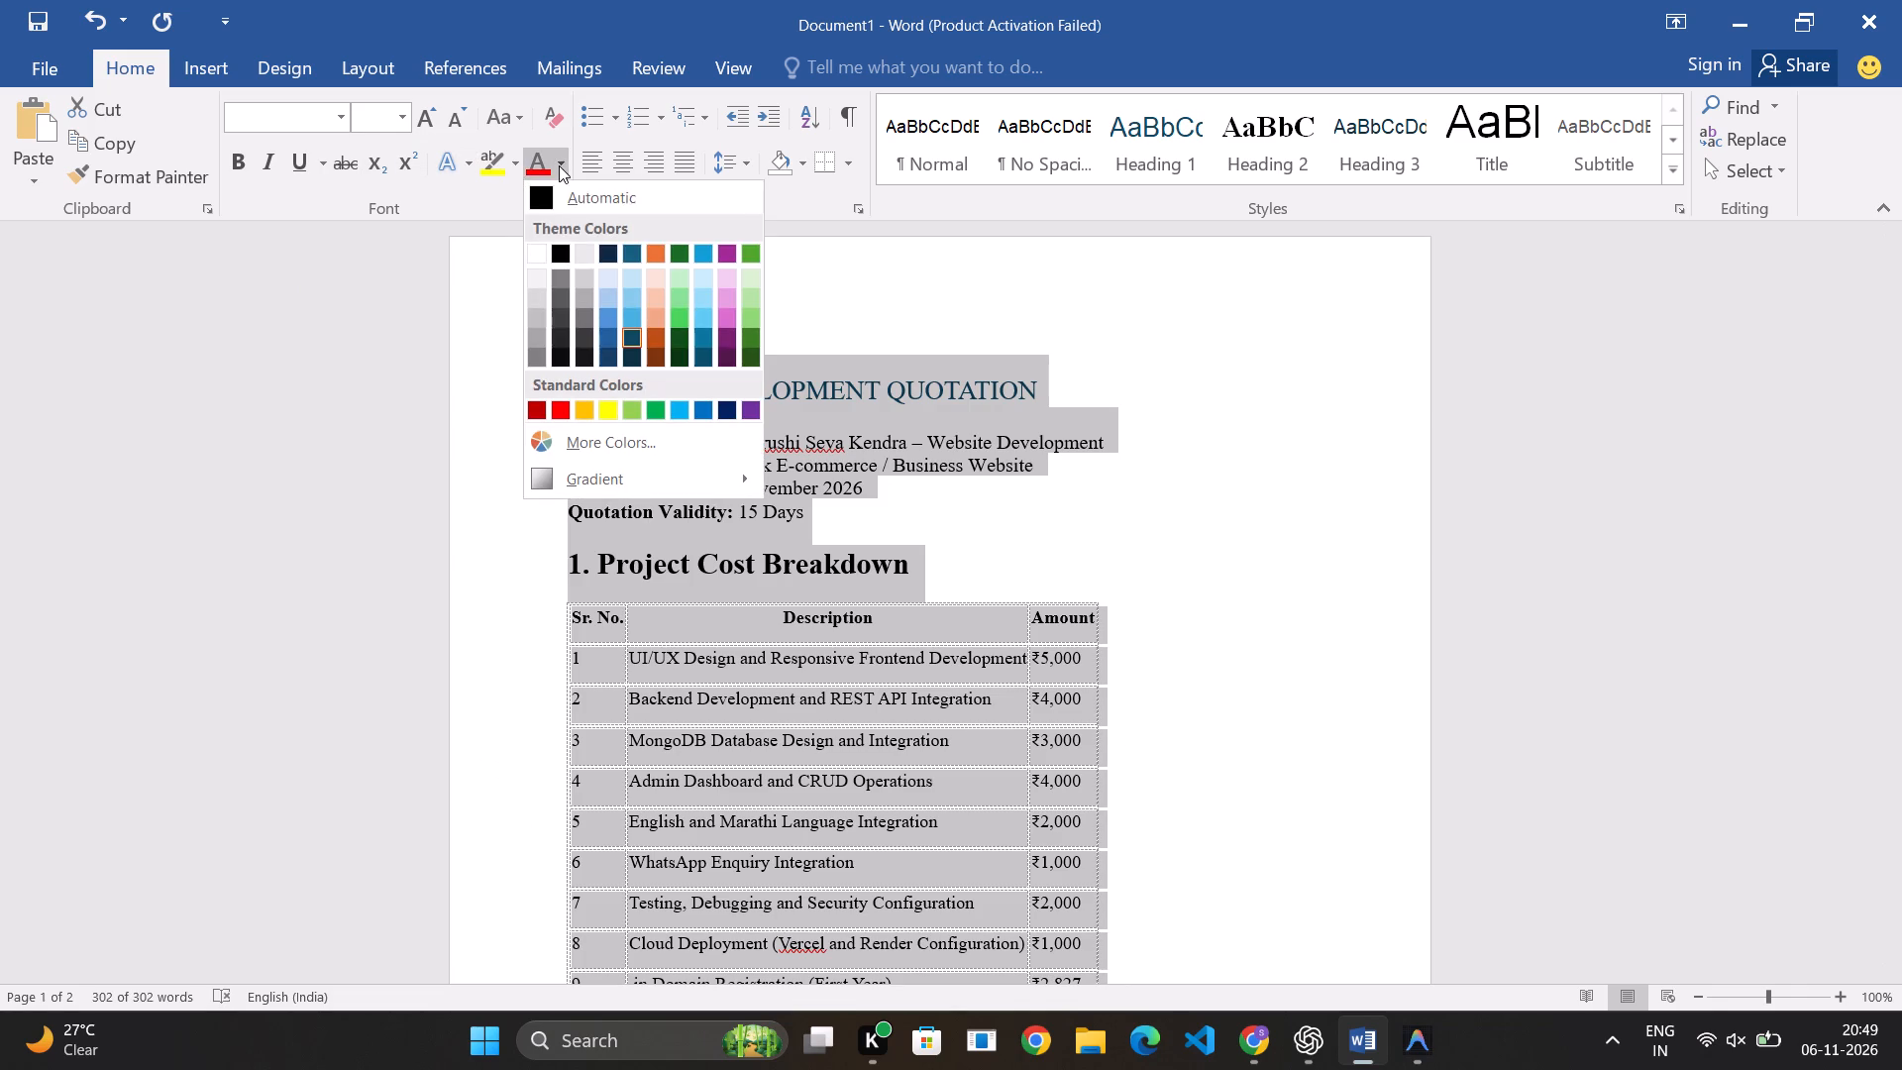
pyautogui.click(546, 203)
pyautogui.click(250, 659)
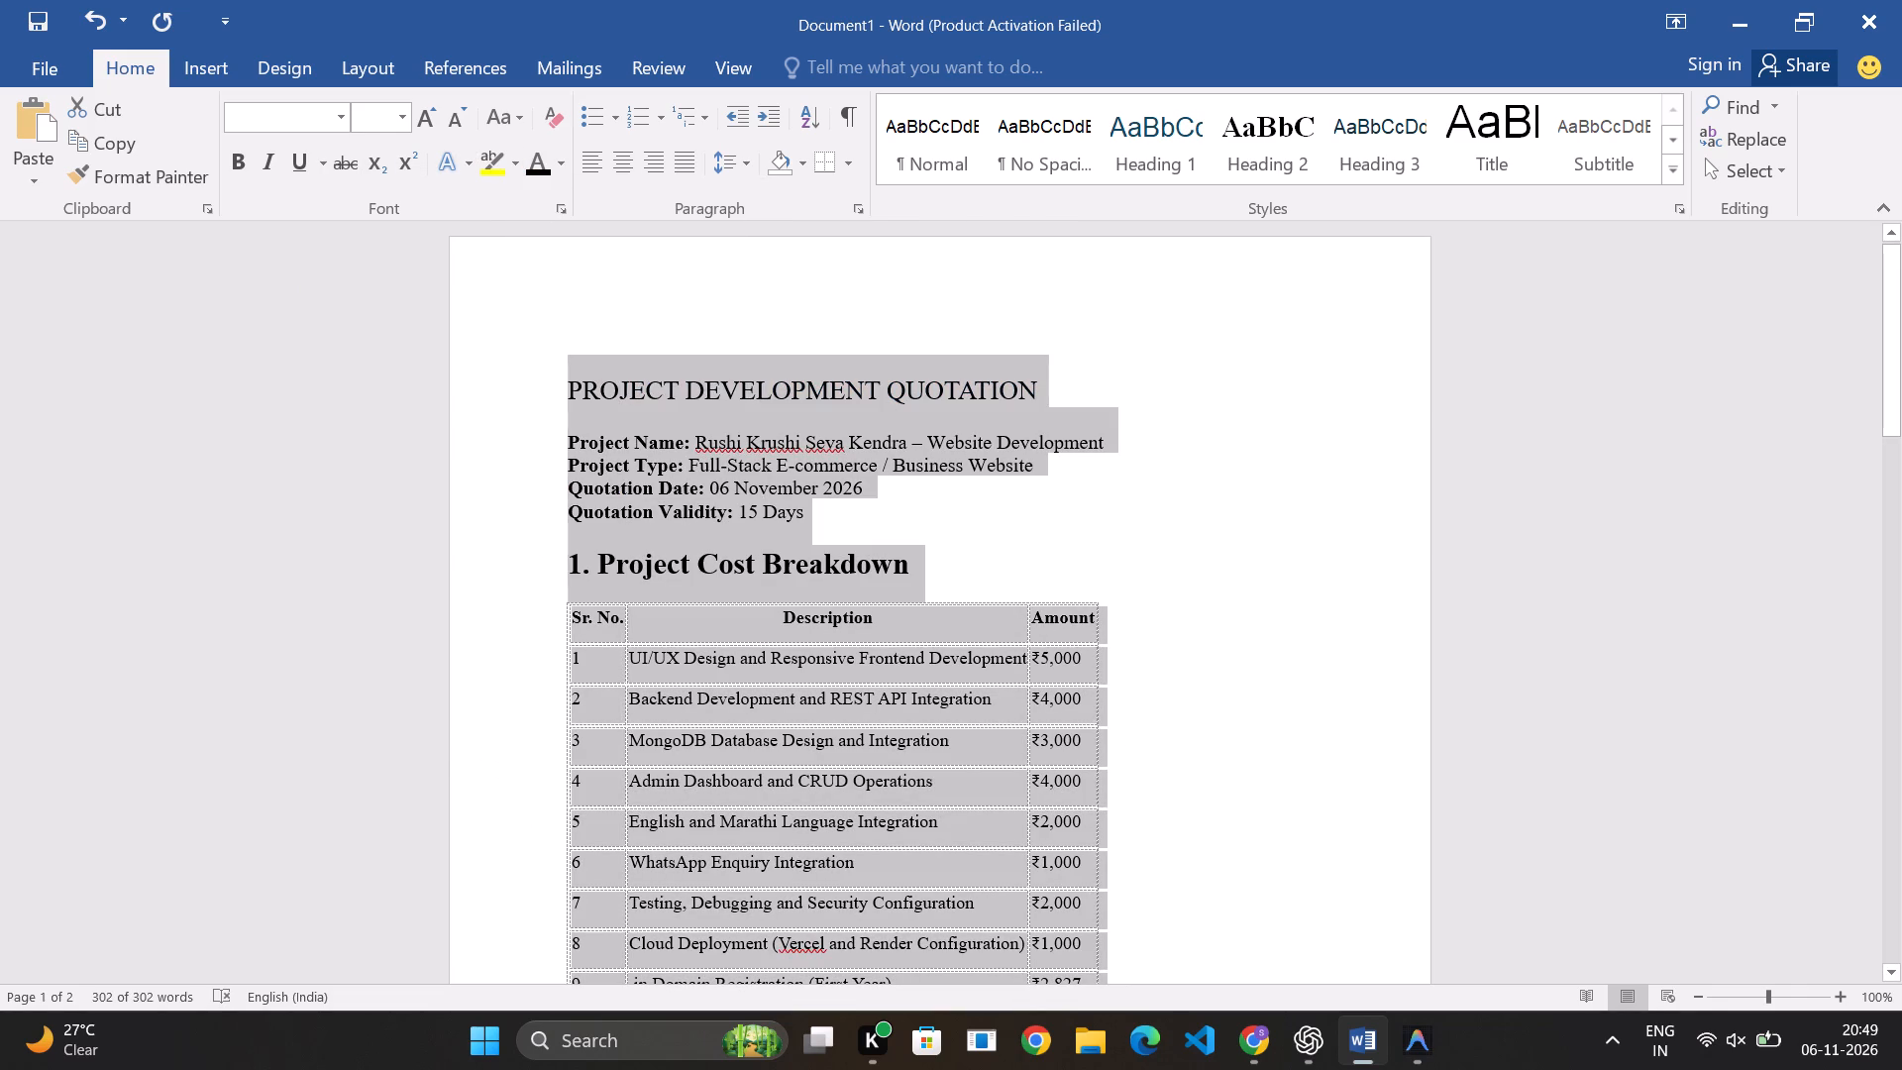
pyautogui.click(1001, 466)
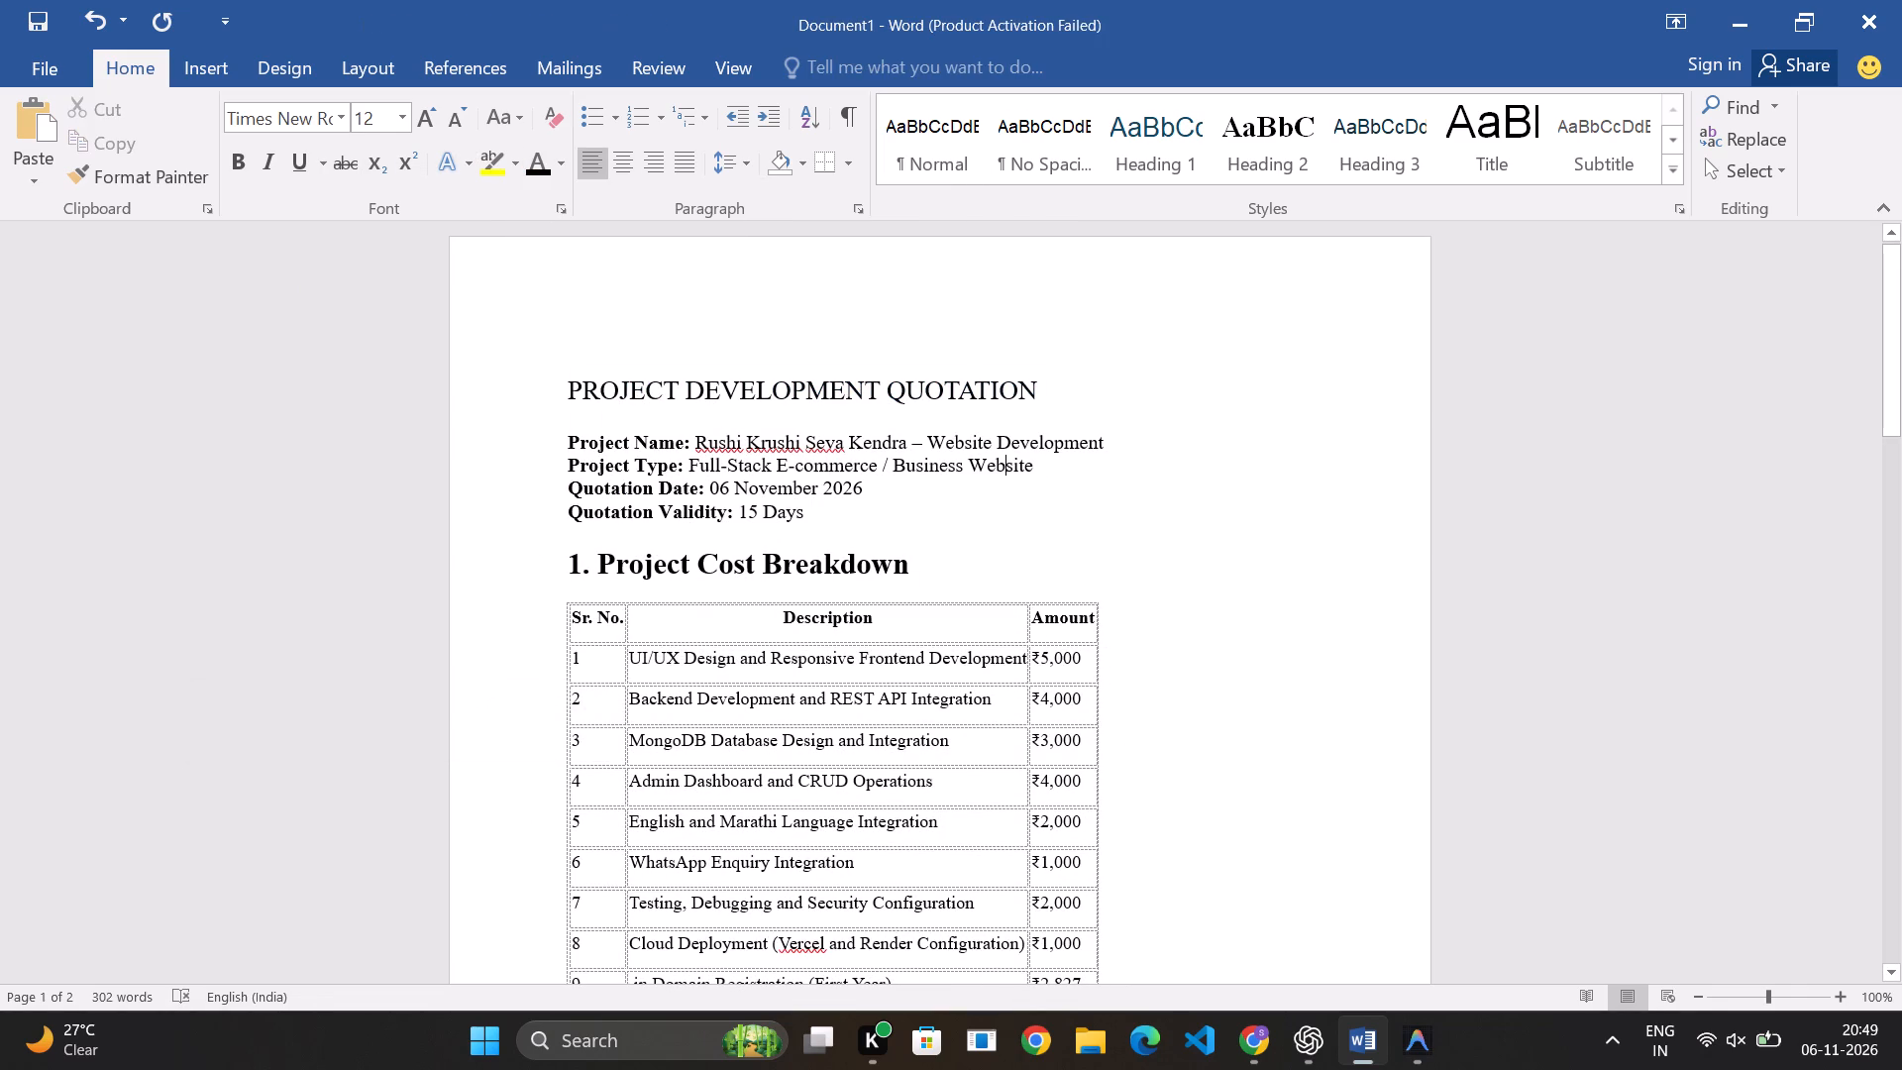
# Check the formatted quotation from the cost breakdown and payment tables through deliverables, support and terms to the client approval section.
pyautogui.scroll(-1, 904, 537)
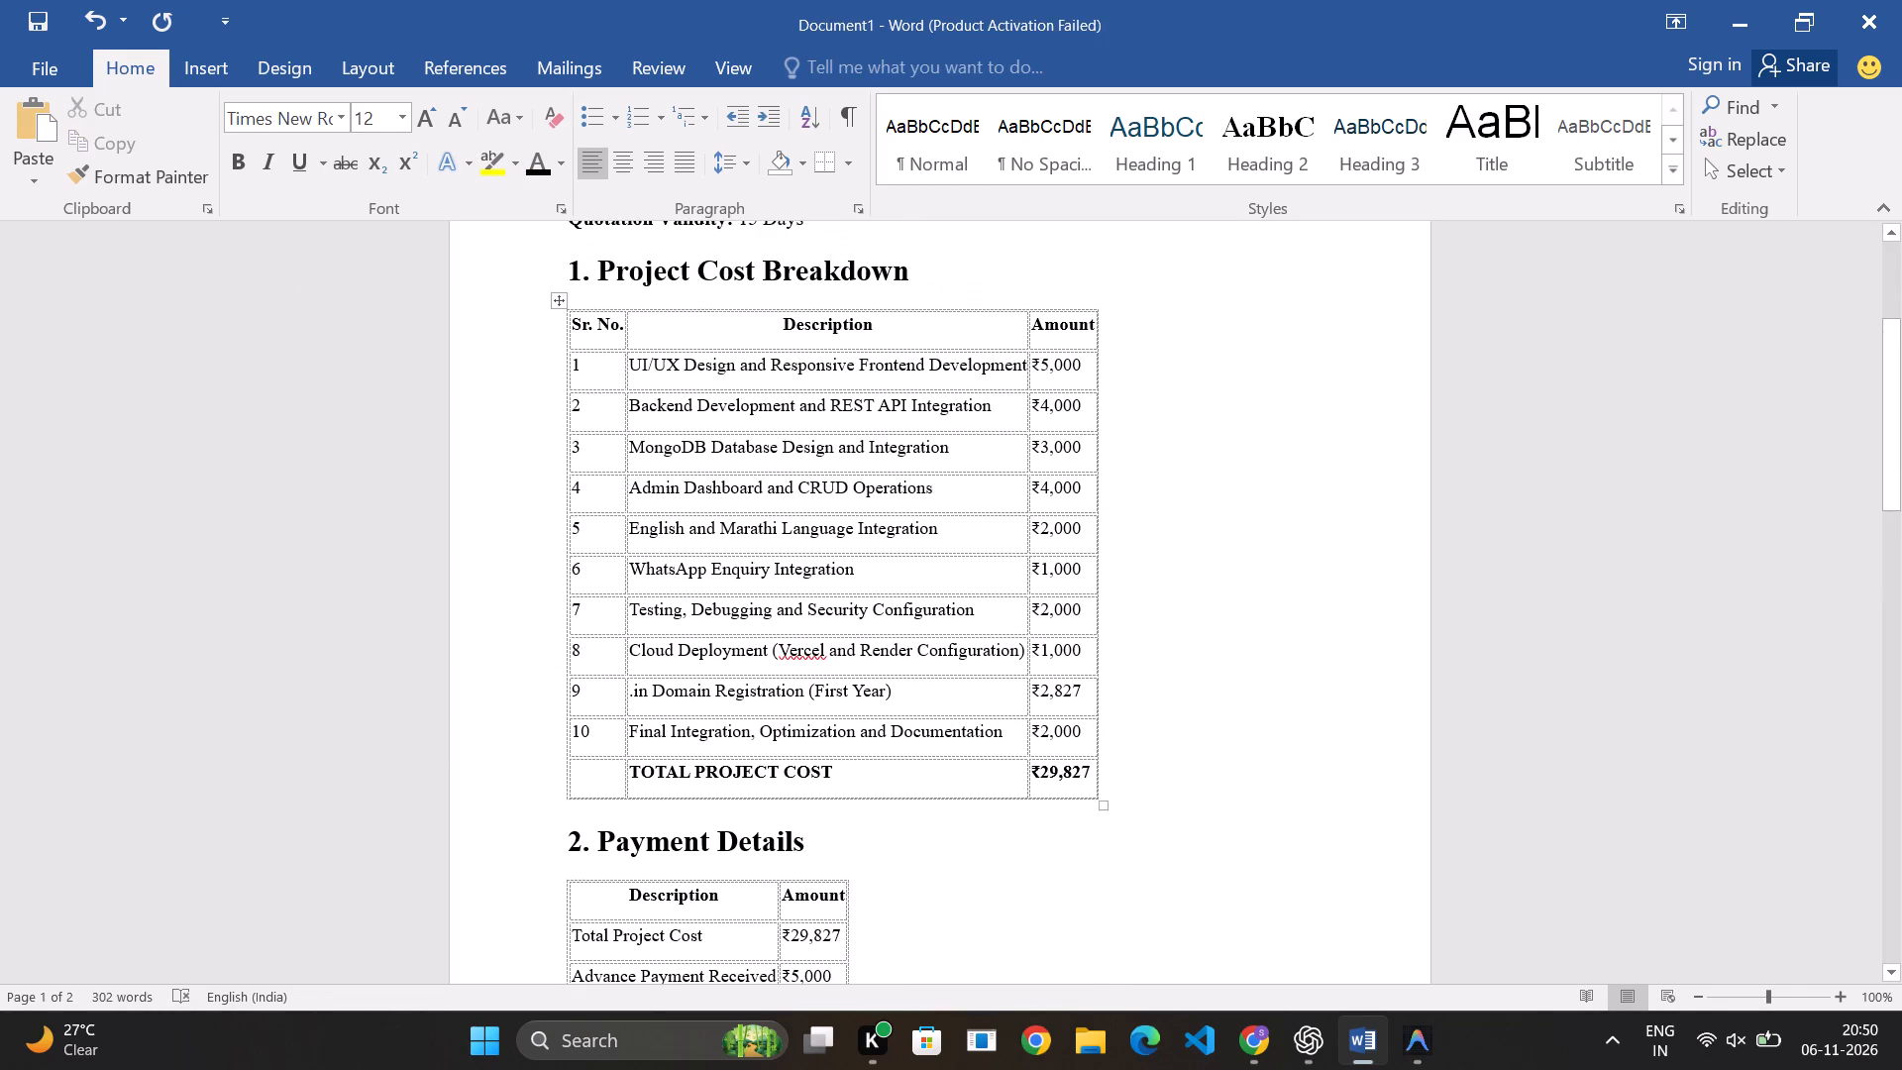
pyautogui.scroll(-2, 904, 537)
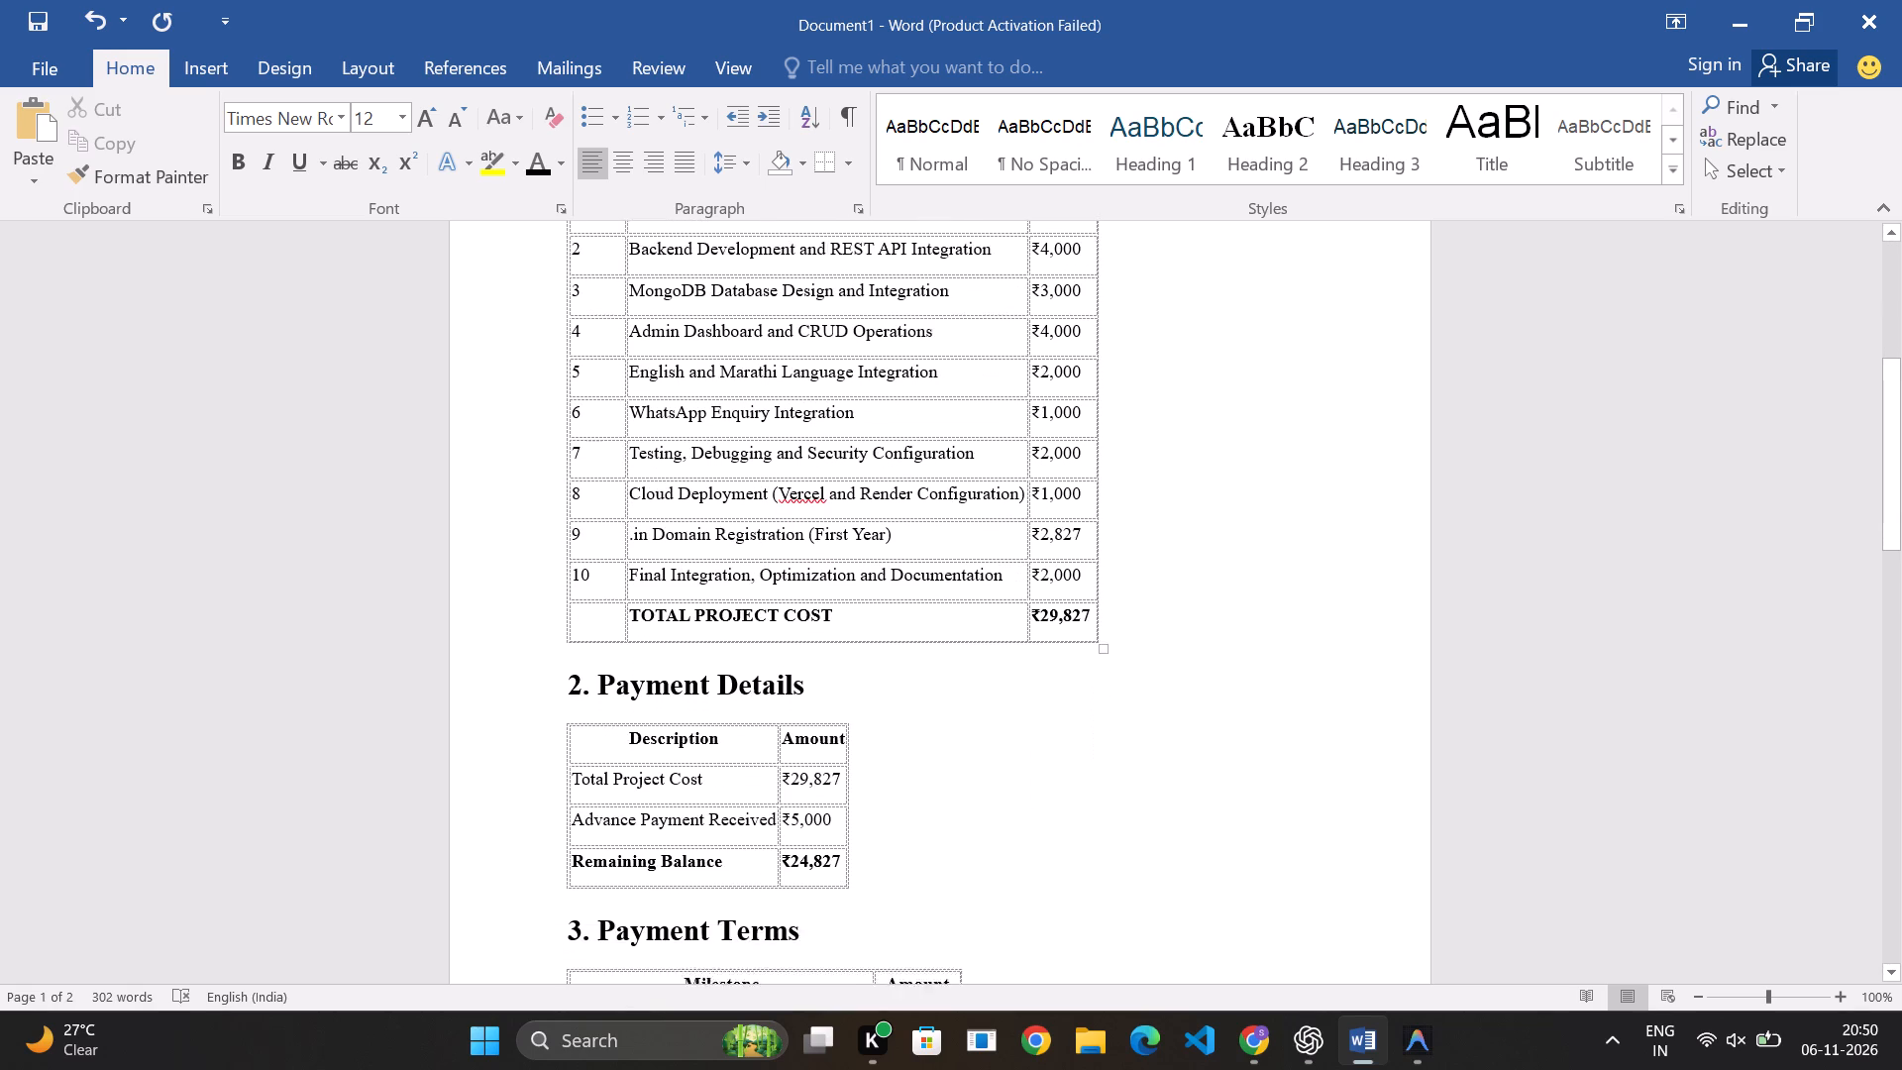
pyautogui.scroll(-1, 904, 537)
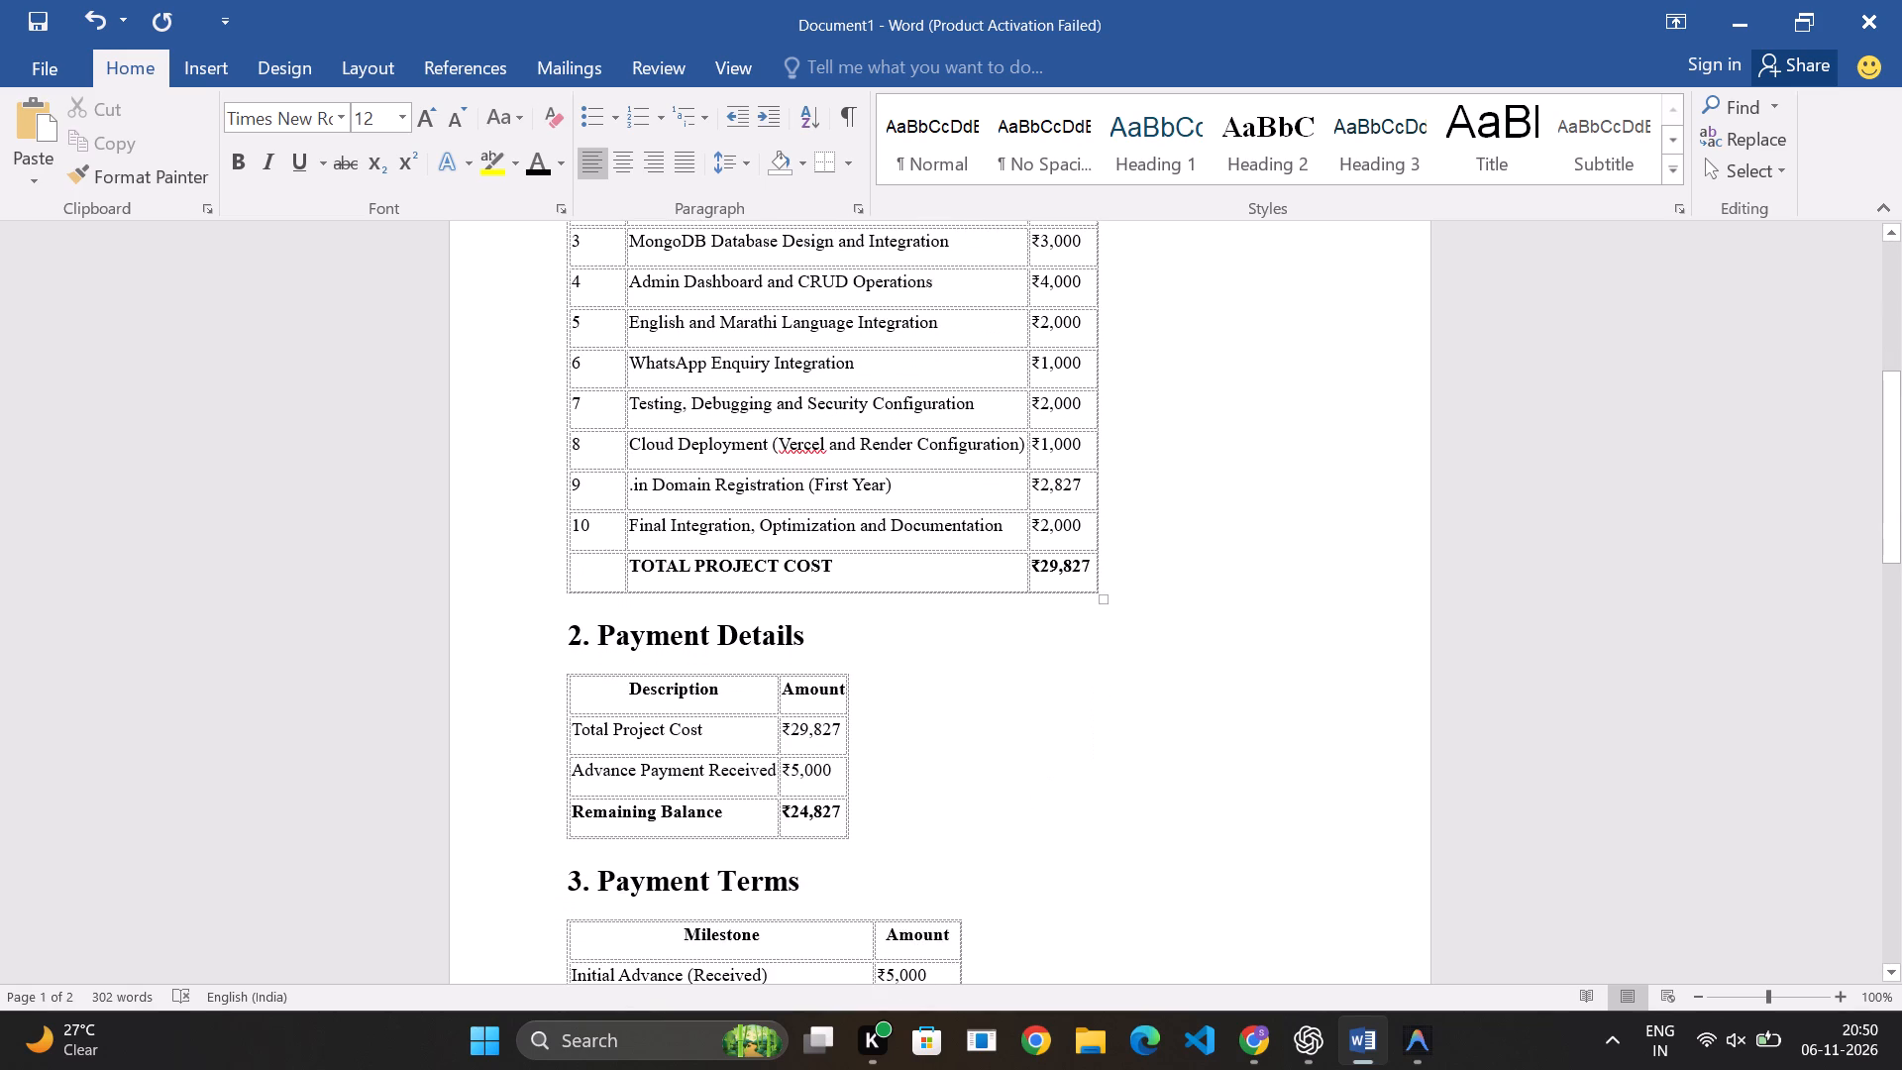
pyautogui.scroll(-1, 904, 537)
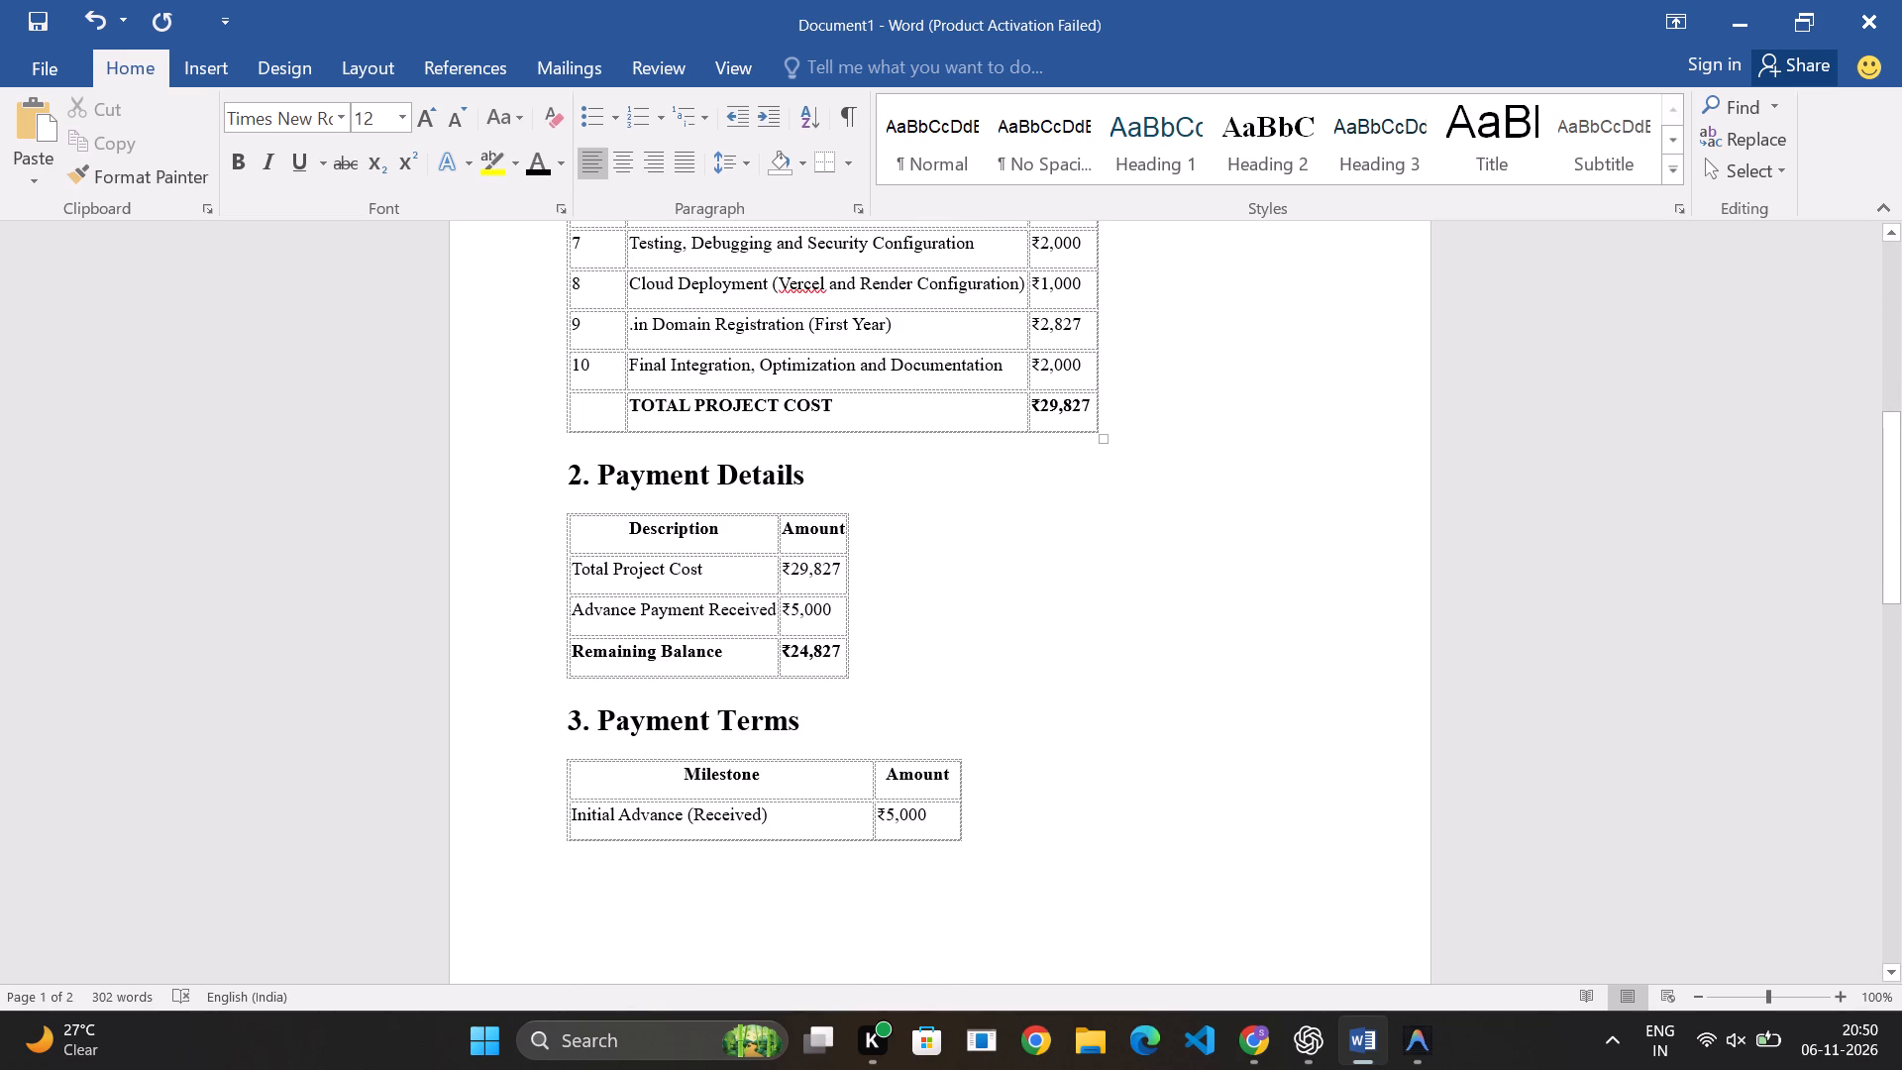
pyautogui.scroll(-3, 904, 537)
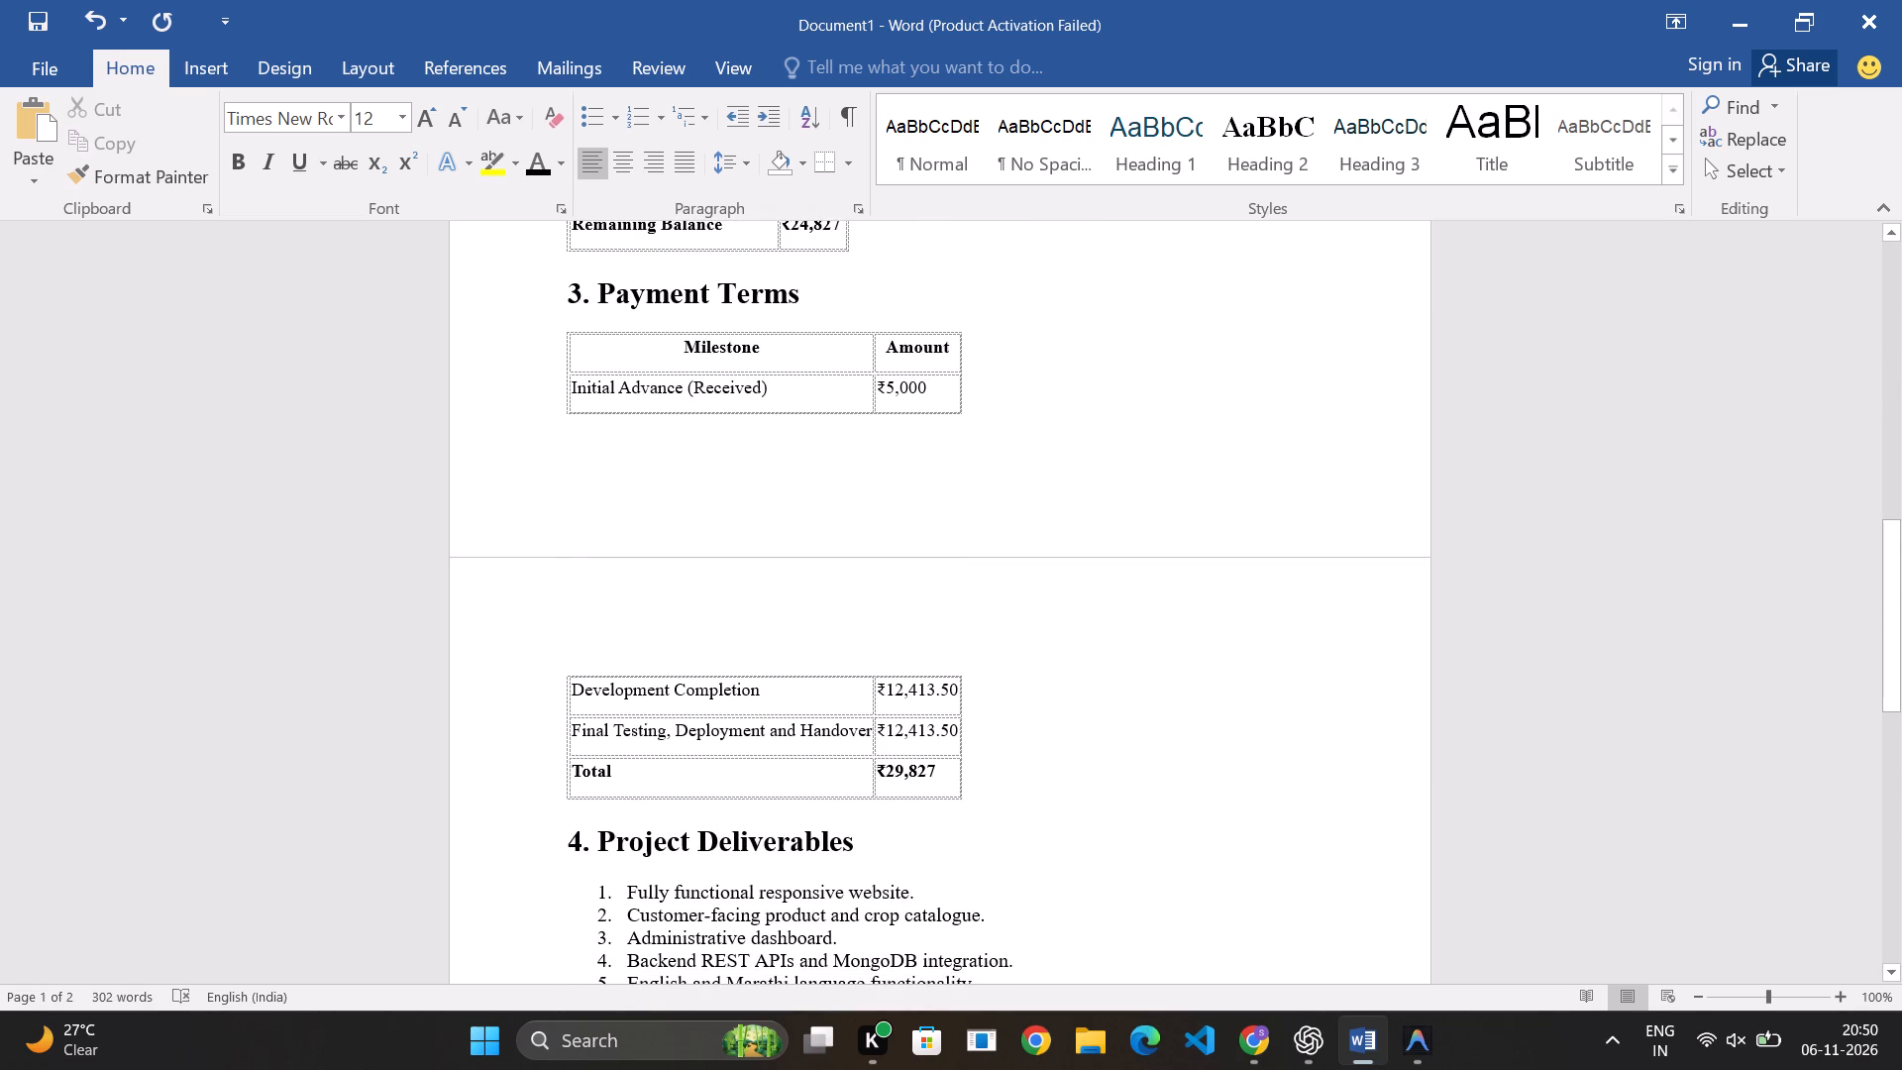
pyautogui.scroll(-4, 904, 537)
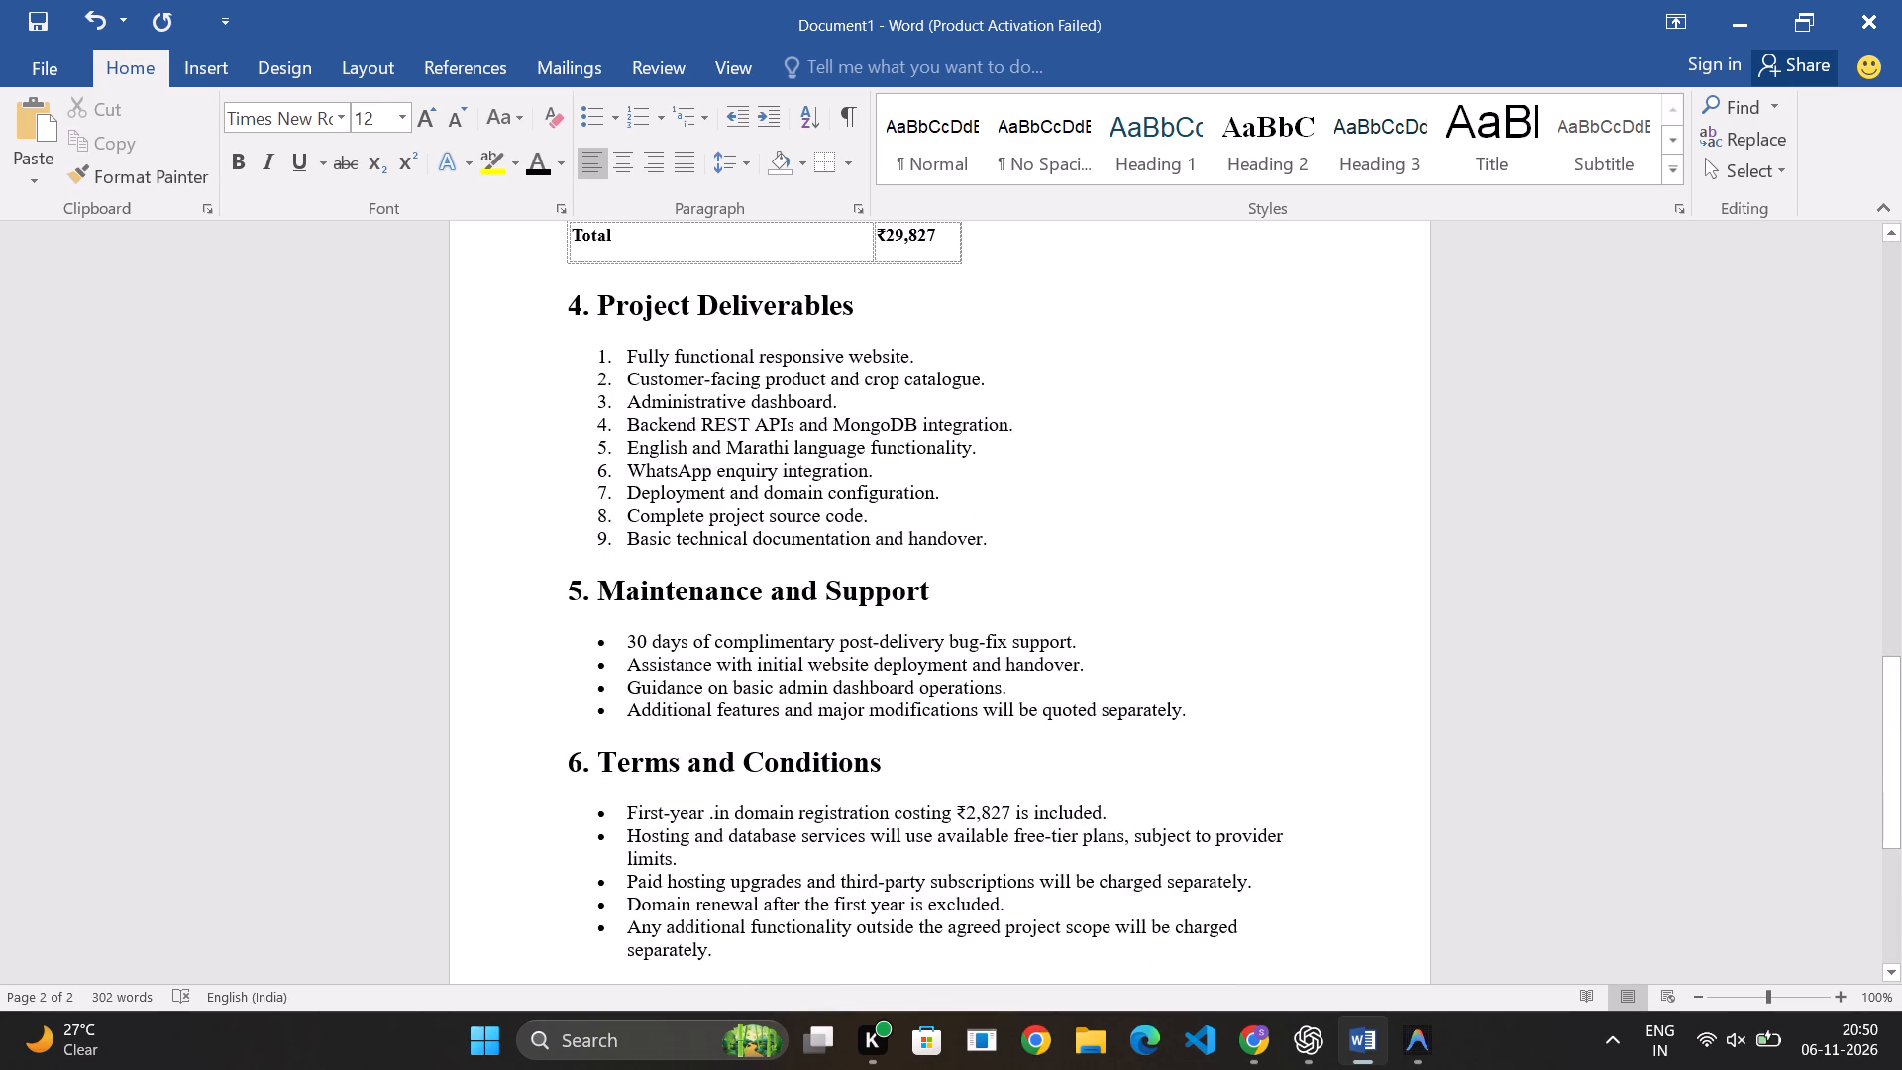
pyautogui.scroll(-3, 904, 537)
pyautogui.scroll(3, 904, 537)
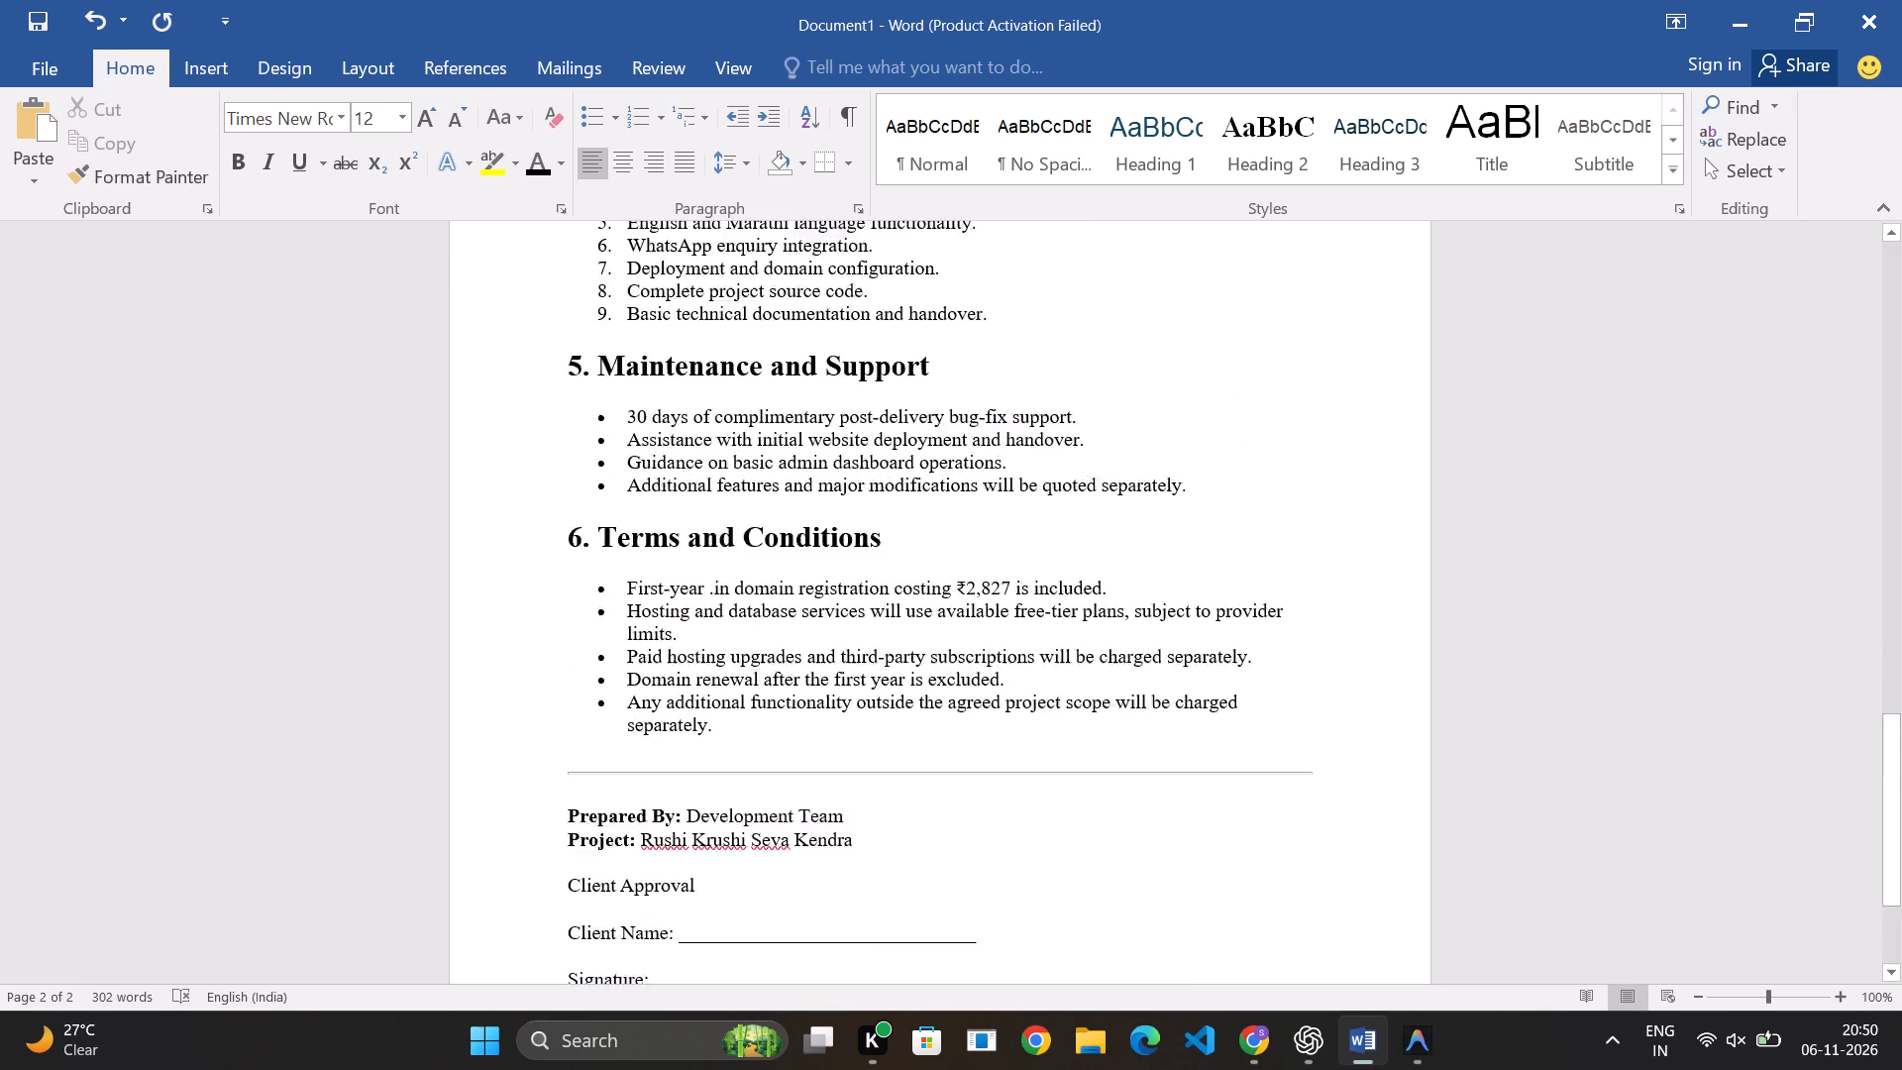
pyautogui.scroll(20, 904, 537)
pyautogui.scroll(1, 904, 537)
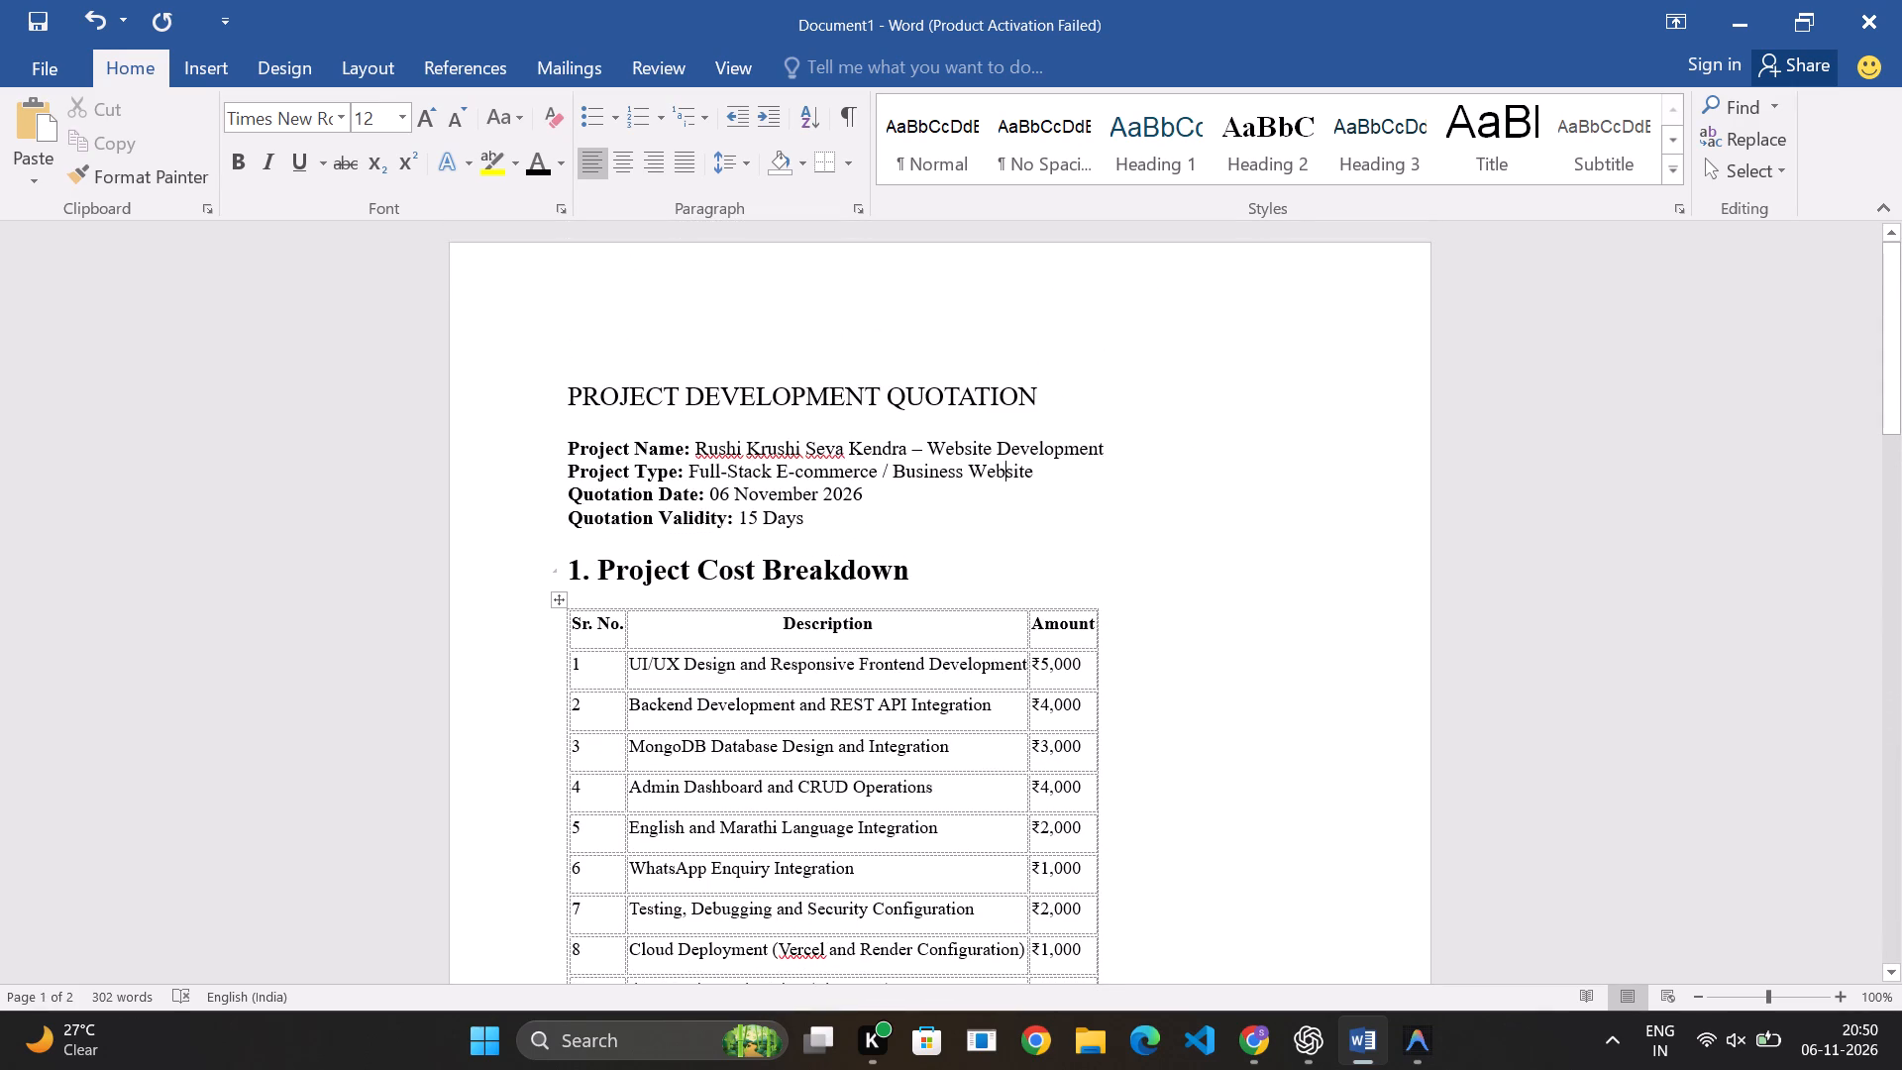
# Save the document to the Desktop folder as a Word Document named PROJECT DEVELOPMENT QUOTATION.
pyautogui.click(16, 71)
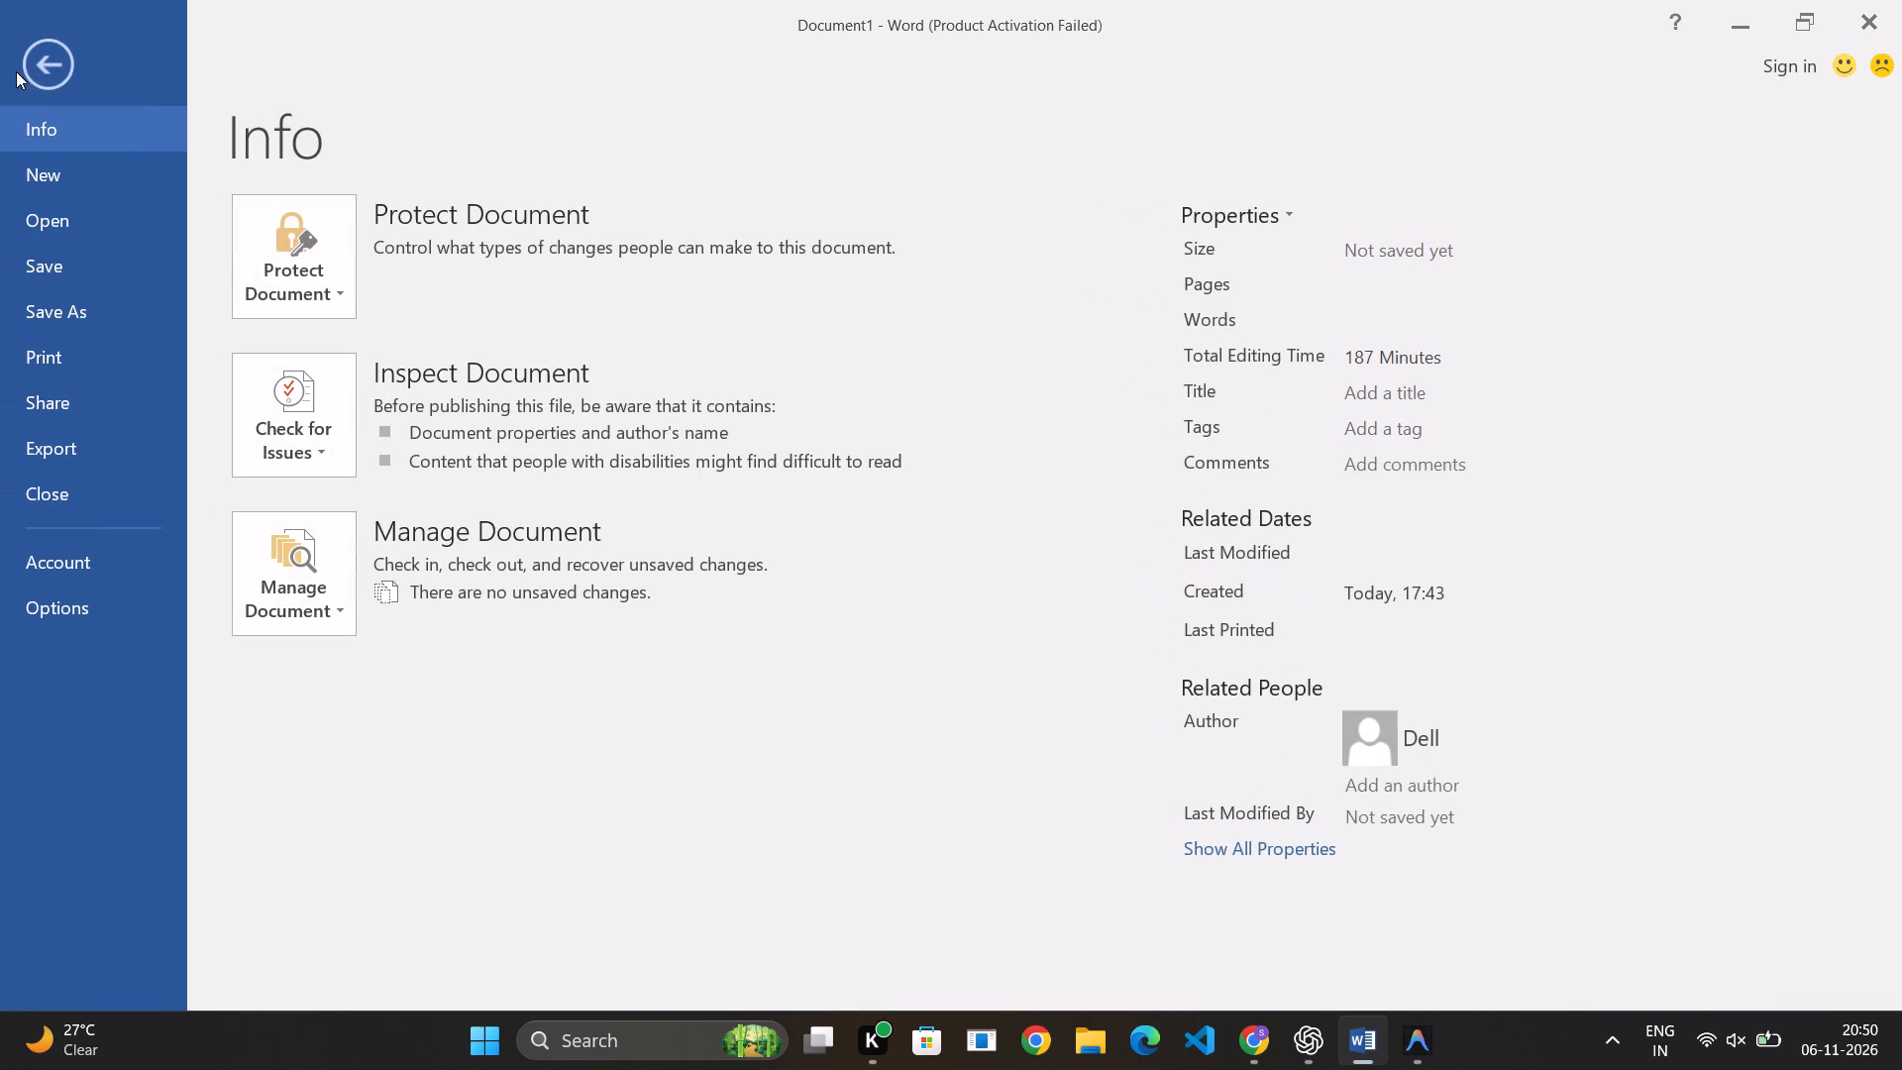
pyautogui.click(78, 277)
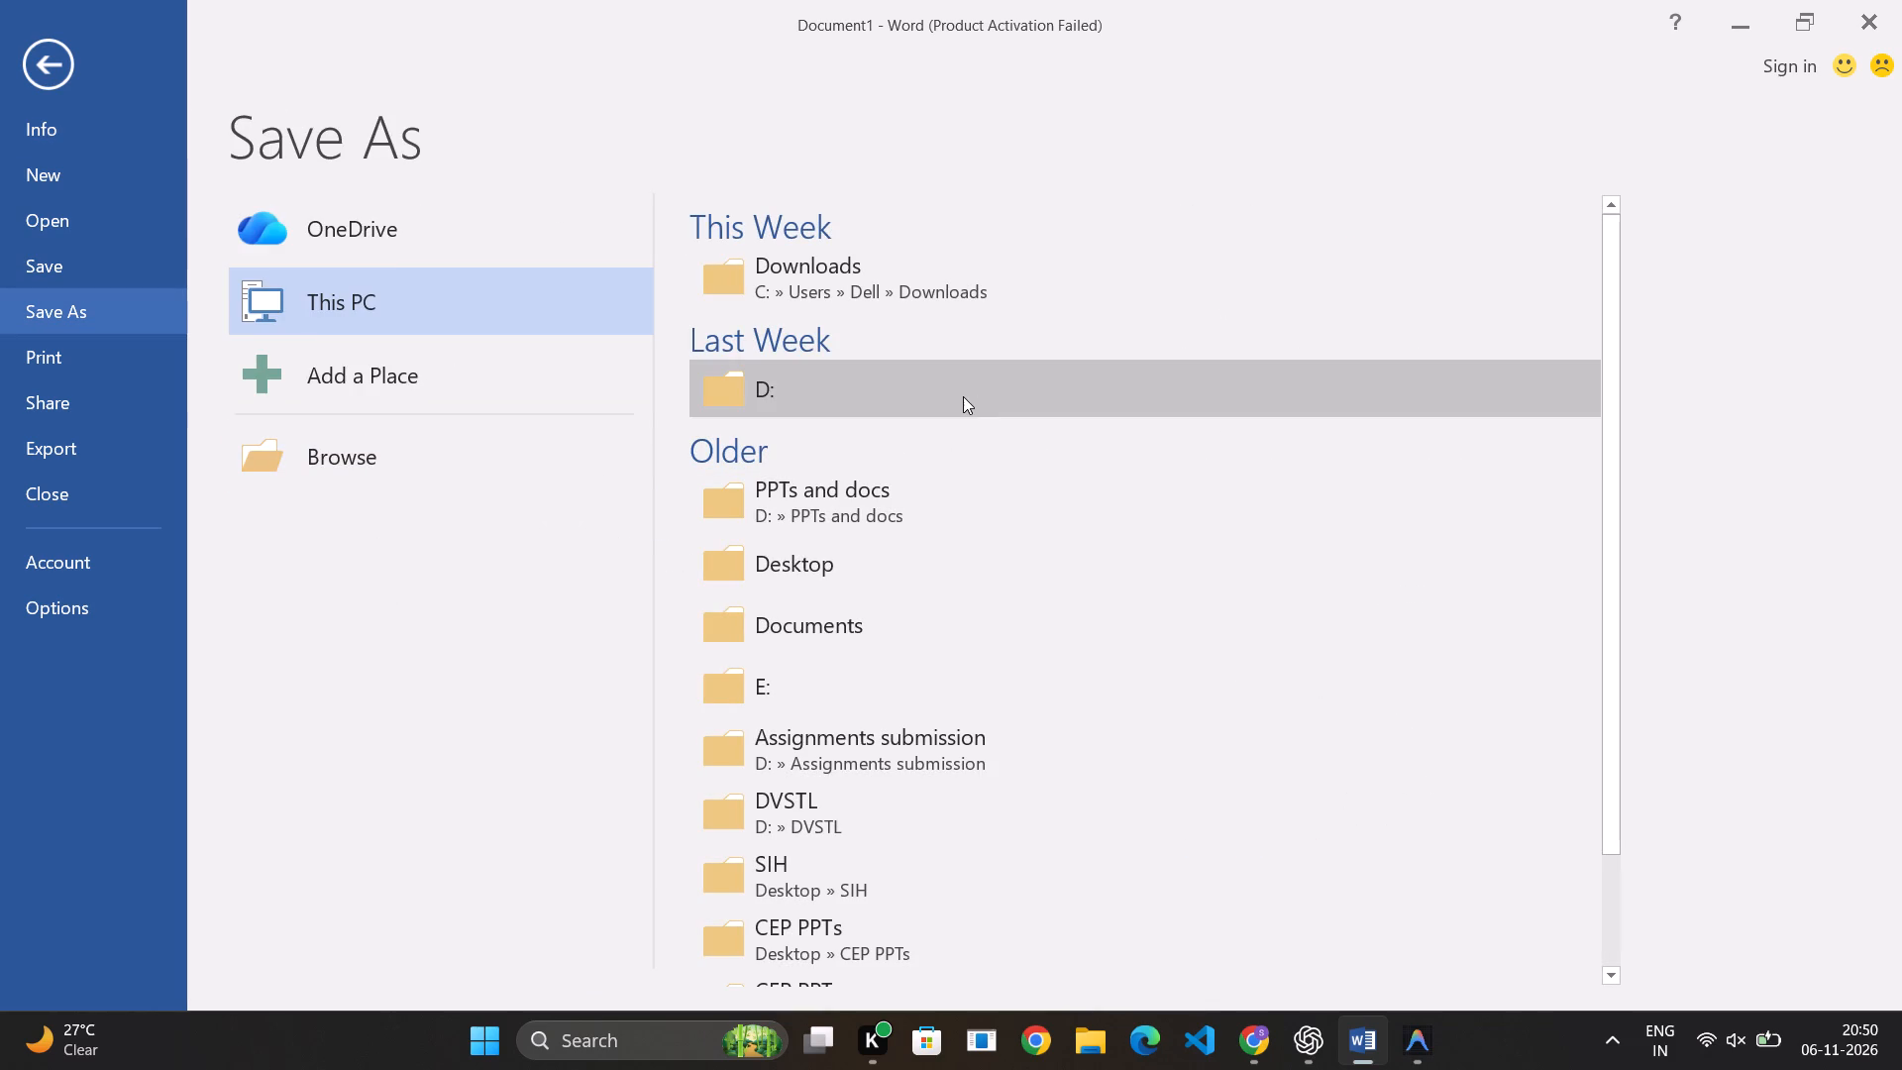
pyautogui.click(839, 568)
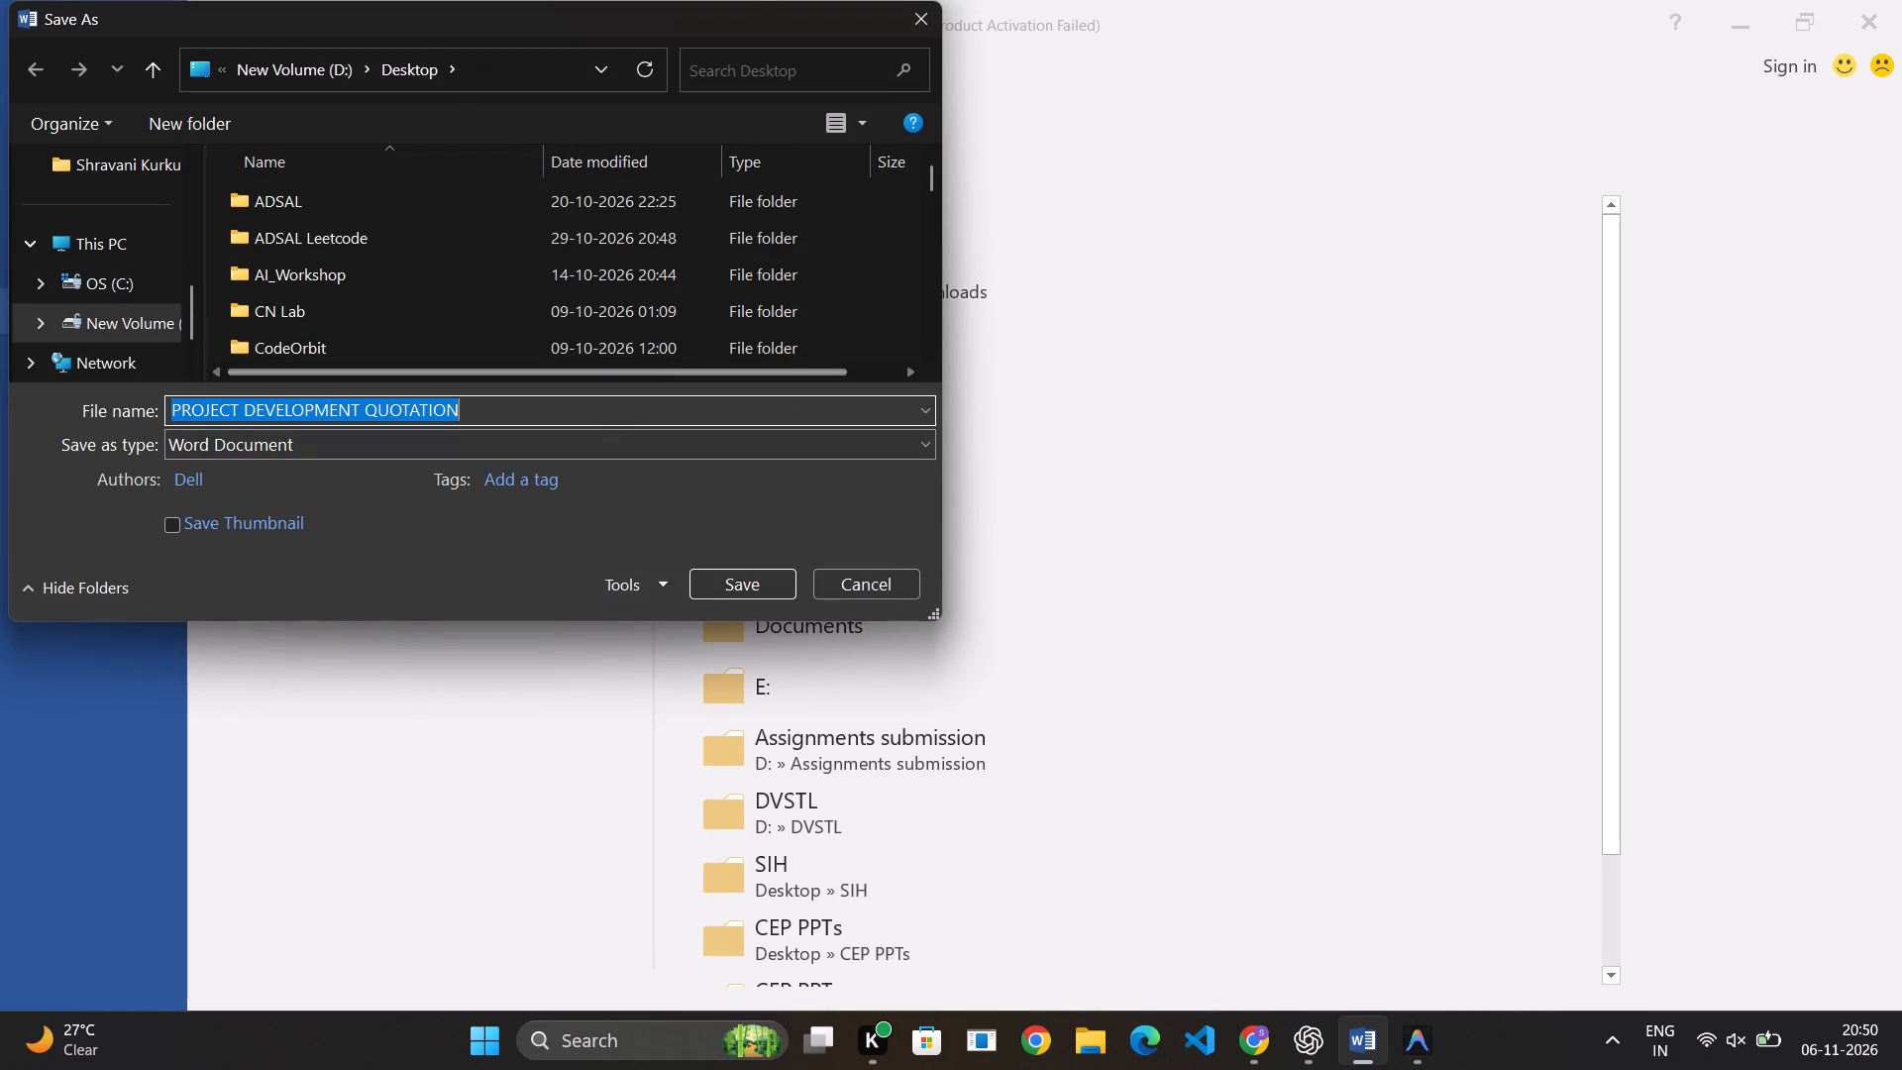
pyautogui.click(743, 575)
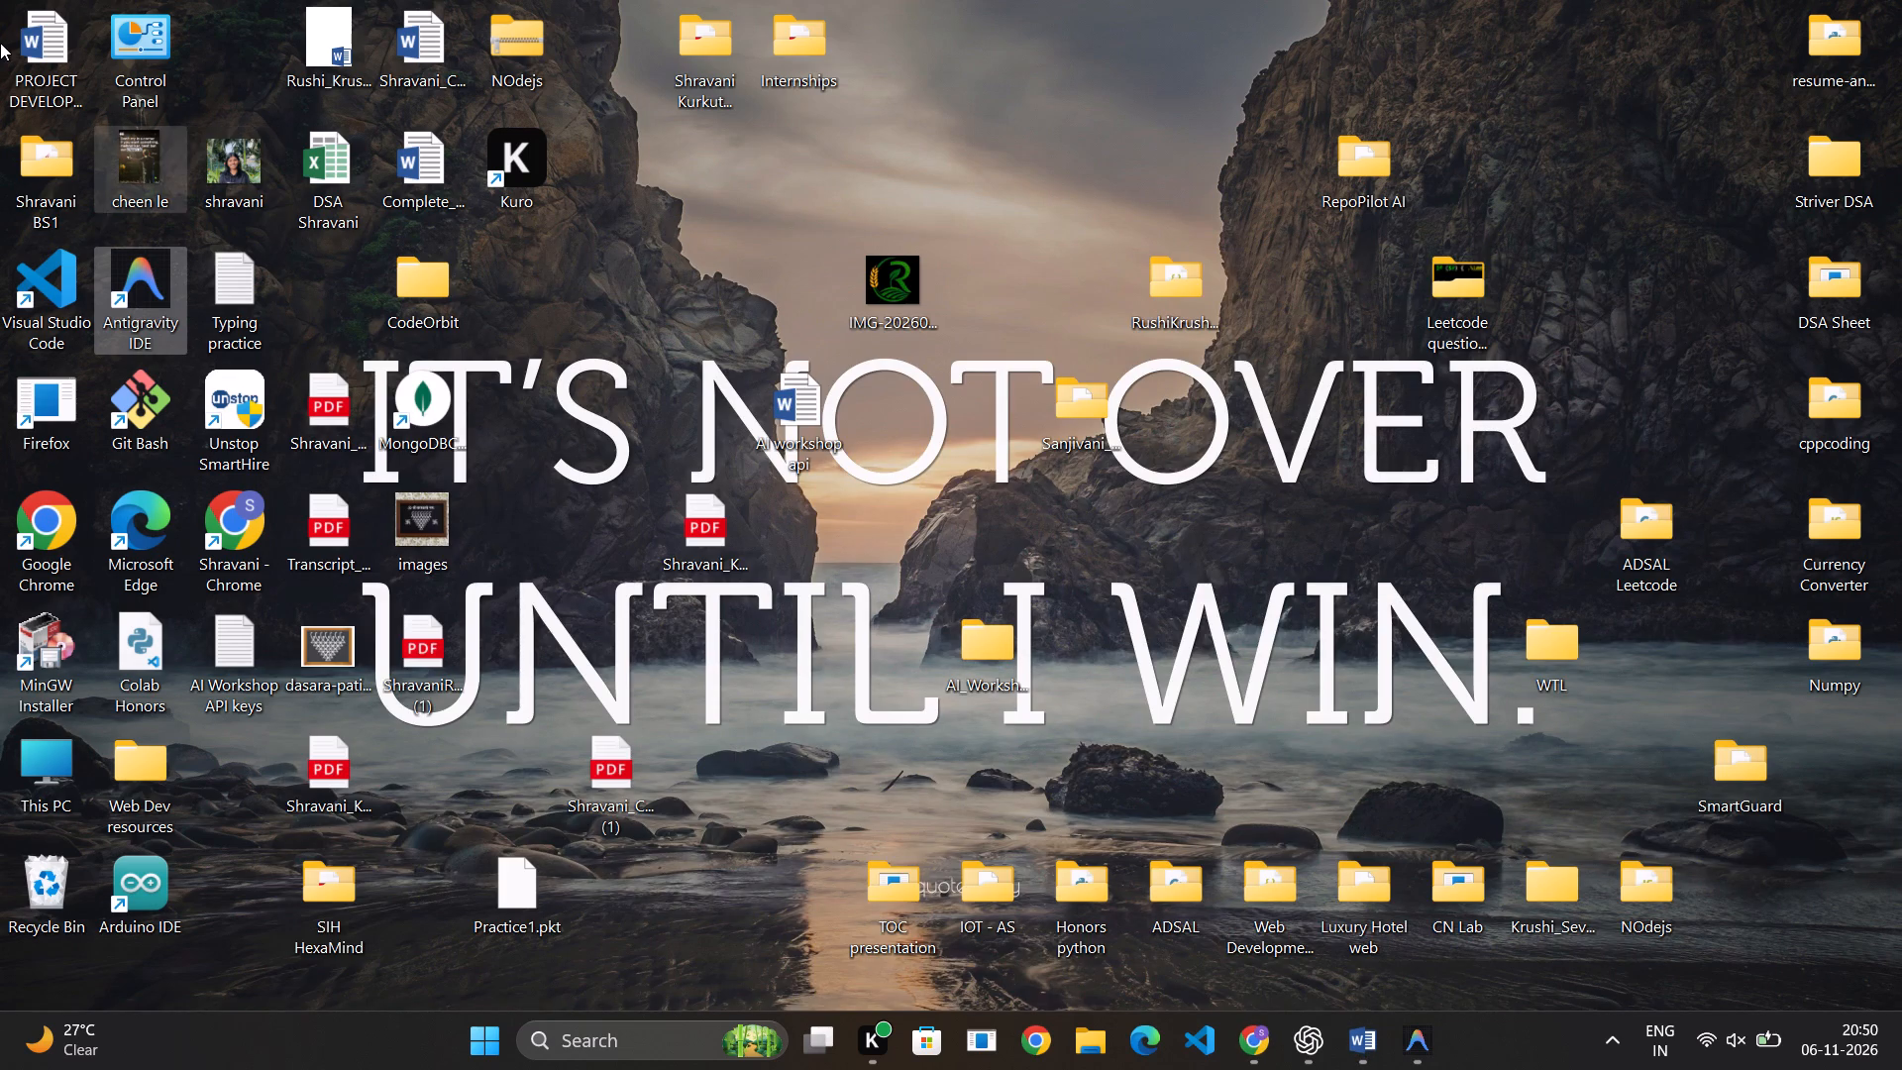
# Move the PROJECT DEVELOPMENT QUOTATION file on the desktop to the empty space below the Internships folder, towards the centre.
pyautogui.moveTo(0, 43); pyautogui.dragTo(914, 132)
# Try to copy the PROJECT DEVELOPMENT QUOTATION file from the desktop and switch to another open window.
pyautogui.moveTo(929, 109); pyautogui.dragTo(1053, 228)
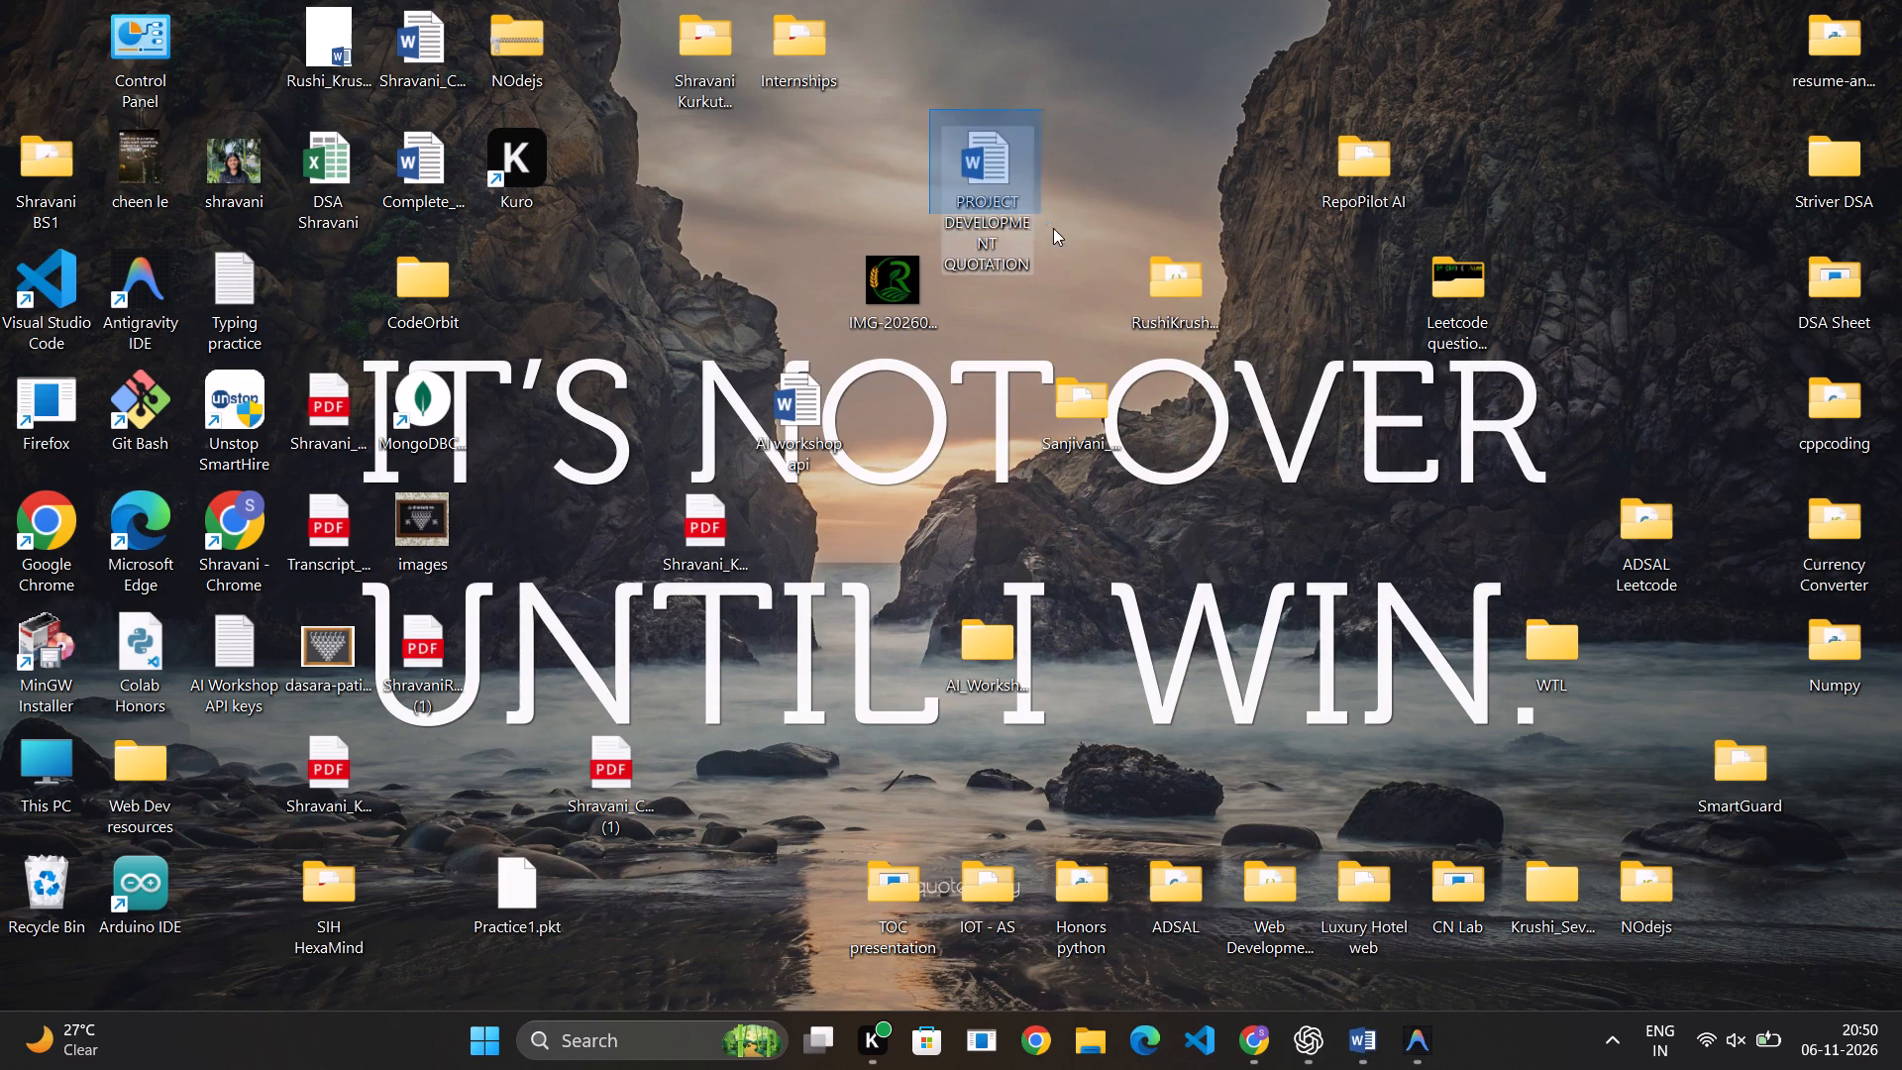
pyautogui.moveTo(1053, 228); pyautogui.dragTo(1073, 254)
pyautogui.hotkey('ctrl', 'c')
pyautogui.hotkey('ctrl', 'c')
pyautogui.hotkey('alt', 'Tab')
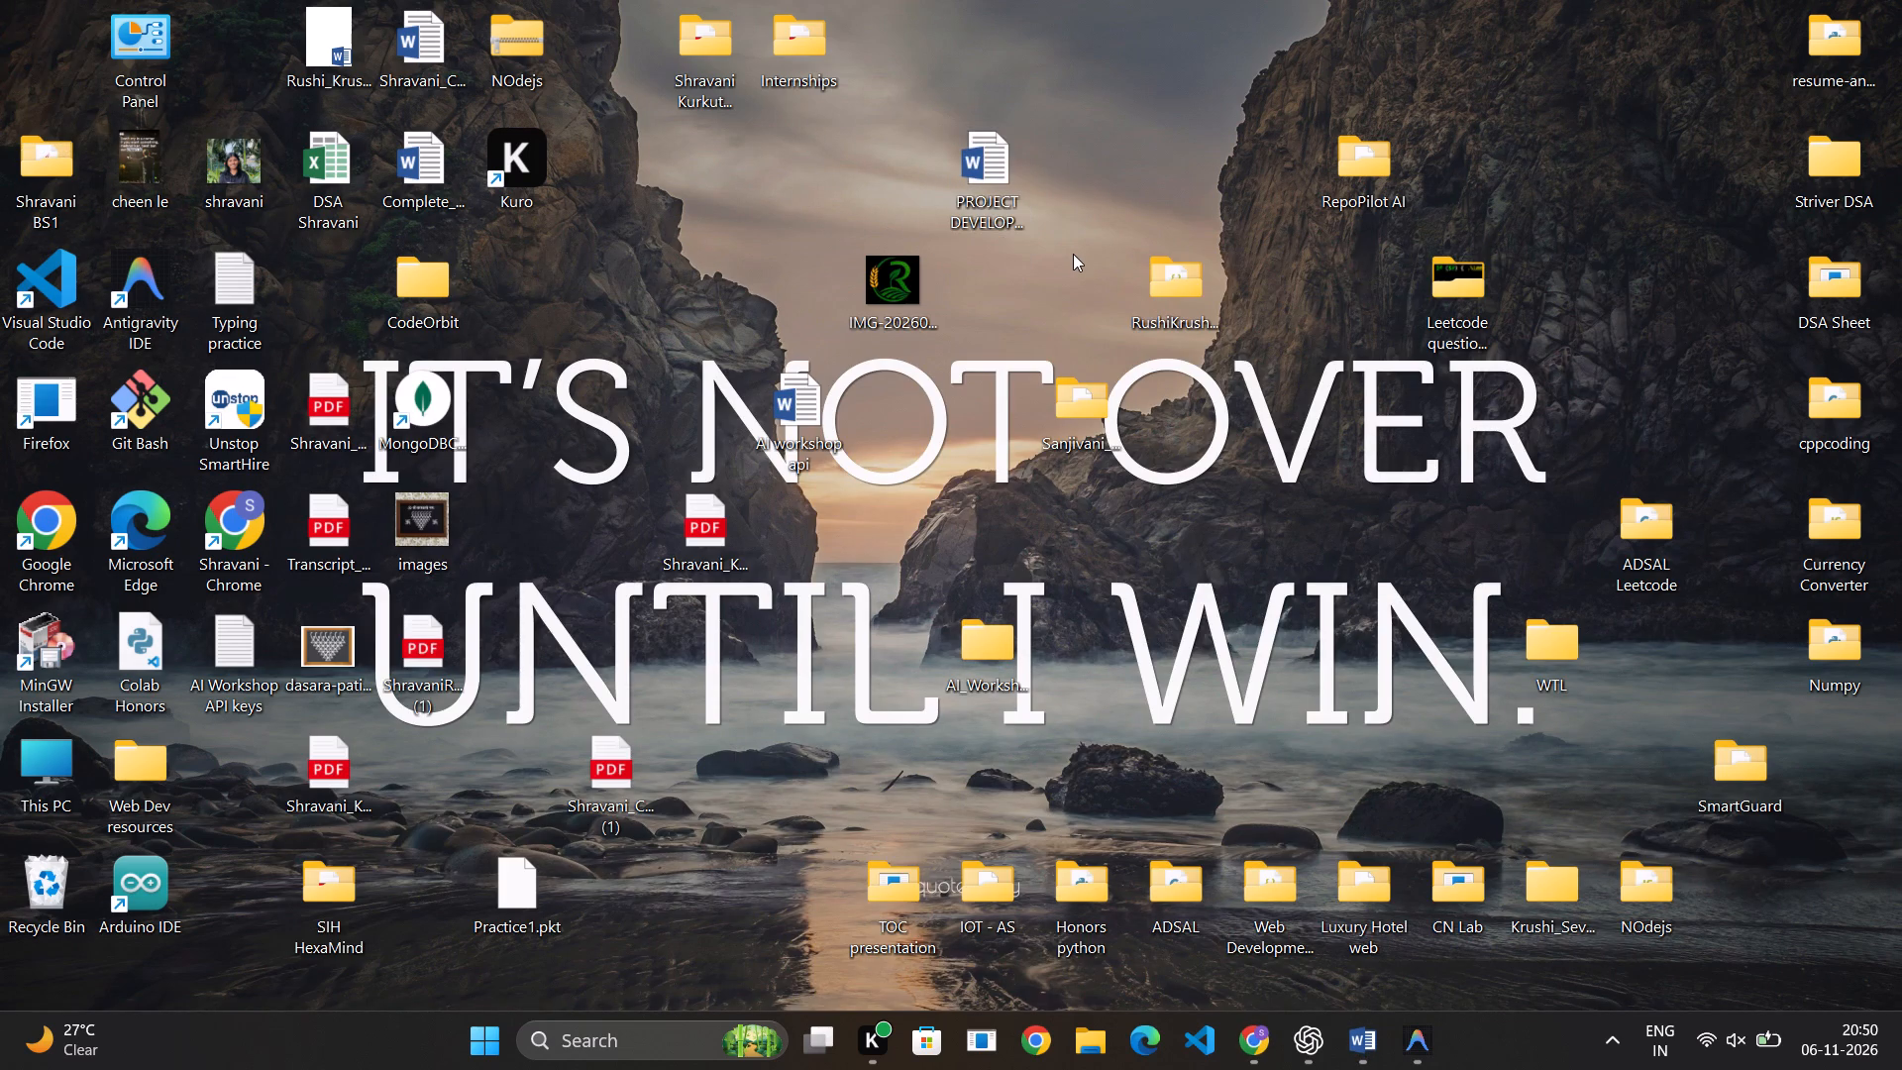
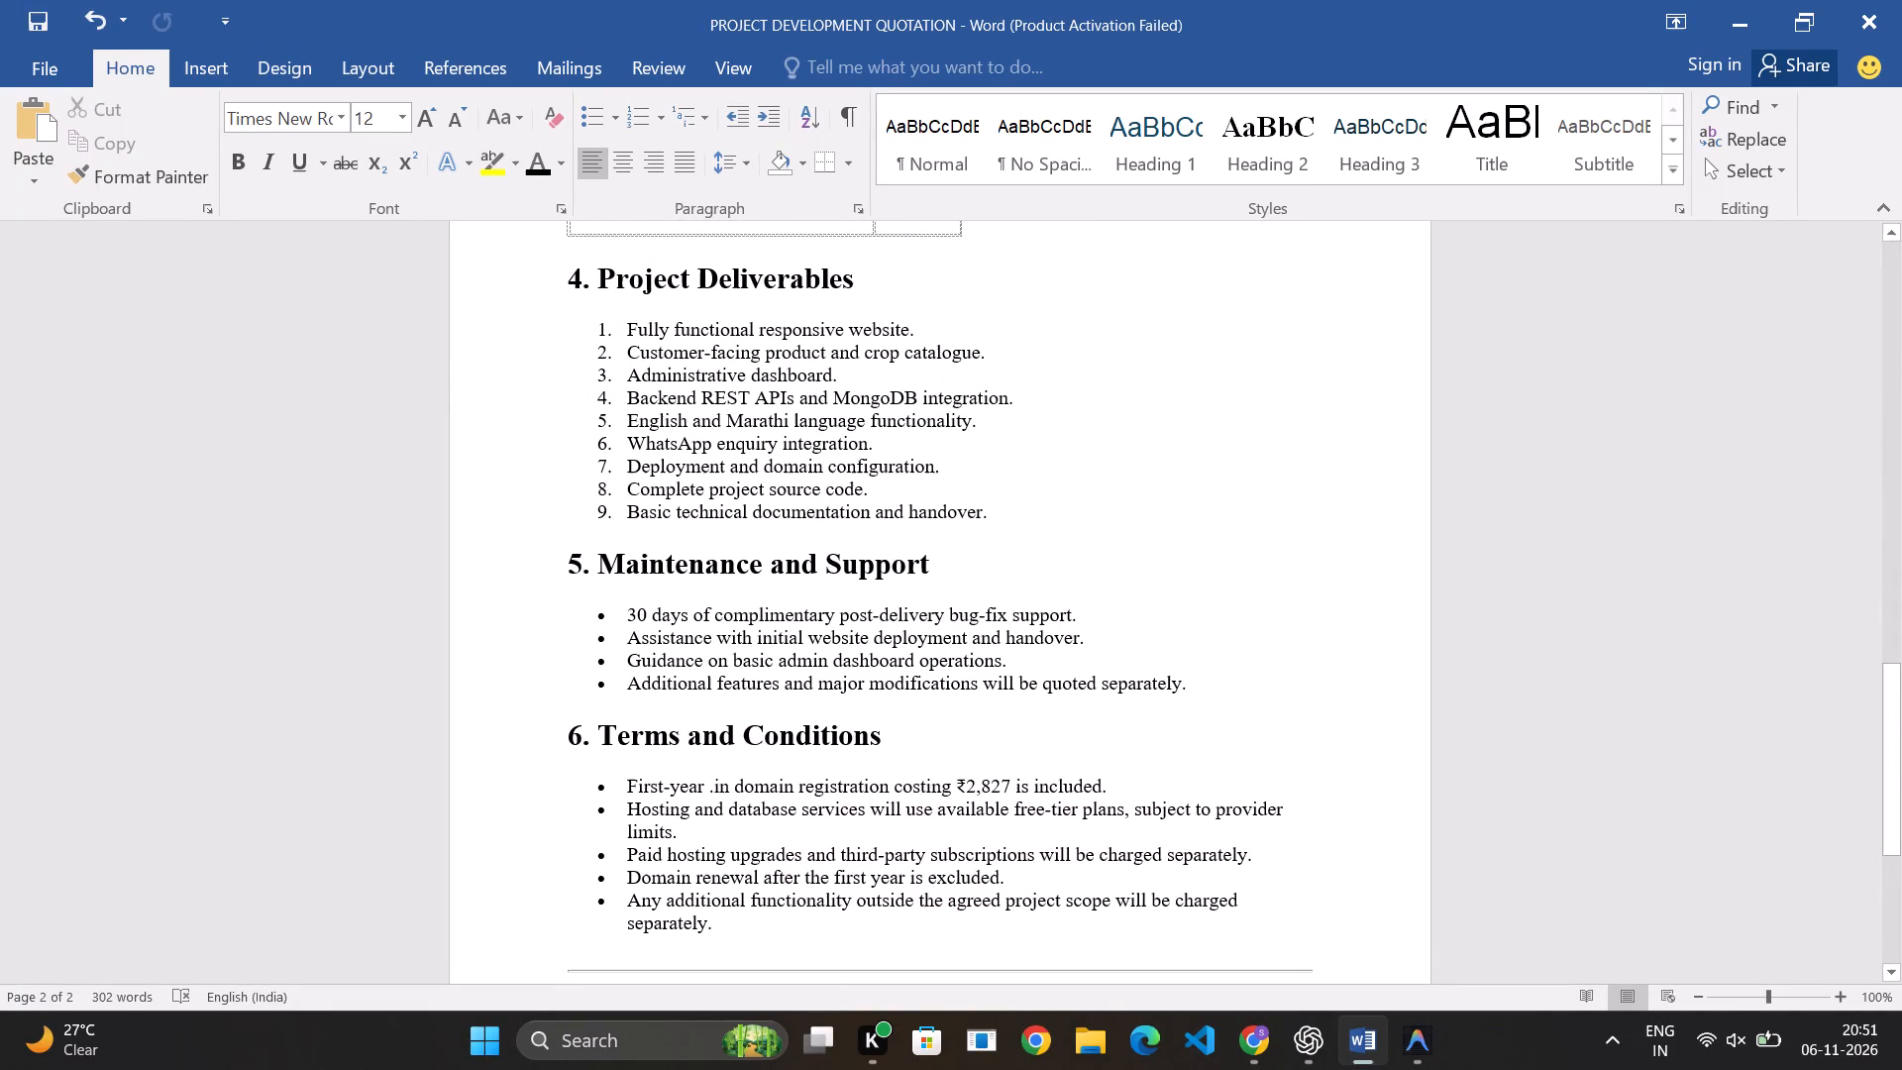
# Centre the whole Project Cost Breakdown table horizontally on the page.
pyautogui.scroll(2, 1349, 659)
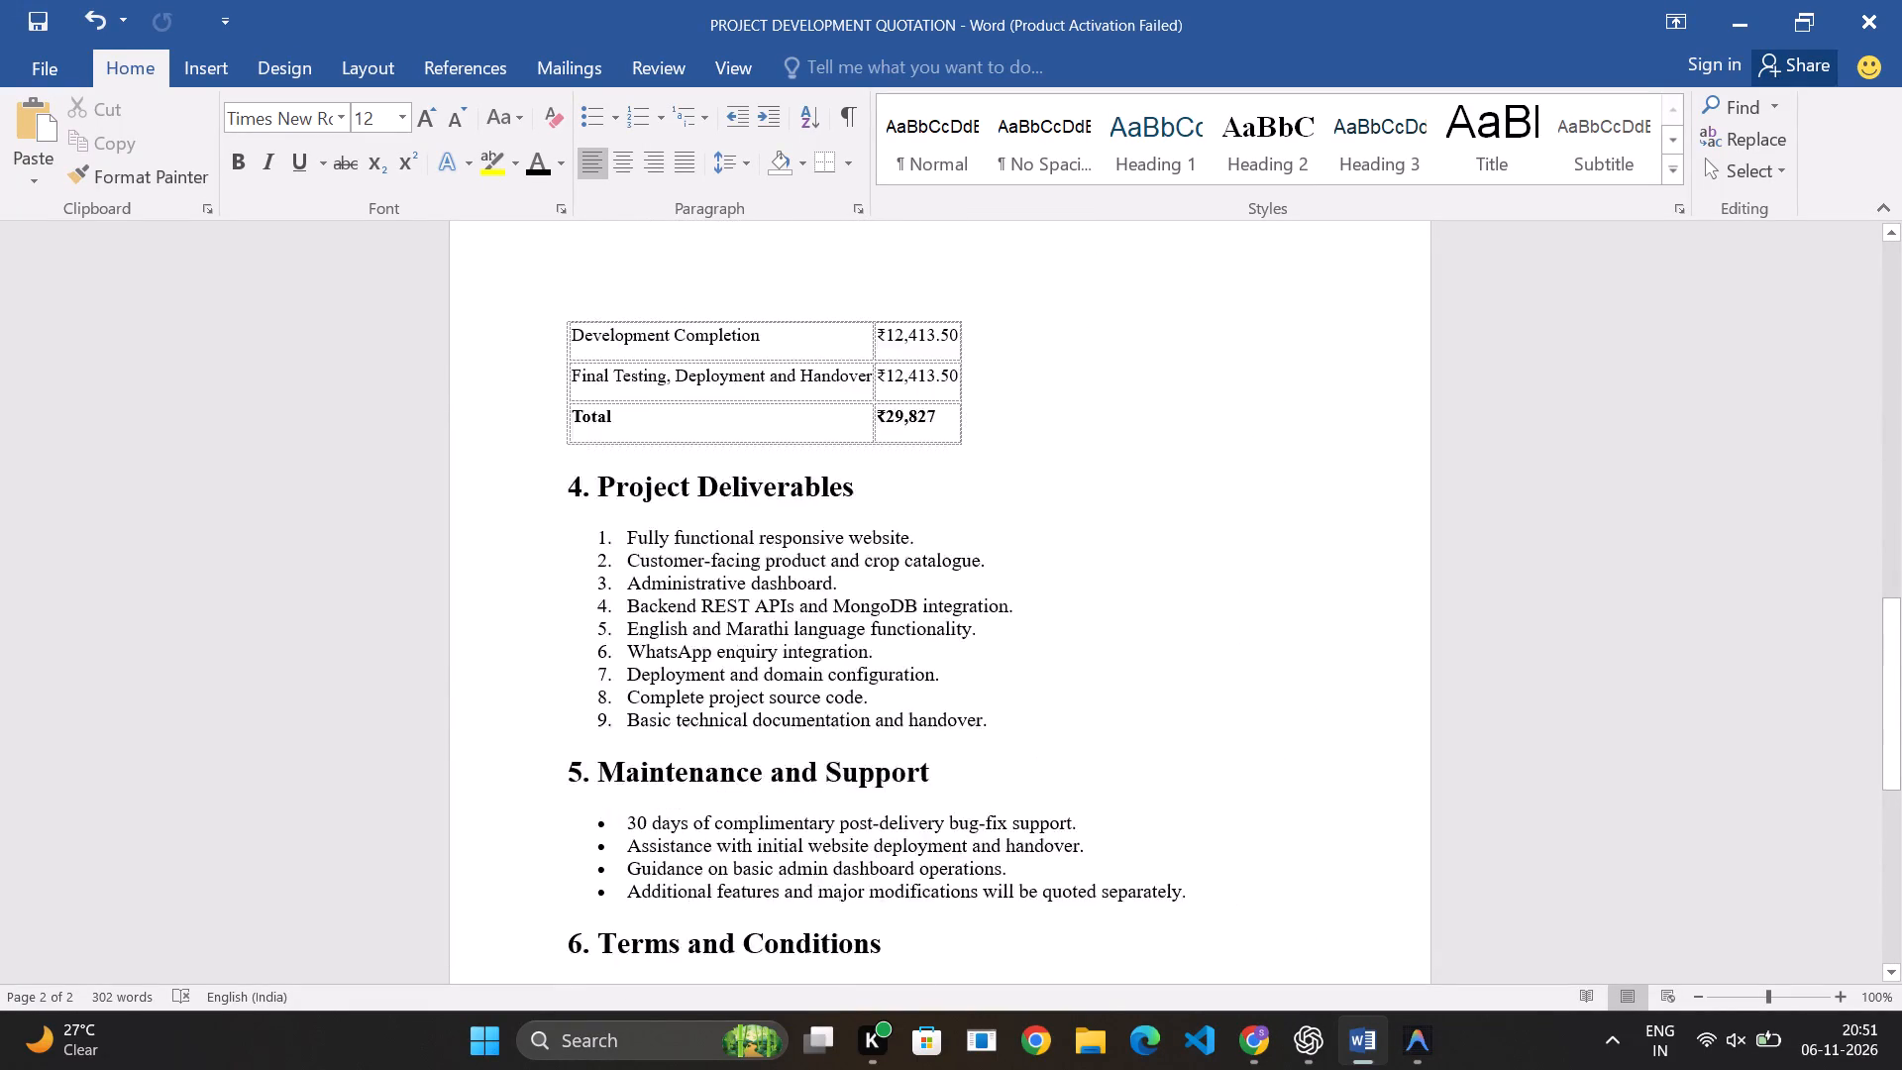
pyautogui.scroll(-1, 1349, 659)
pyautogui.scroll(2, 1349, 659)
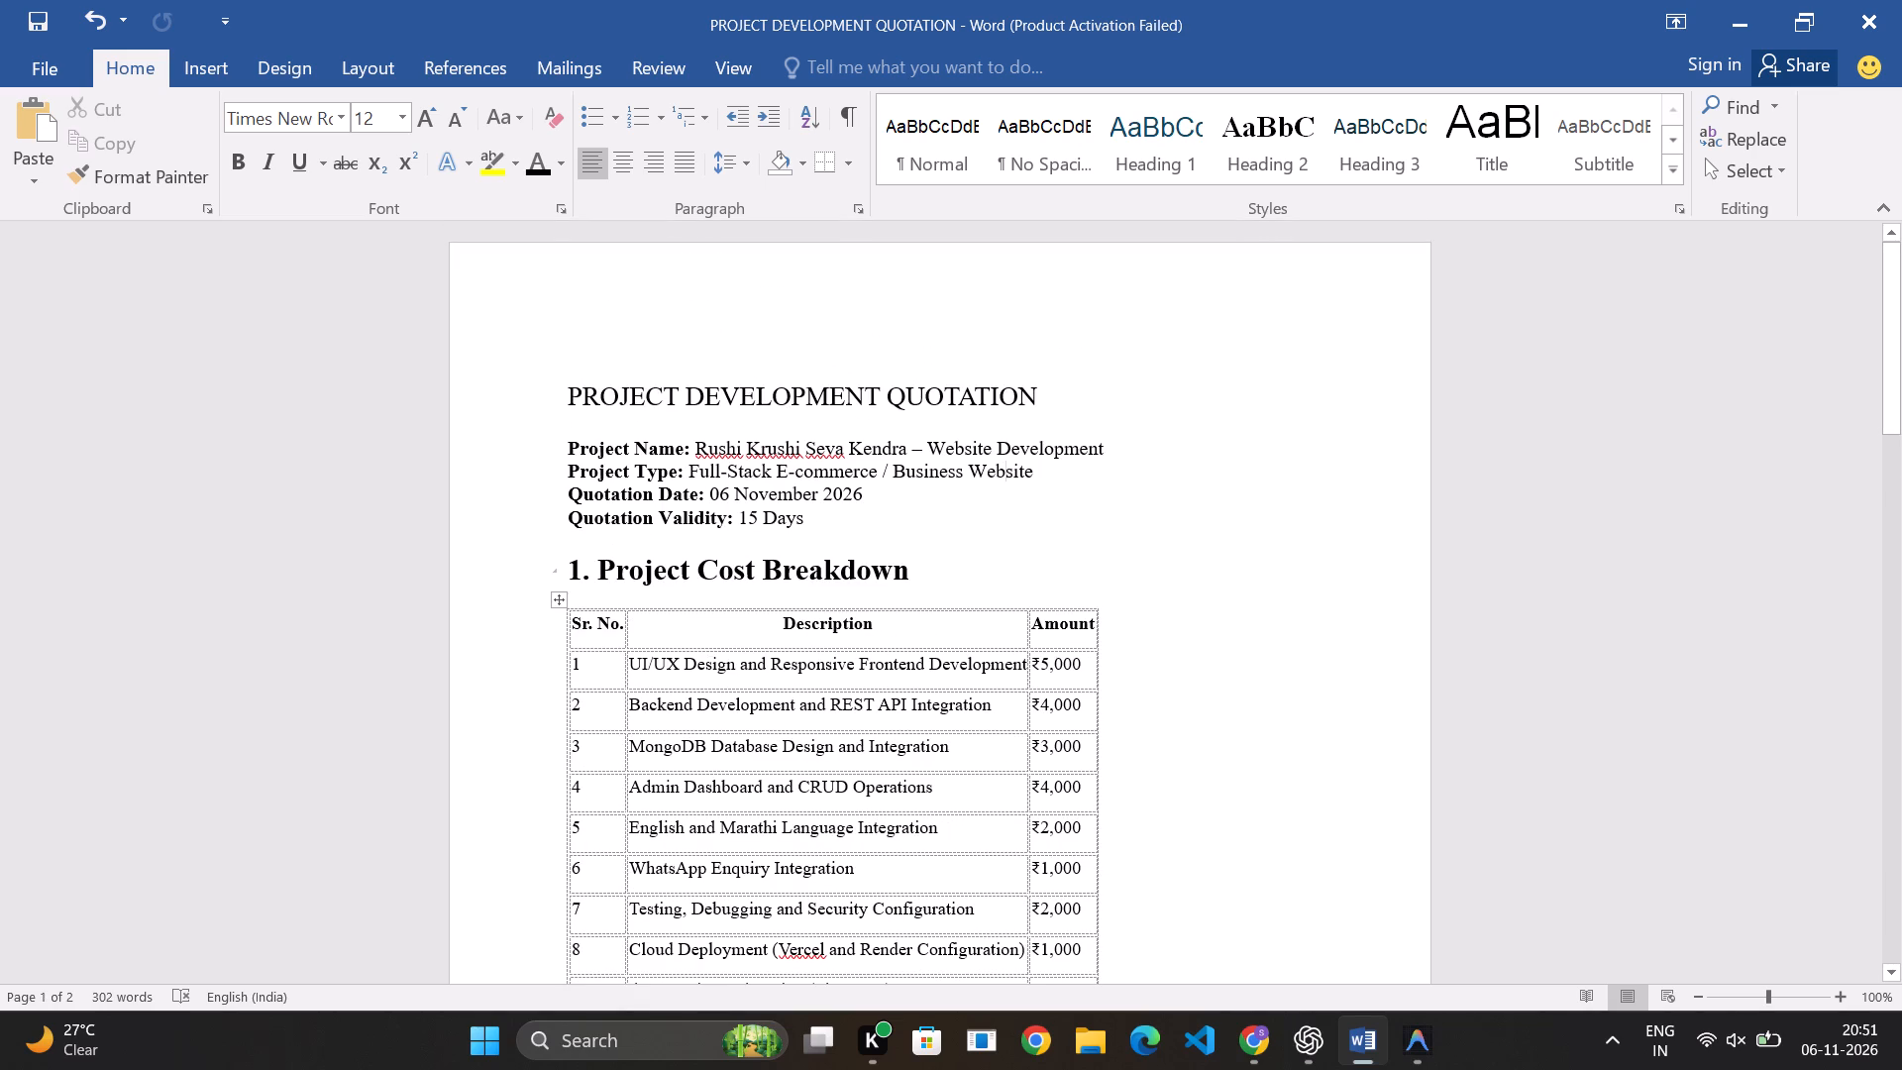
pyautogui.click(557, 596)
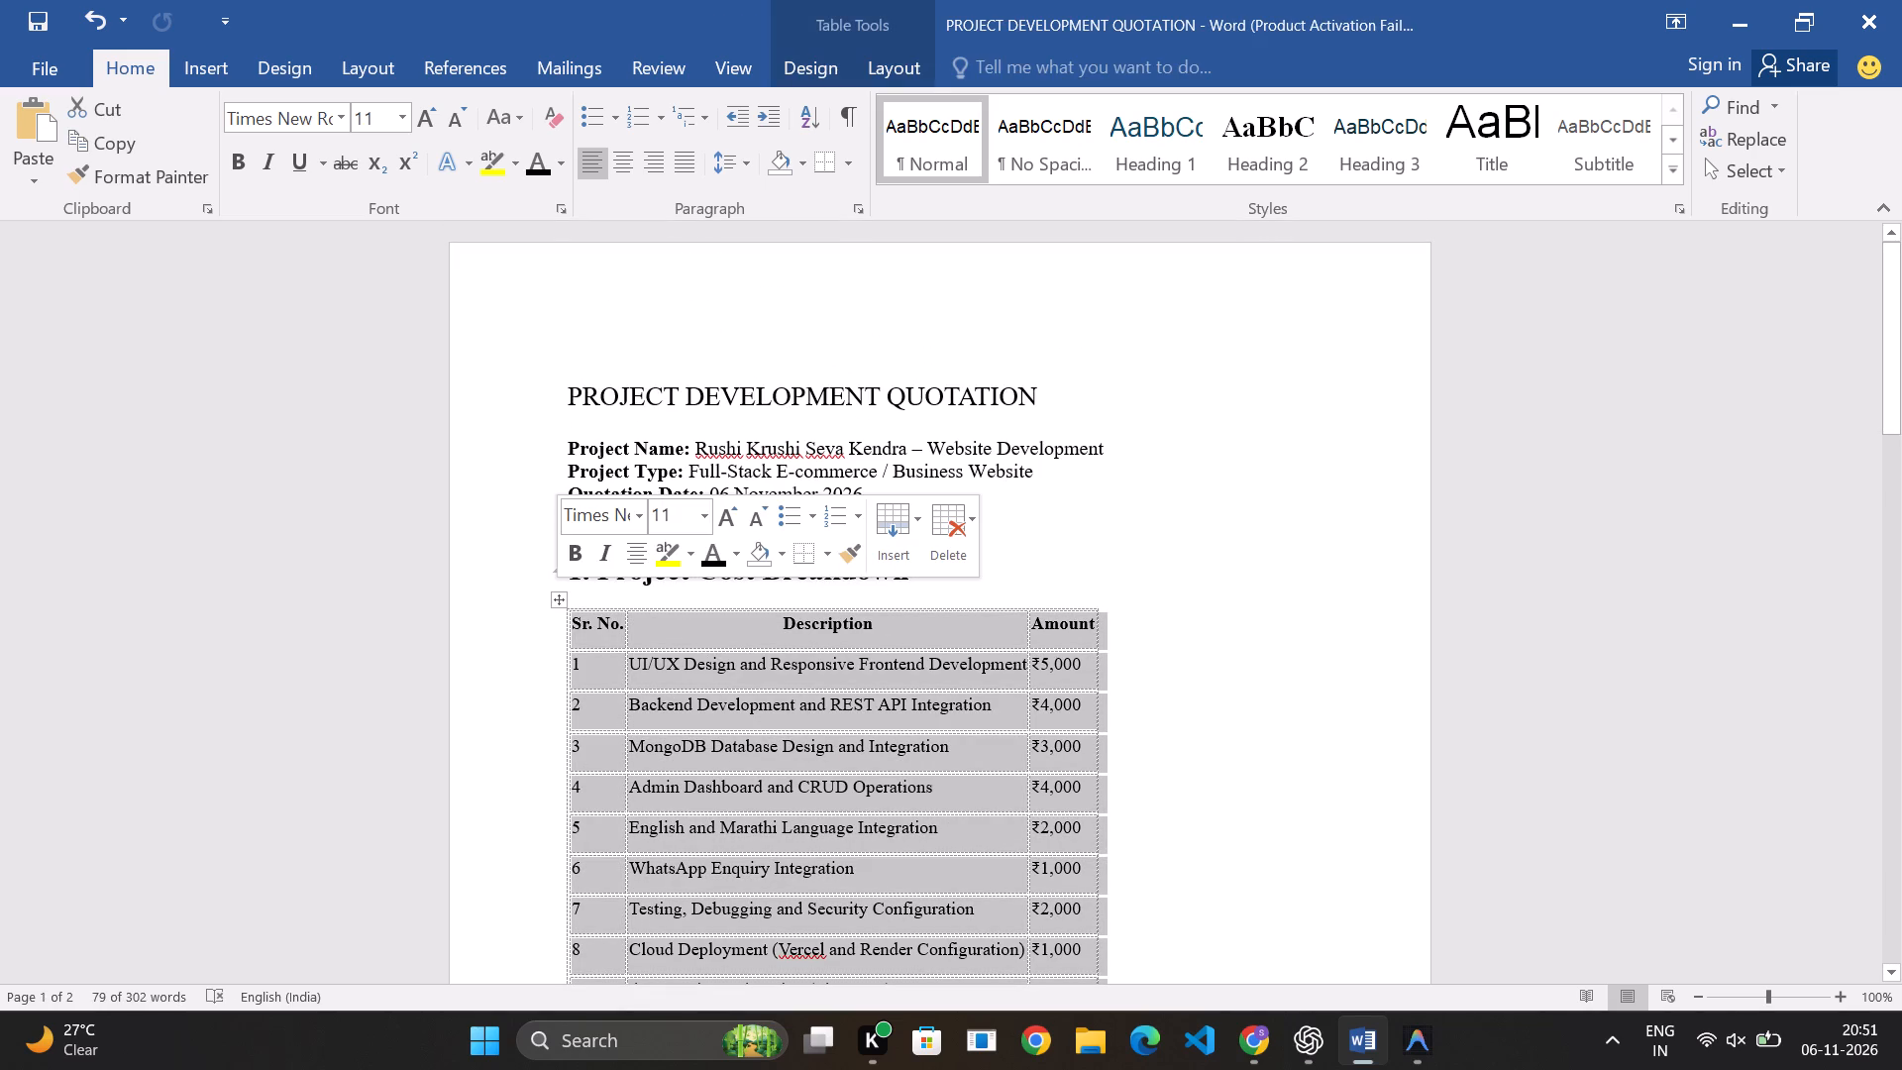
pyautogui.click(1339, 442)
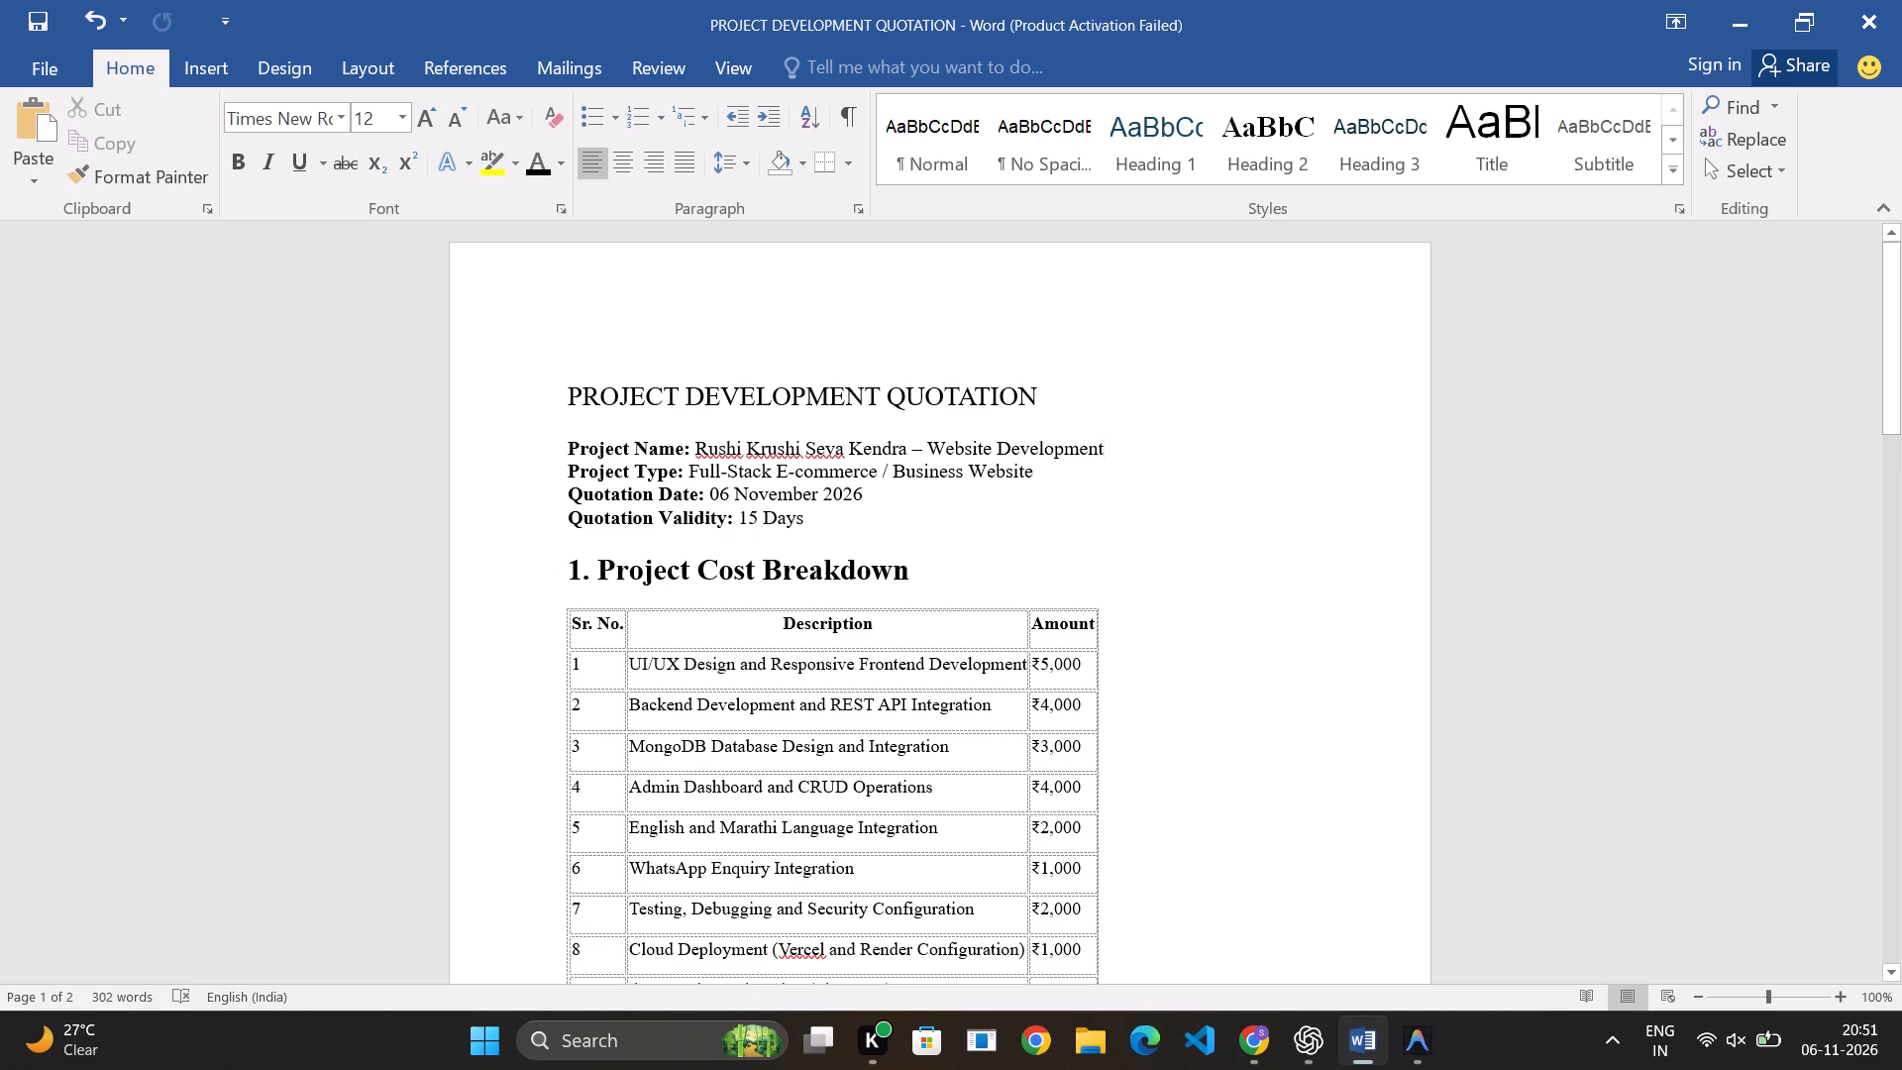
pyautogui.click(667, 603)
pyautogui.click(562, 607)
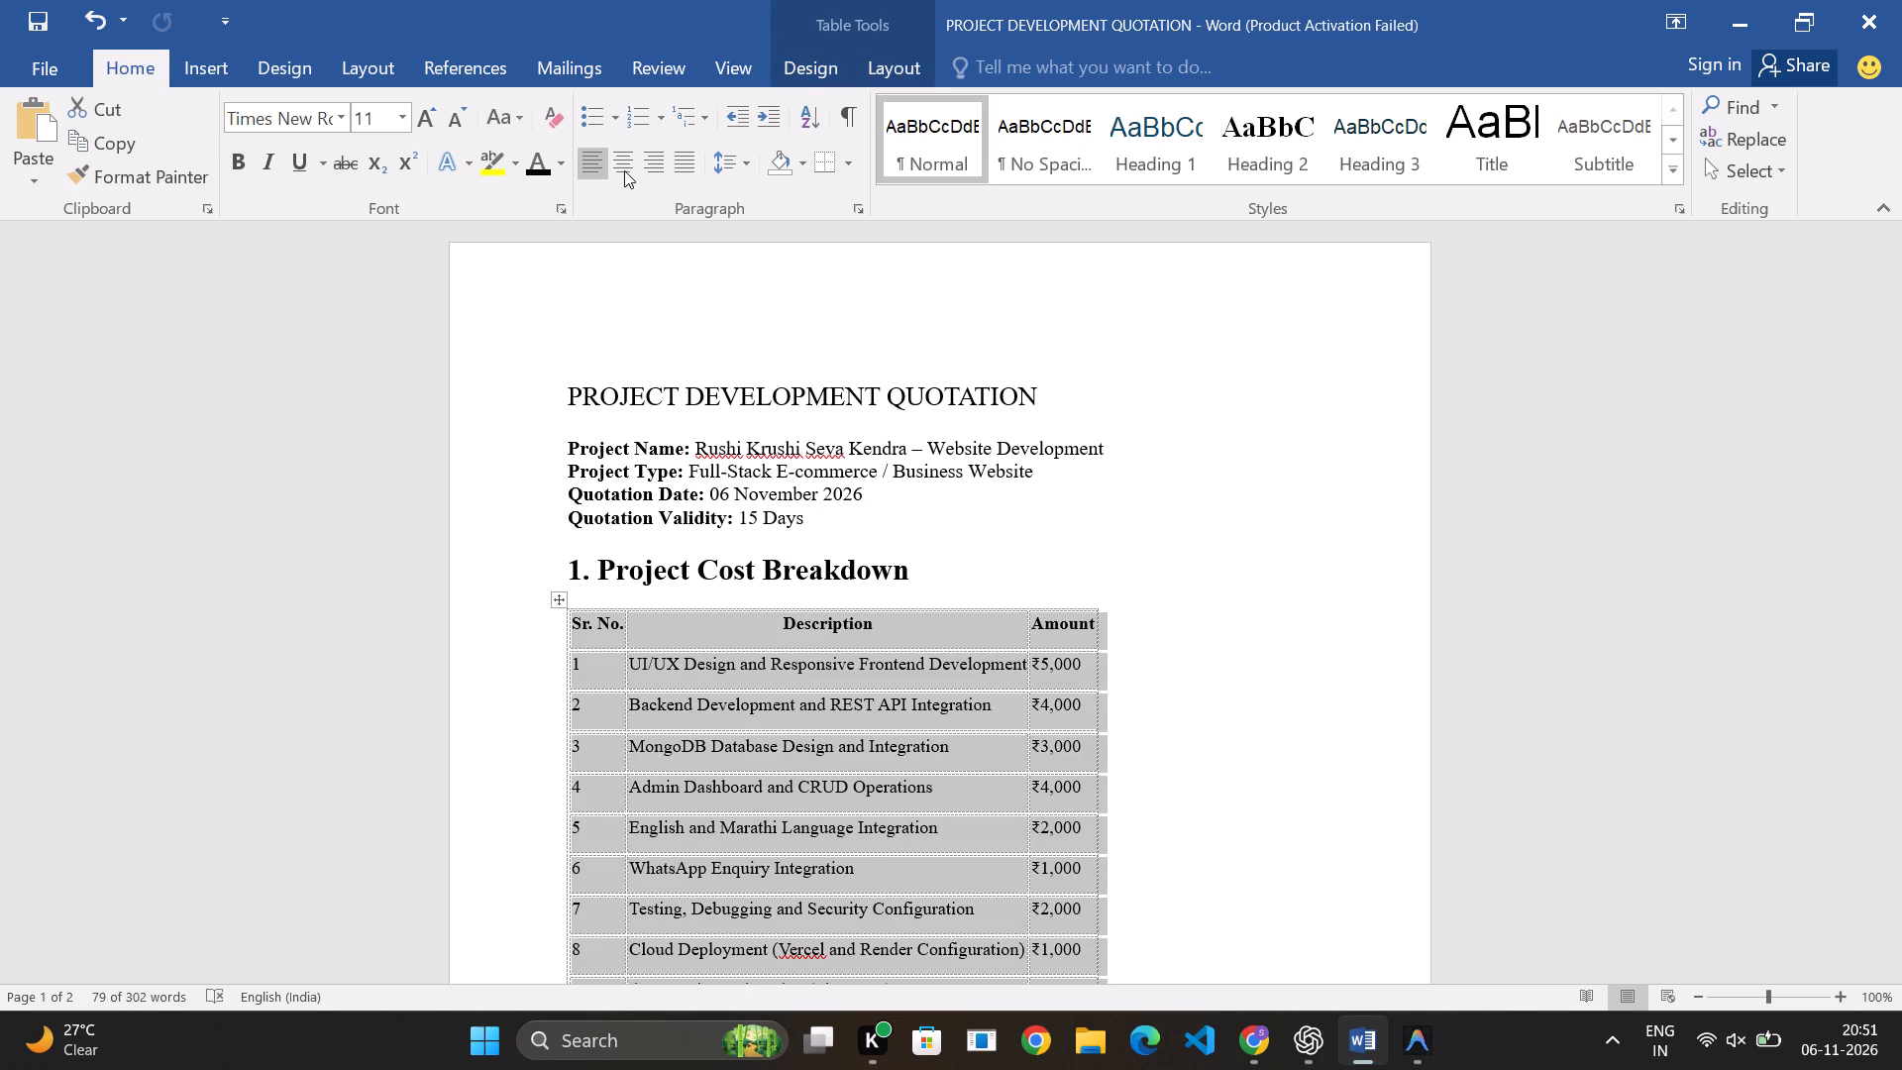
pyautogui.click(624, 170)
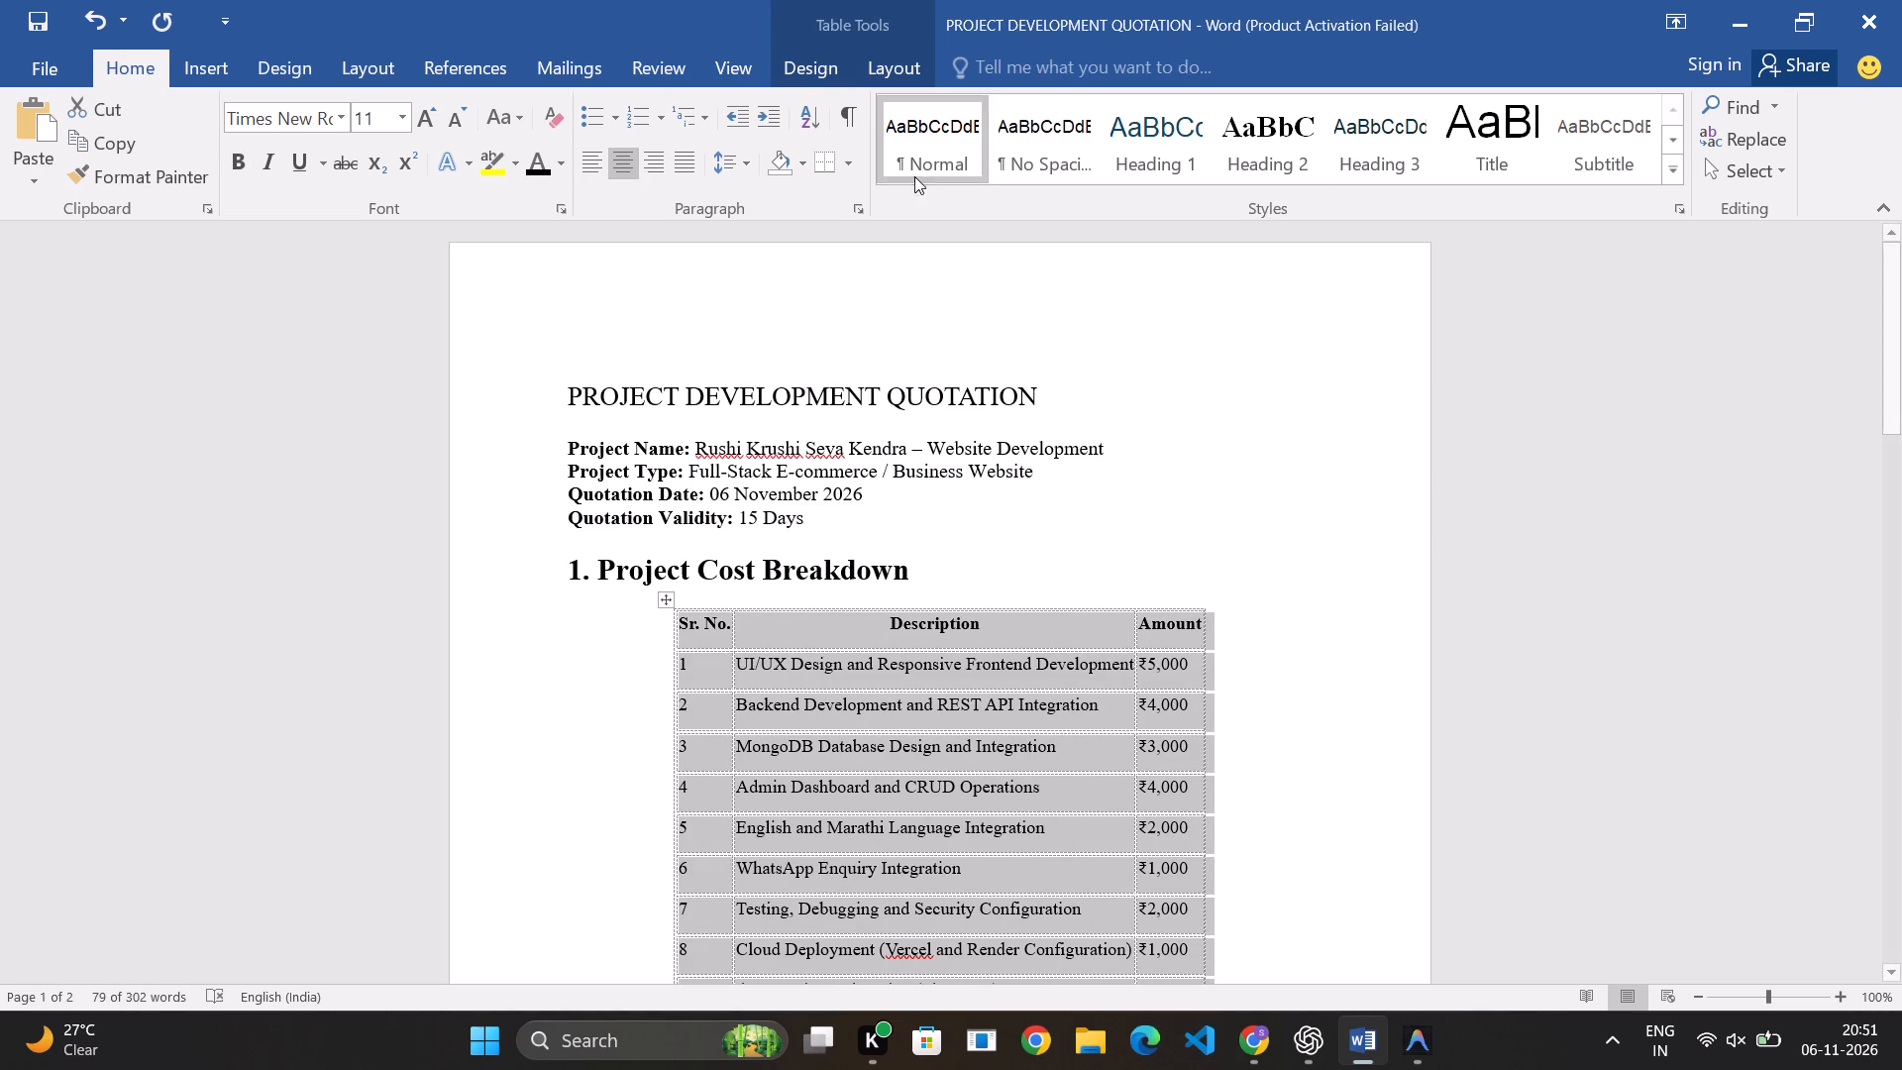
pyautogui.click(213, 80)
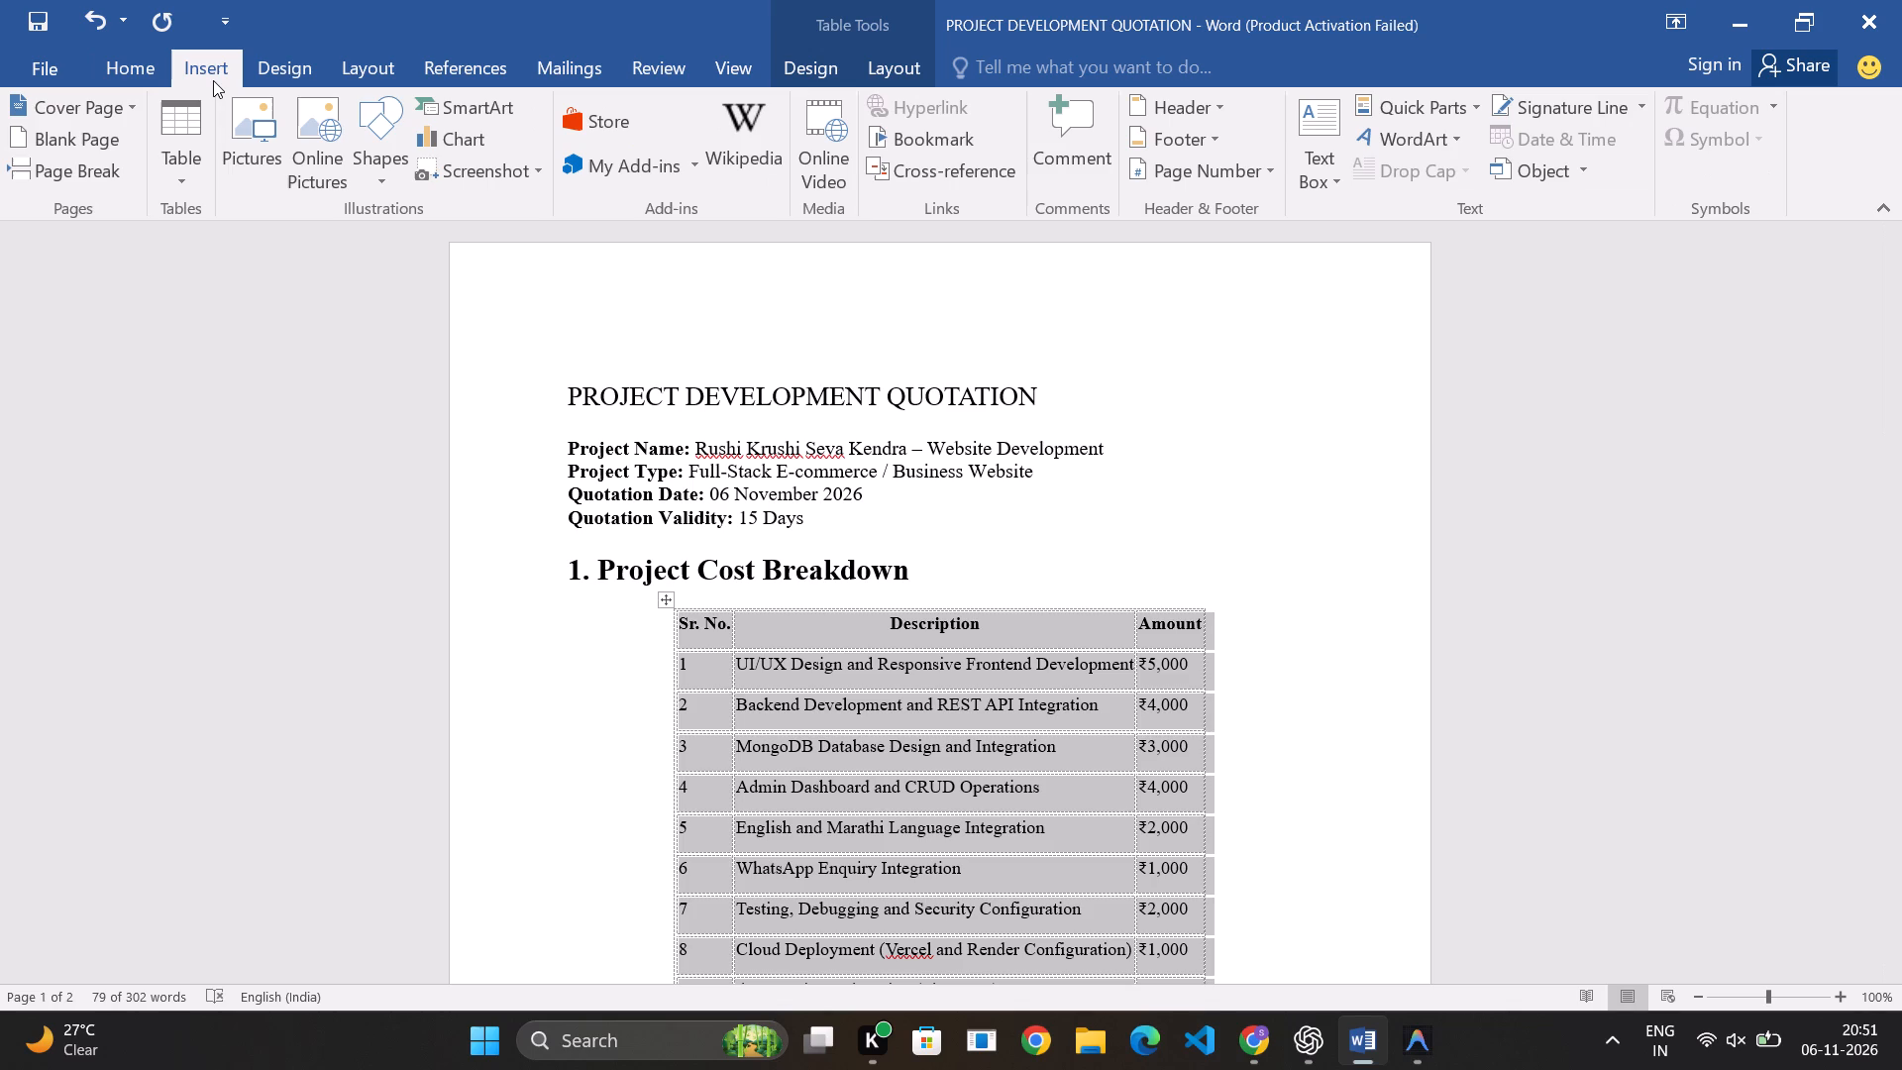
pyautogui.click(441, 760)
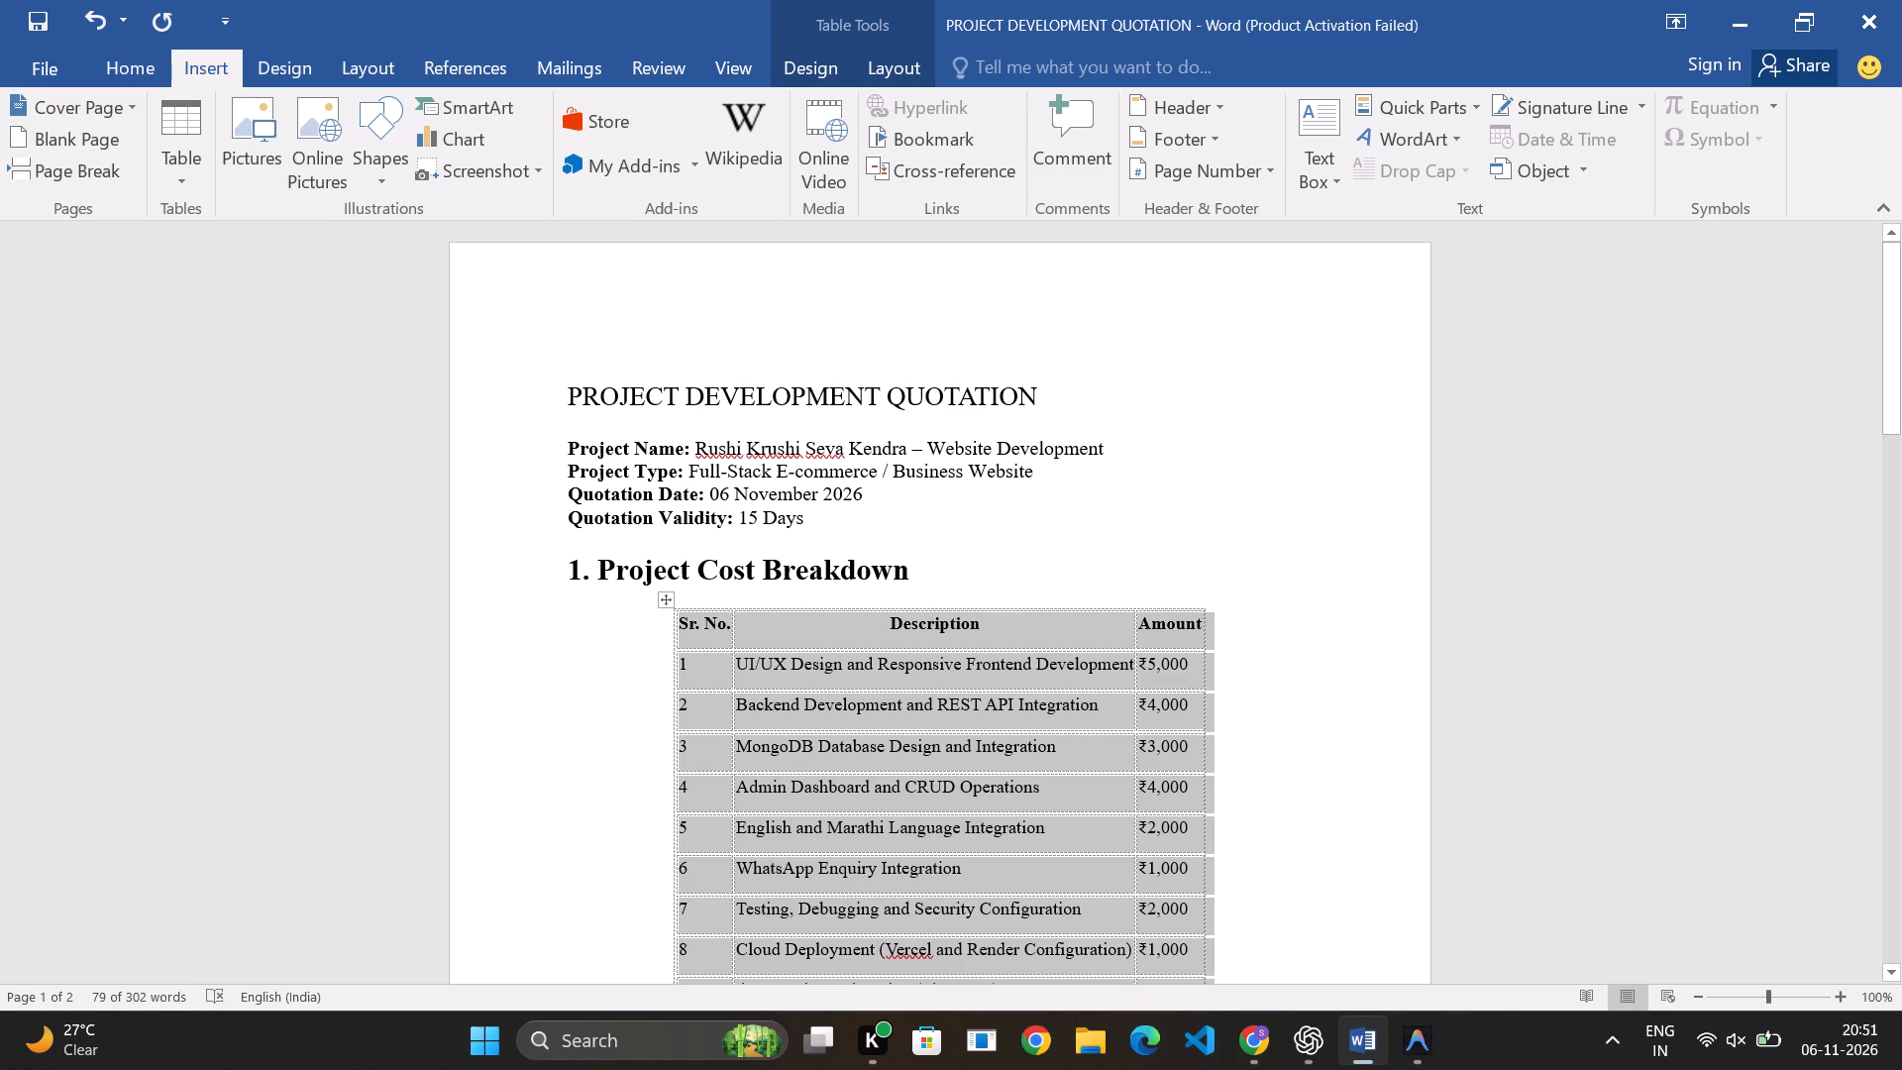
pyautogui.click(334, 808)
# Change the .in domain registration bullet under Terms and Conditions so that it begins with "Two years".
pyautogui.scroll(-5, 334, 808)
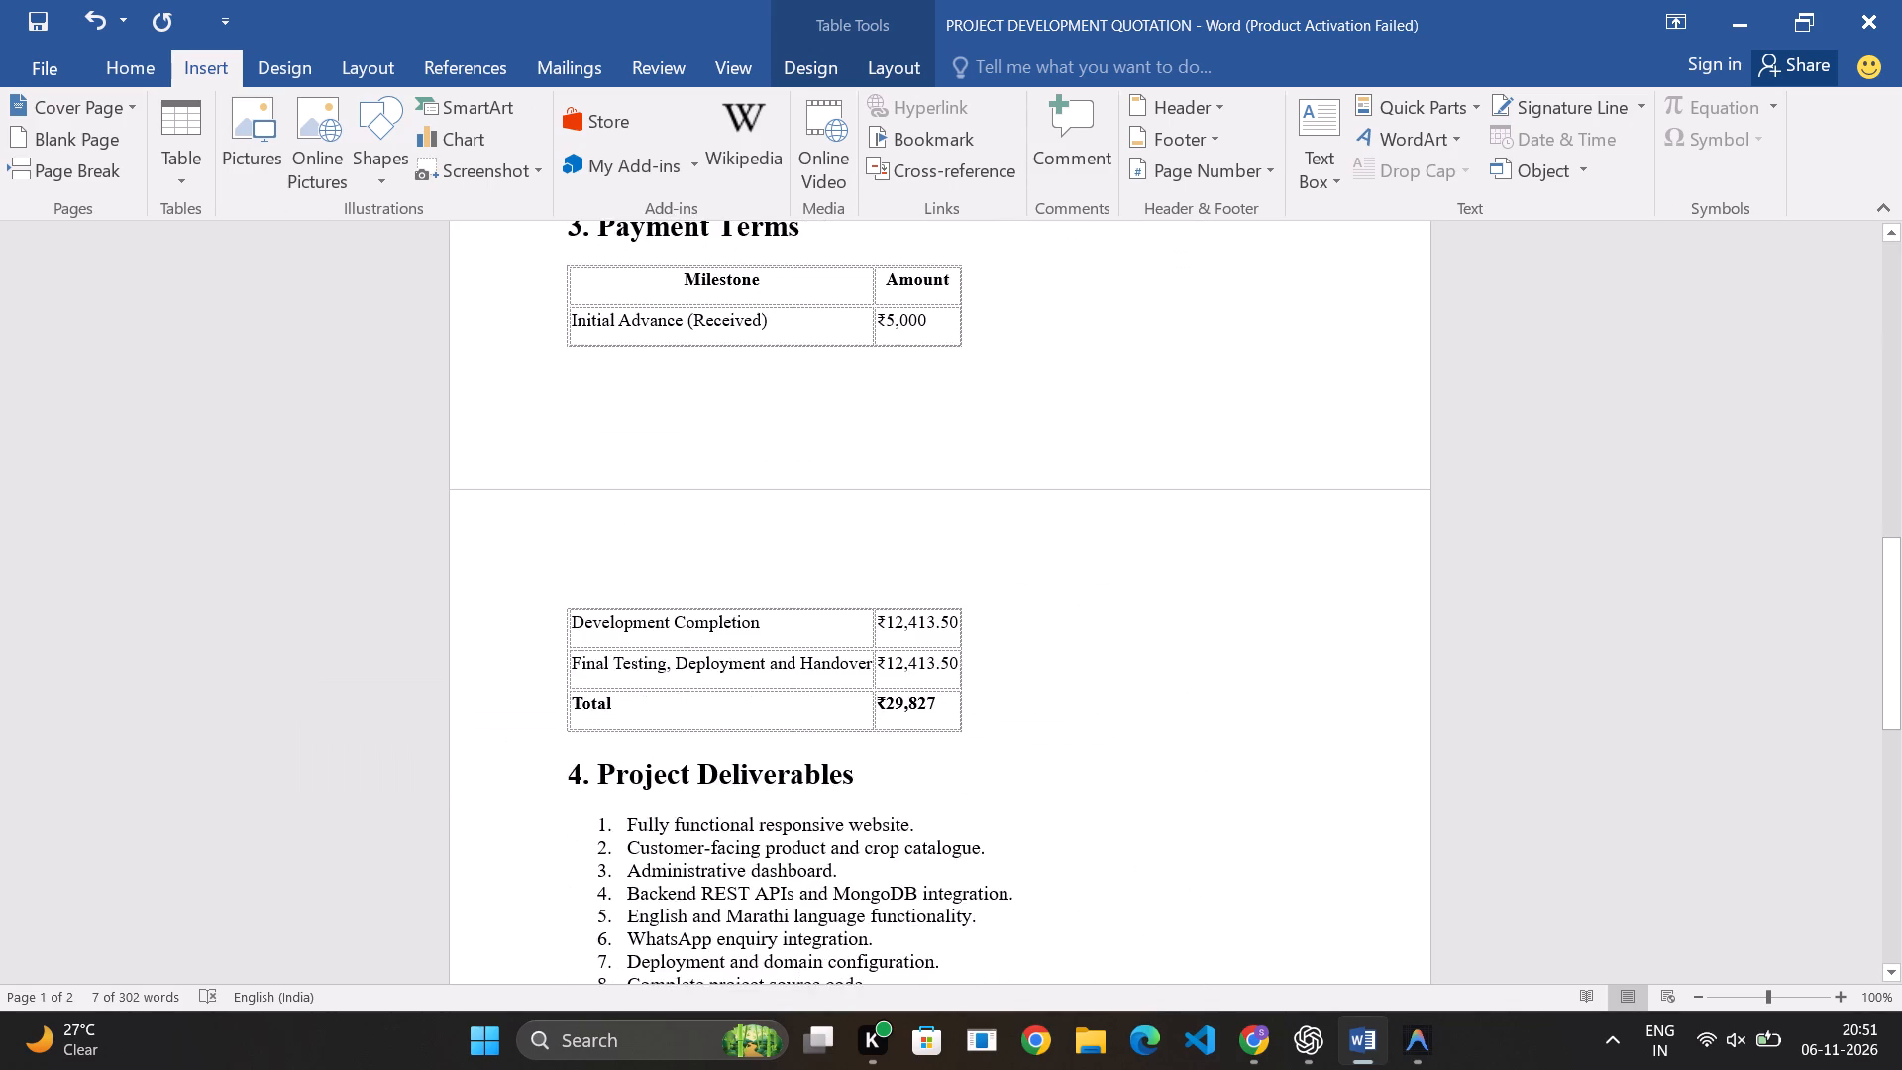
pyautogui.scroll(-2, 334, 808)
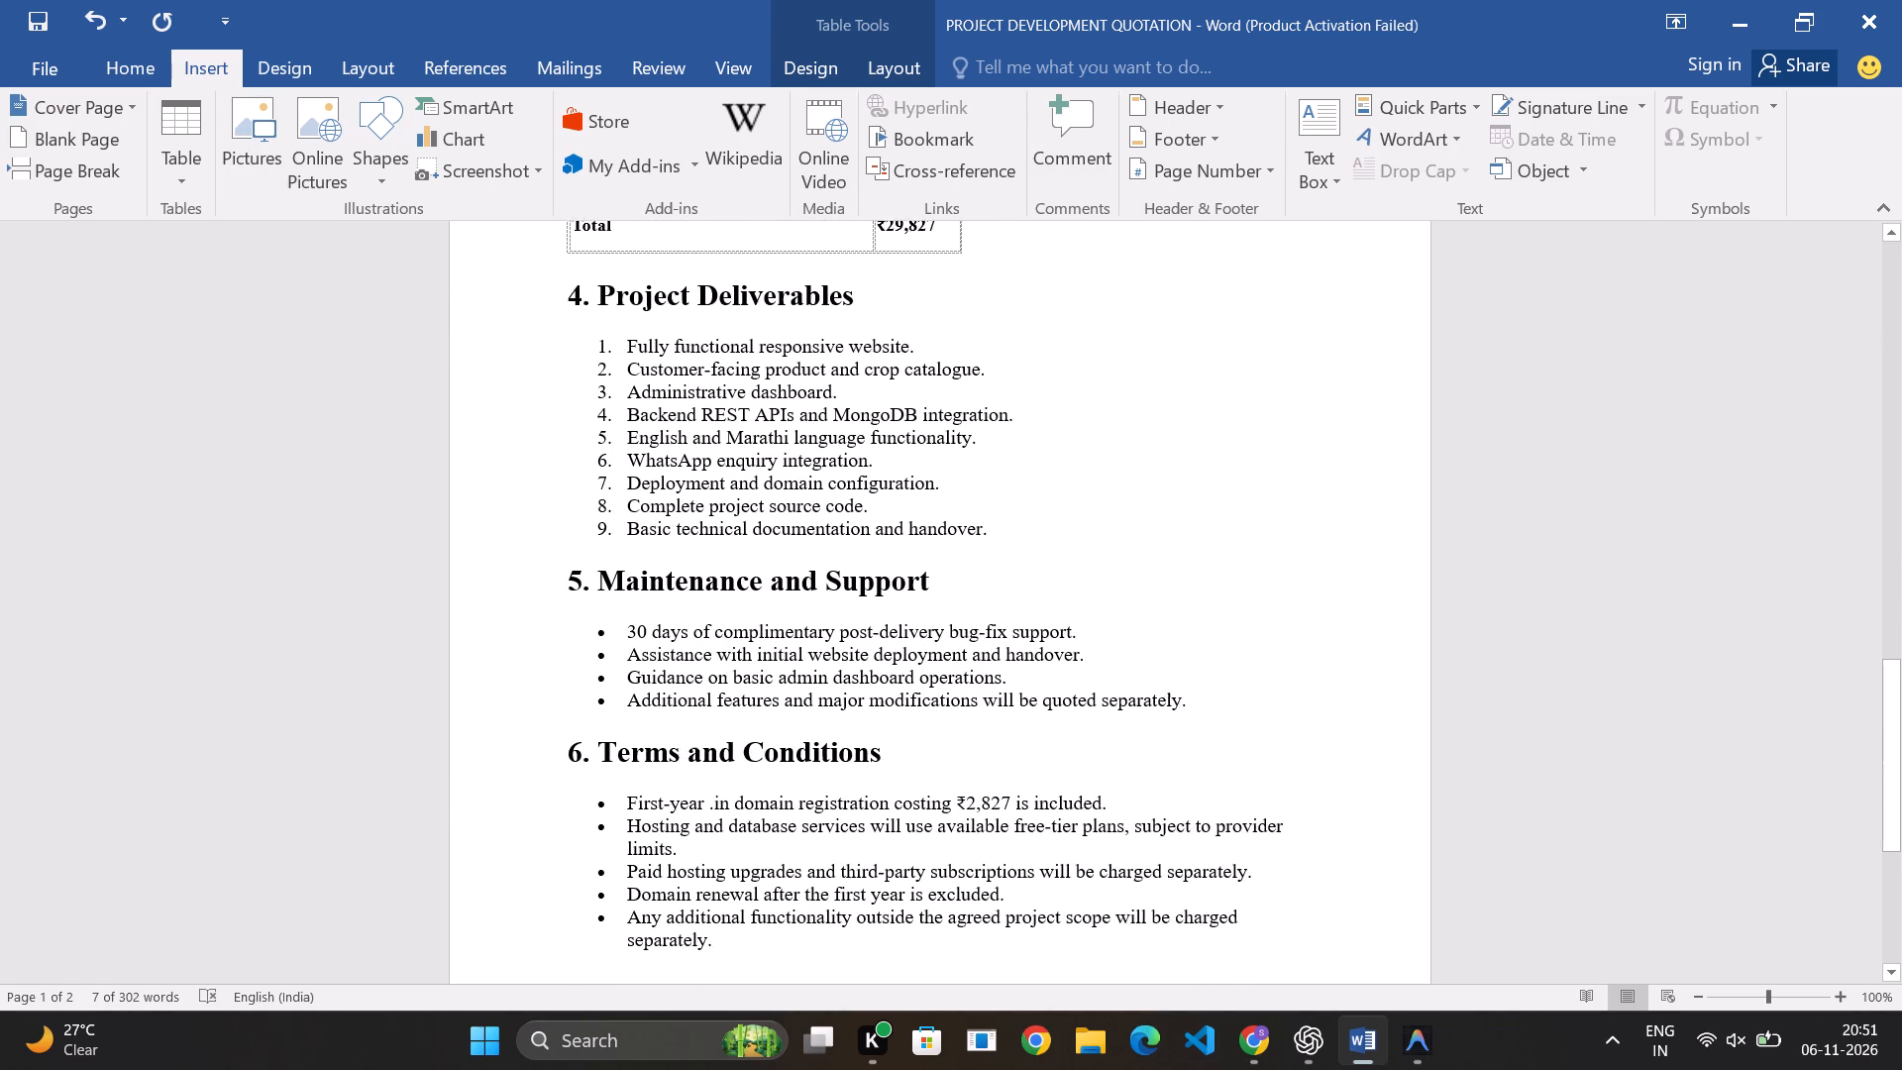
pyautogui.scroll(-1, 334, 808)
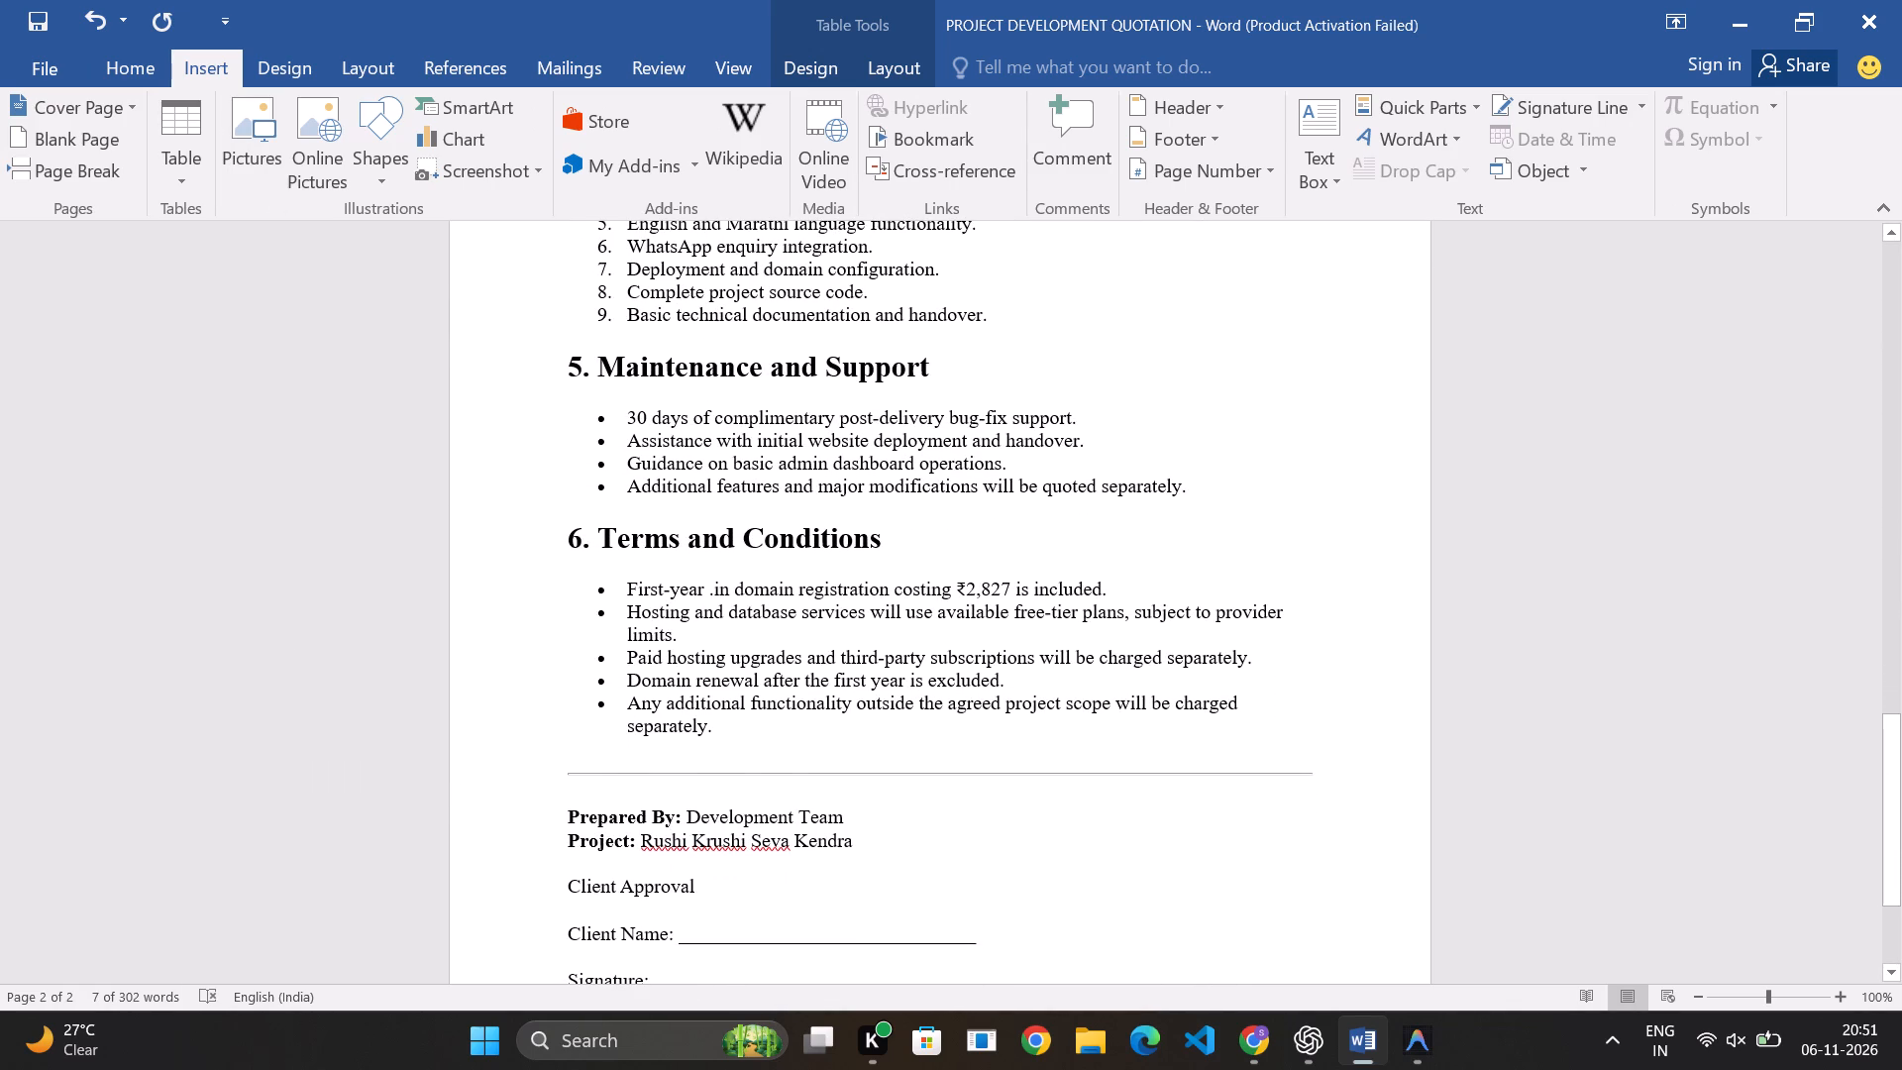
pyautogui.doubleClick(642, 583)
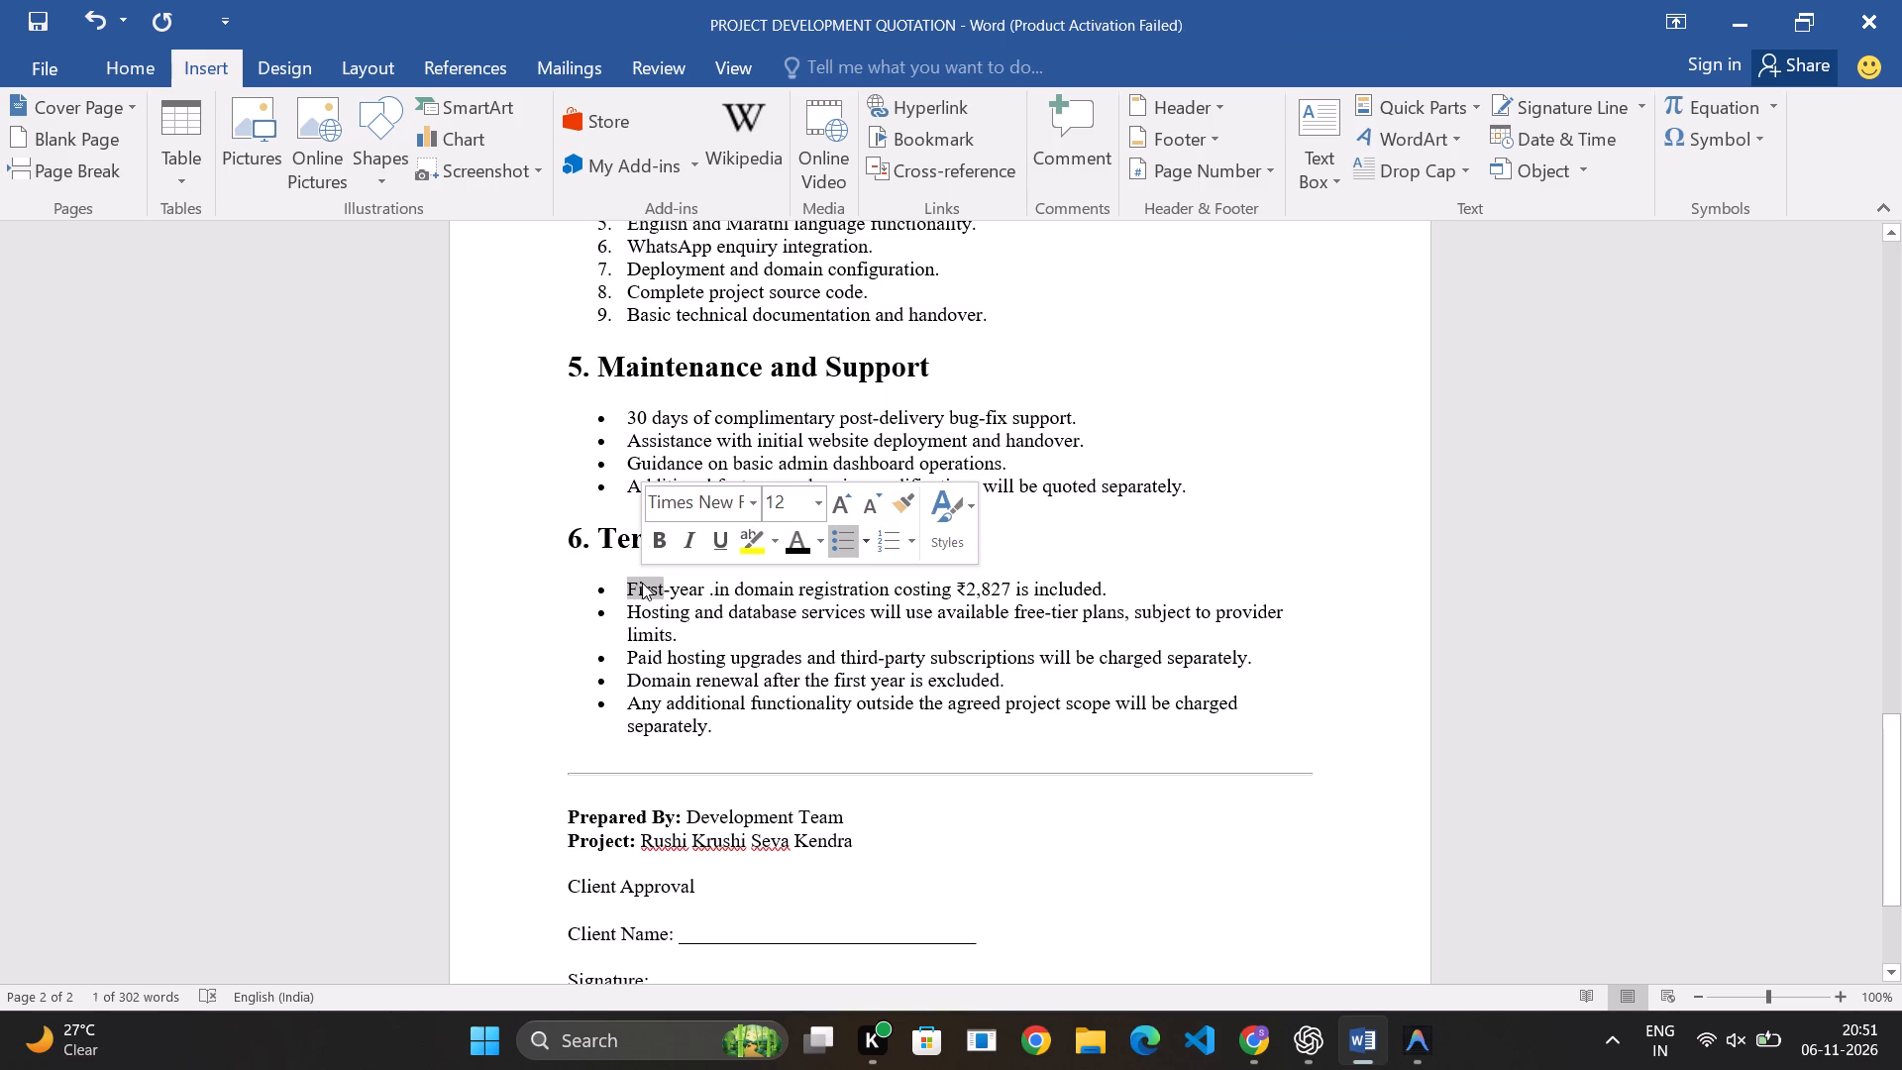
pyautogui.press('BackSpace')
pyautogui.write('Two')
pyautogui.press('Delete')
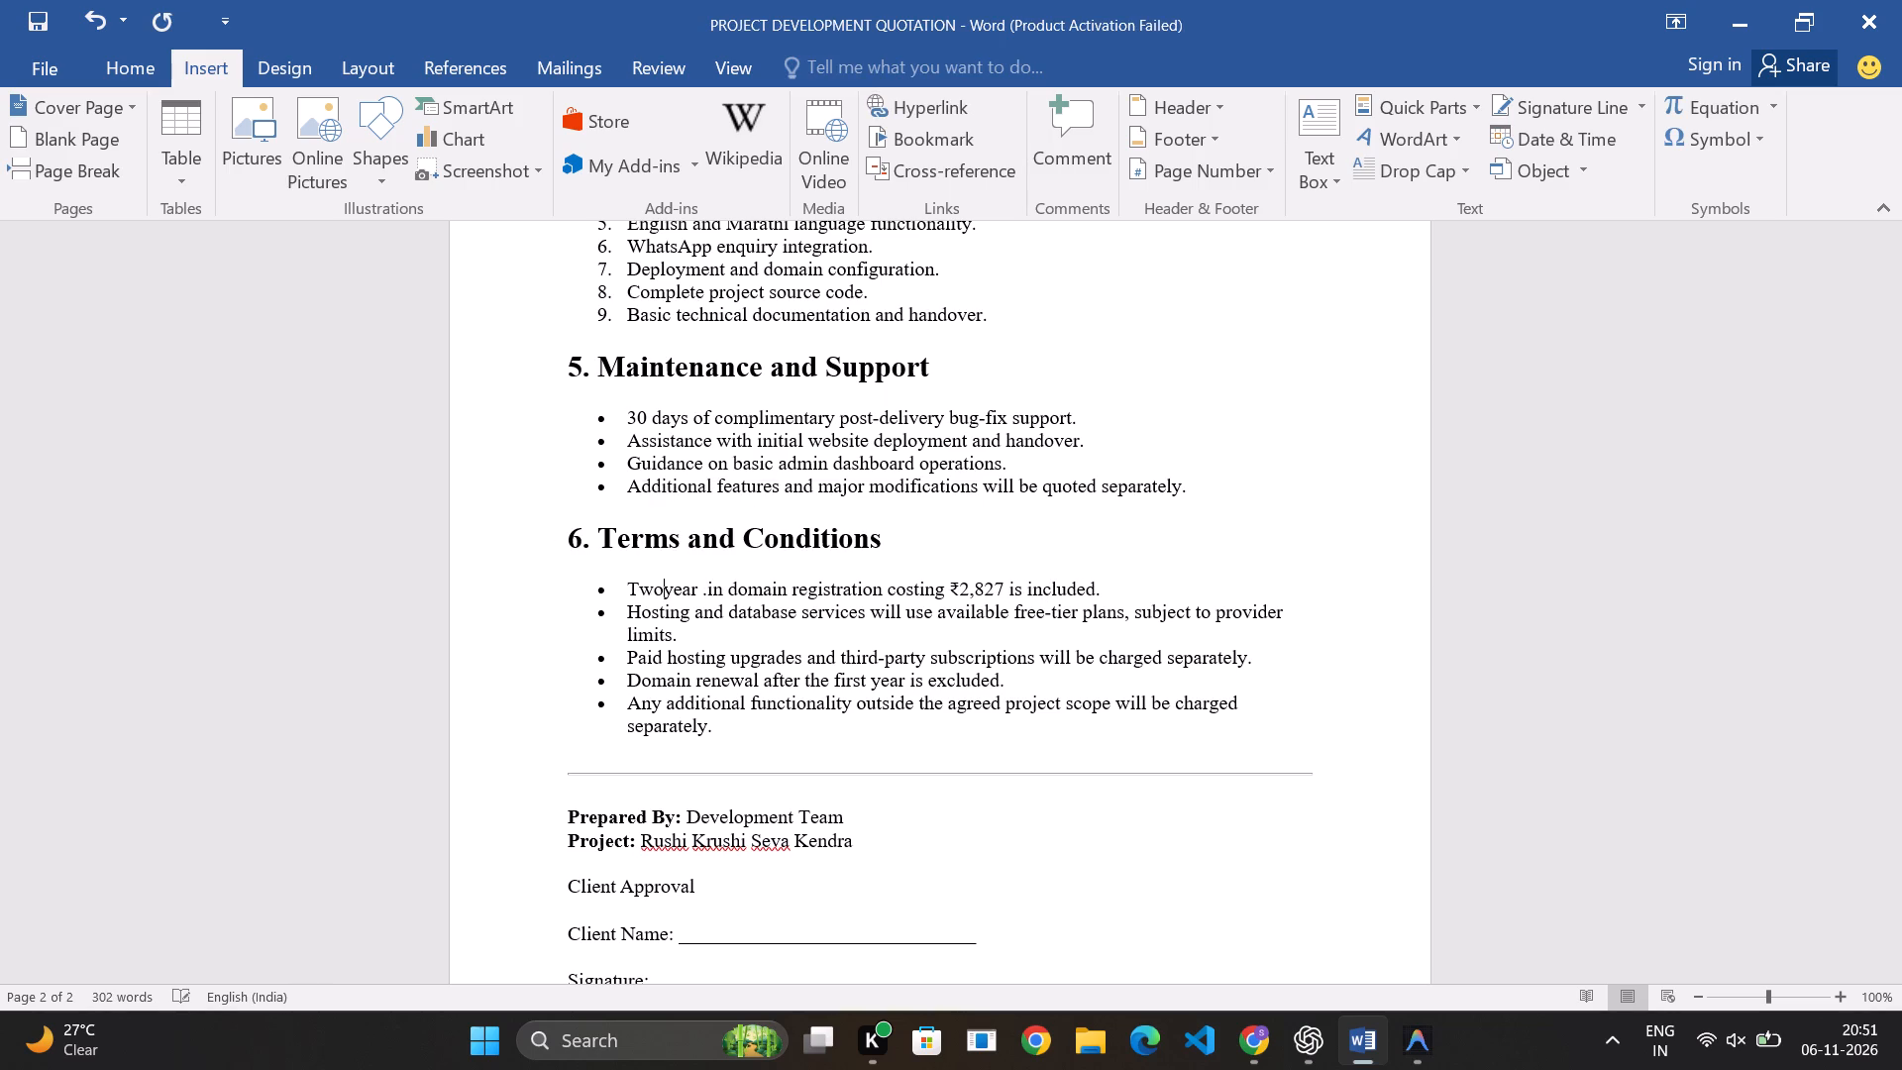
pyautogui.press('space')
pyautogui.press('Right')
pyautogui.press('Right')
pyautogui.press('Right')
pyautogui.press('Right')
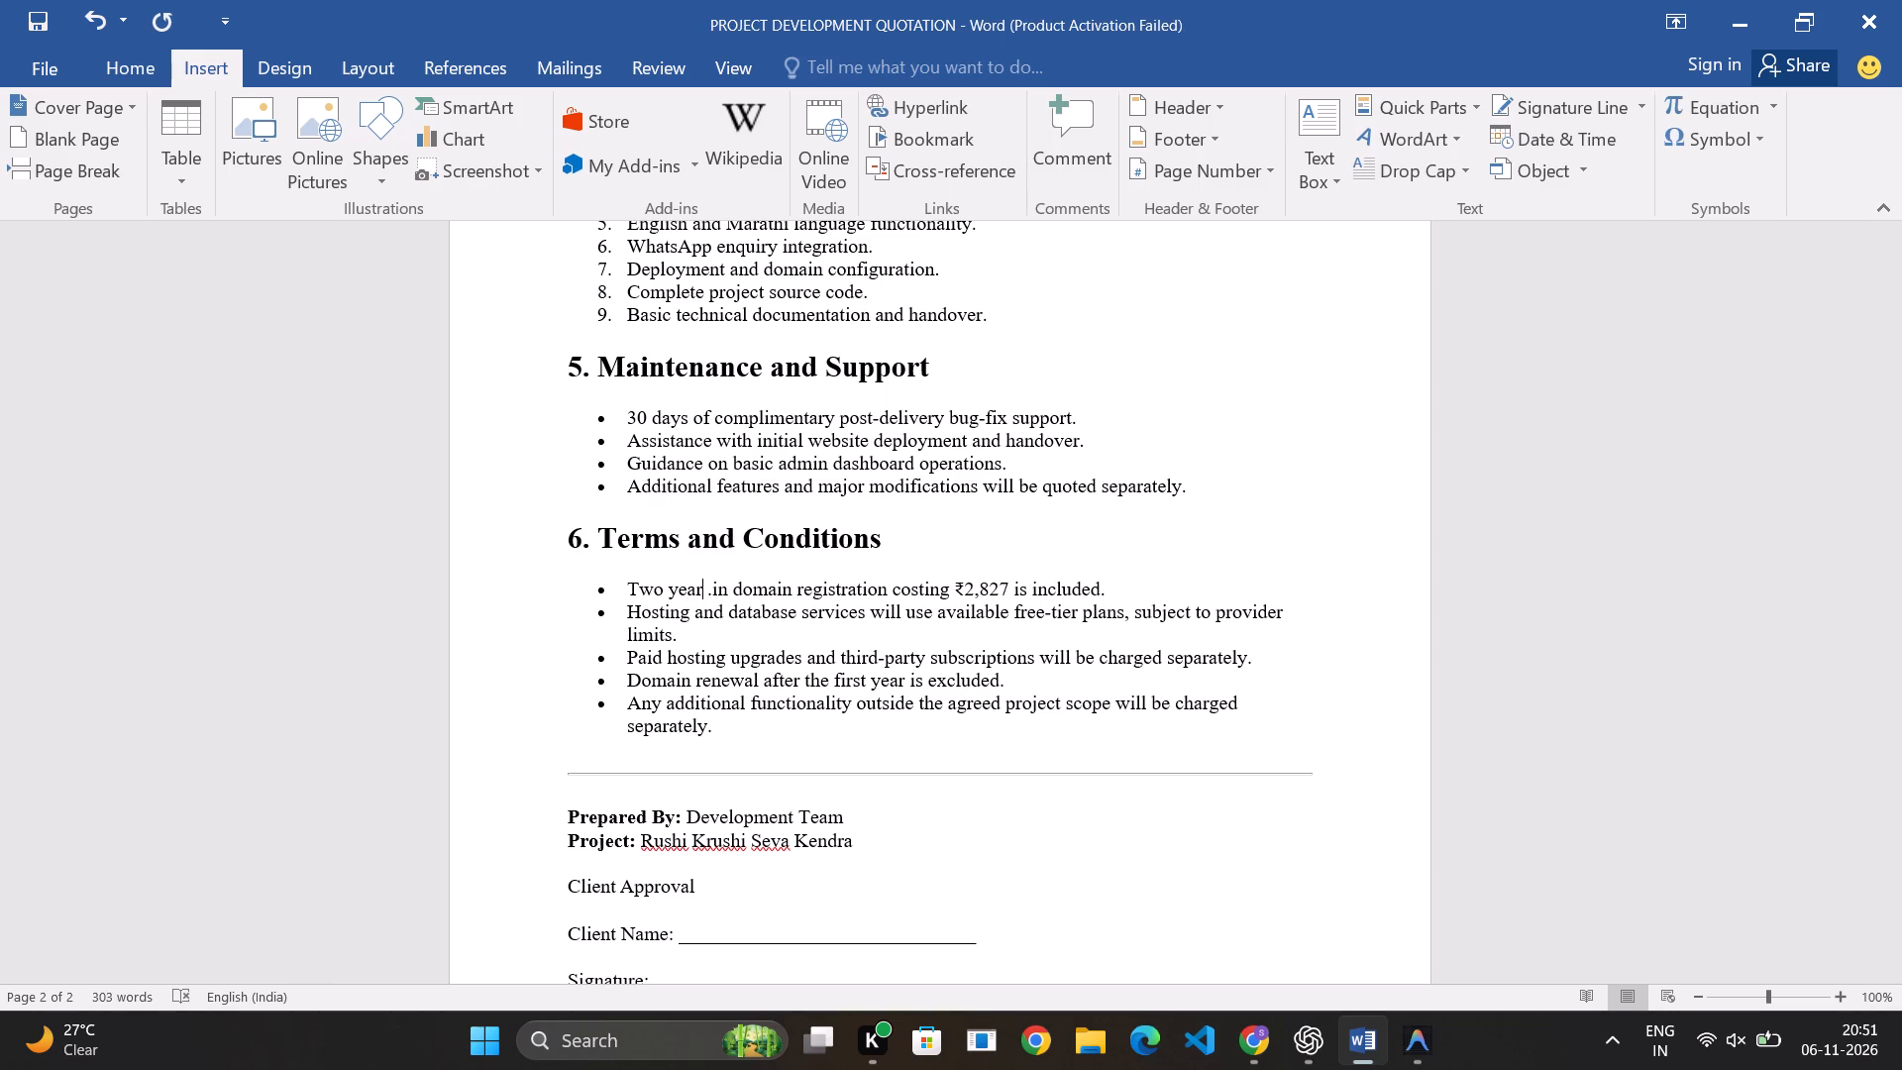
pyautogui.press('s')
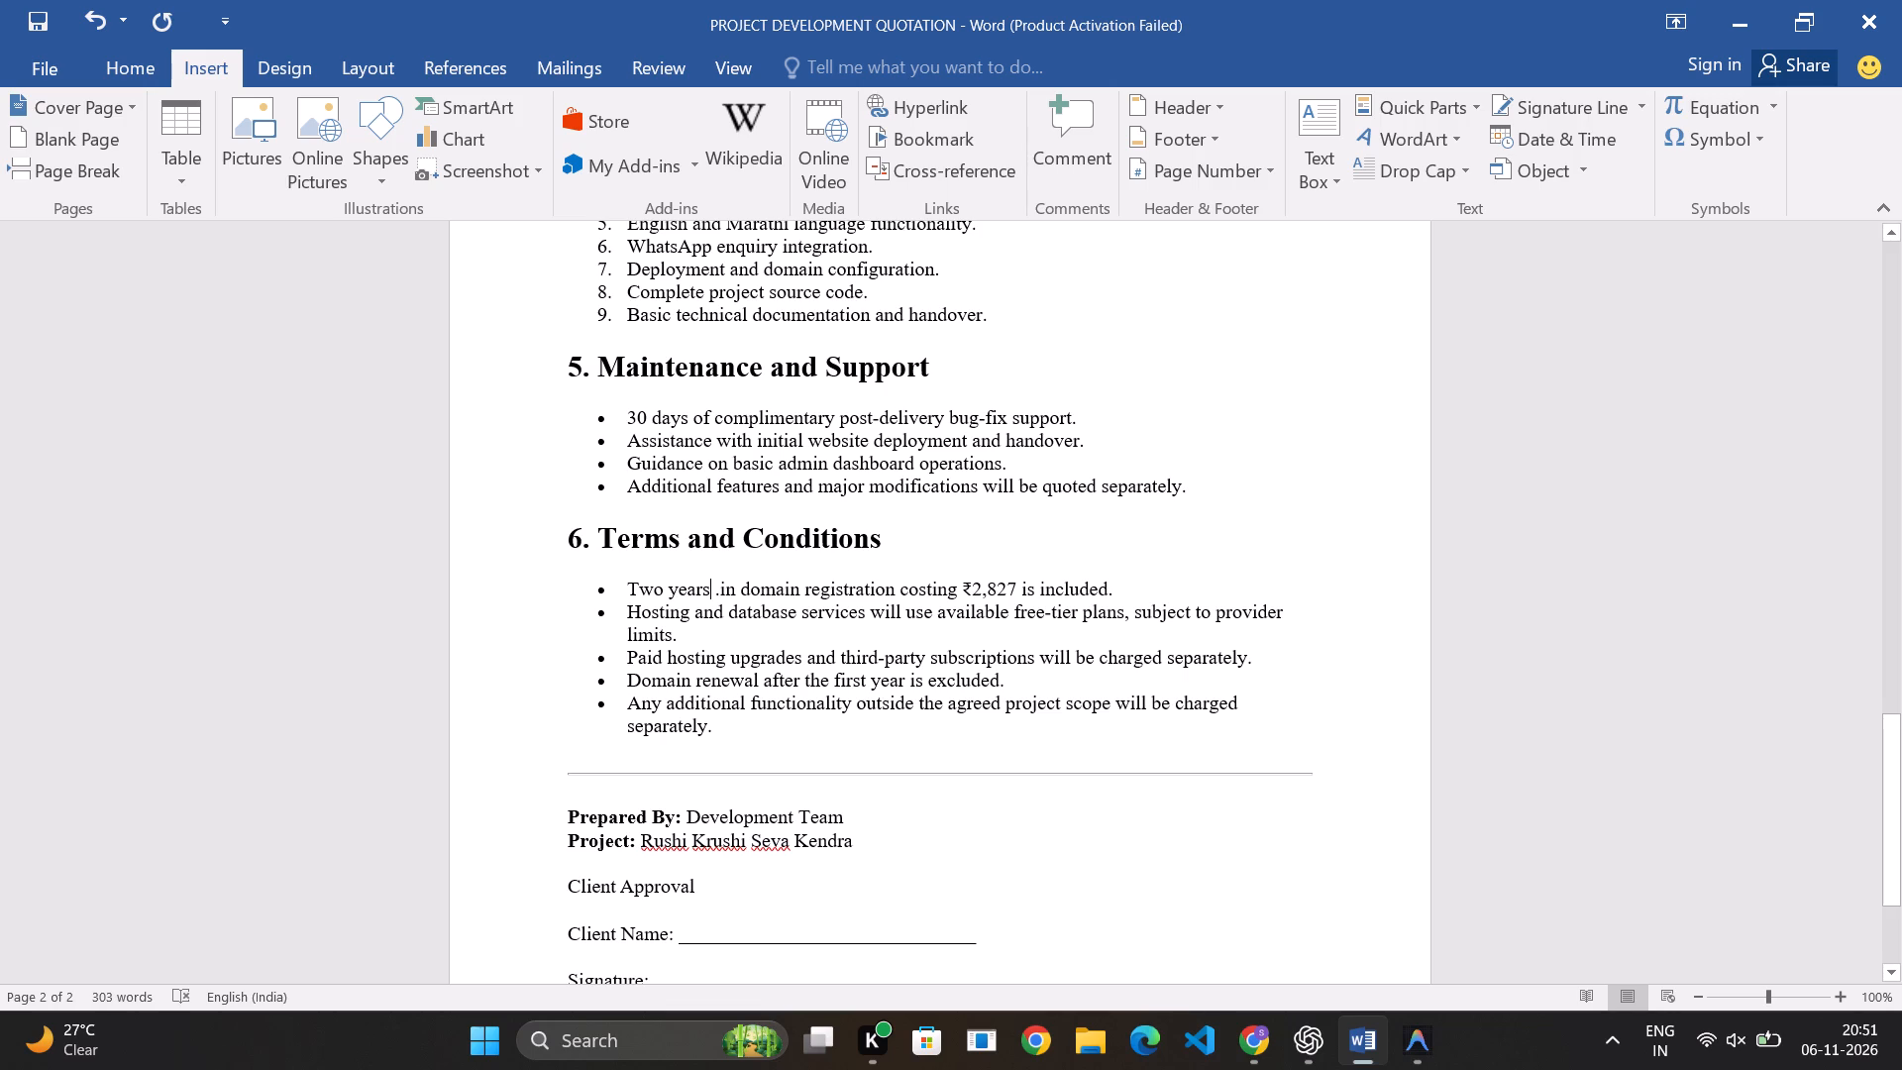
# Change the bracketed period in the .in Domain Registration row of the Project Cost Breakdown table to "Two Years".
pyautogui.scroll(9, 827, 341)
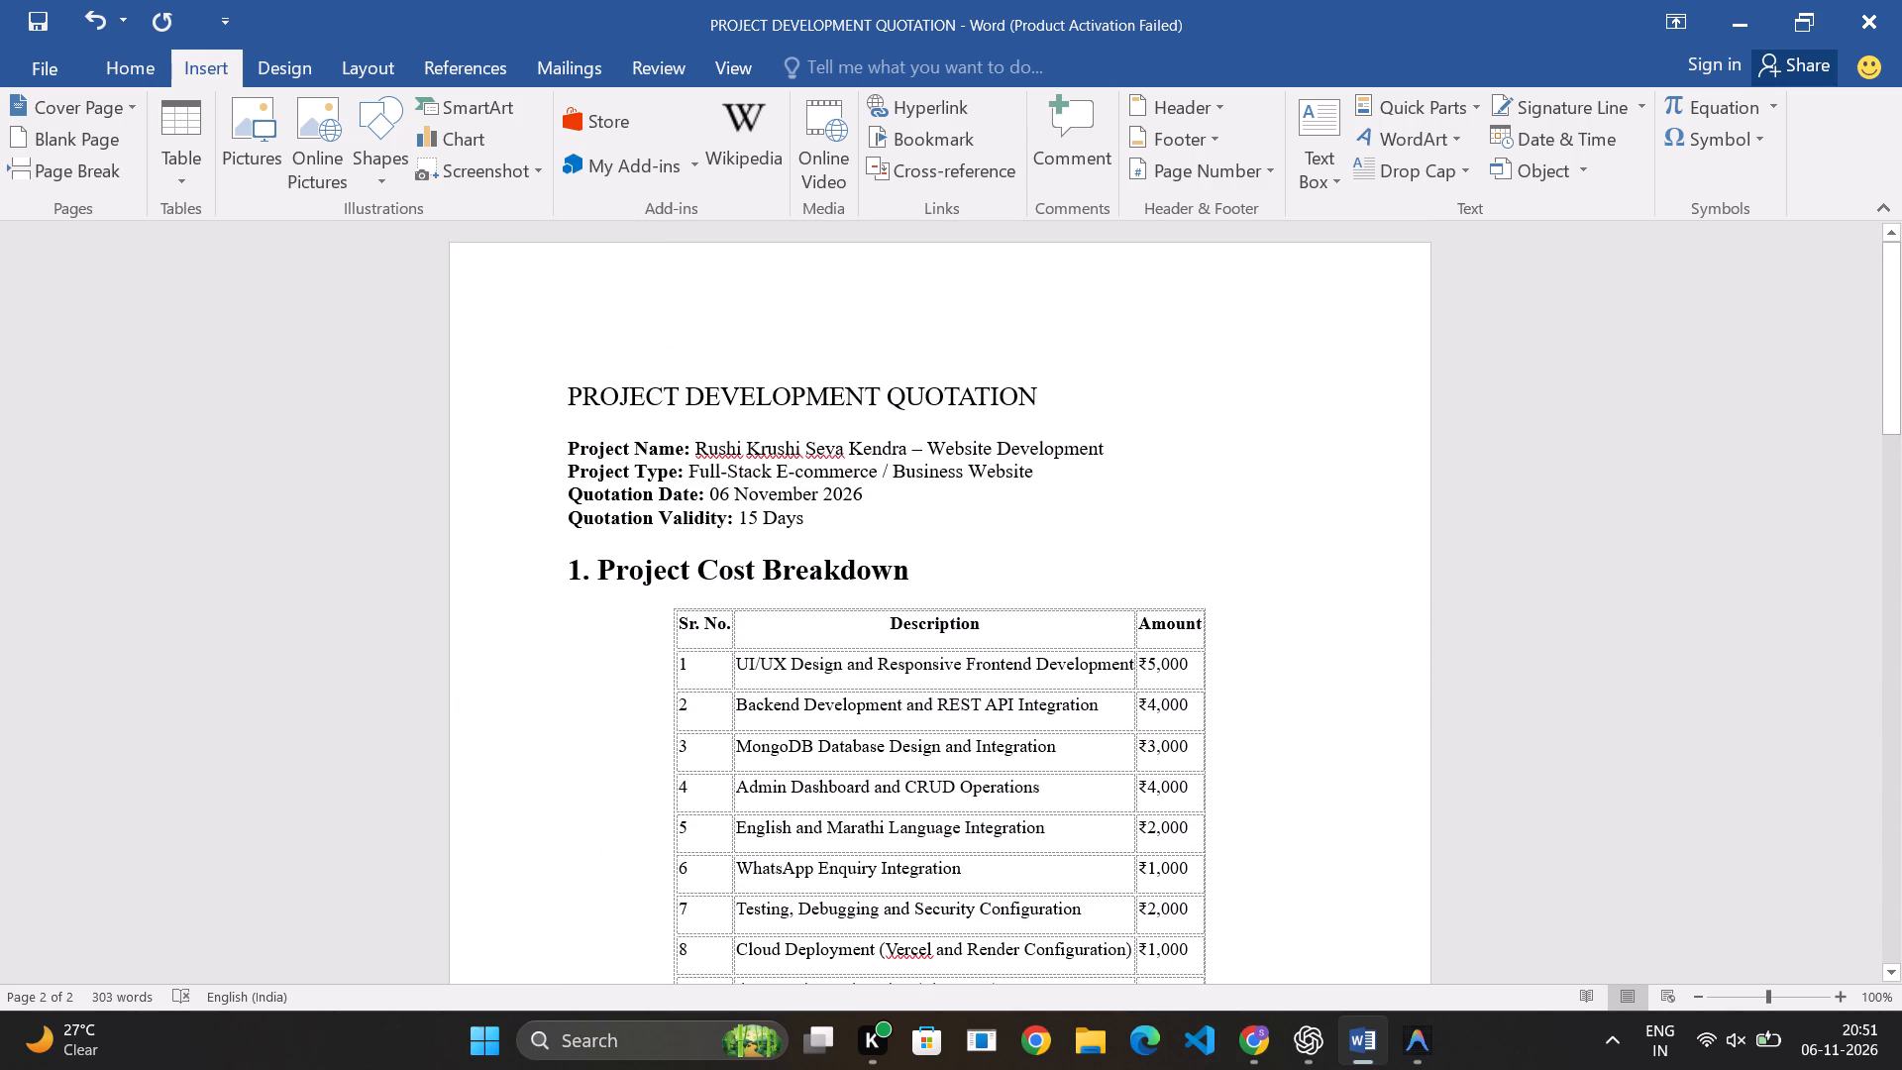
pyautogui.hscroll(1, 827, 341)
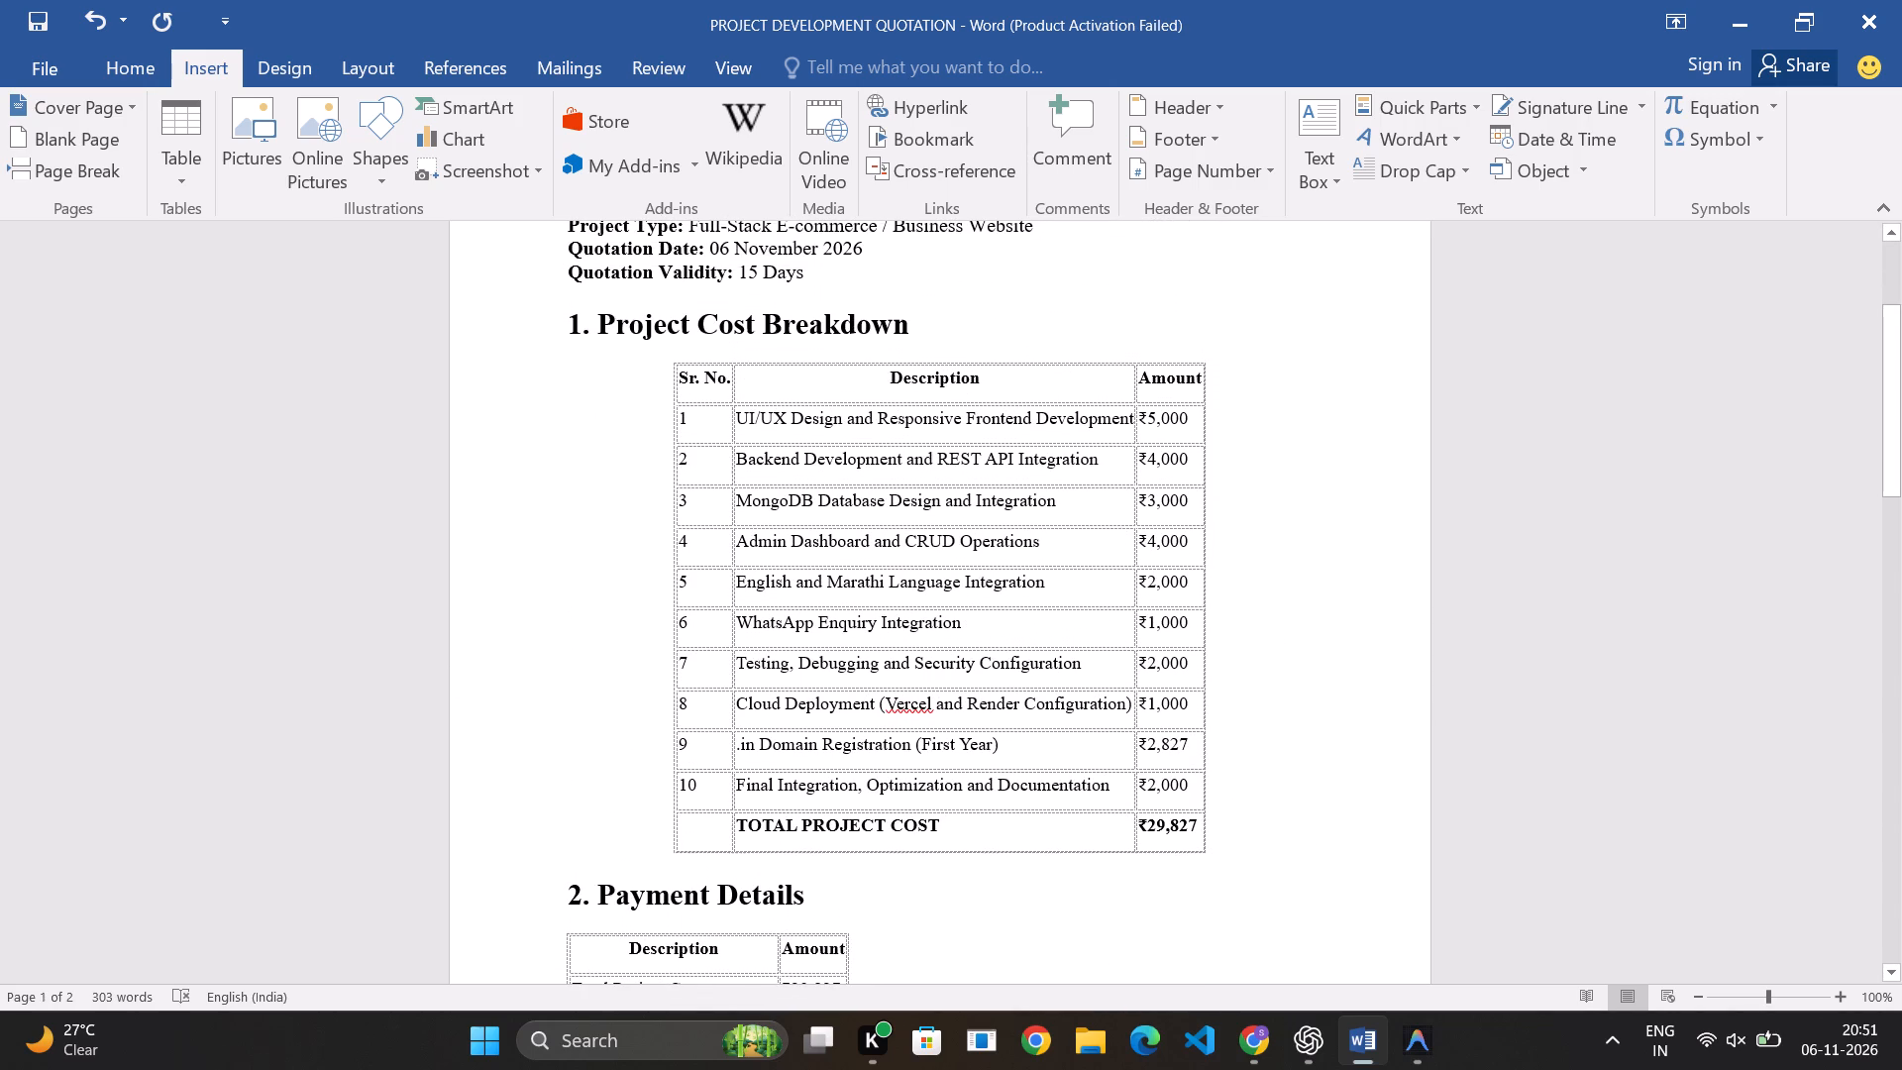
pyautogui.click(1145, 347)
pyautogui.click(1103, 363)
pyautogui.click(669, 349)
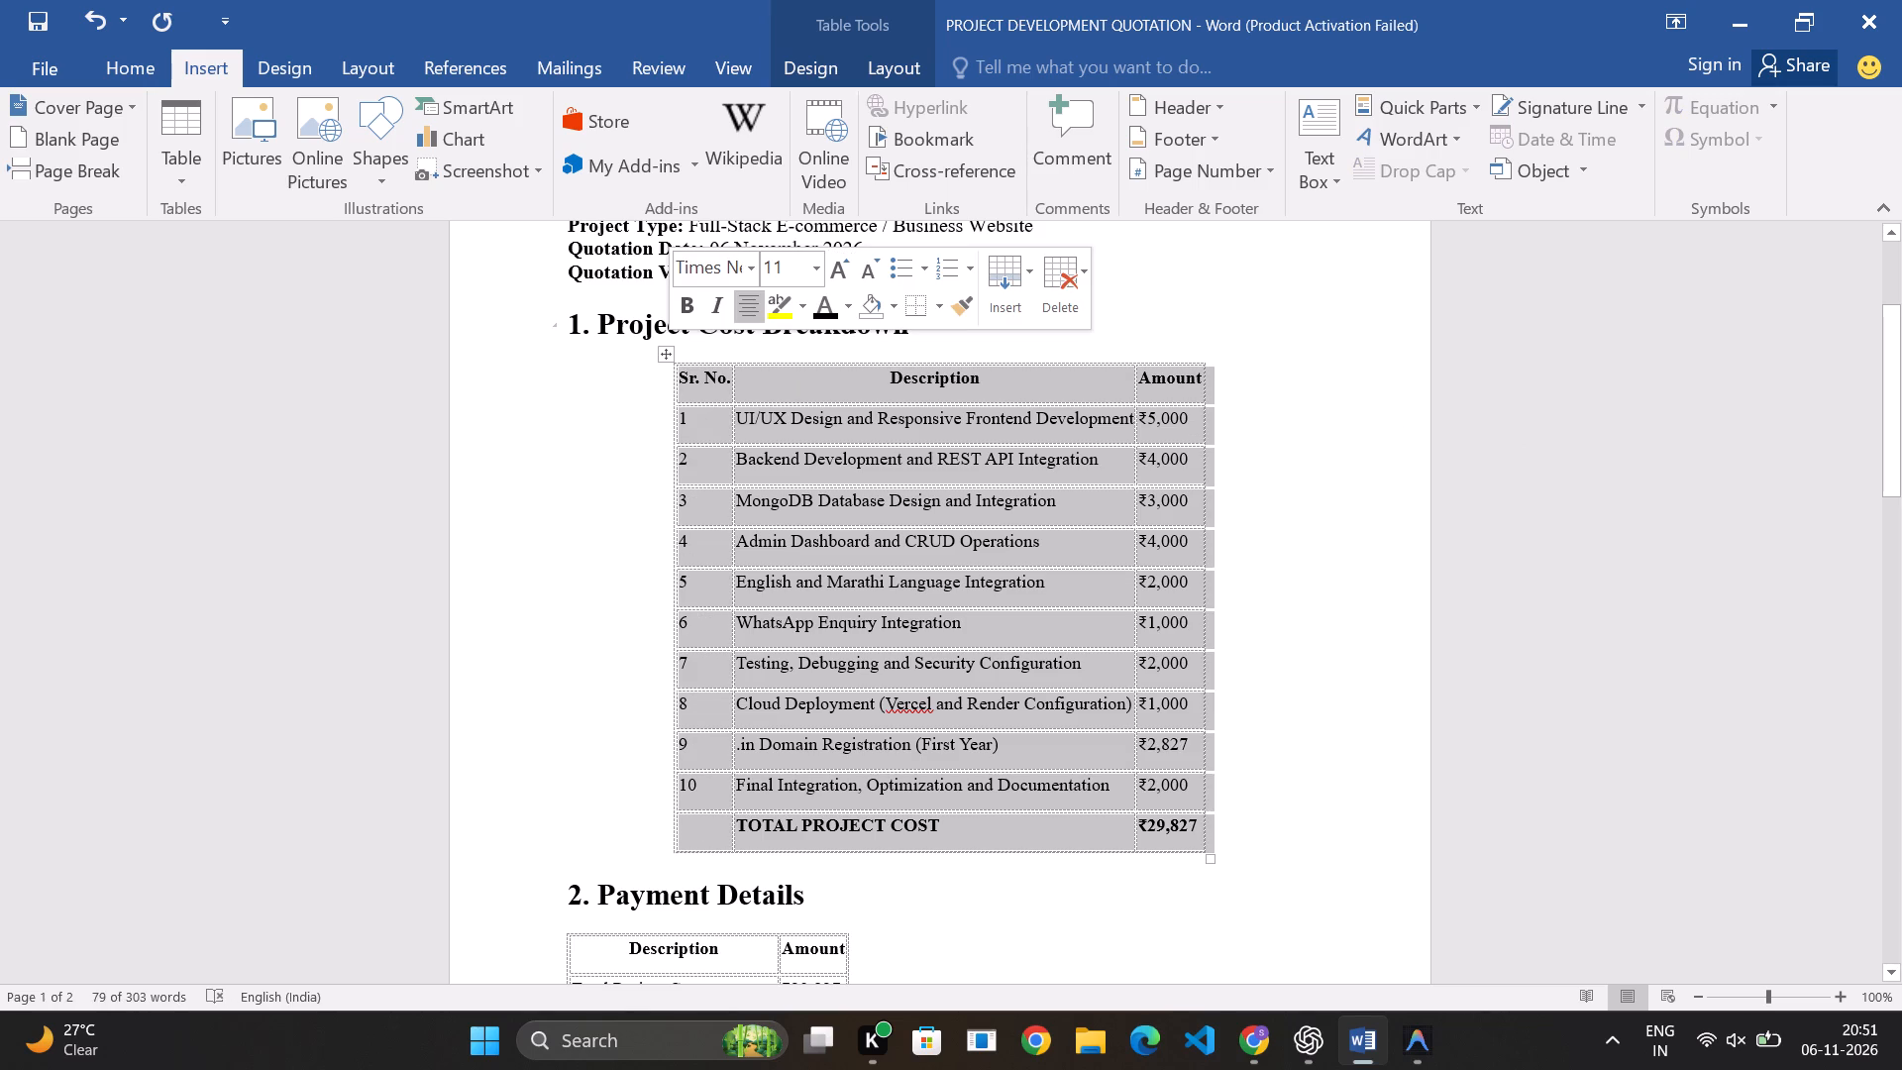
pyautogui.click(869, 749)
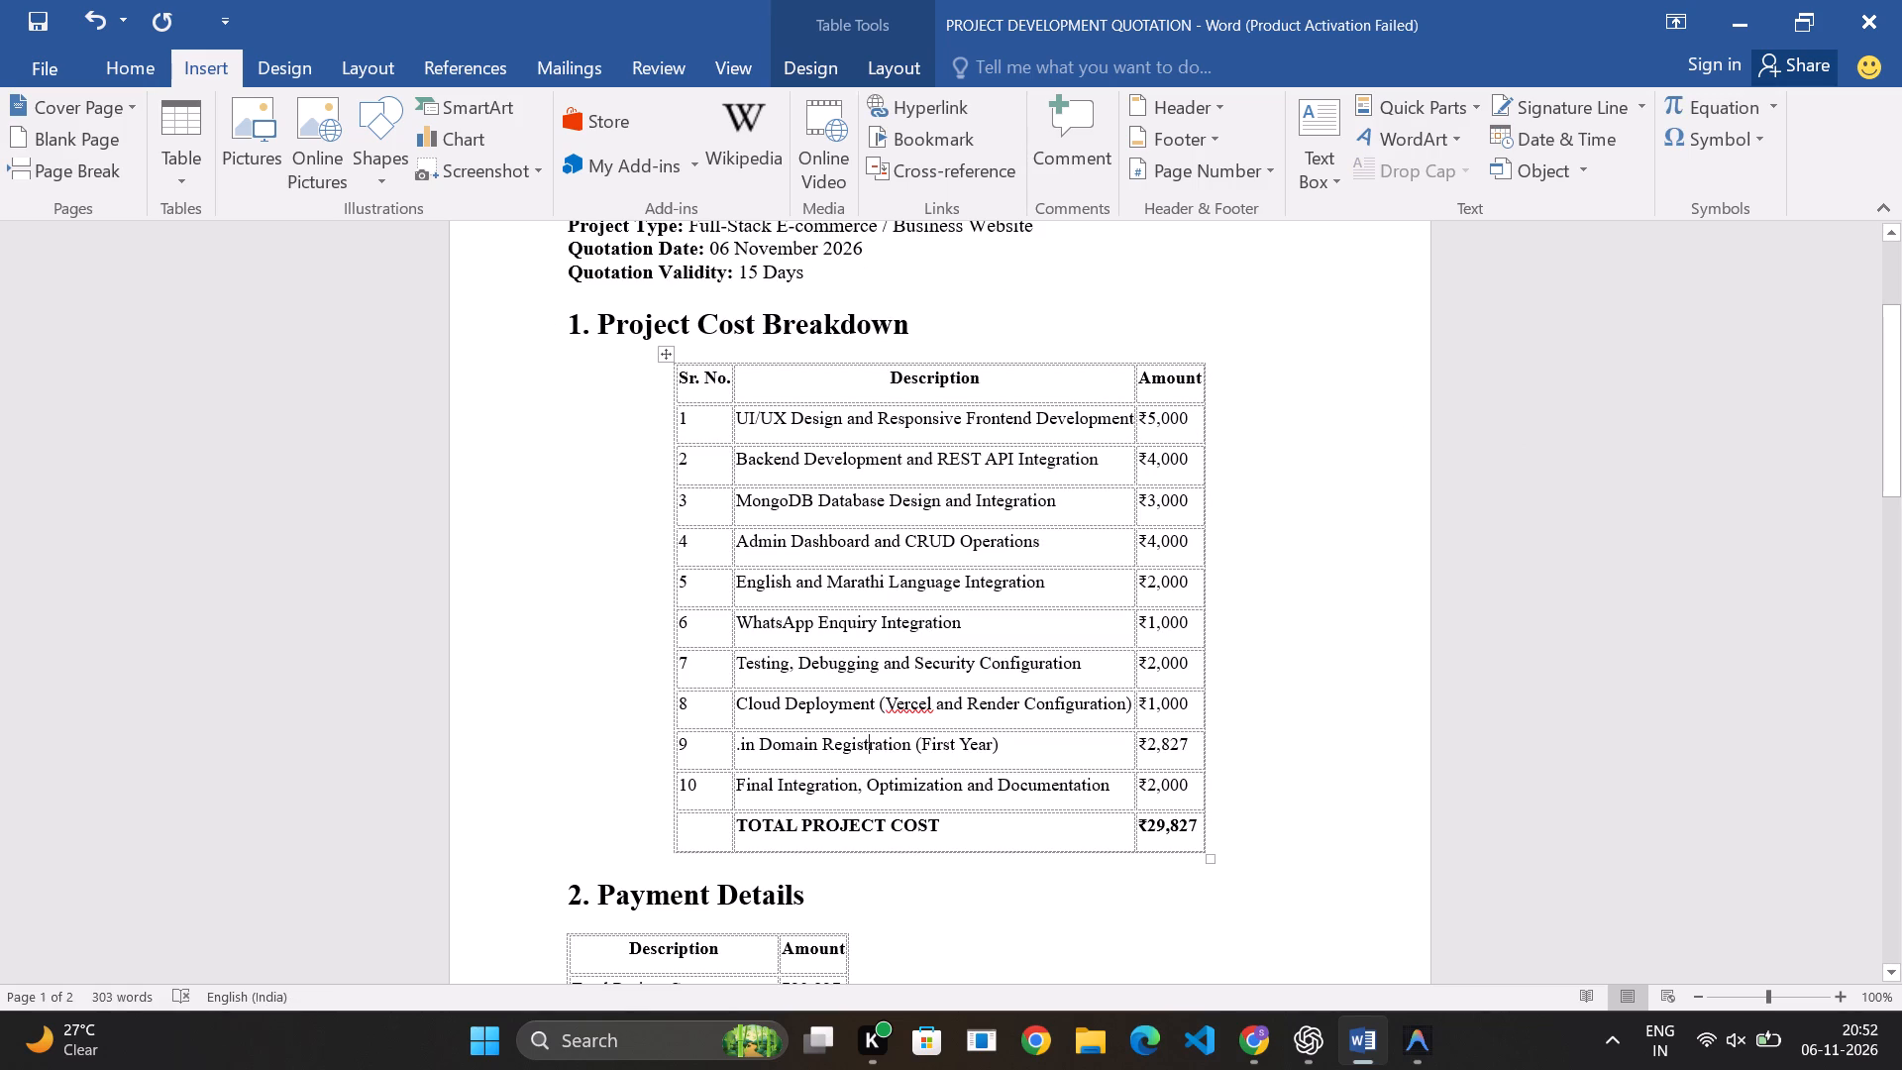
pyautogui.doubleClick(941, 744)
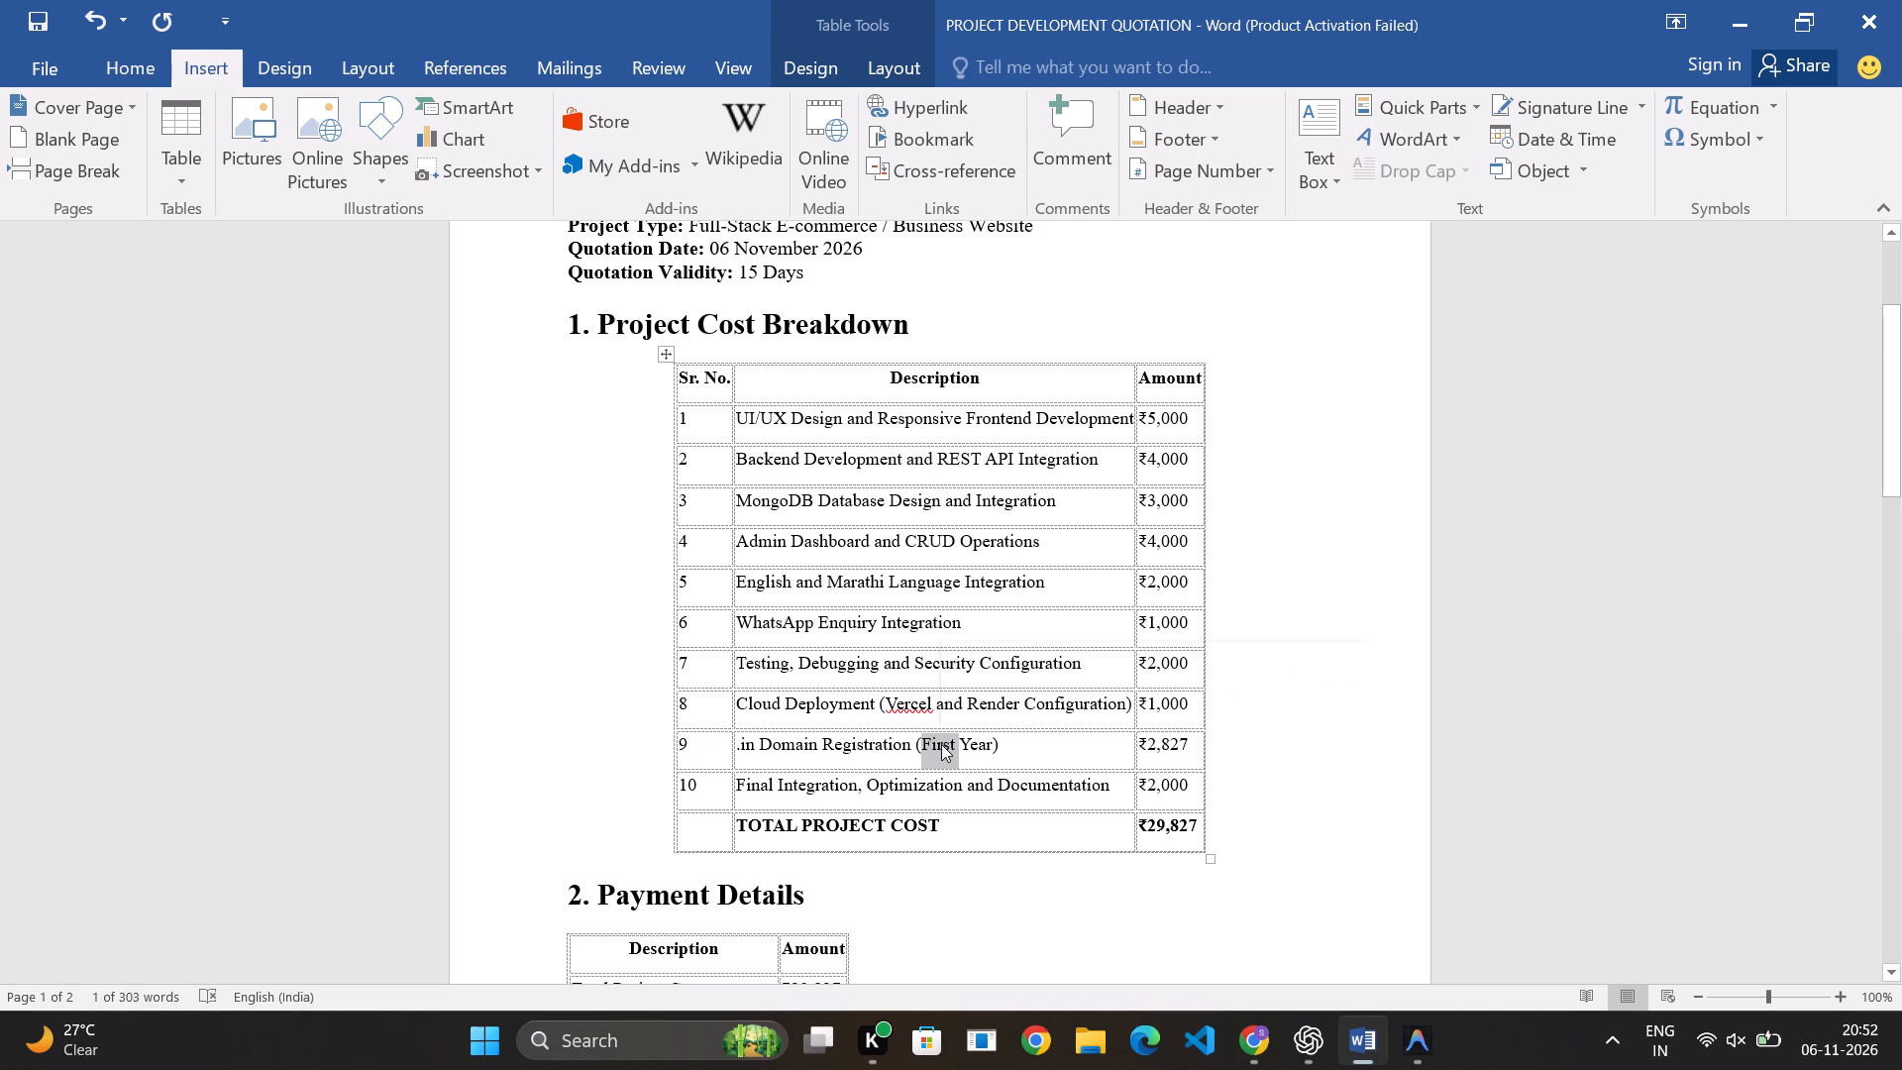
pyautogui.write('Tw')
pyautogui.press('o')
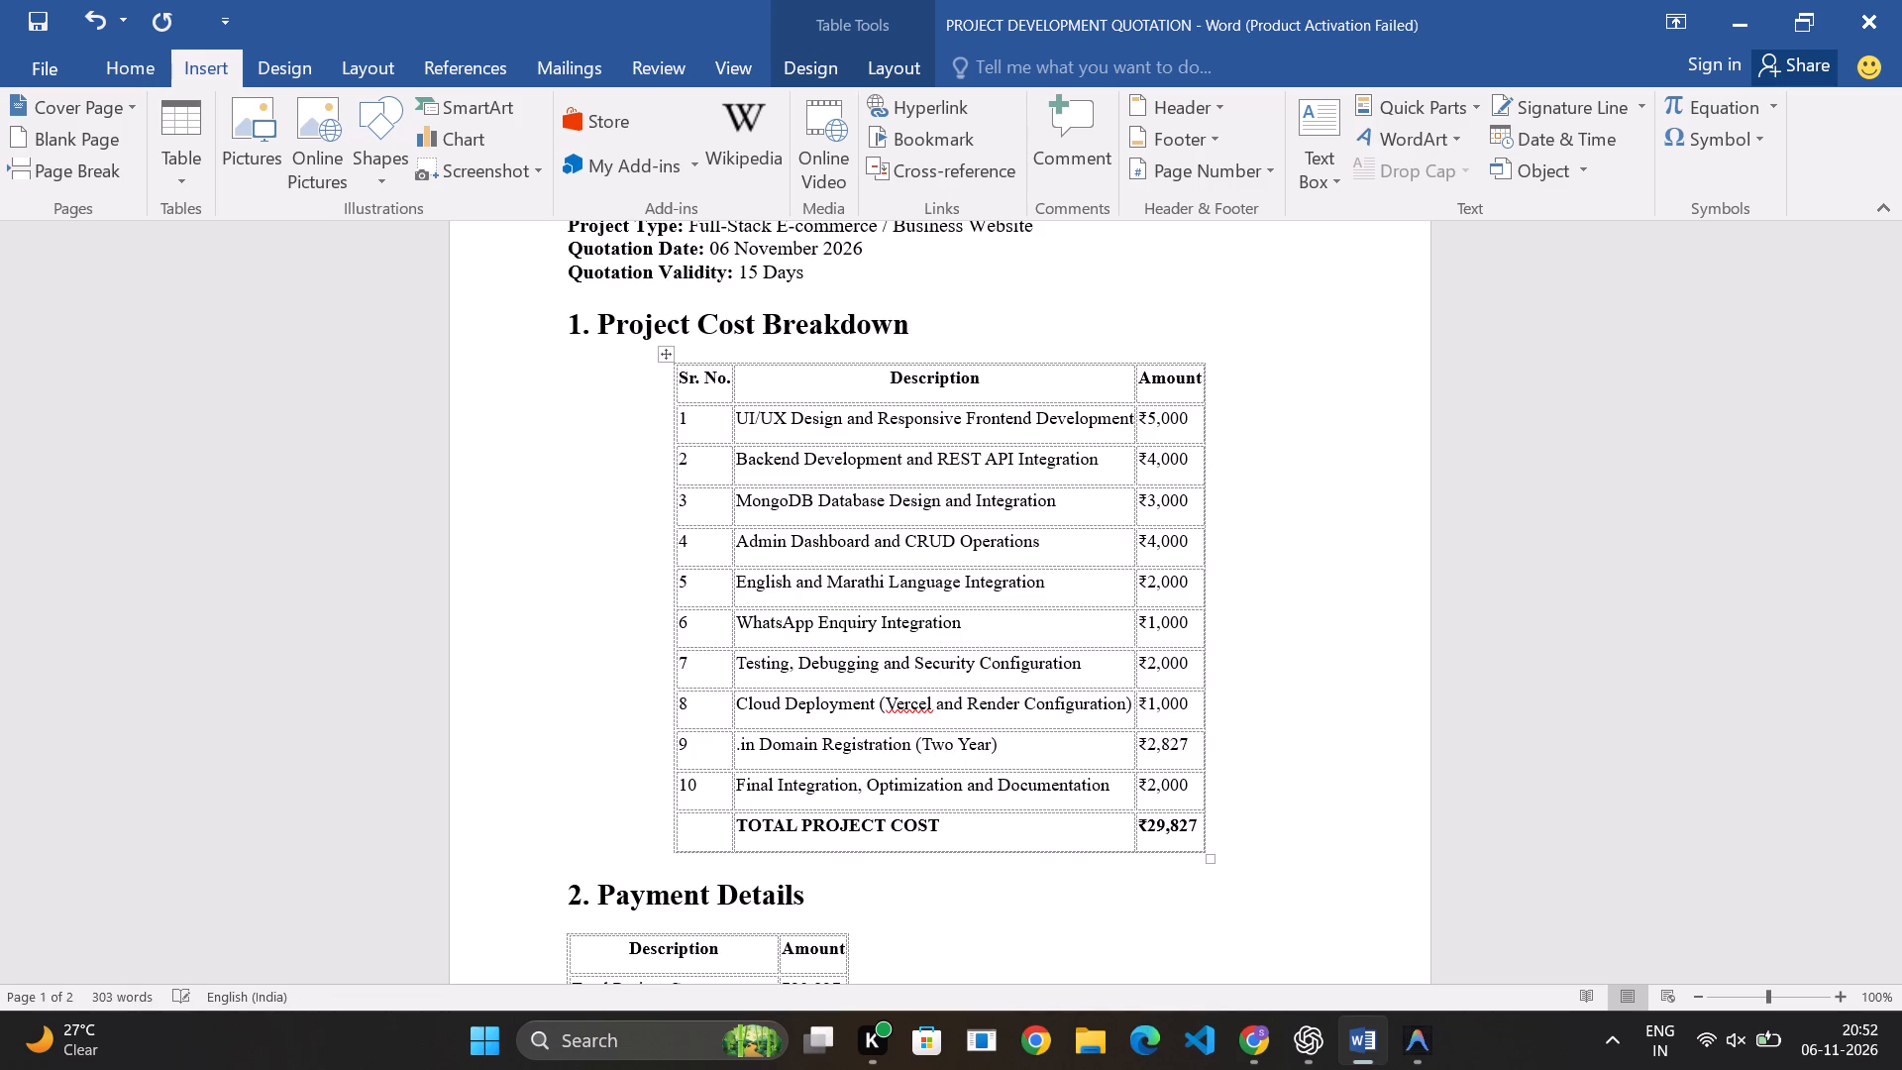
pyautogui.press('Right')
pyautogui.press('Right')
pyautogui.press('Right')
pyautogui.press('Right')
pyautogui.press('Right')
pyautogui.press('s')
# Centre the whole Payment Details table horizontally on the page.
pyautogui.scroll(-1, 1045, 685)
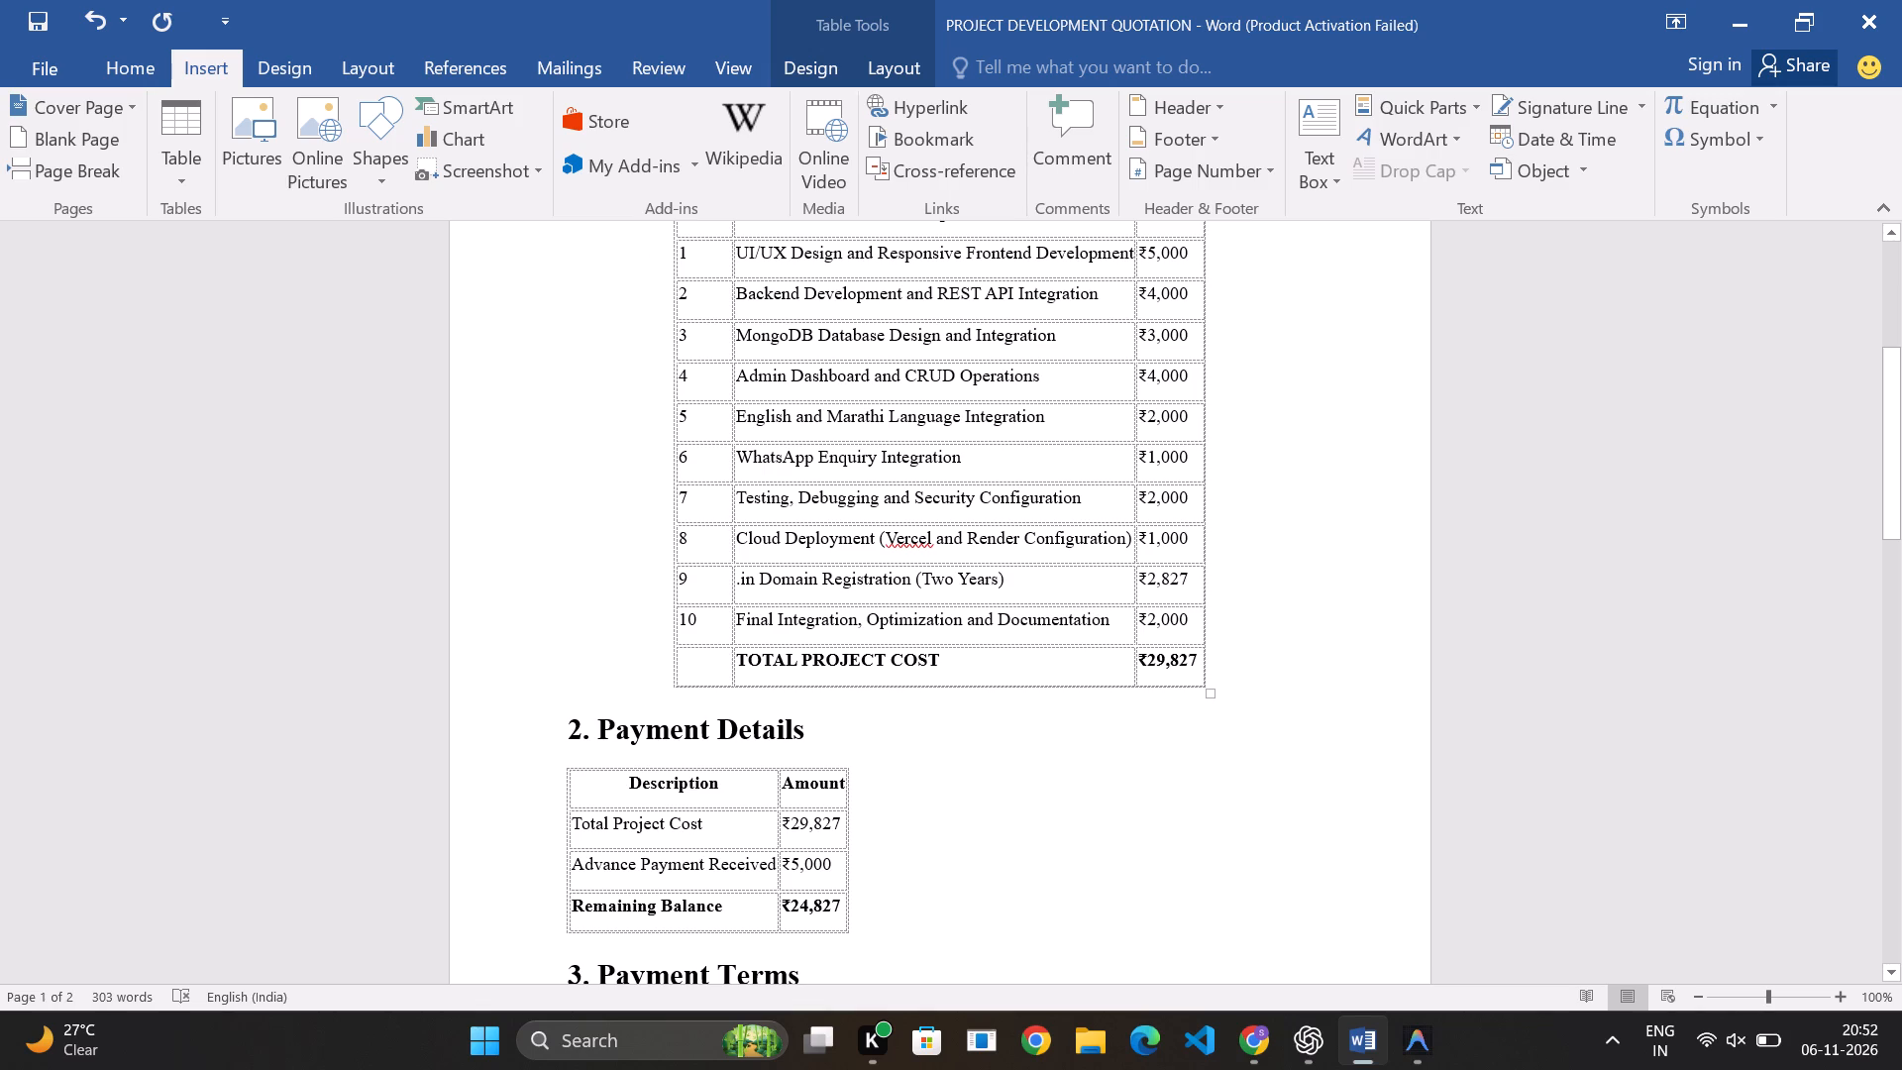
pyautogui.click(717, 818)
pyautogui.click(559, 761)
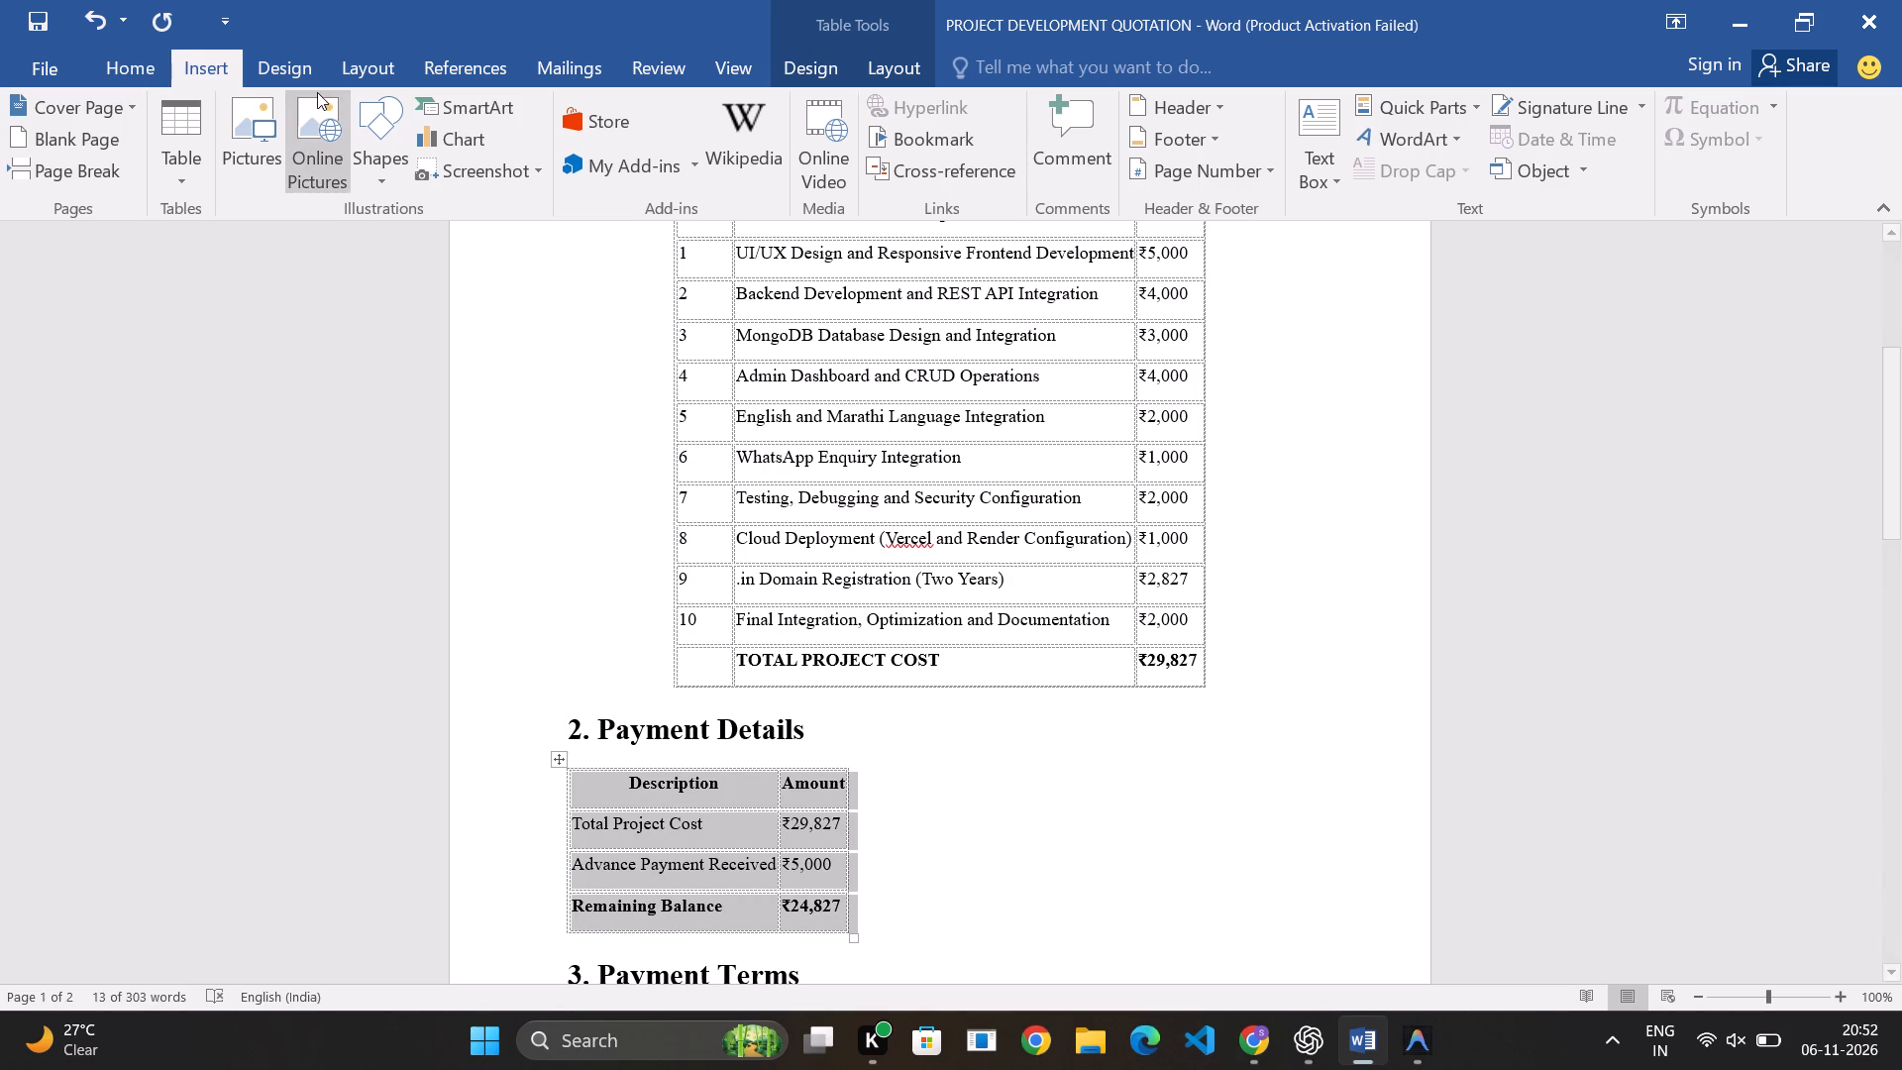
pyautogui.click(131, 58)
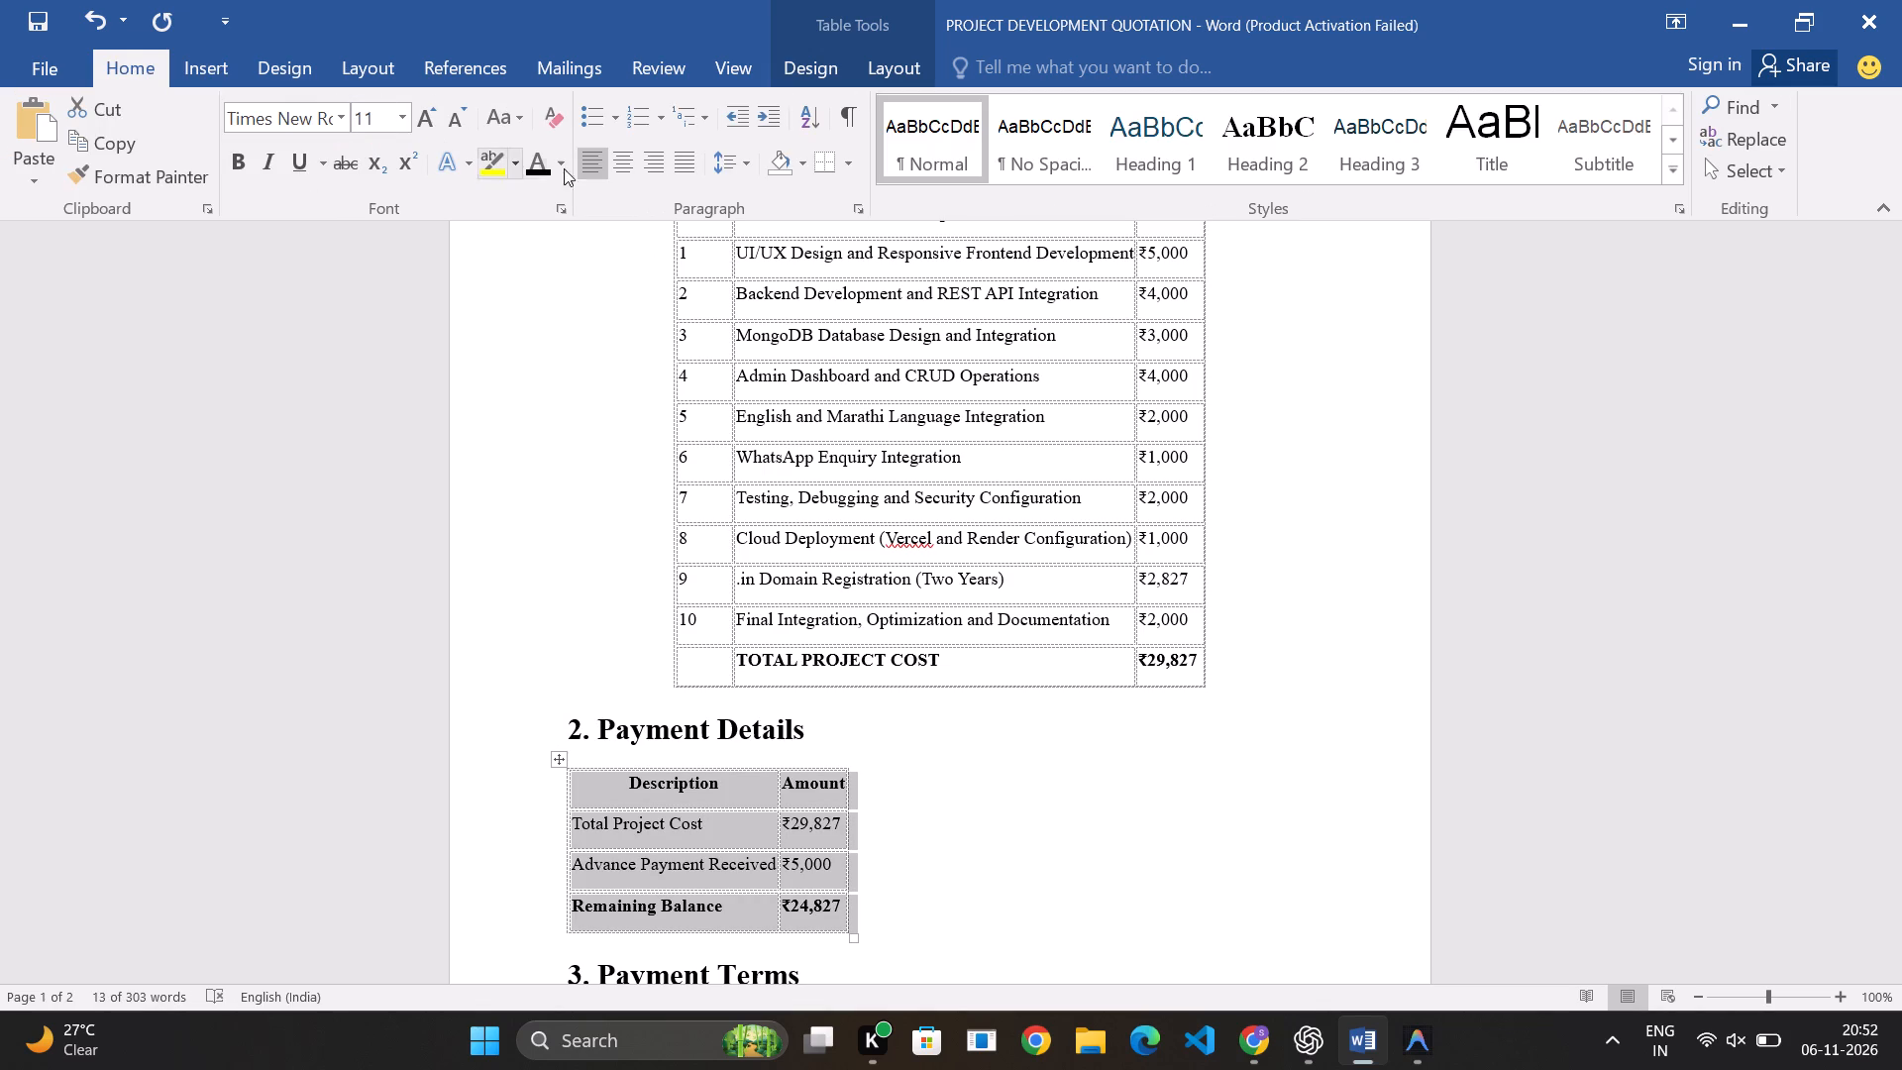
pyautogui.click(635, 169)
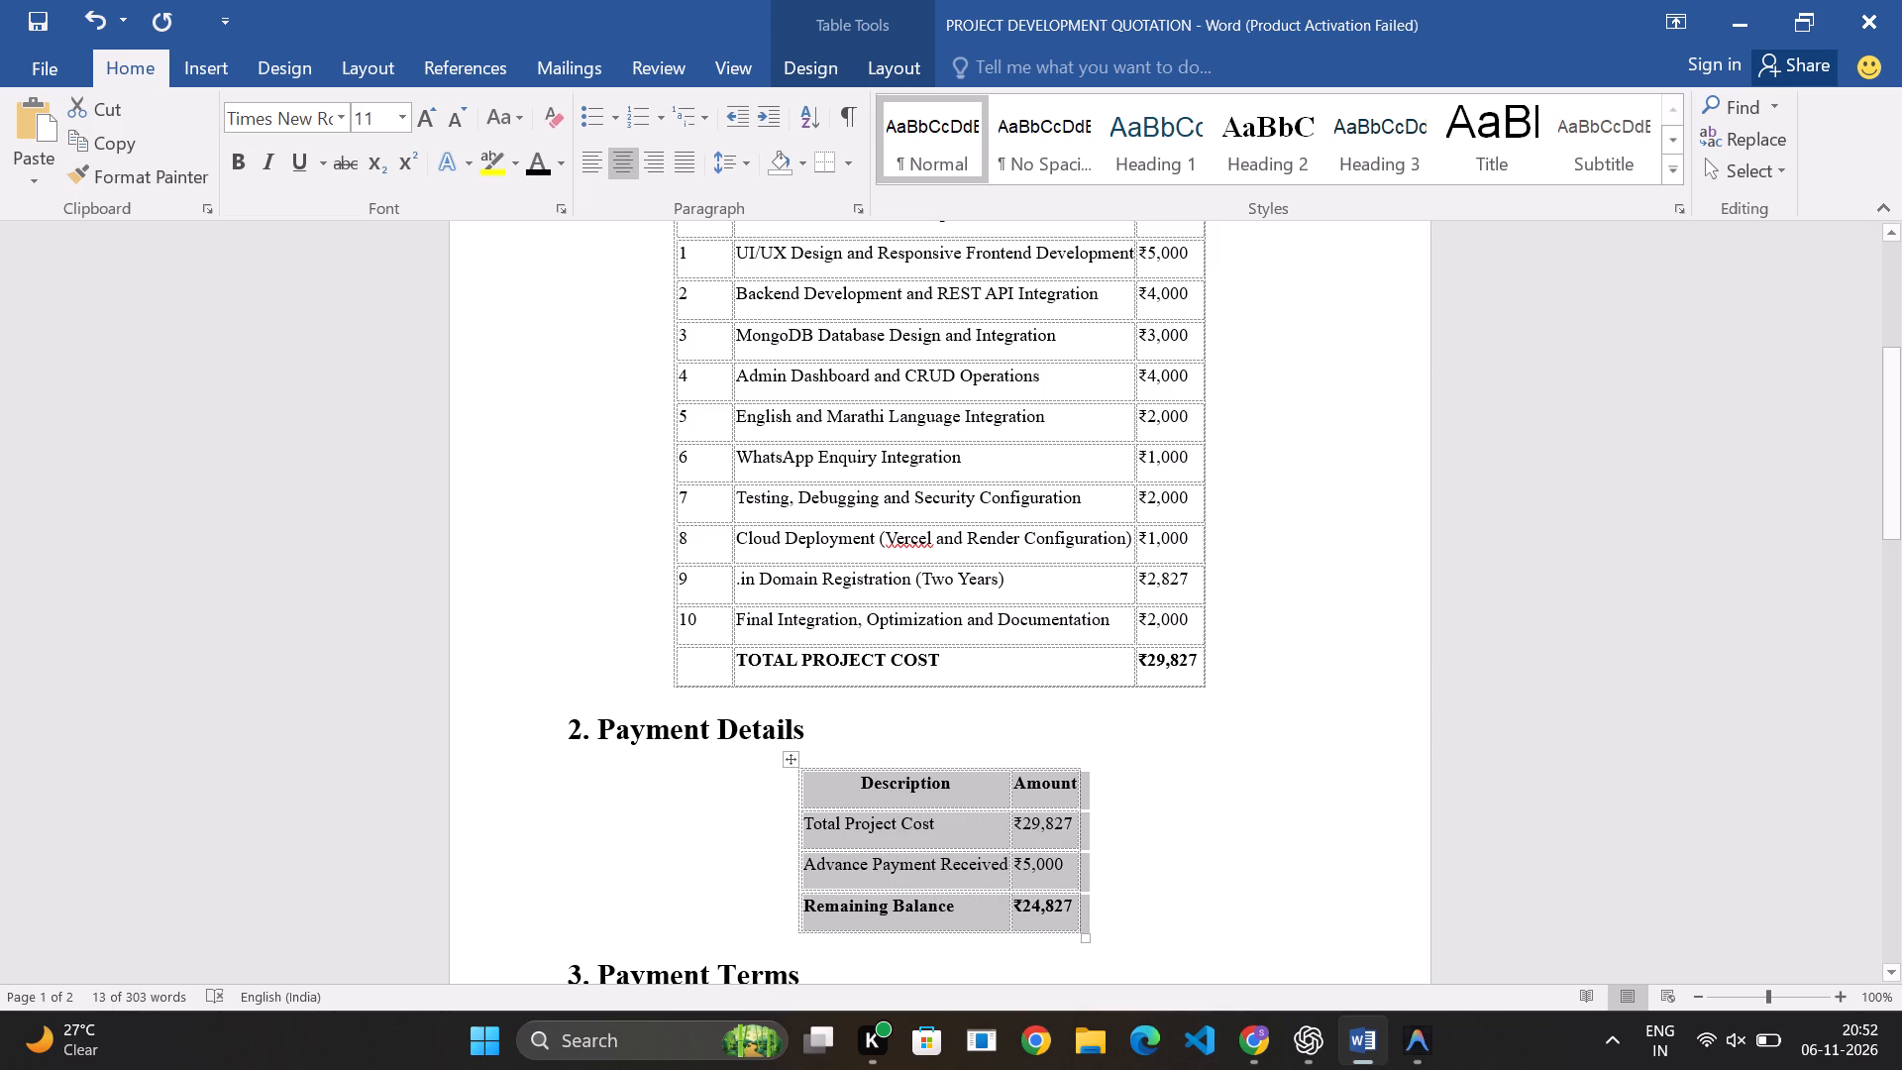
pyautogui.click(1201, 730)
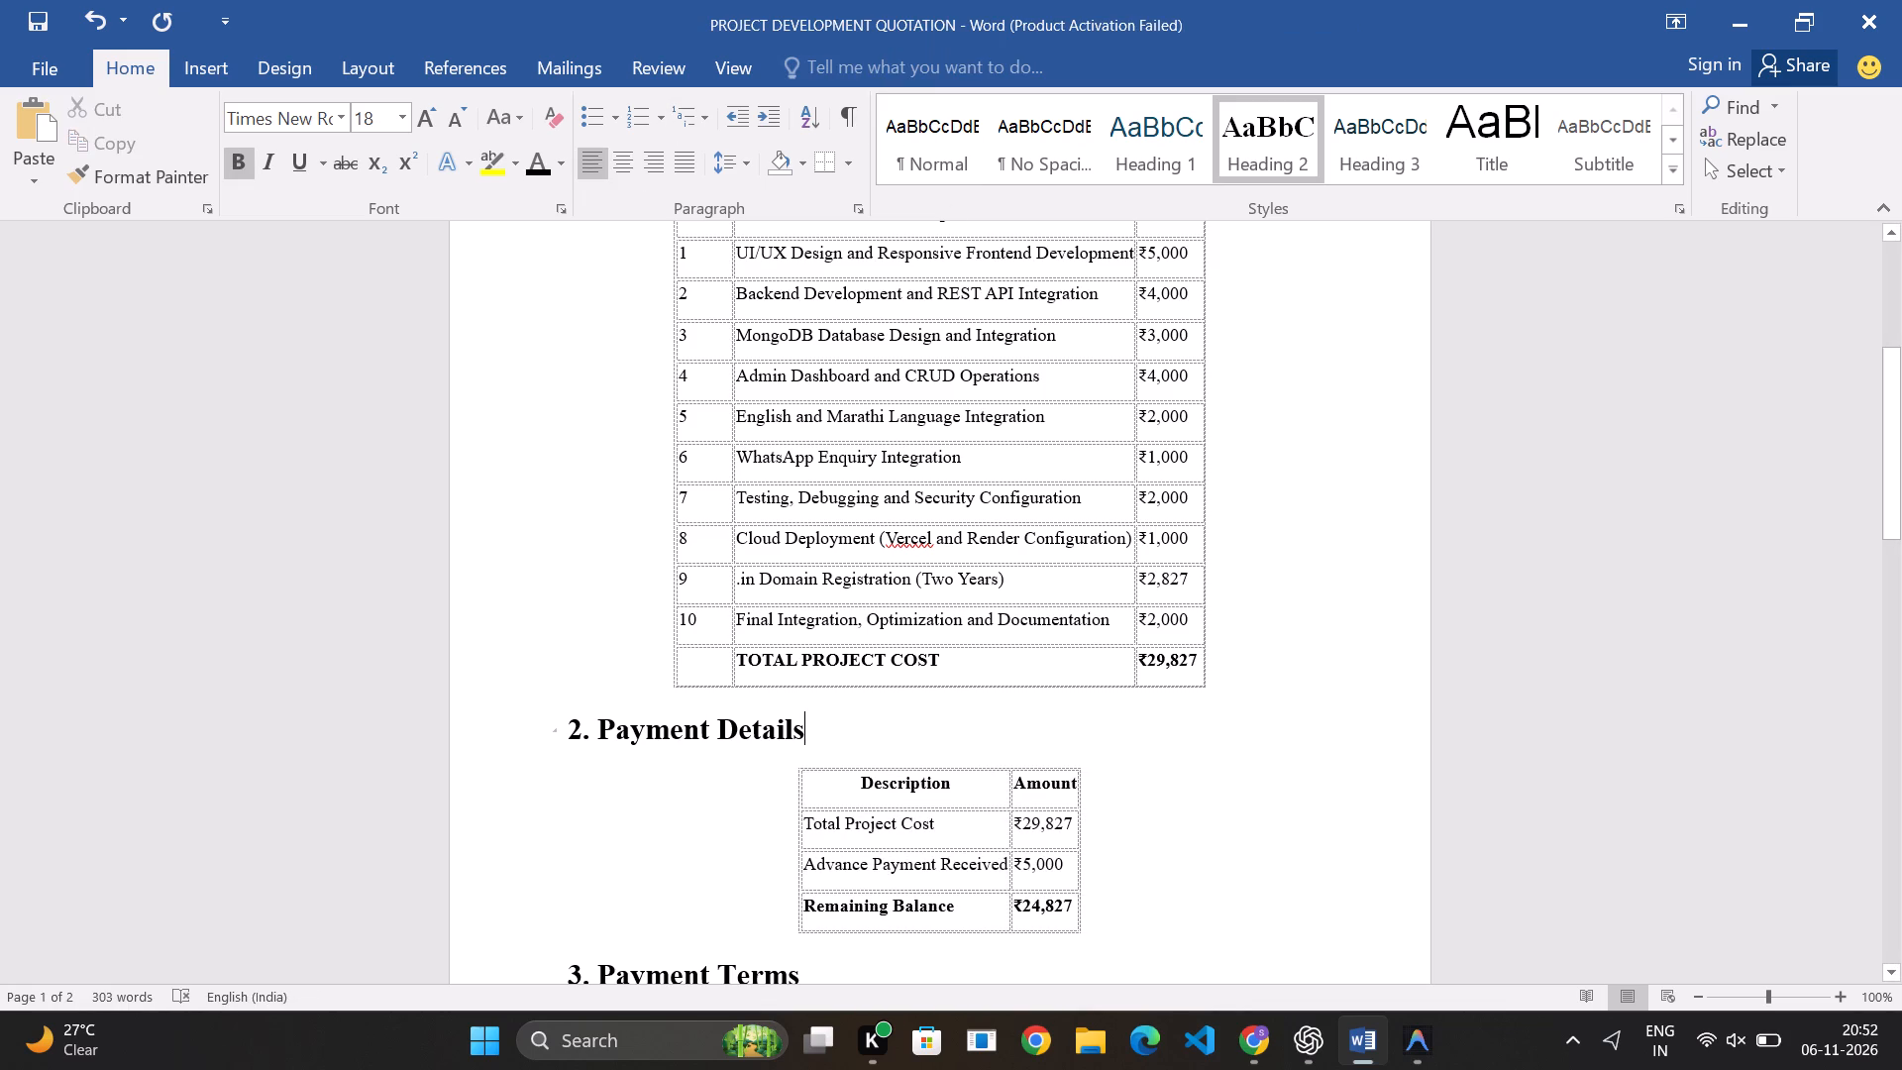
# Centre the whole Payment Terms milestone table horizontally on the page.
pyautogui.scroll(-2, 1201, 730)
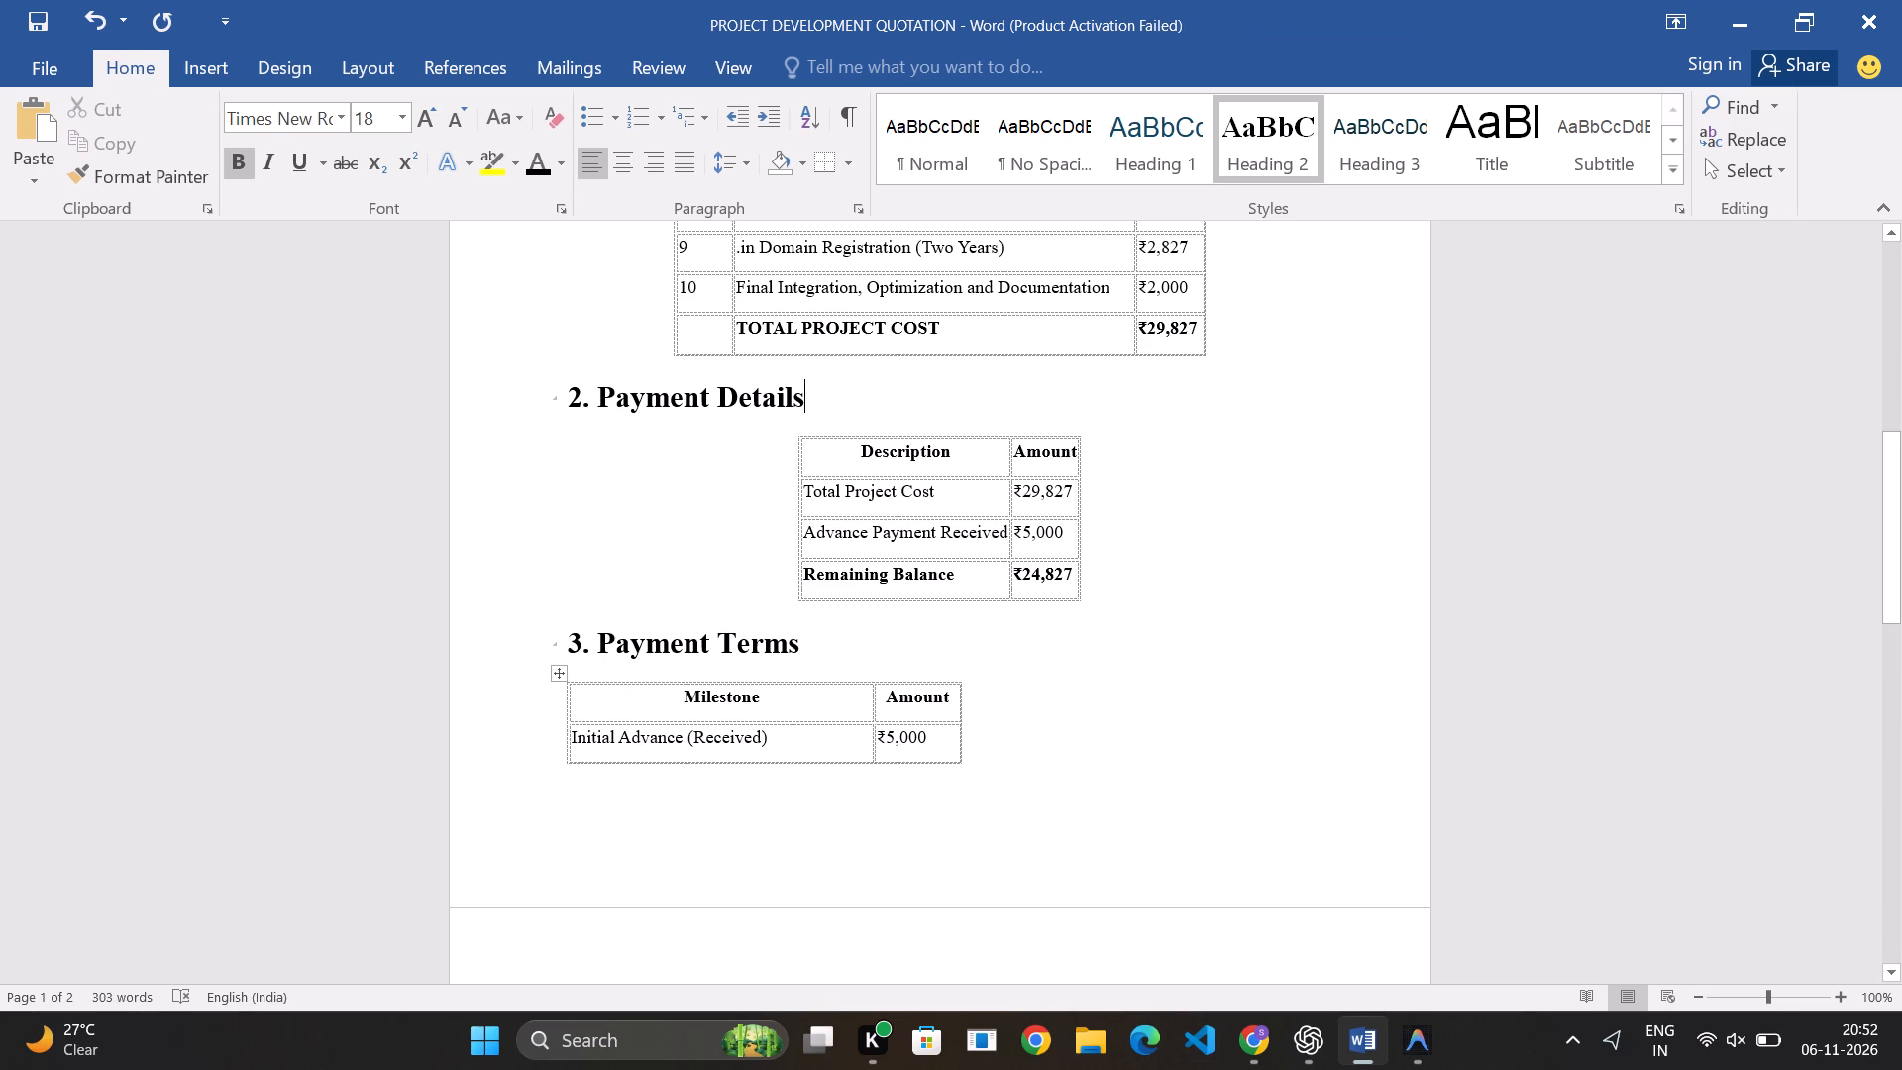
pyautogui.click(687, 697)
pyautogui.click(555, 676)
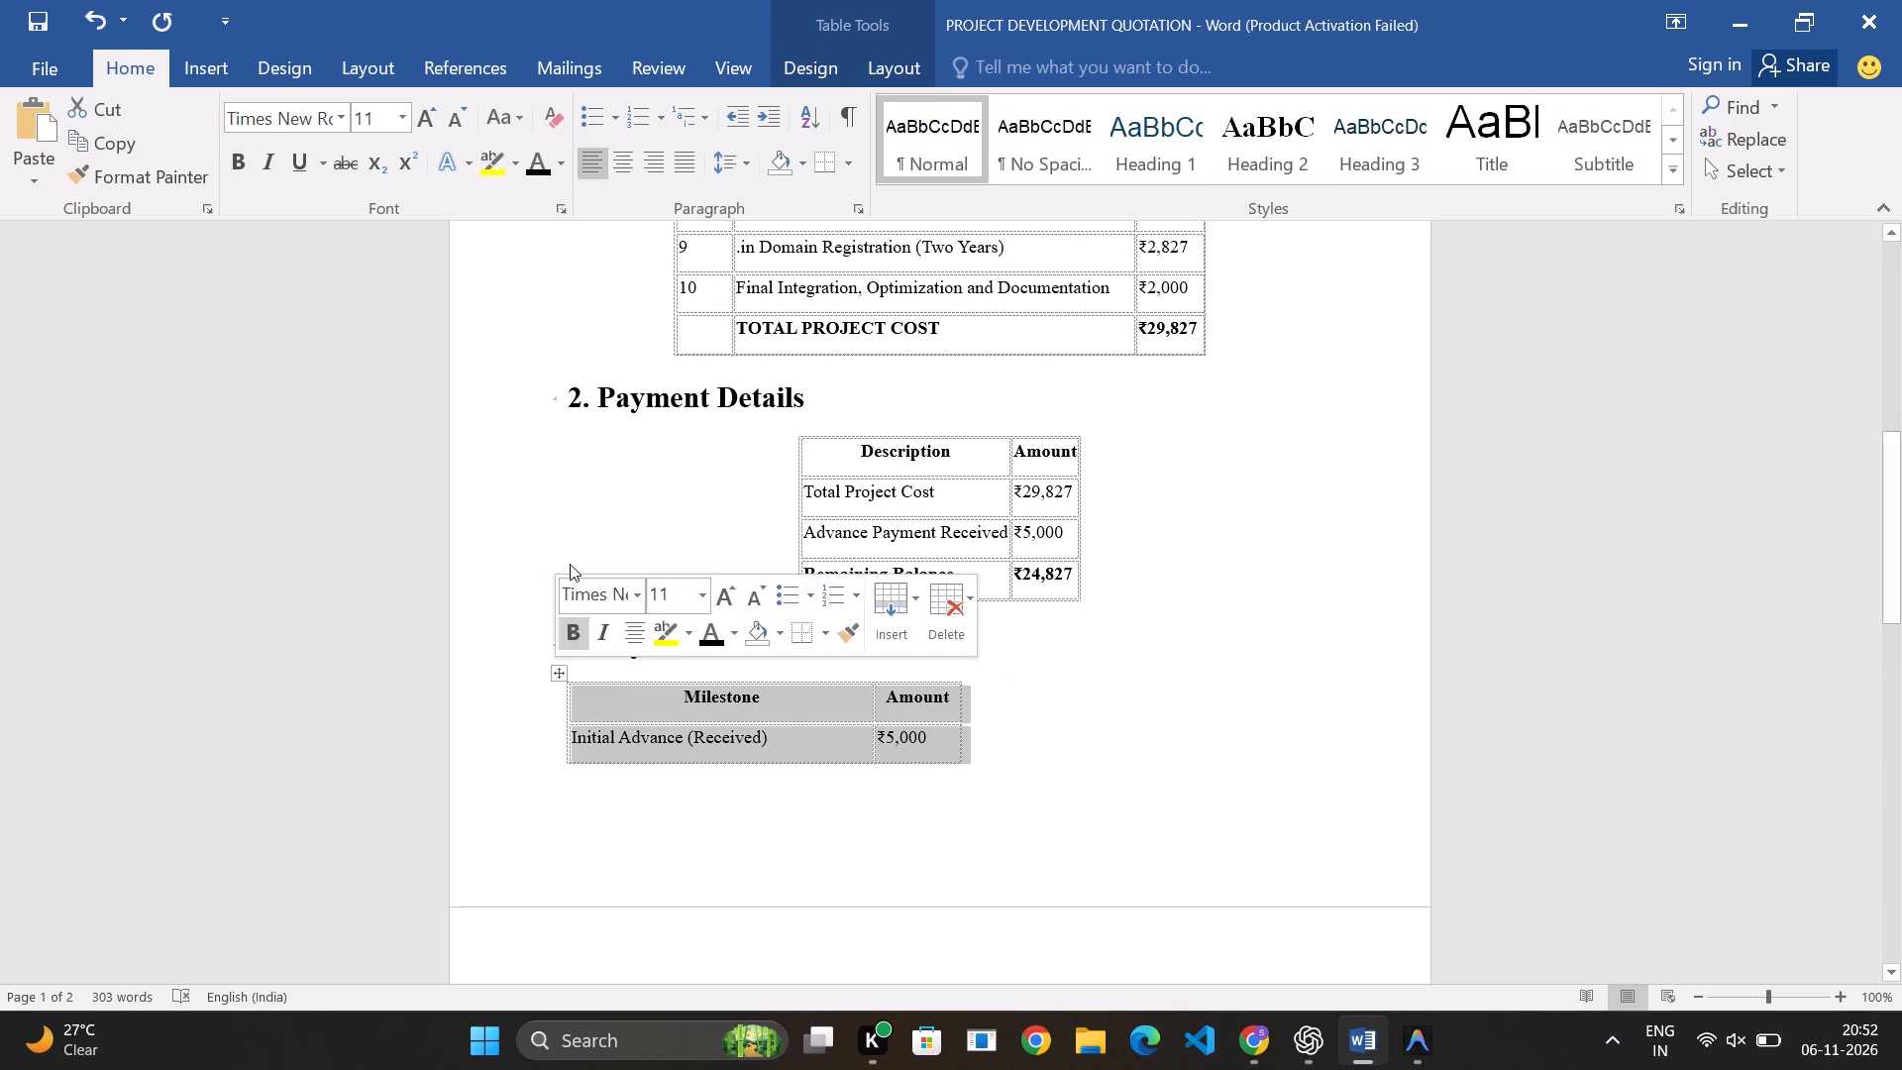
pyautogui.click(633, 157)
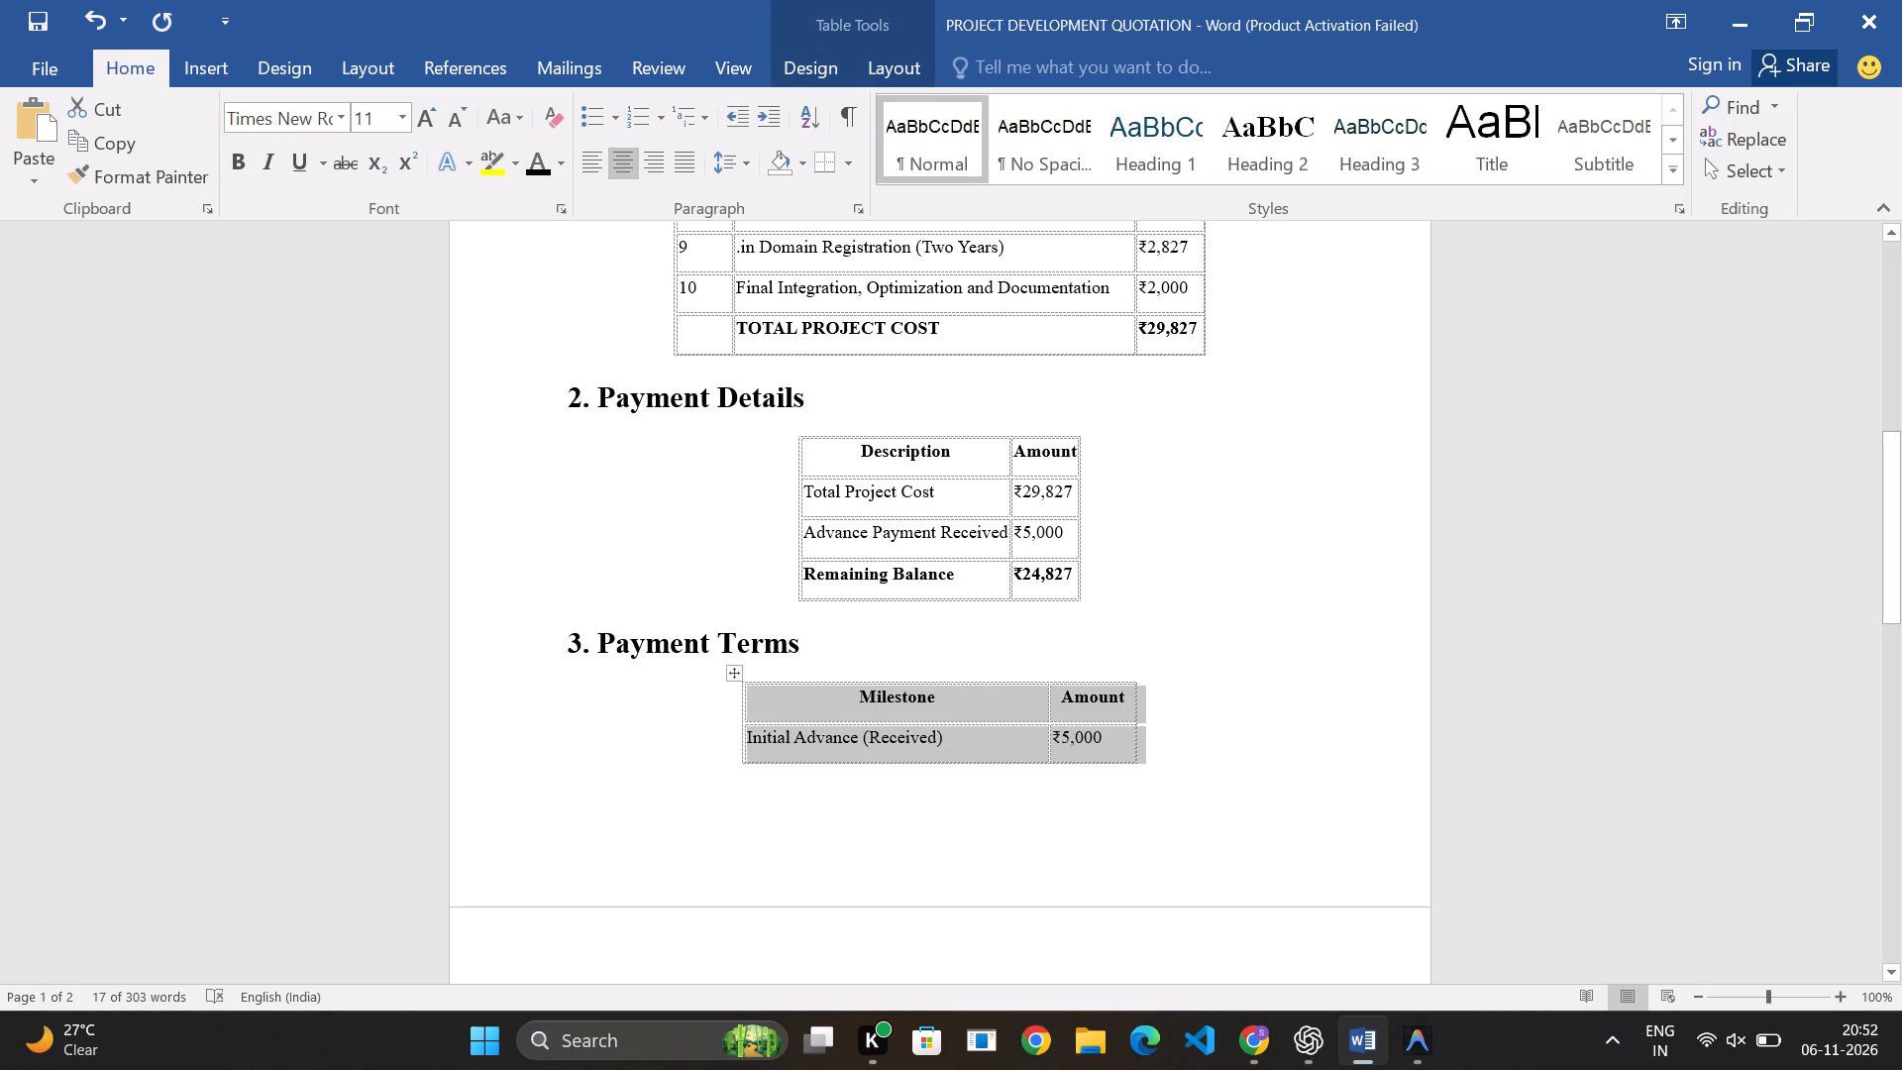
pyautogui.click(715, 801)
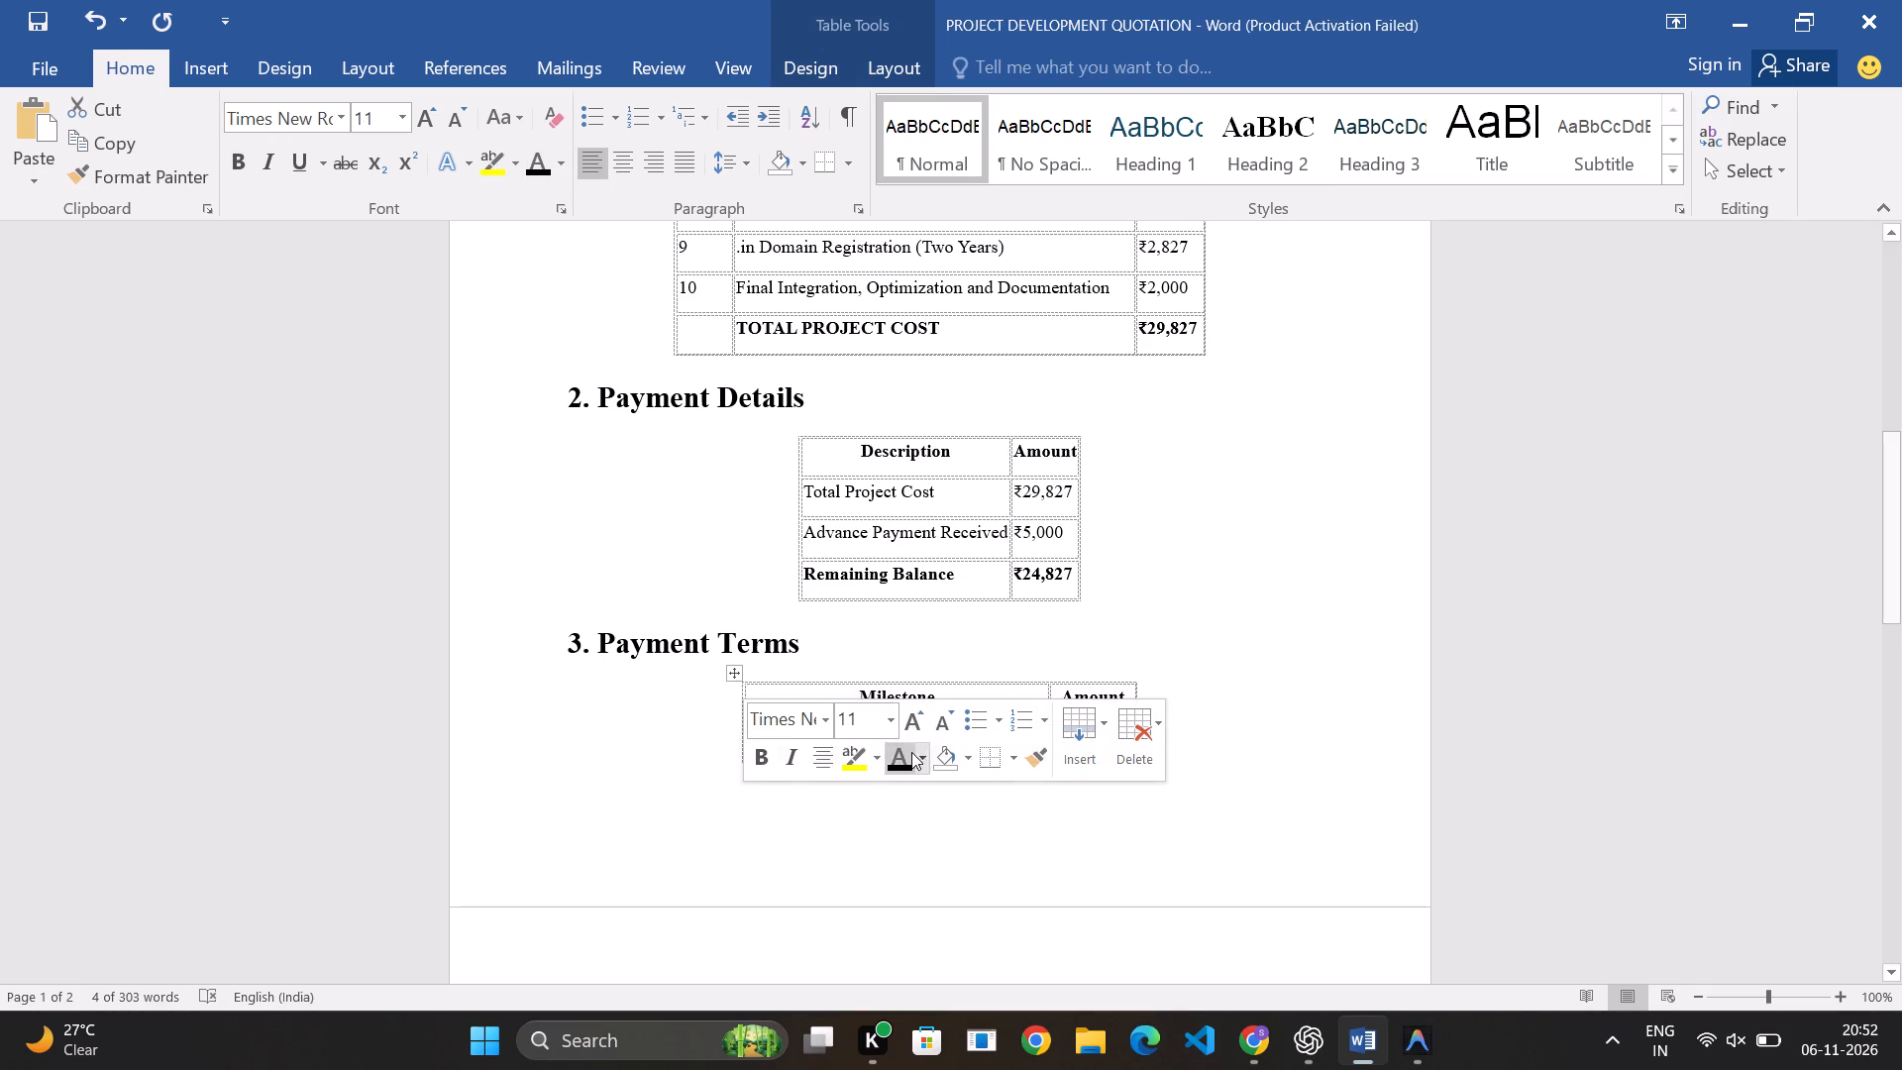
pyautogui.click(1360, 572)
# Apply all borders to the whole Project Cost Breakdown table.
pyautogui.scroll(4, 1360, 572)
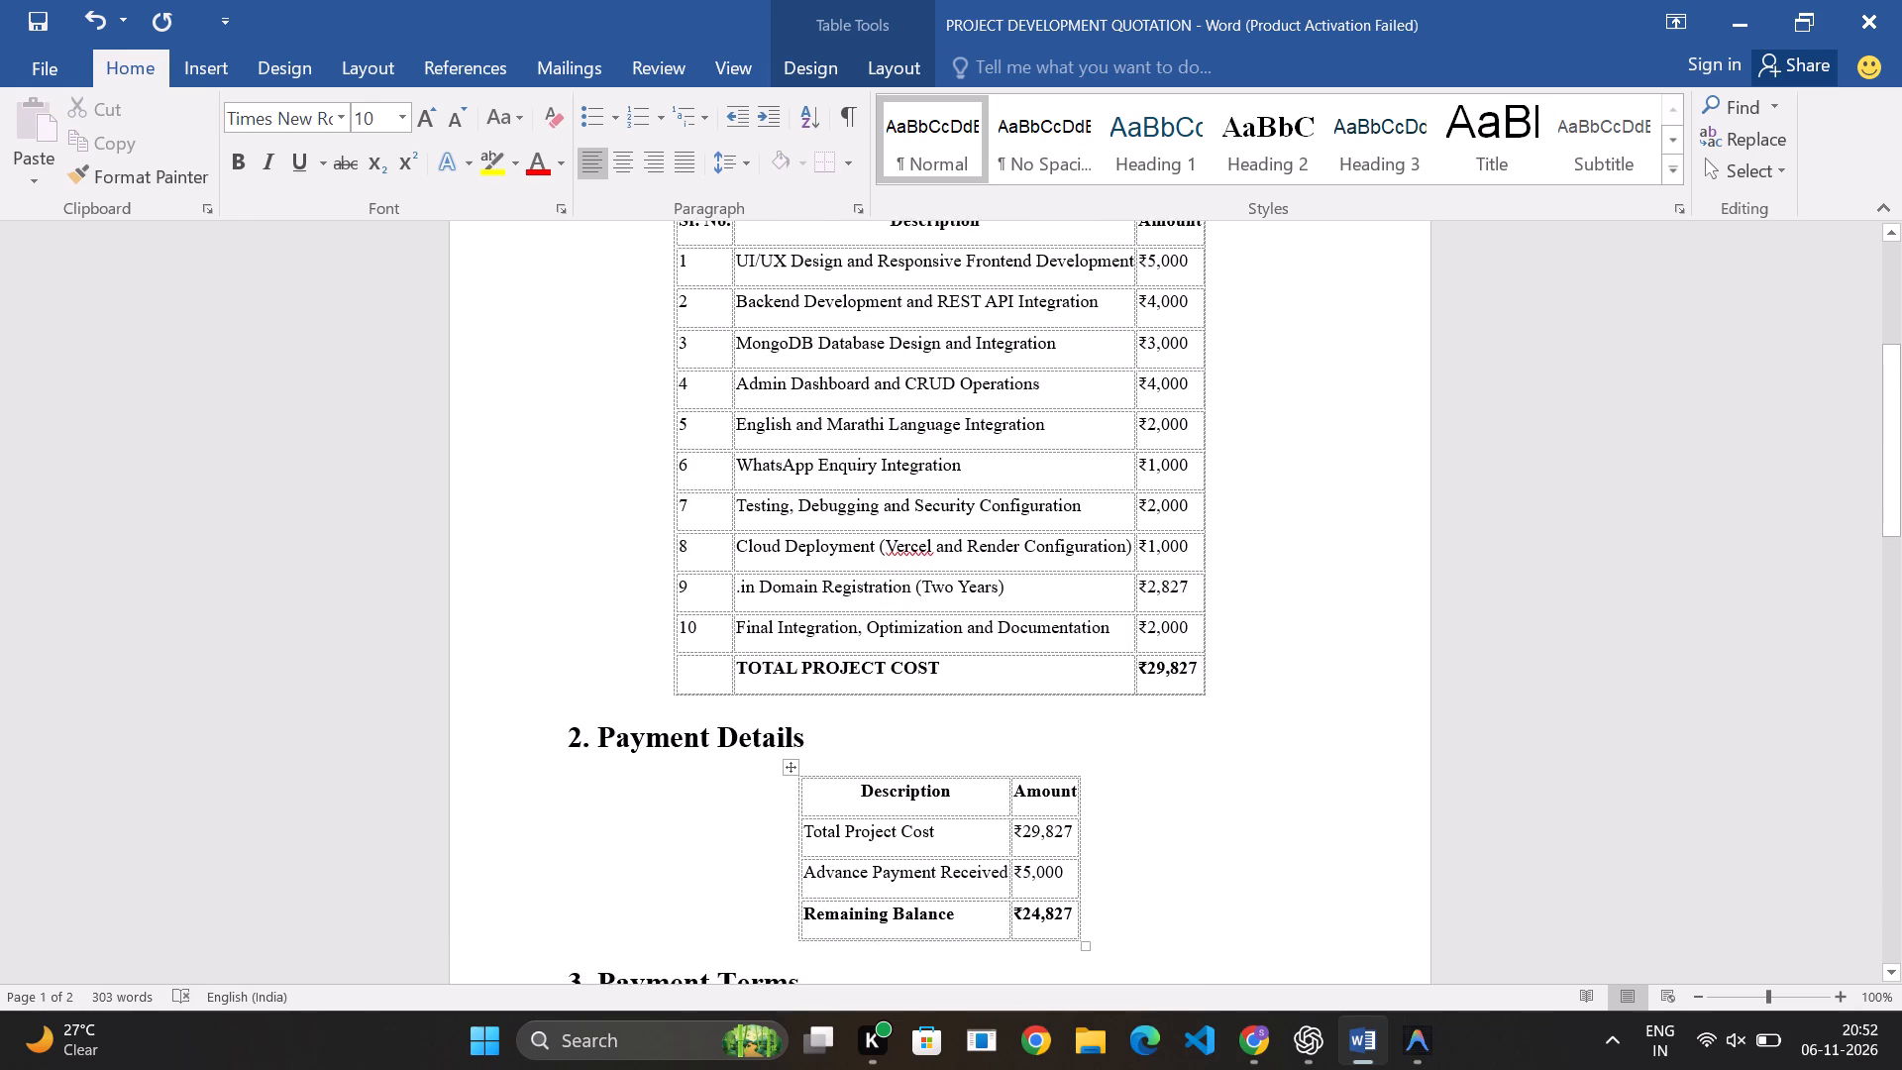
pyautogui.scroll(1, 1360, 572)
pyautogui.click(743, 480)
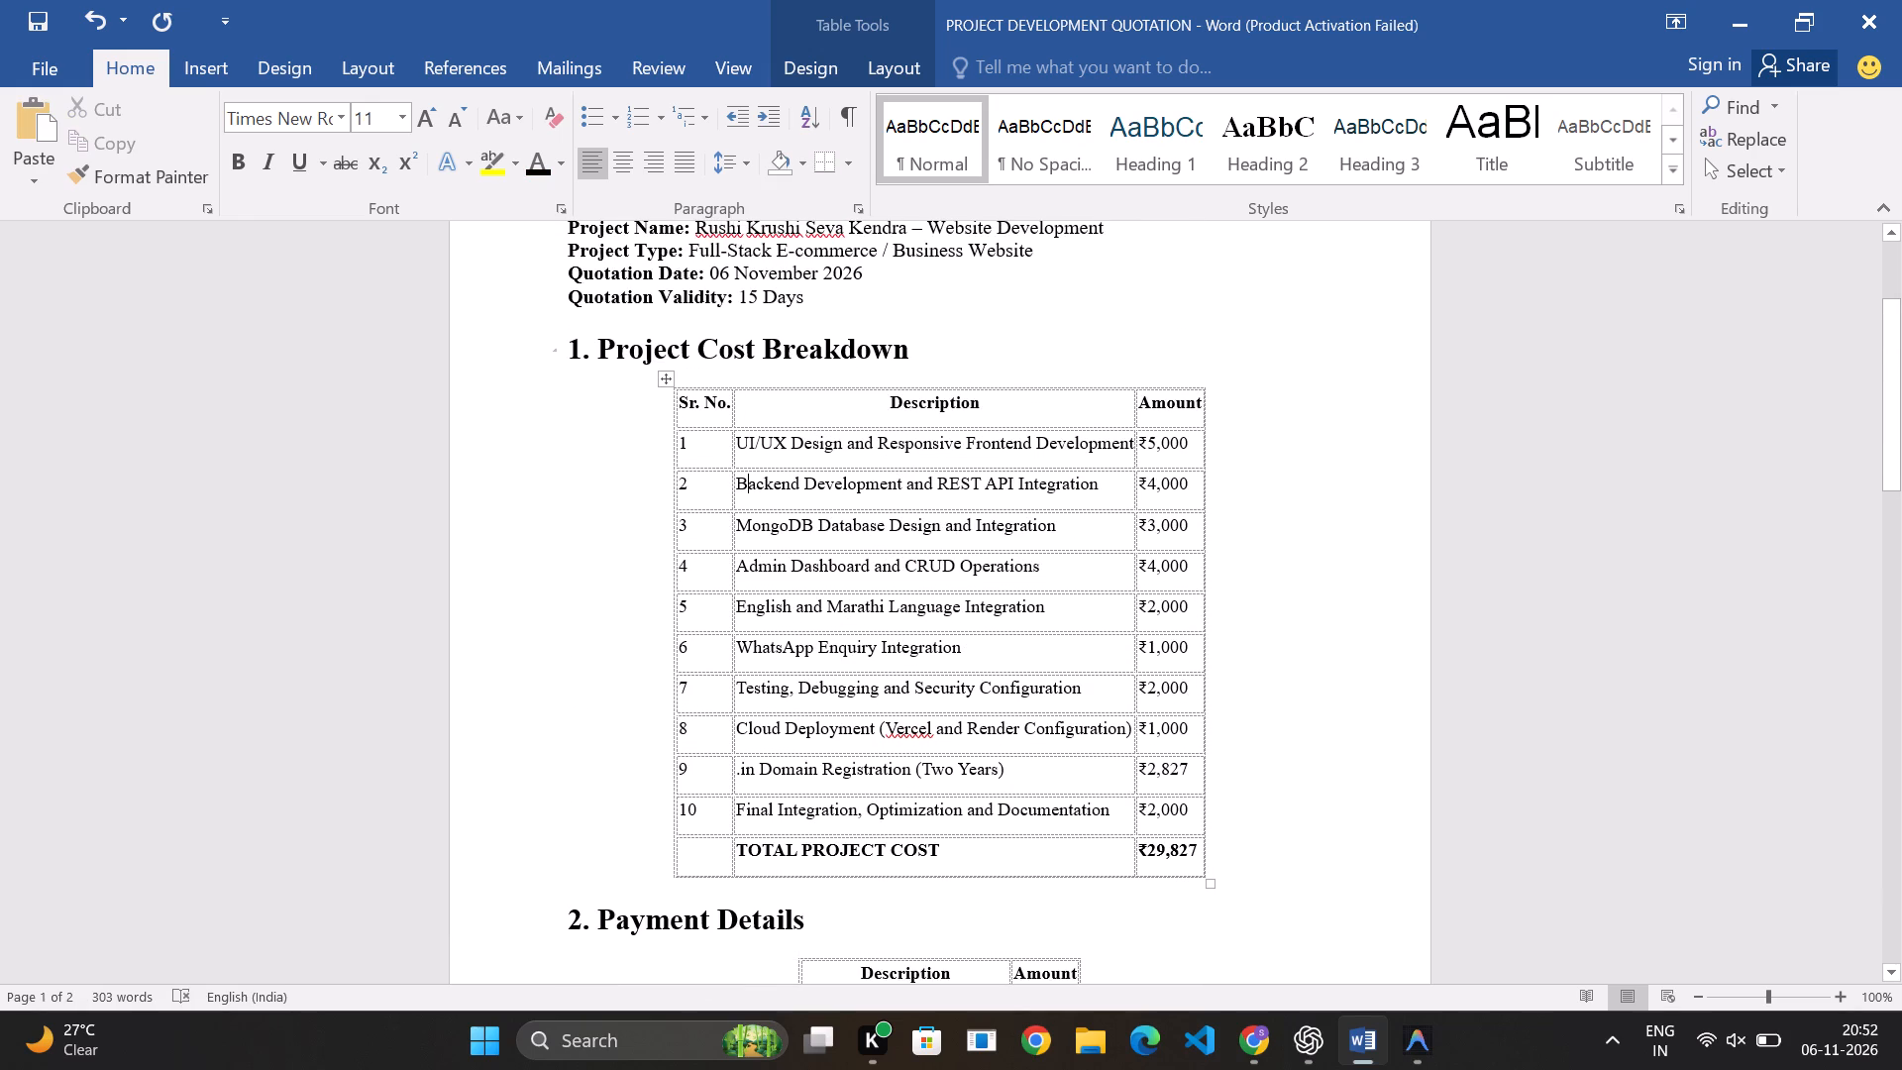
pyautogui.click(657, 382)
pyautogui.click(666, 384)
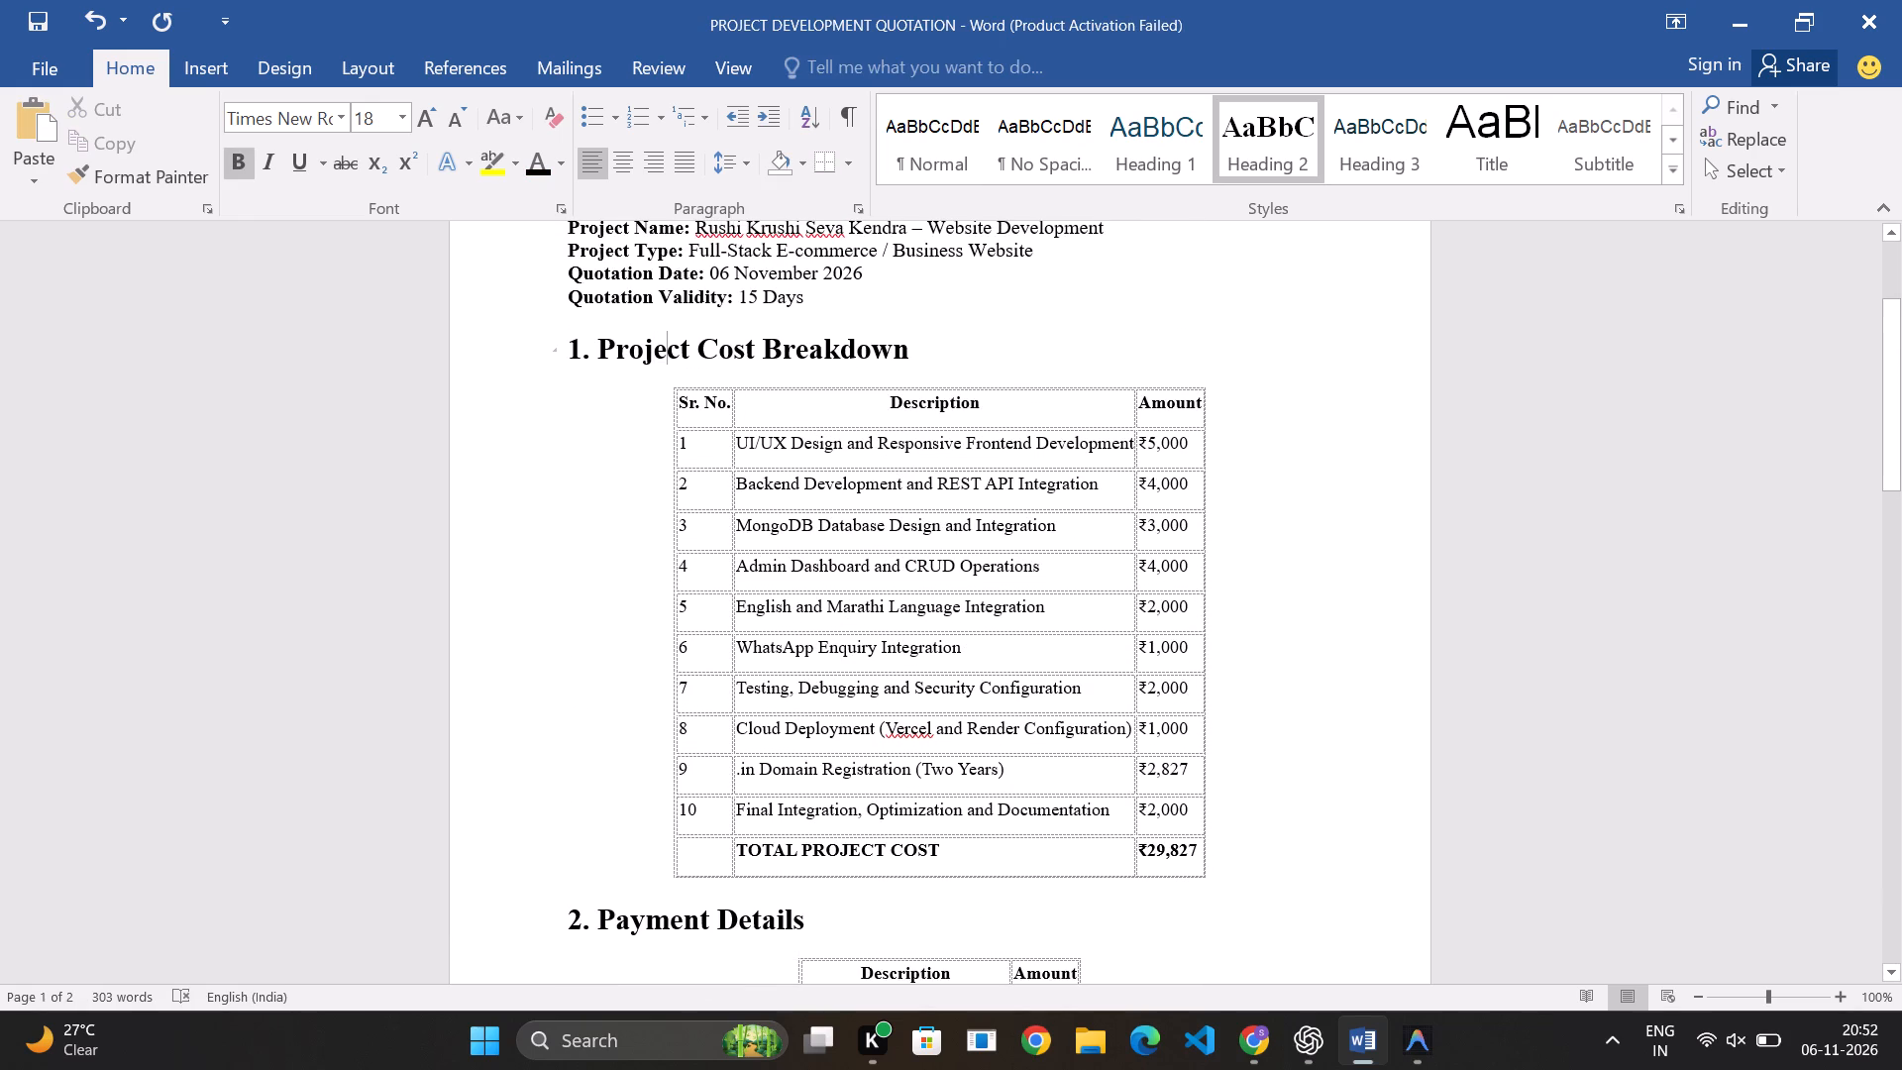
pyautogui.click(688, 401)
pyautogui.click(667, 380)
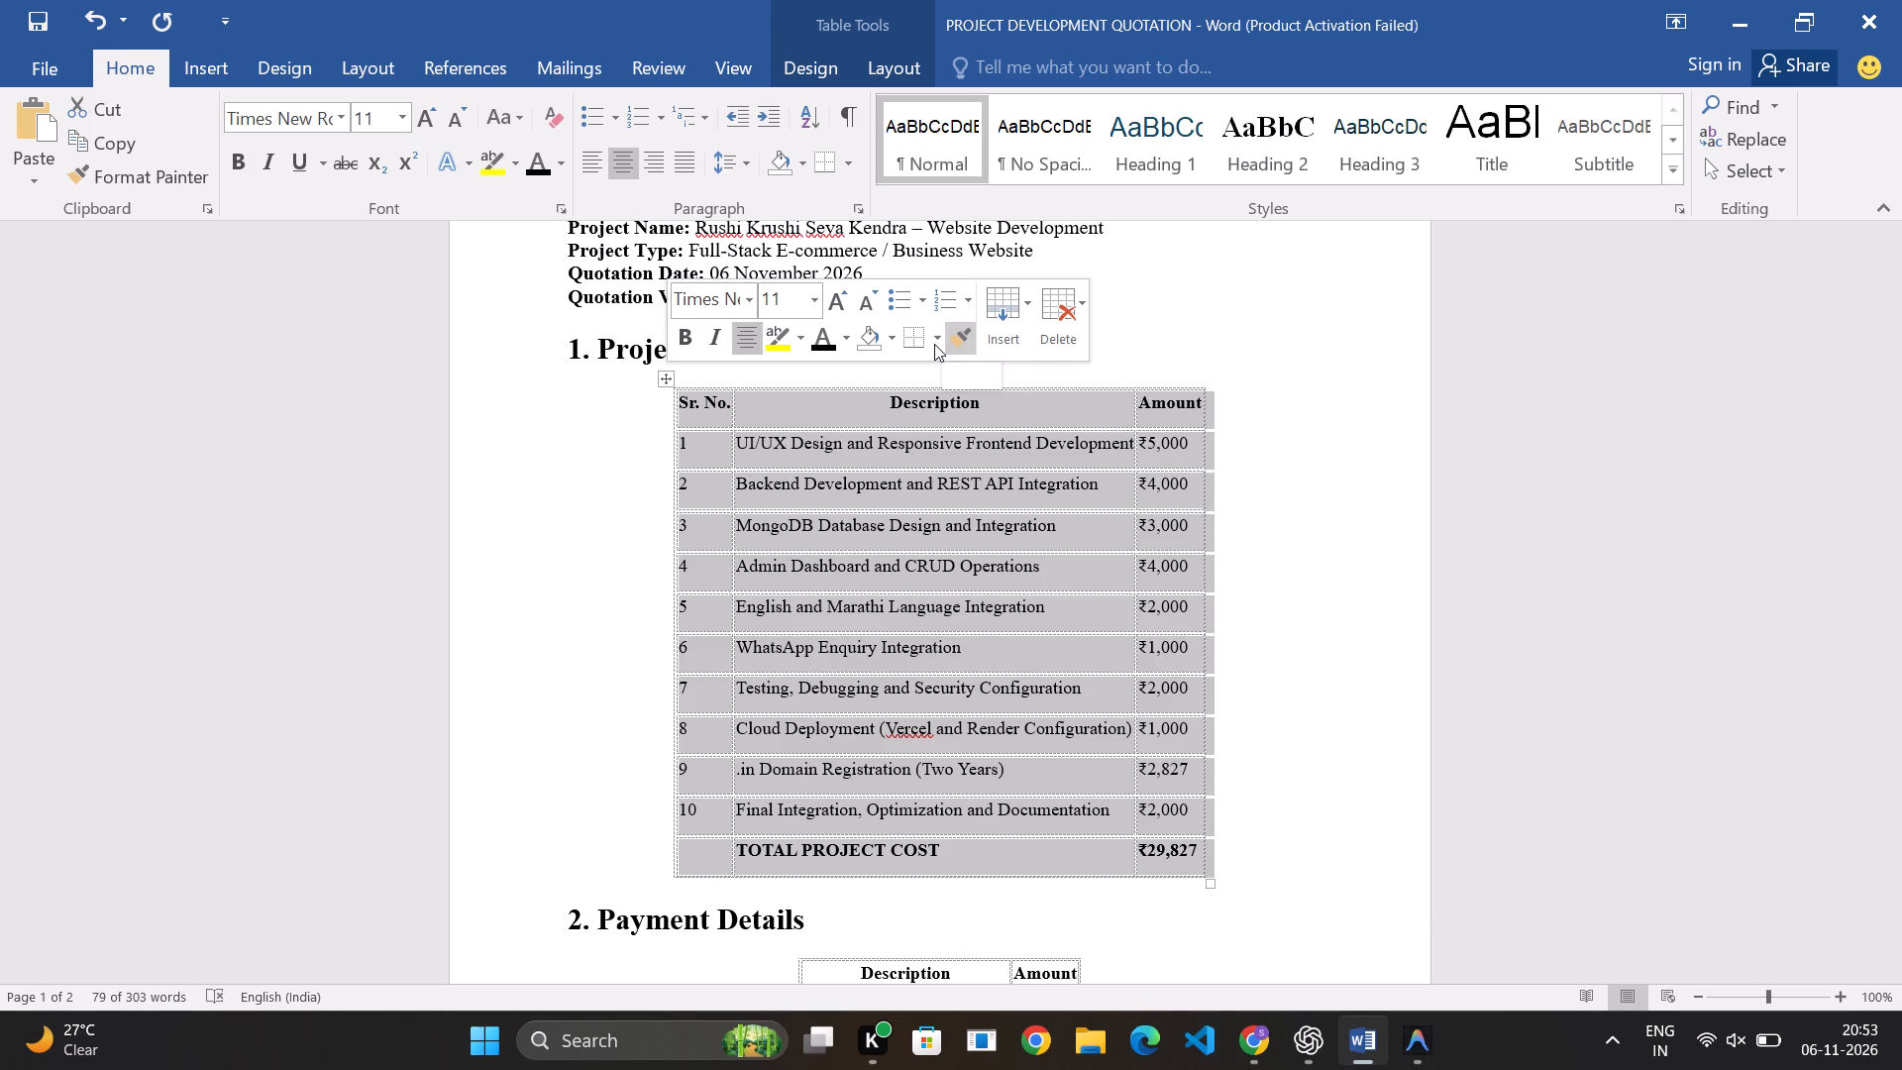
pyautogui.click(934, 344)
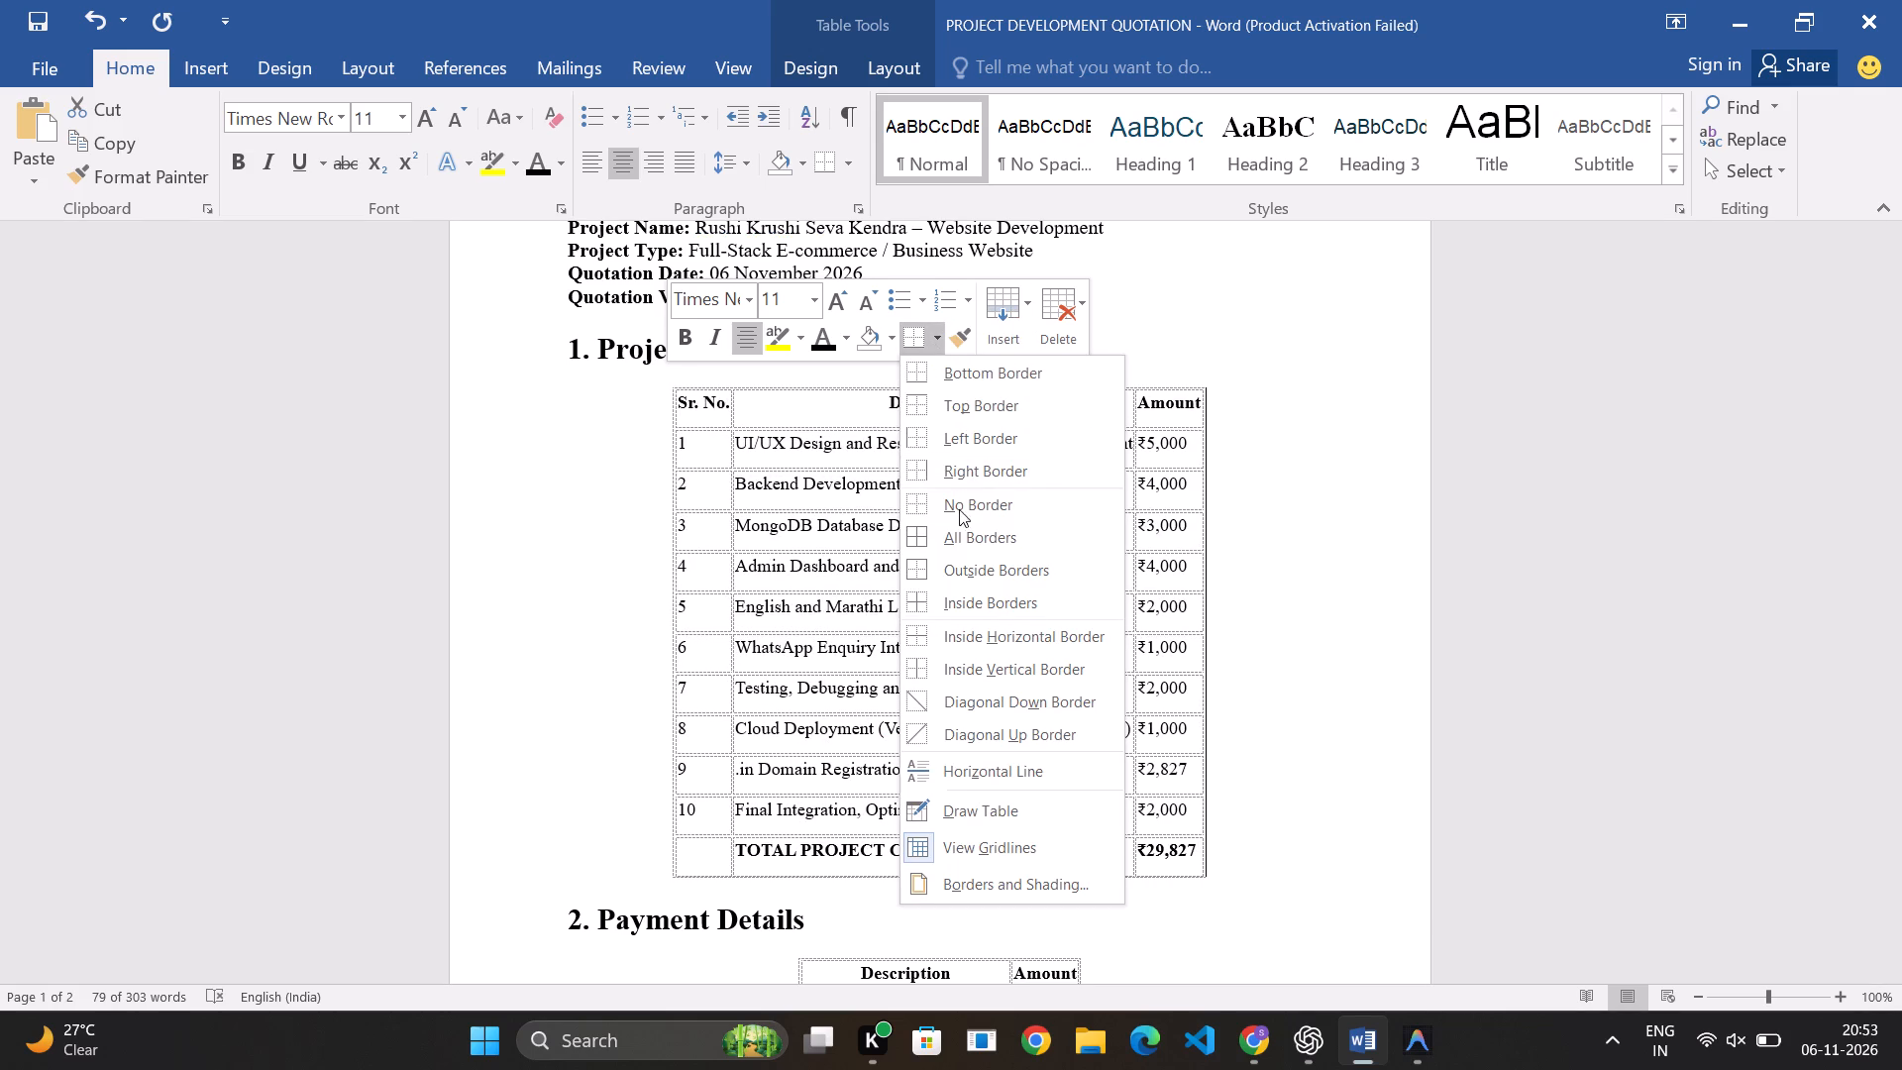
pyautogui.click(954, 537)
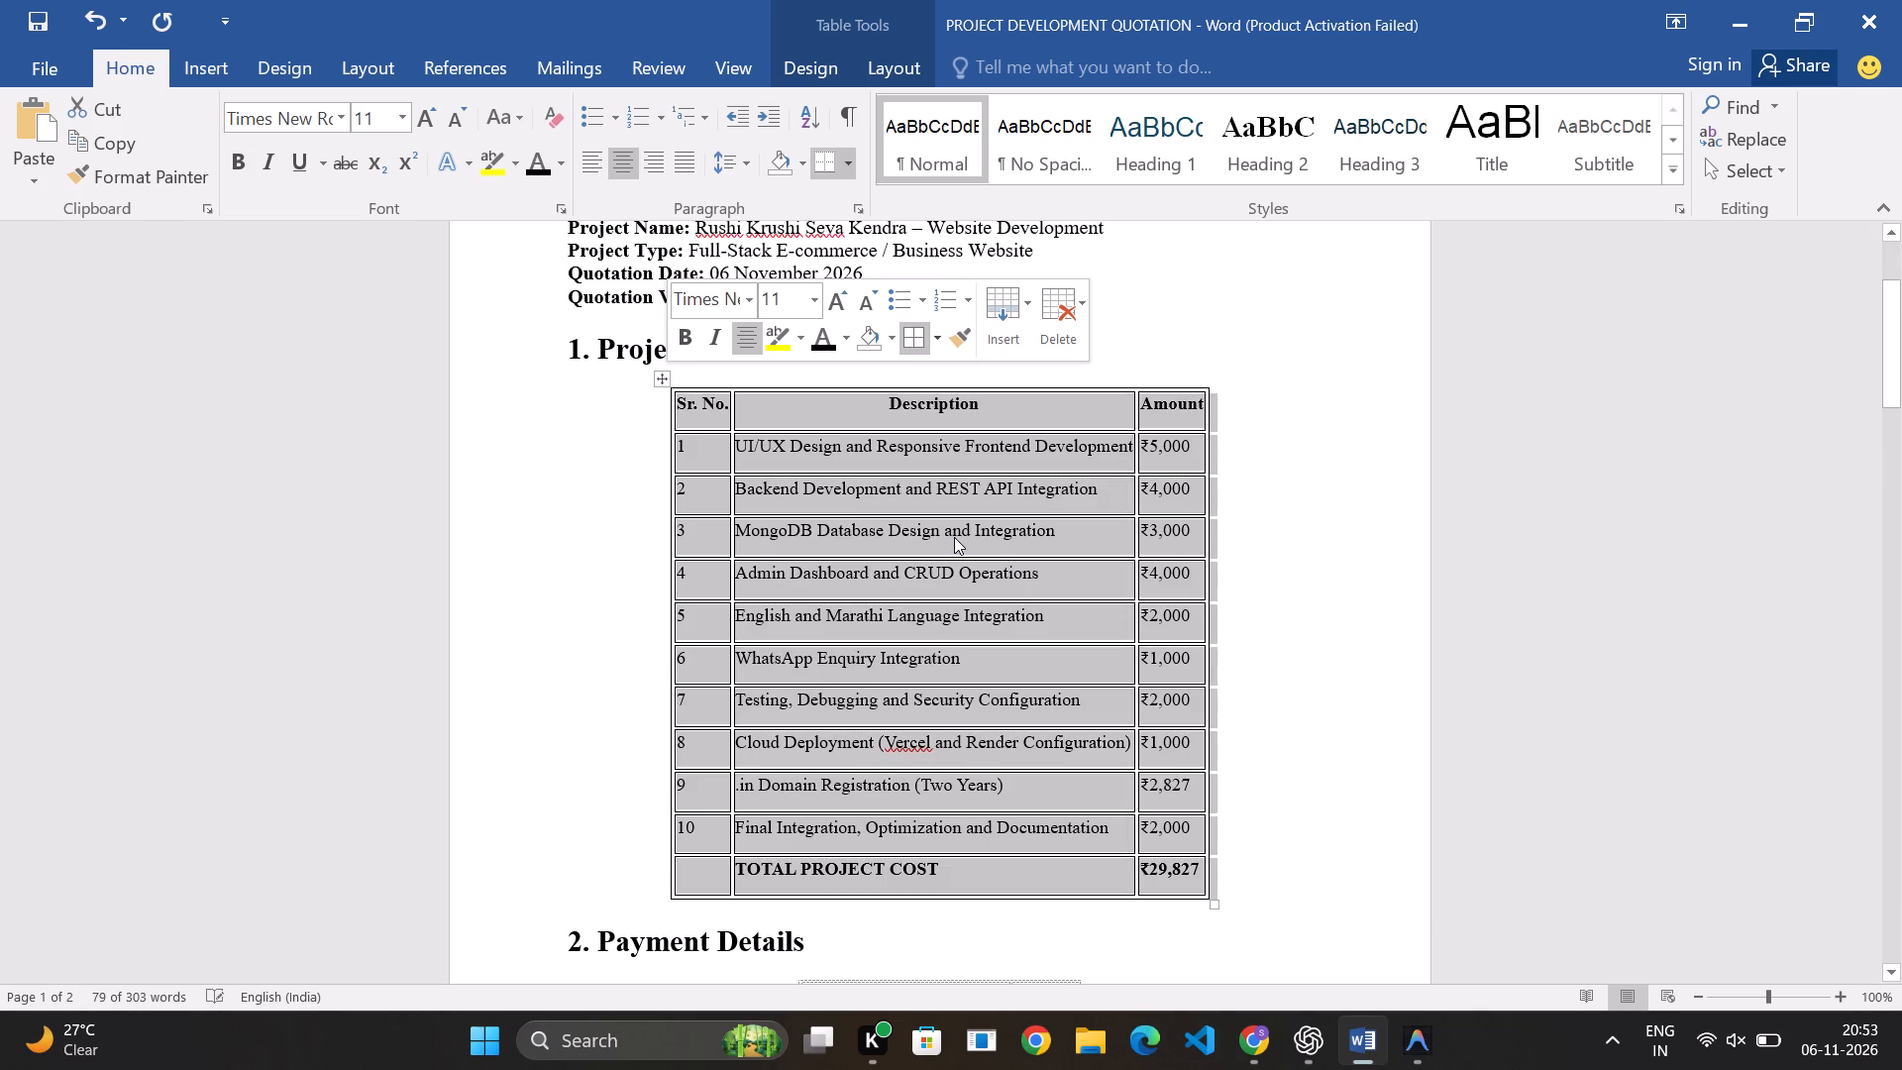
pyautogui.click(574, 696)
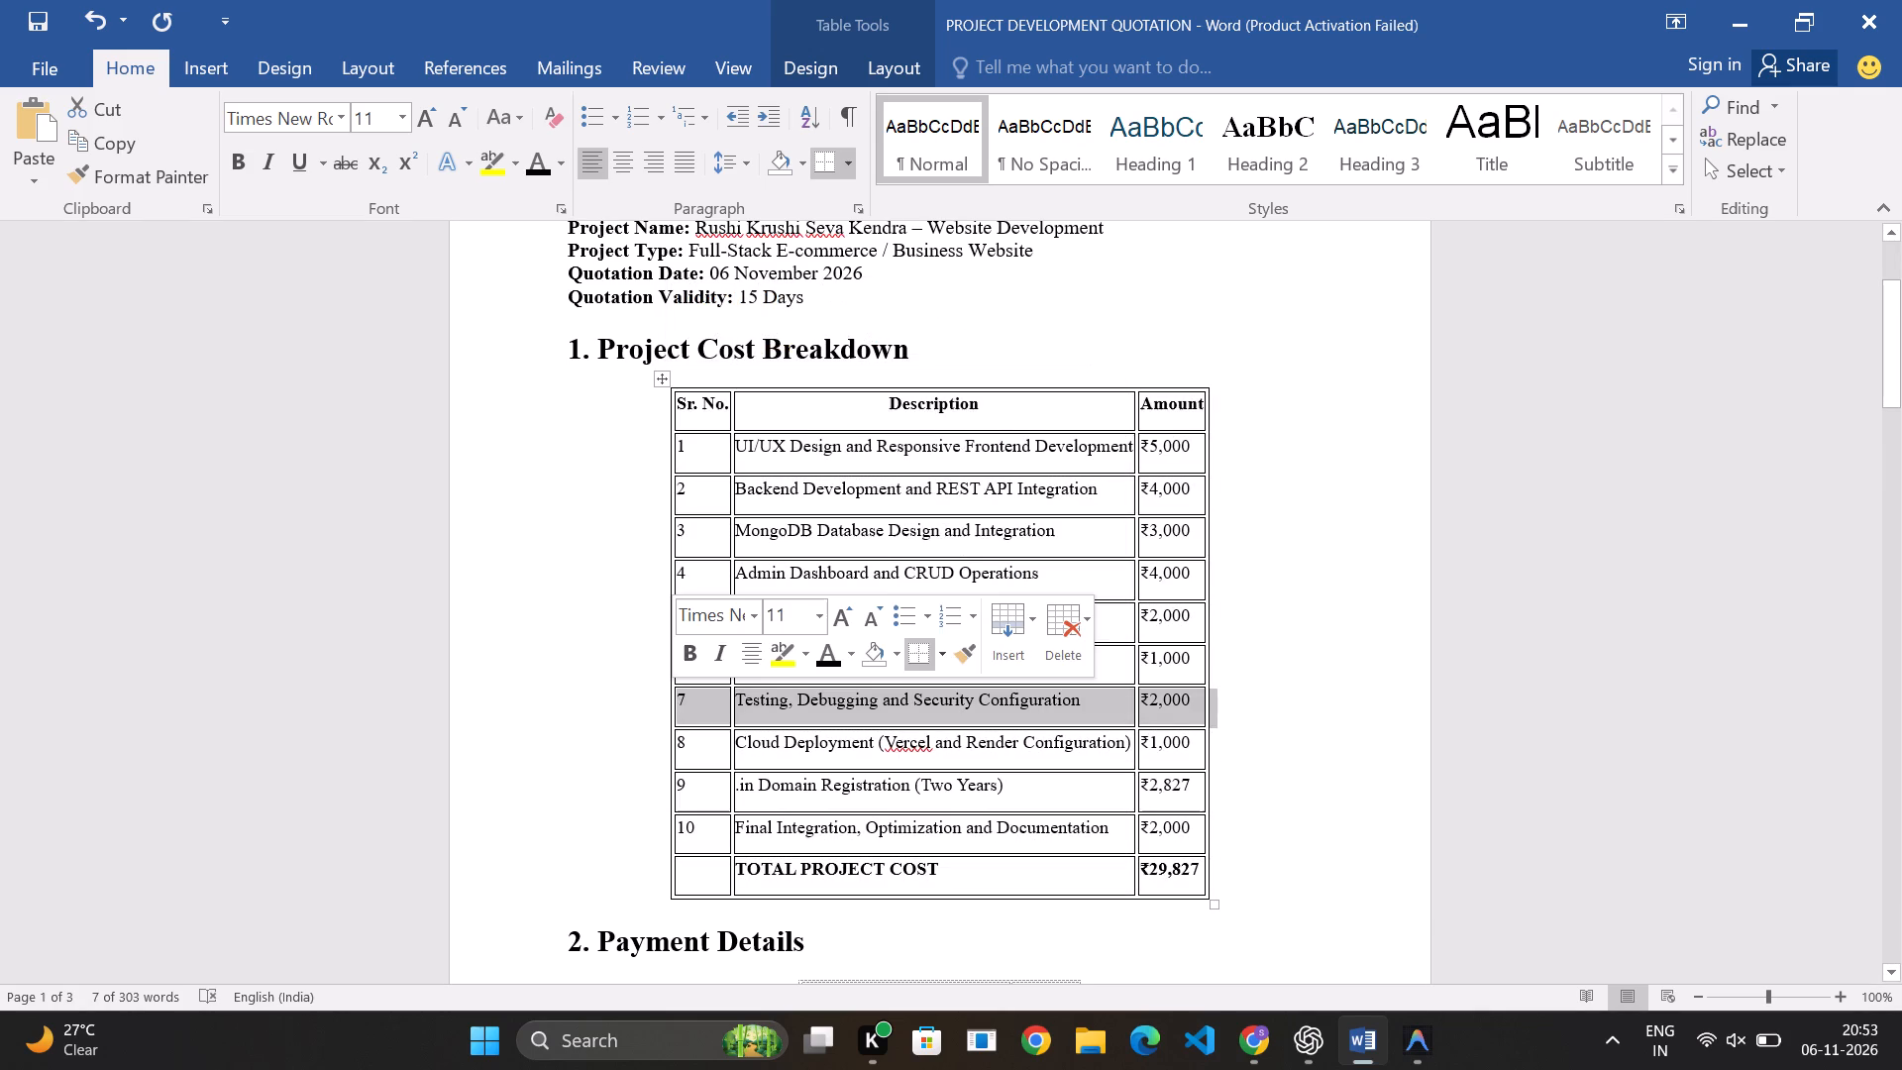
pyautogui.click(534, 774)
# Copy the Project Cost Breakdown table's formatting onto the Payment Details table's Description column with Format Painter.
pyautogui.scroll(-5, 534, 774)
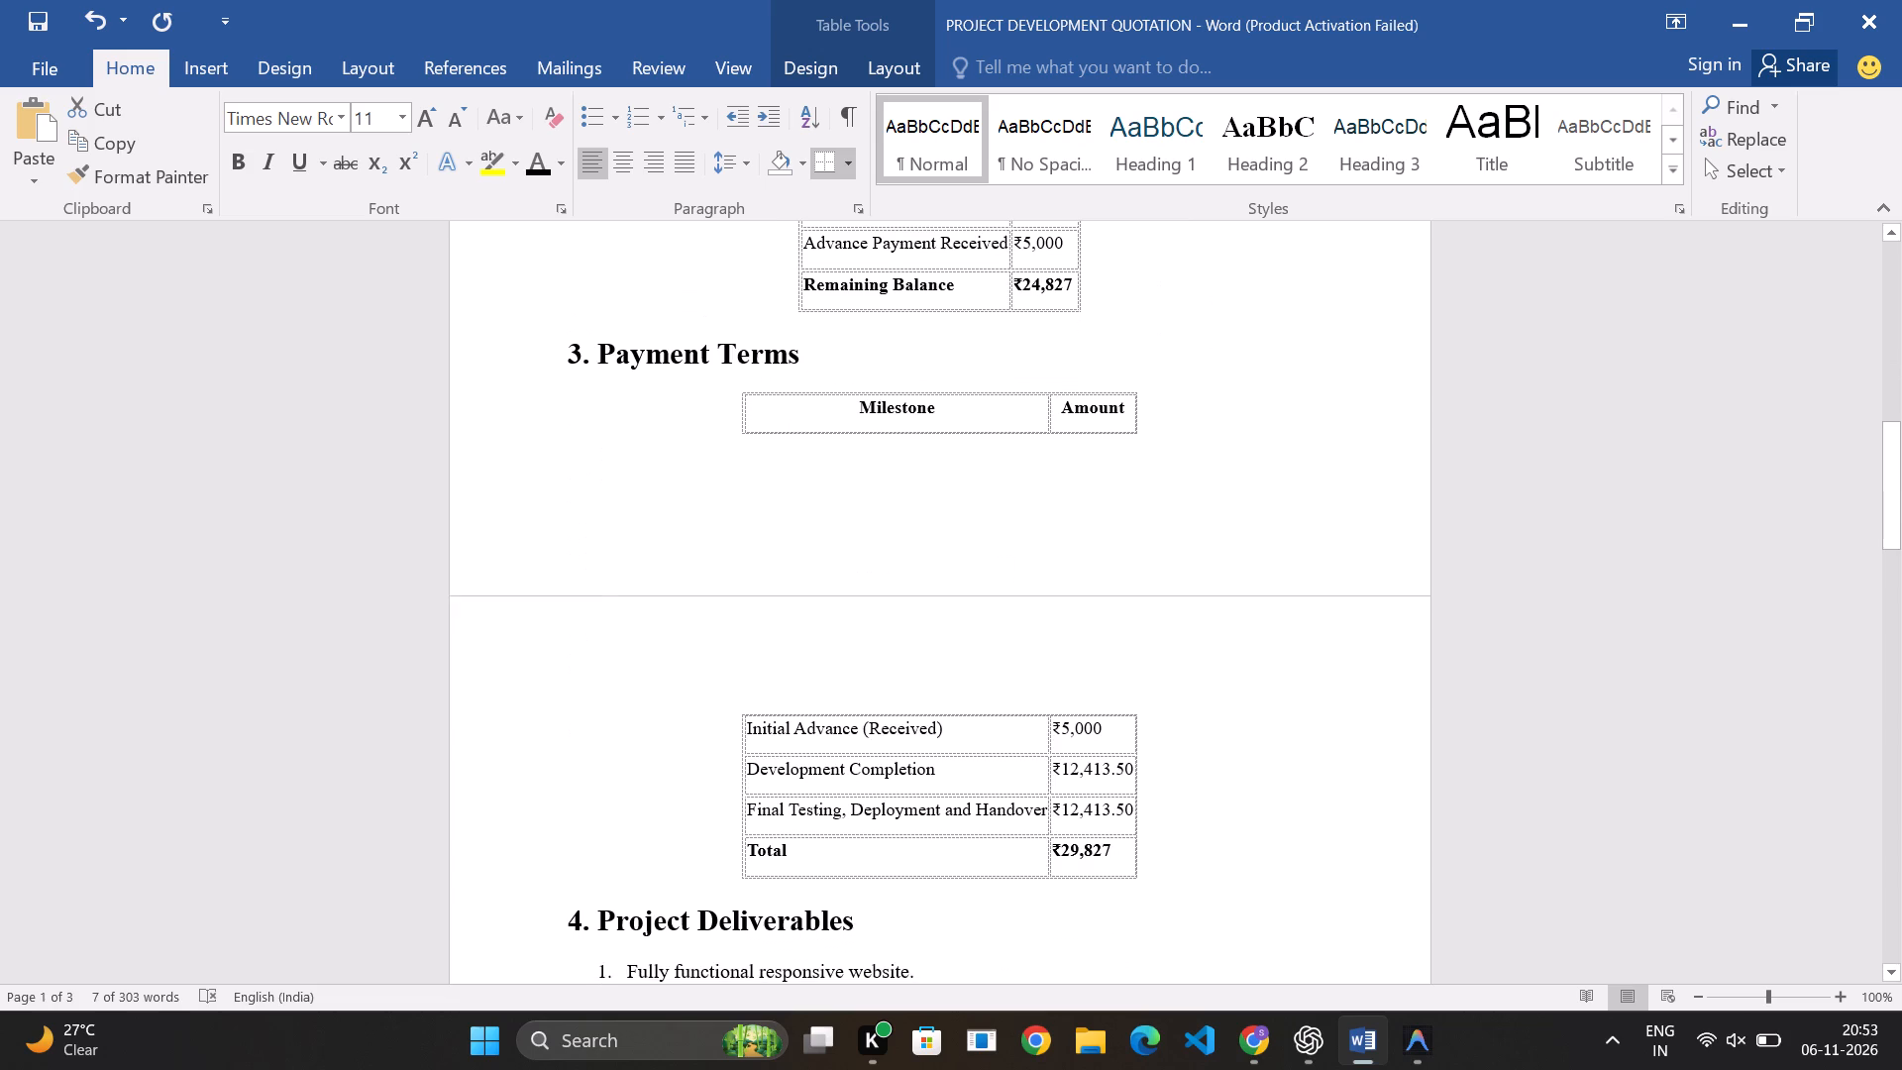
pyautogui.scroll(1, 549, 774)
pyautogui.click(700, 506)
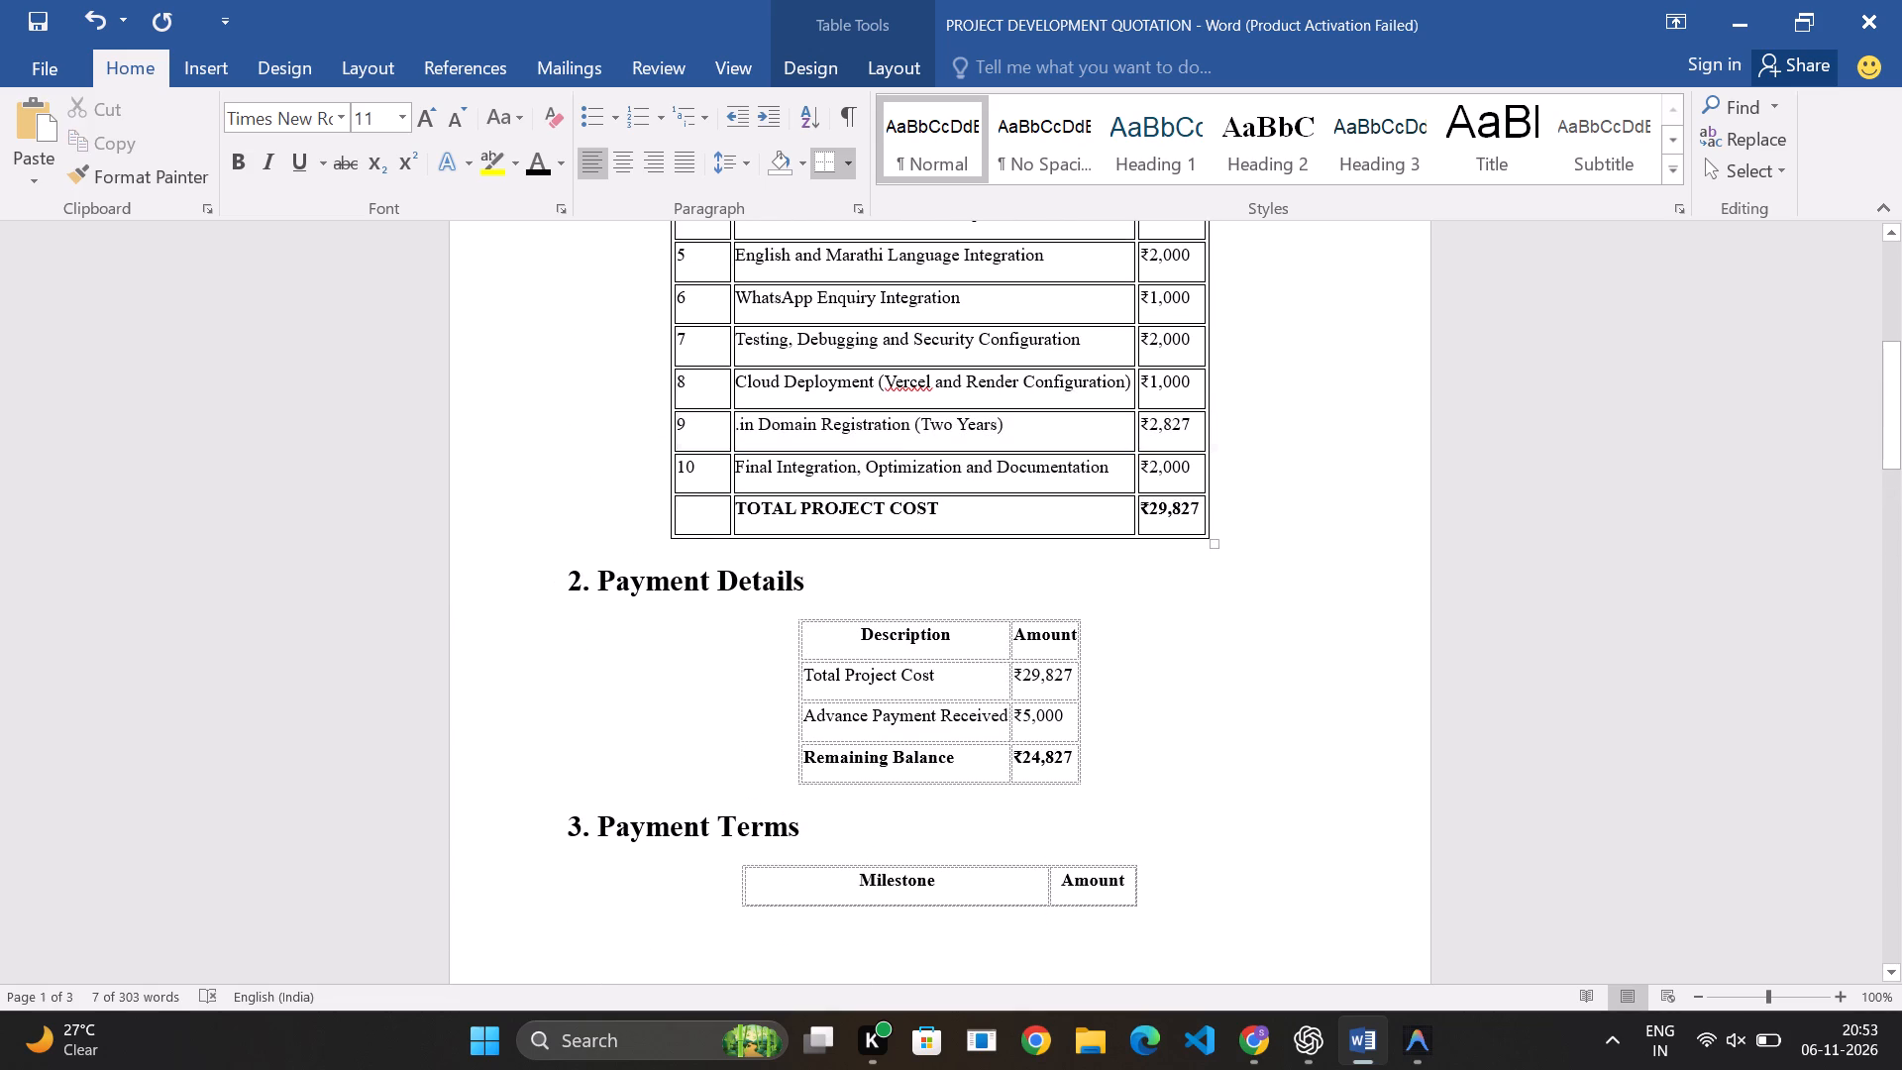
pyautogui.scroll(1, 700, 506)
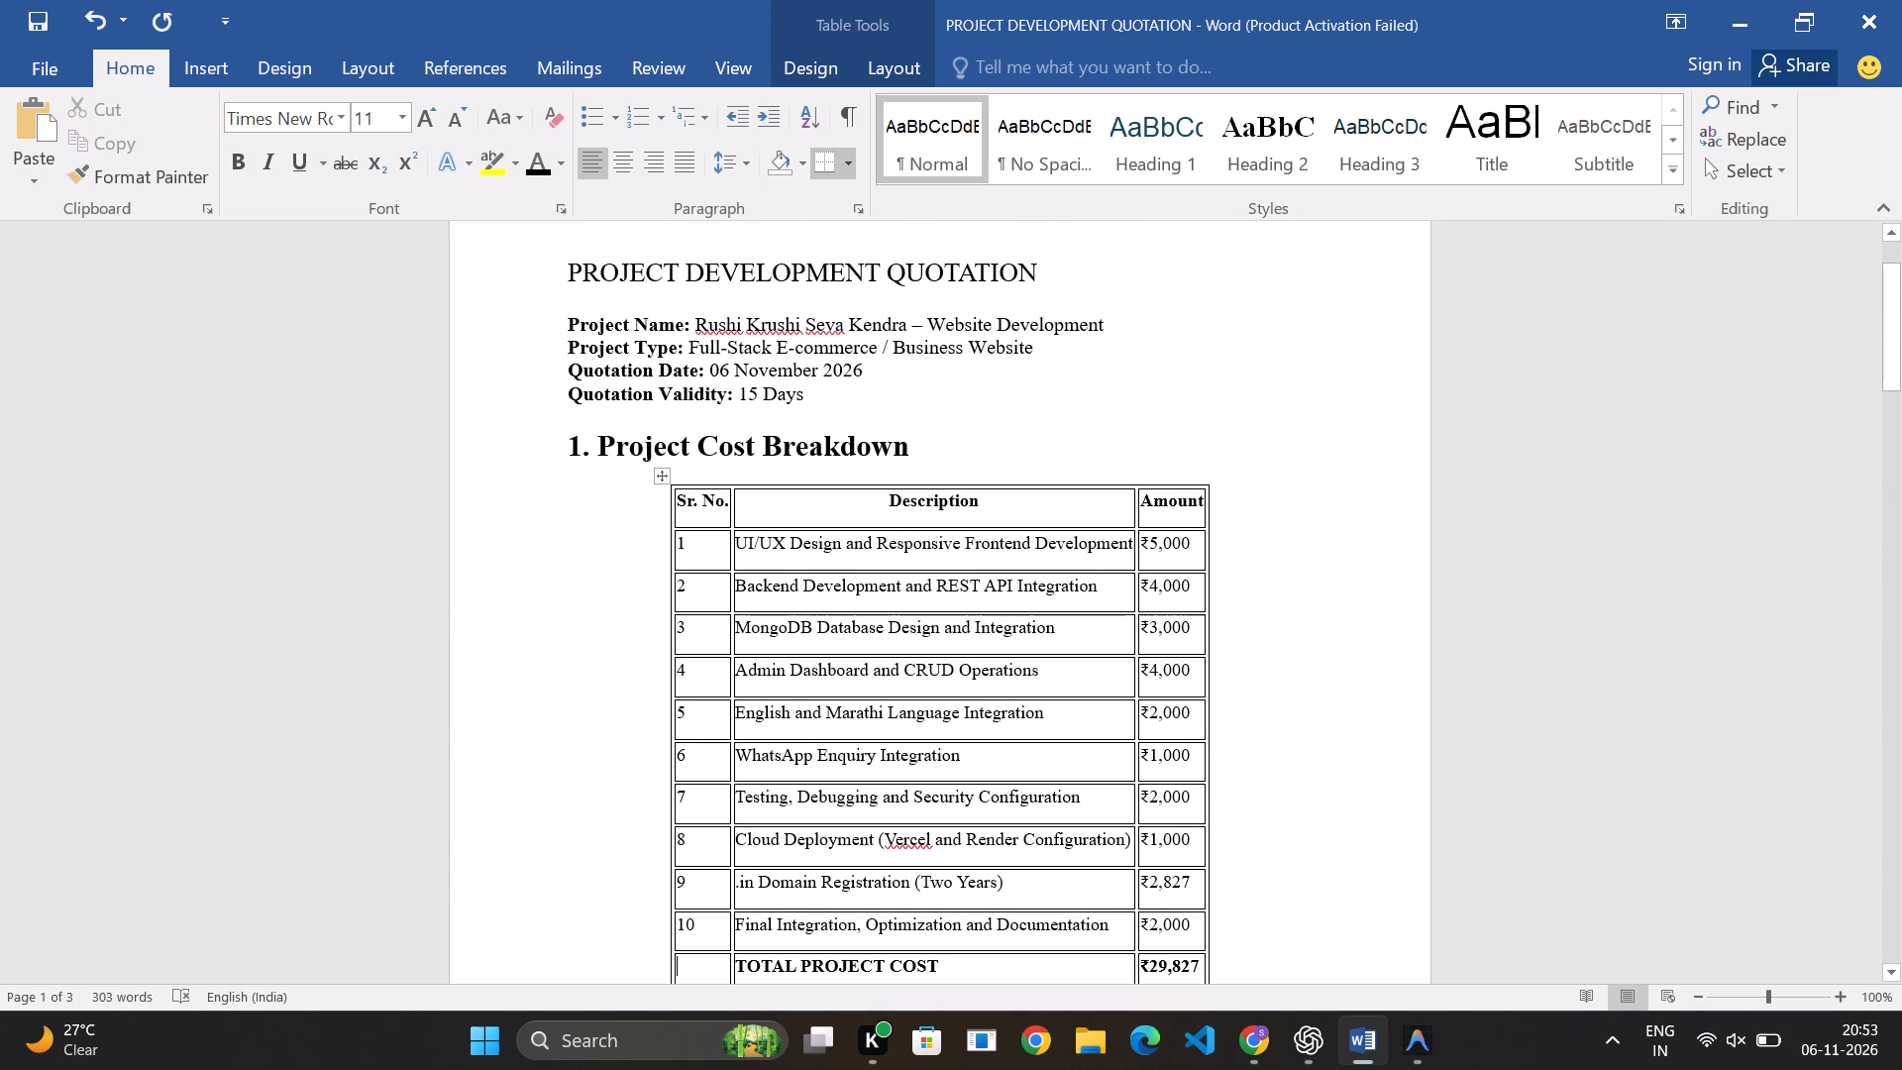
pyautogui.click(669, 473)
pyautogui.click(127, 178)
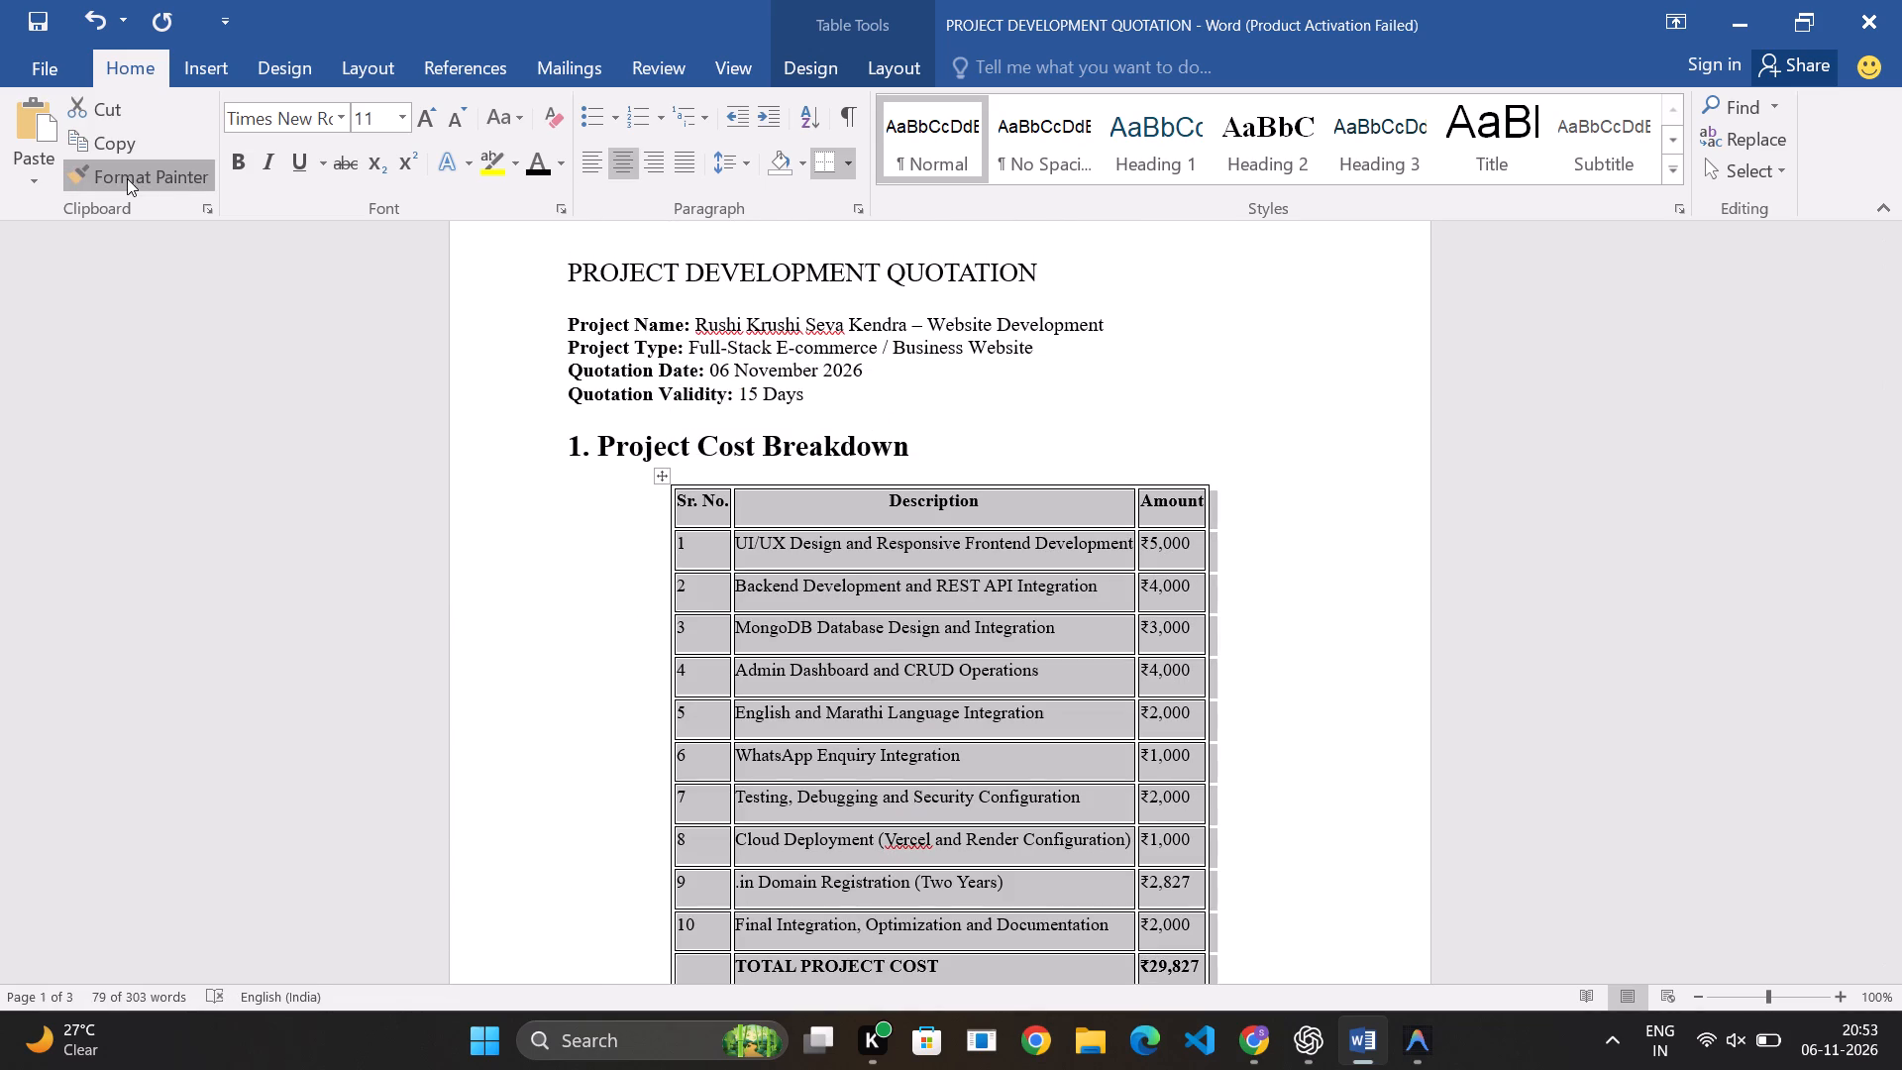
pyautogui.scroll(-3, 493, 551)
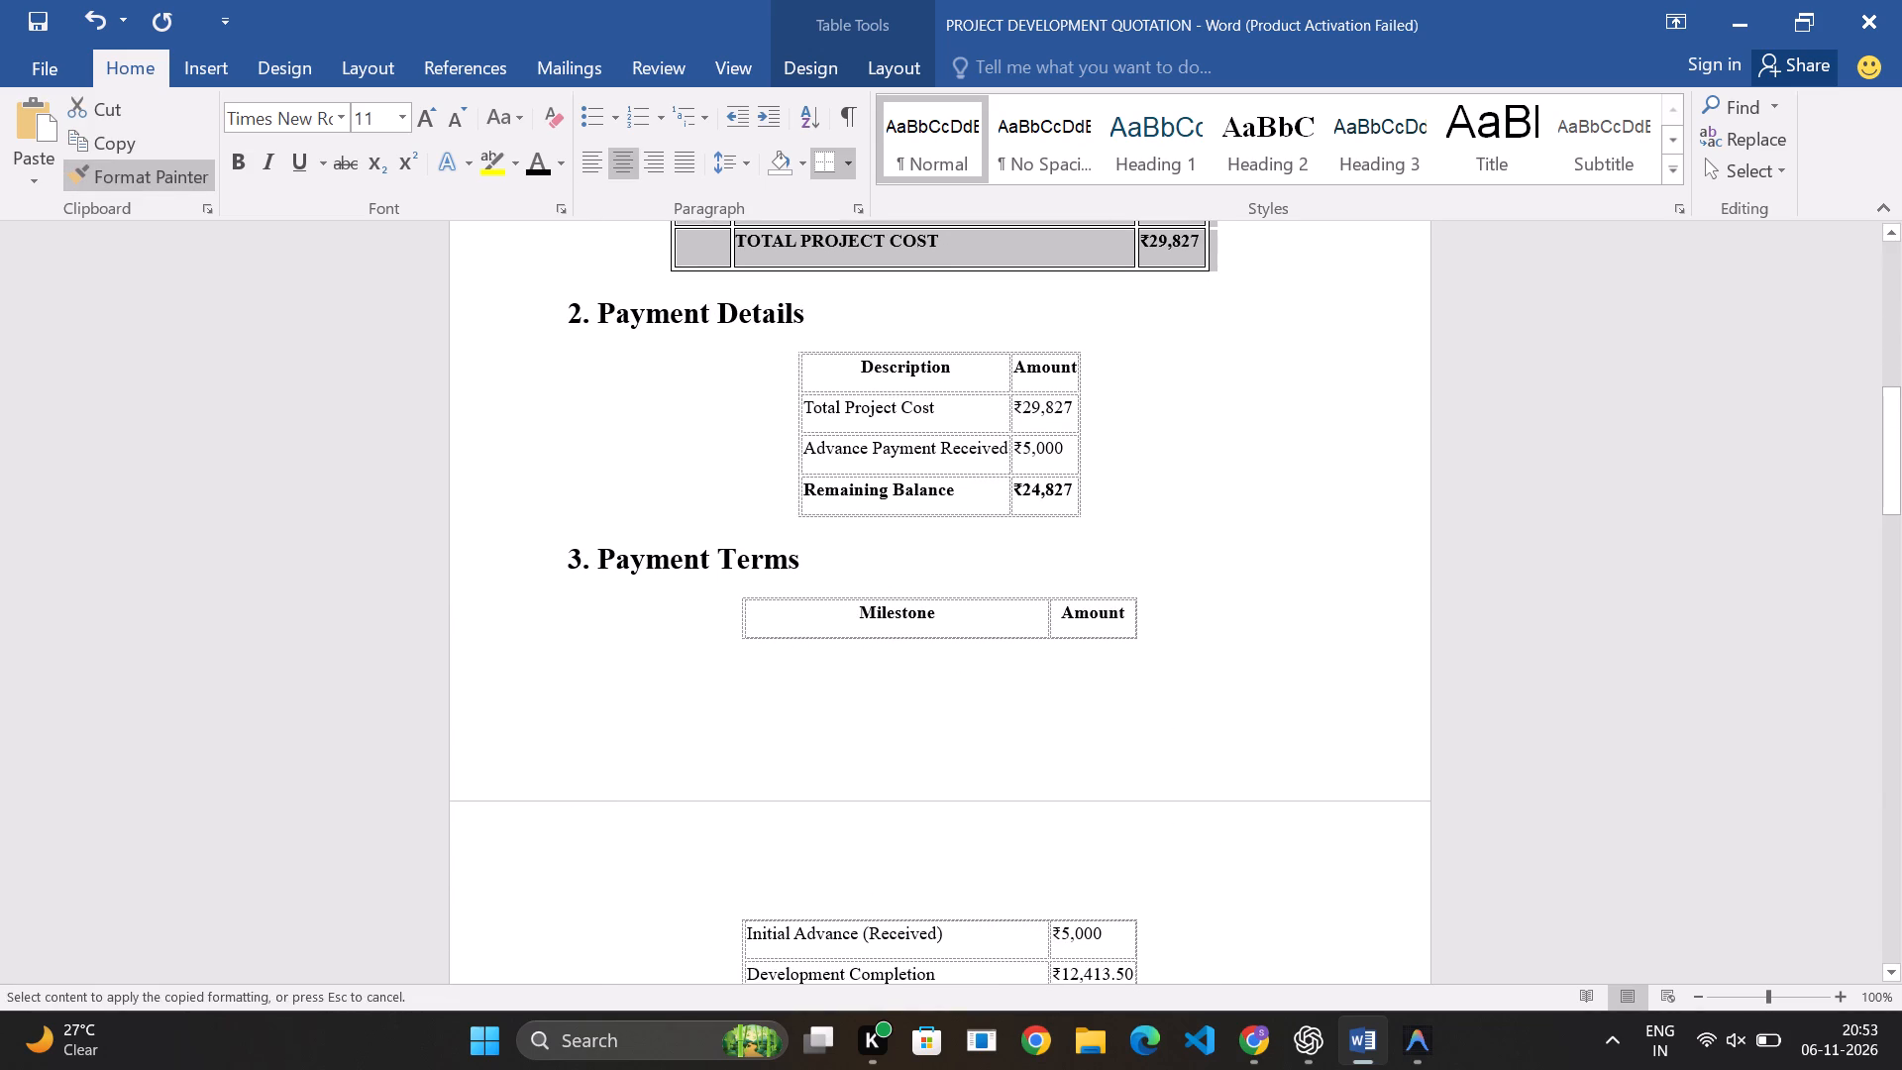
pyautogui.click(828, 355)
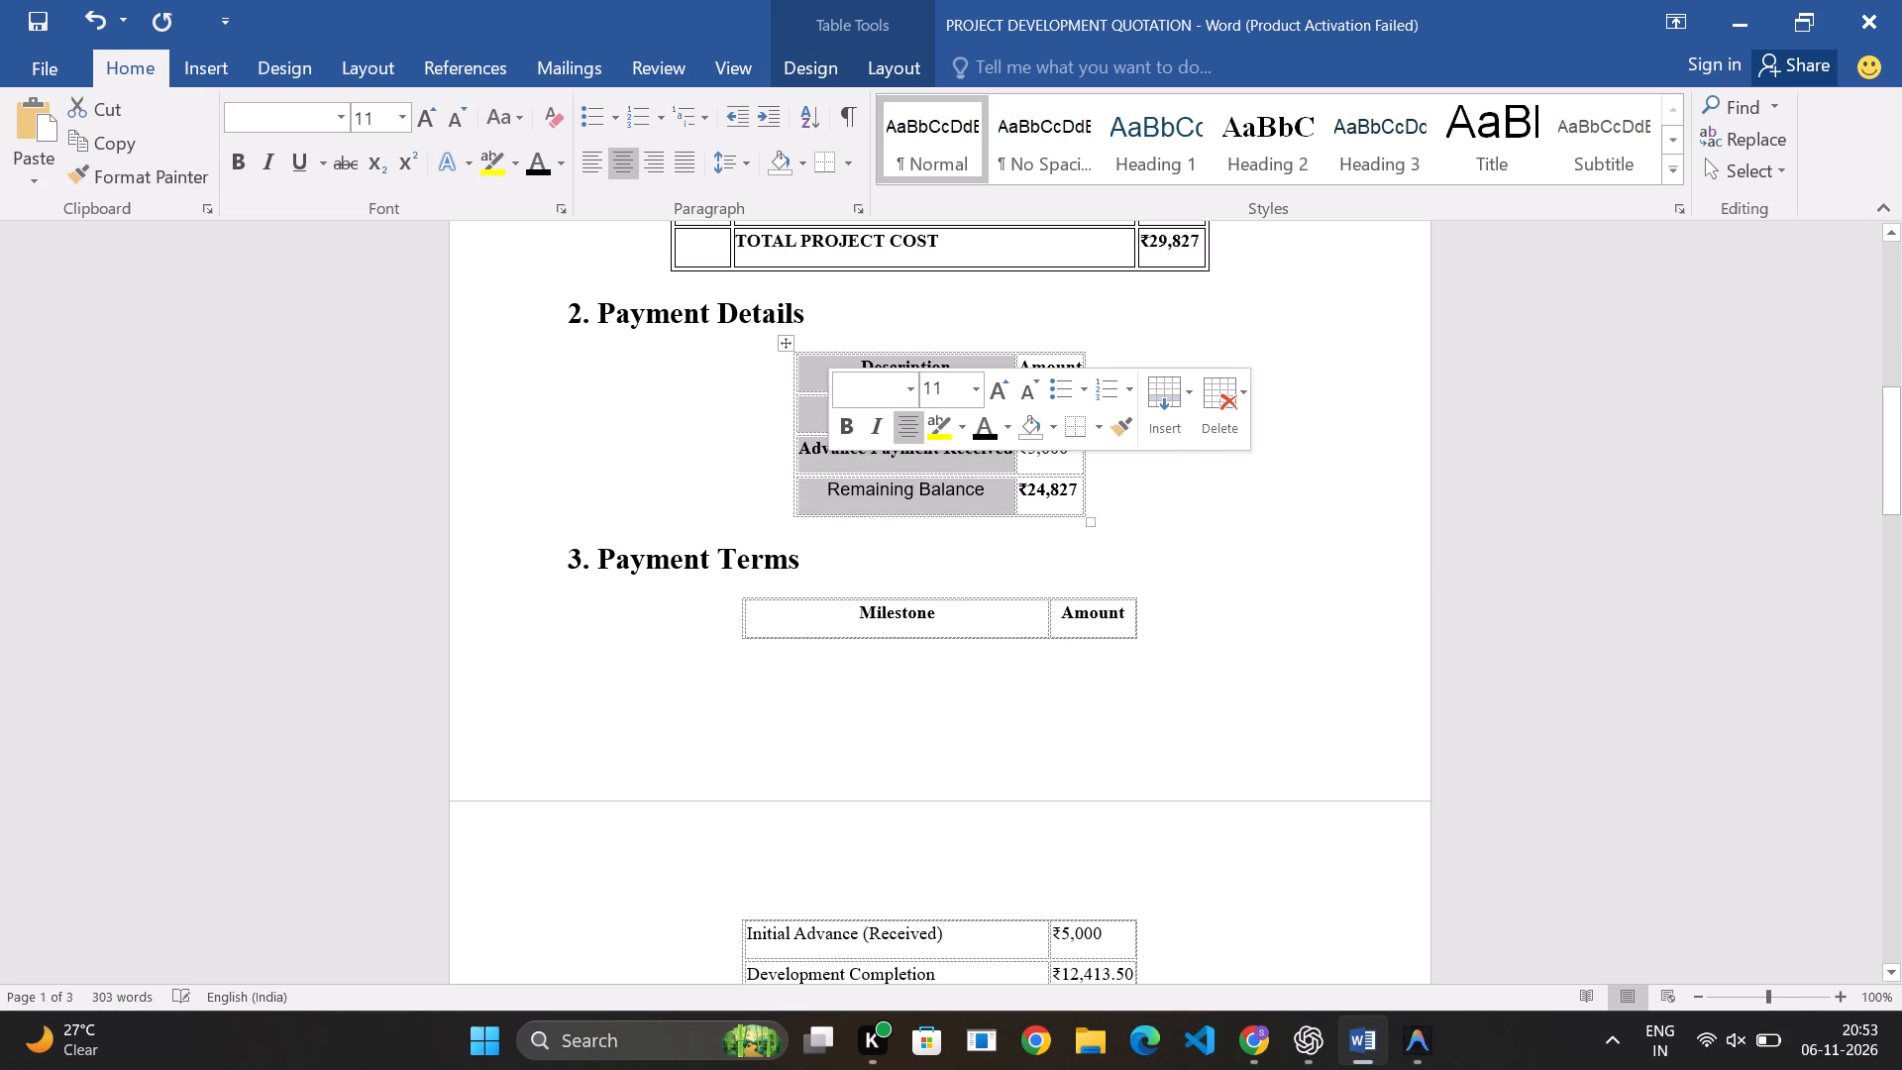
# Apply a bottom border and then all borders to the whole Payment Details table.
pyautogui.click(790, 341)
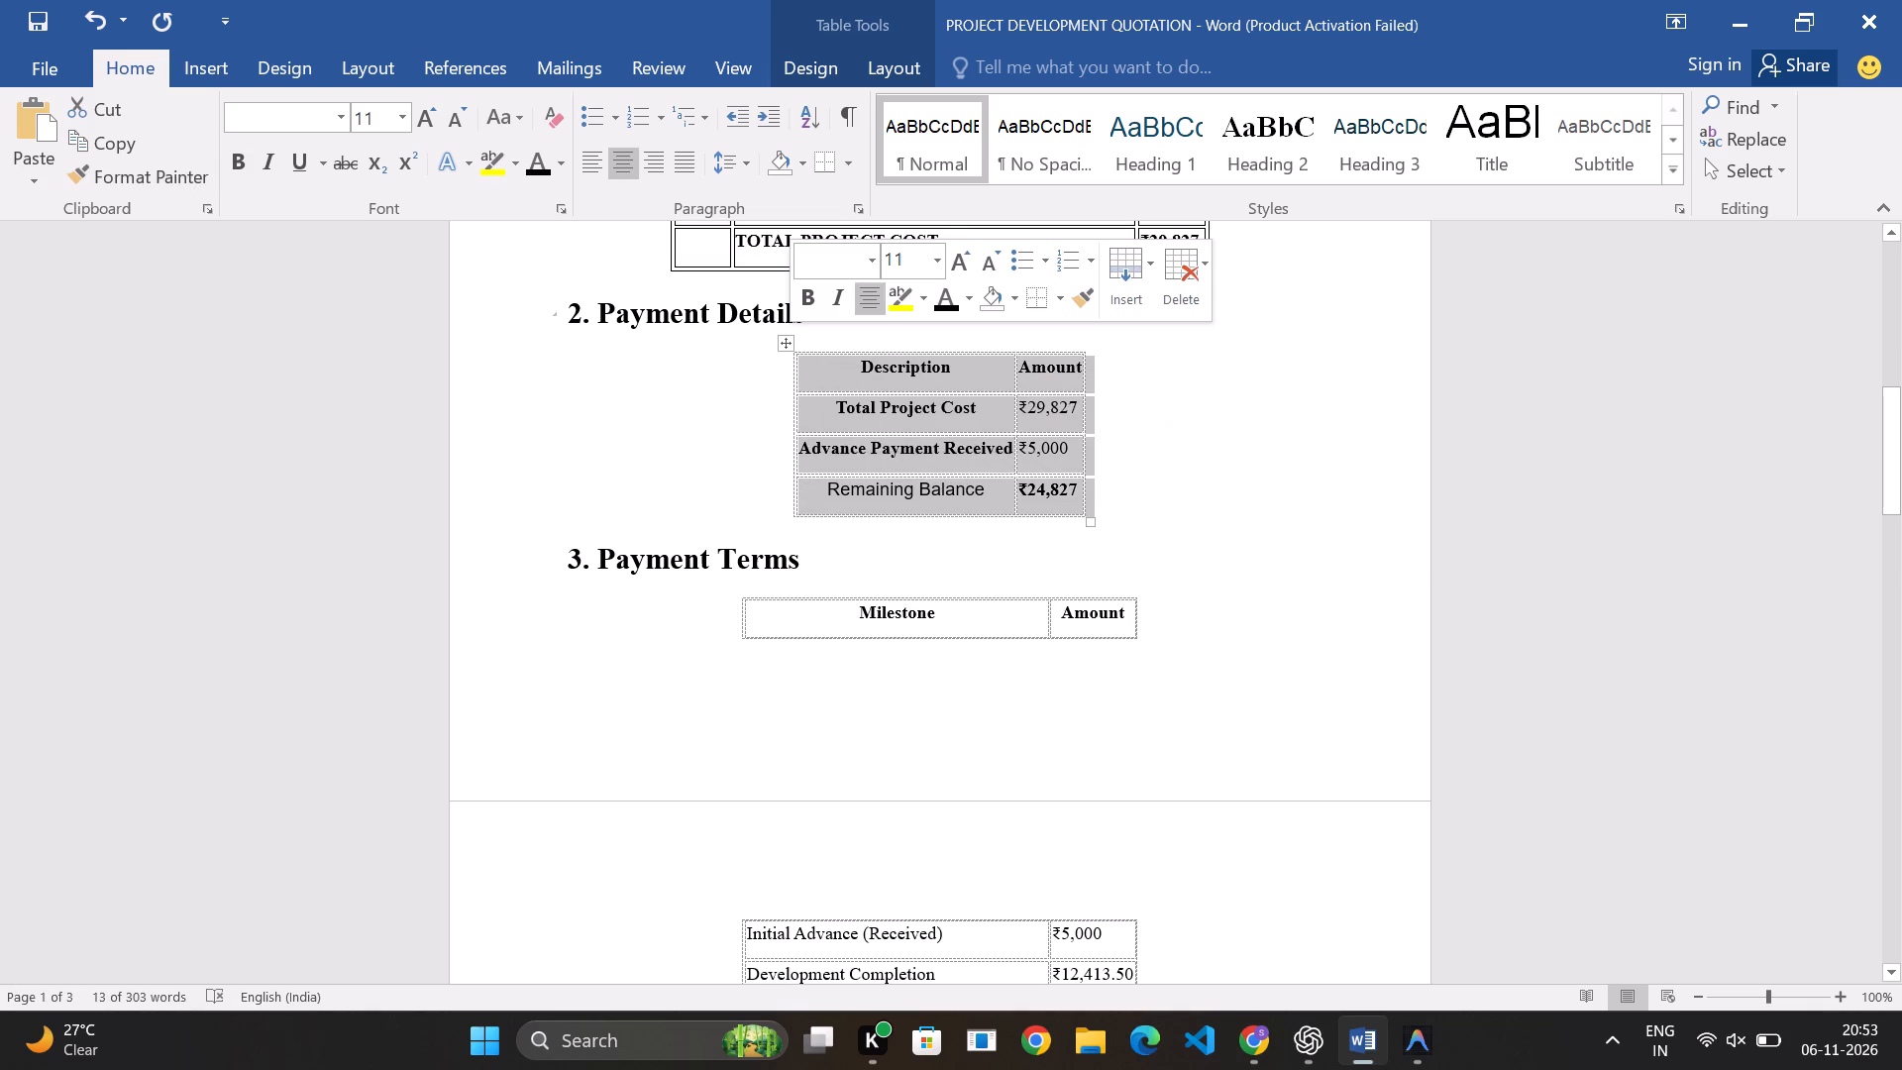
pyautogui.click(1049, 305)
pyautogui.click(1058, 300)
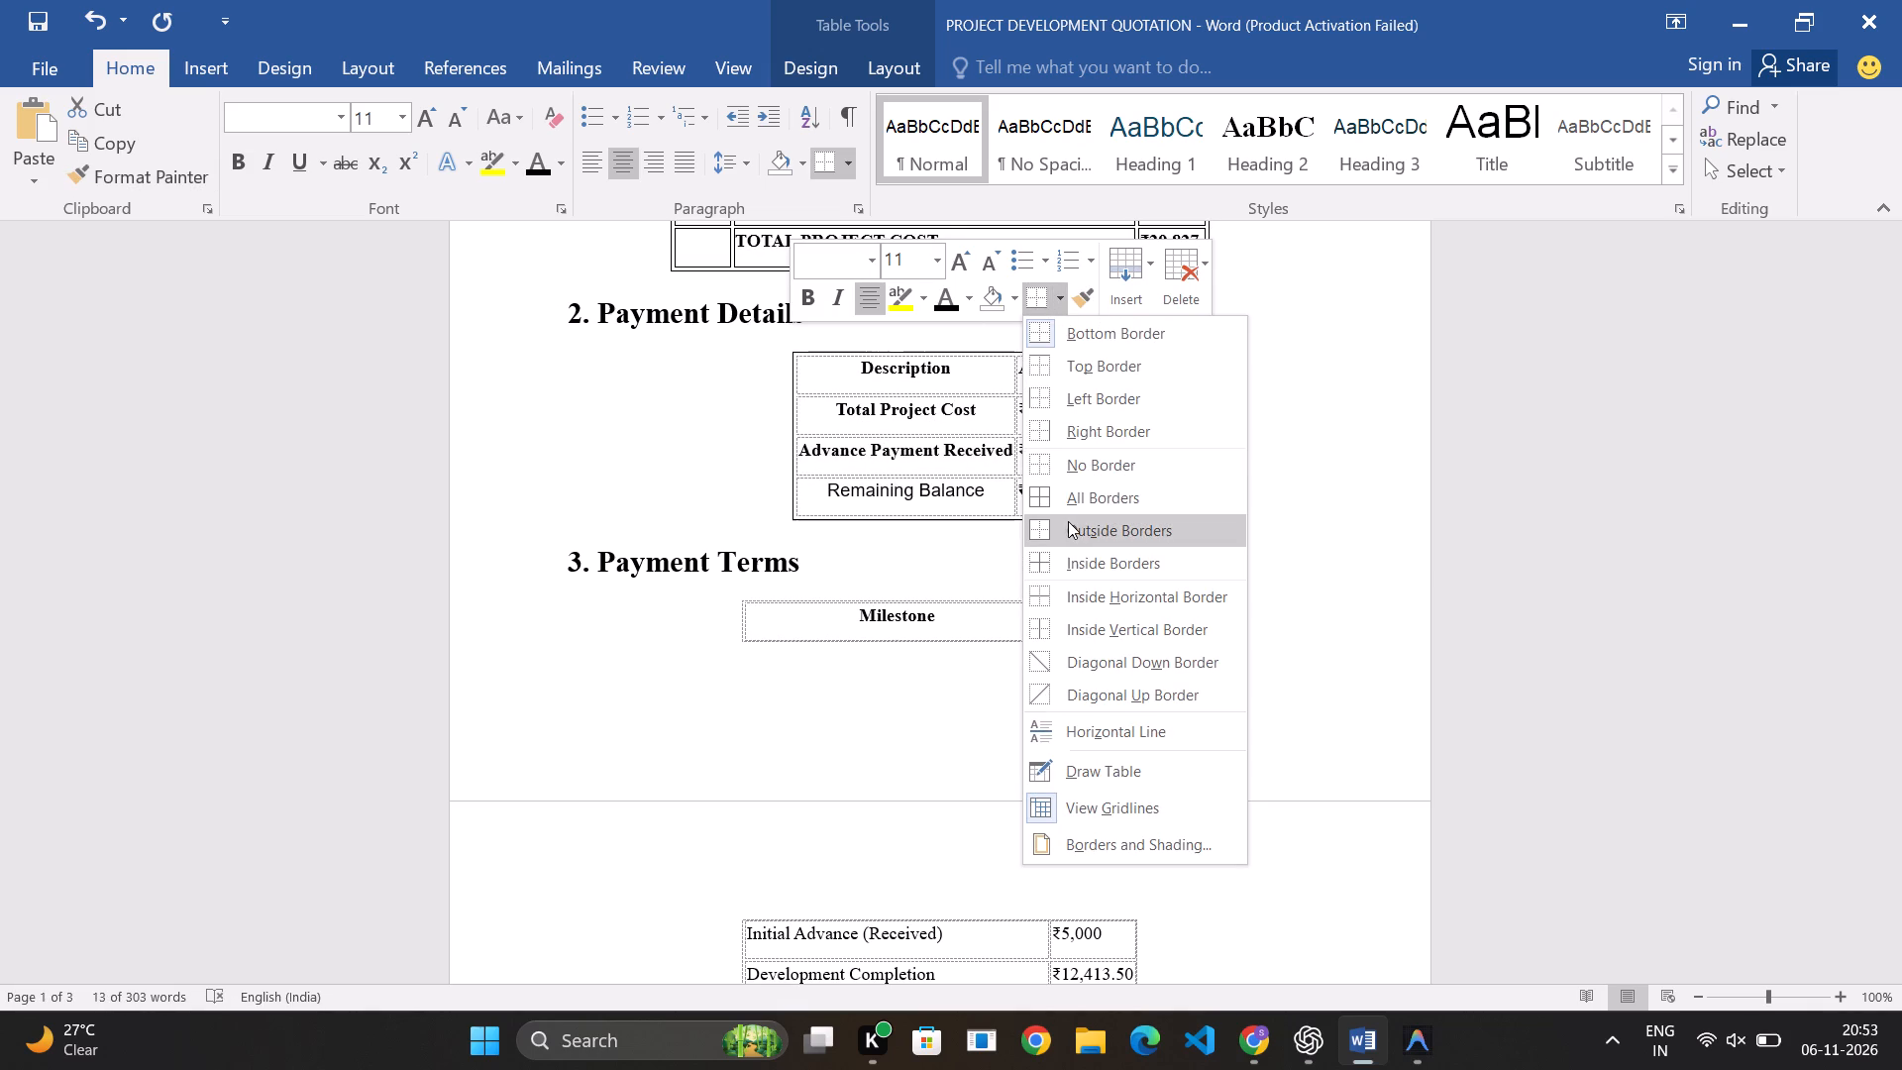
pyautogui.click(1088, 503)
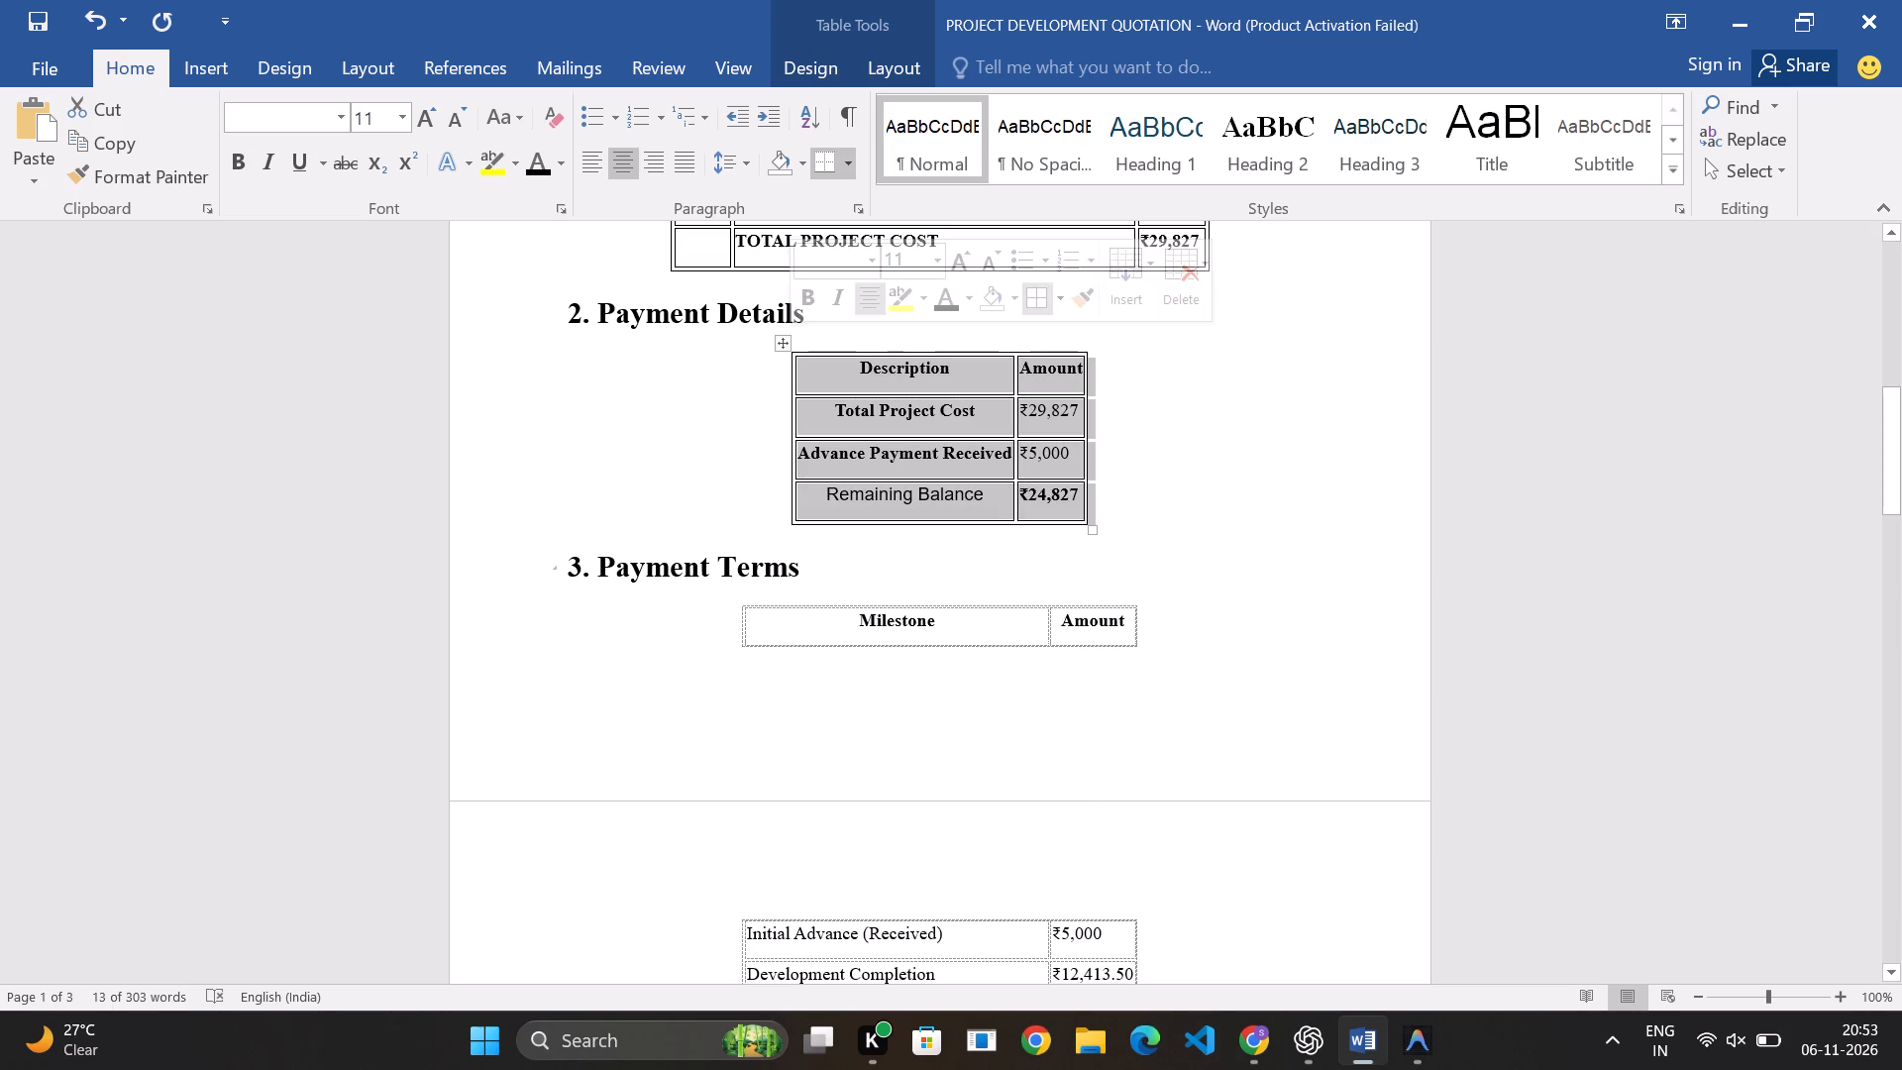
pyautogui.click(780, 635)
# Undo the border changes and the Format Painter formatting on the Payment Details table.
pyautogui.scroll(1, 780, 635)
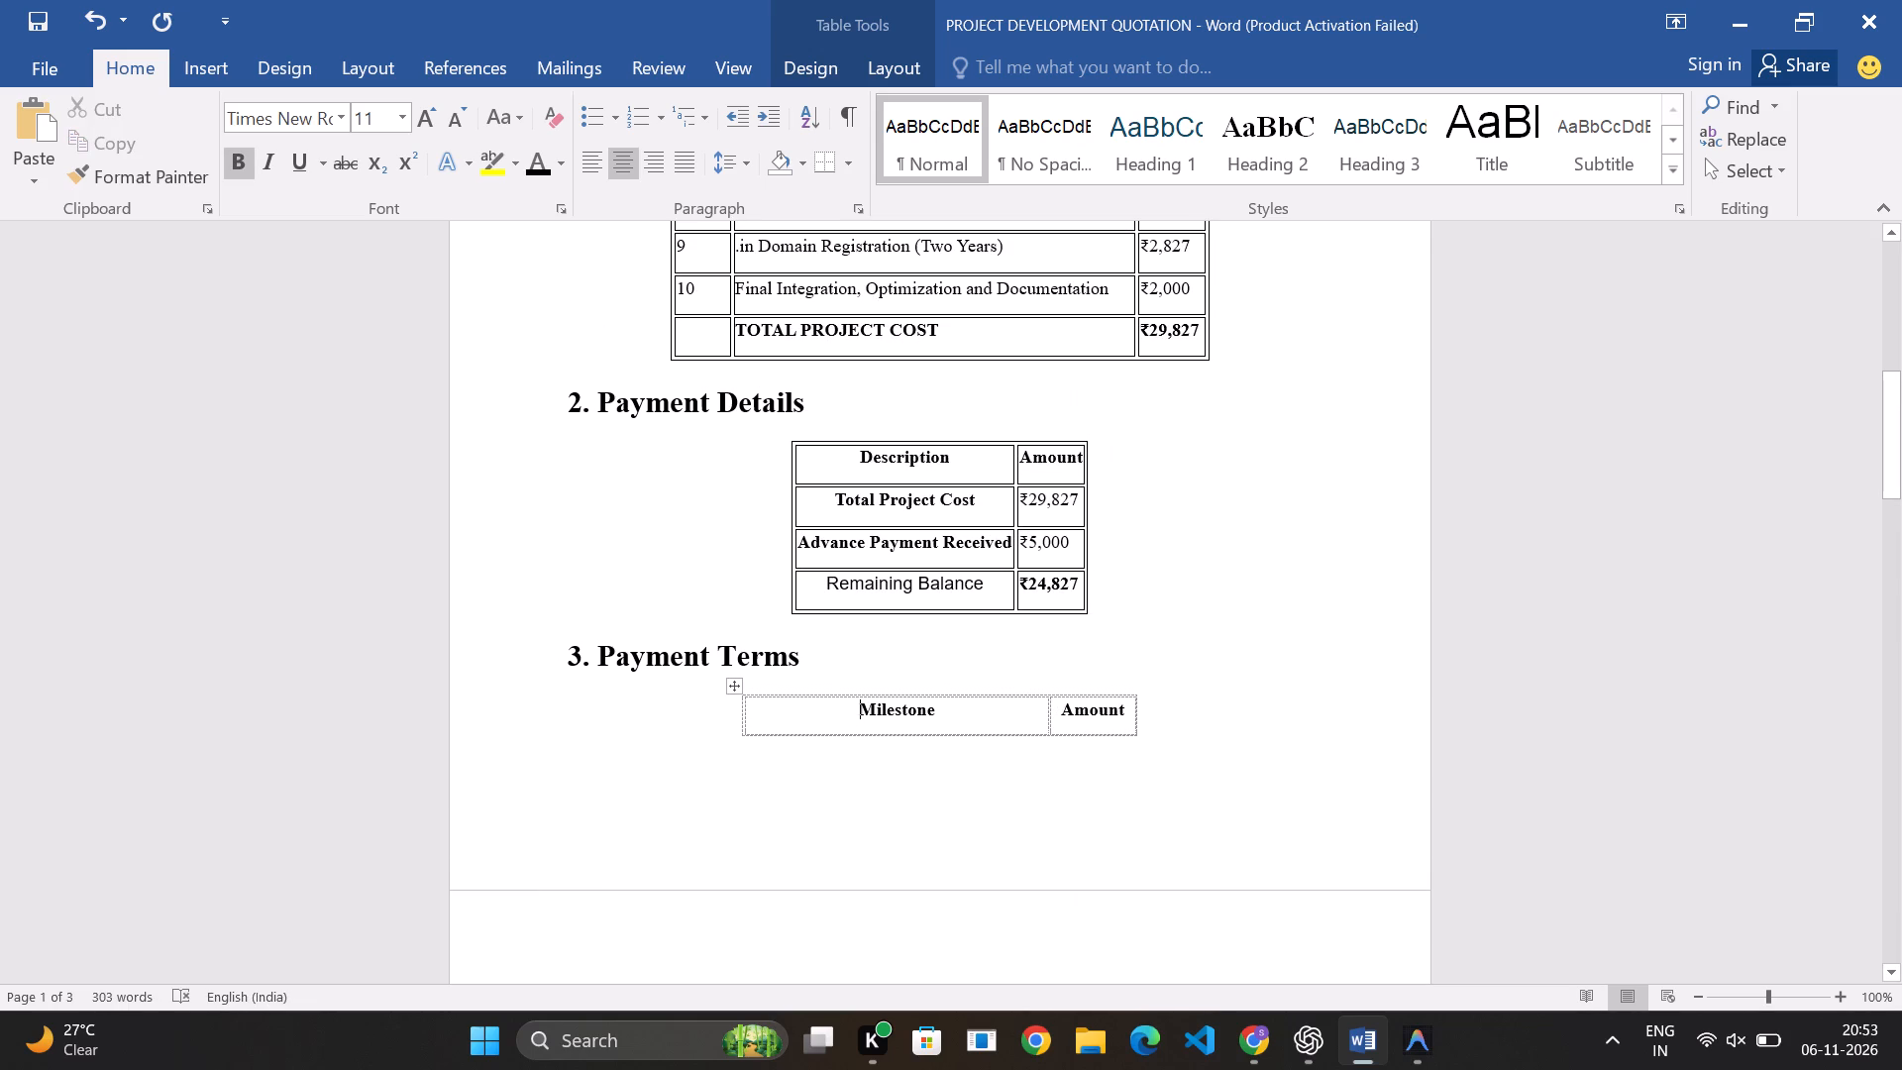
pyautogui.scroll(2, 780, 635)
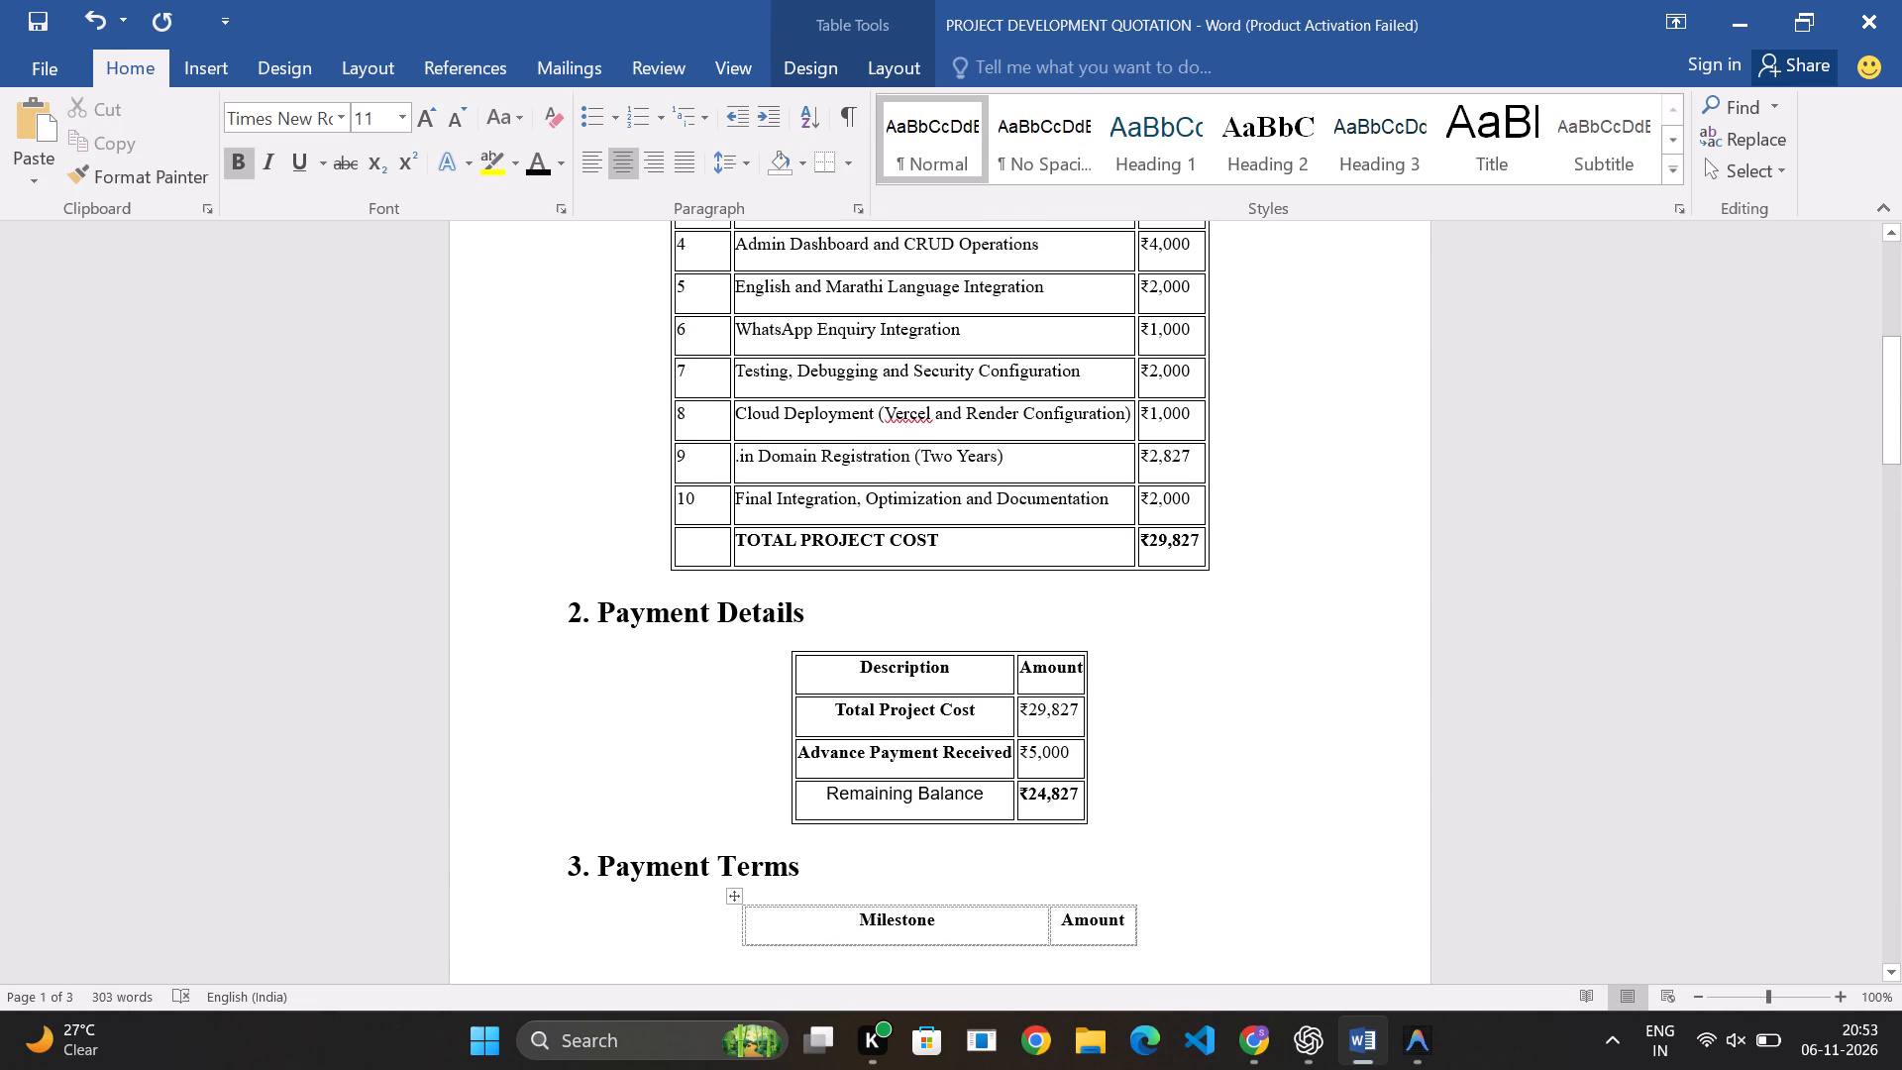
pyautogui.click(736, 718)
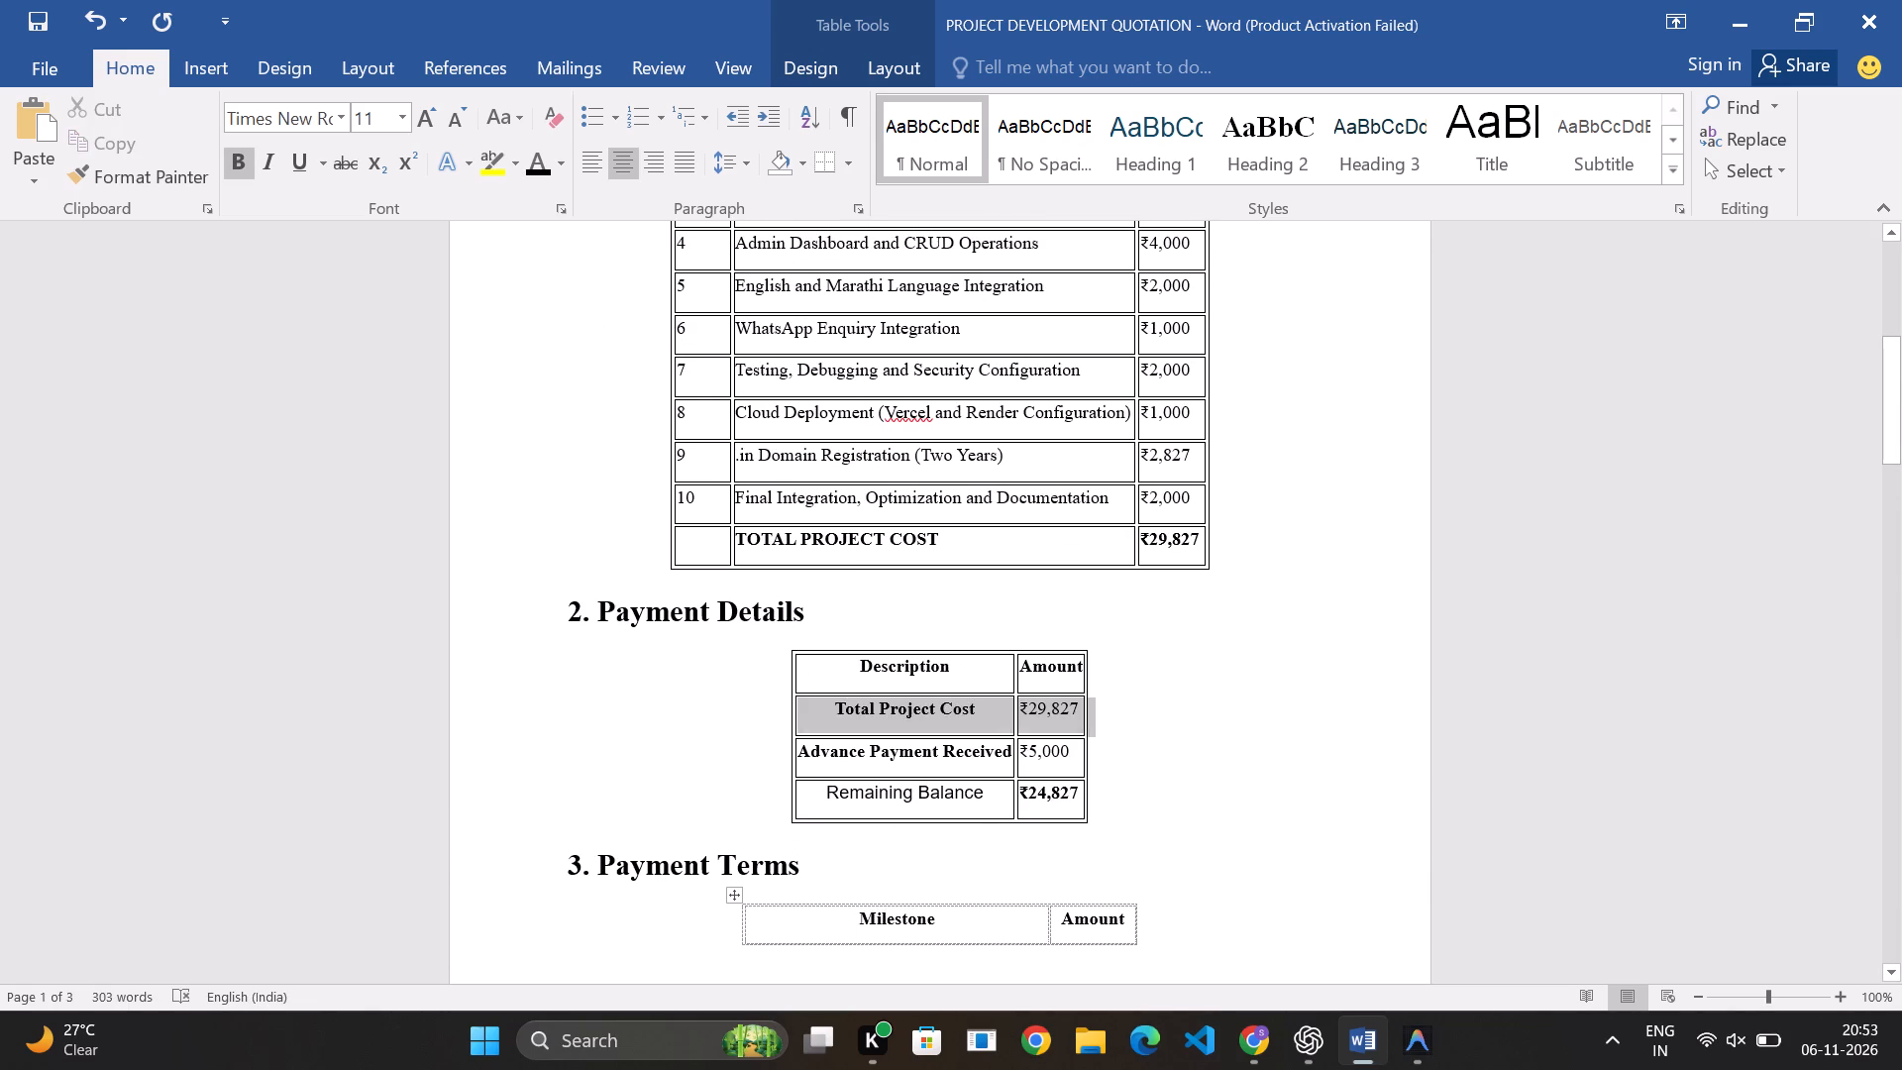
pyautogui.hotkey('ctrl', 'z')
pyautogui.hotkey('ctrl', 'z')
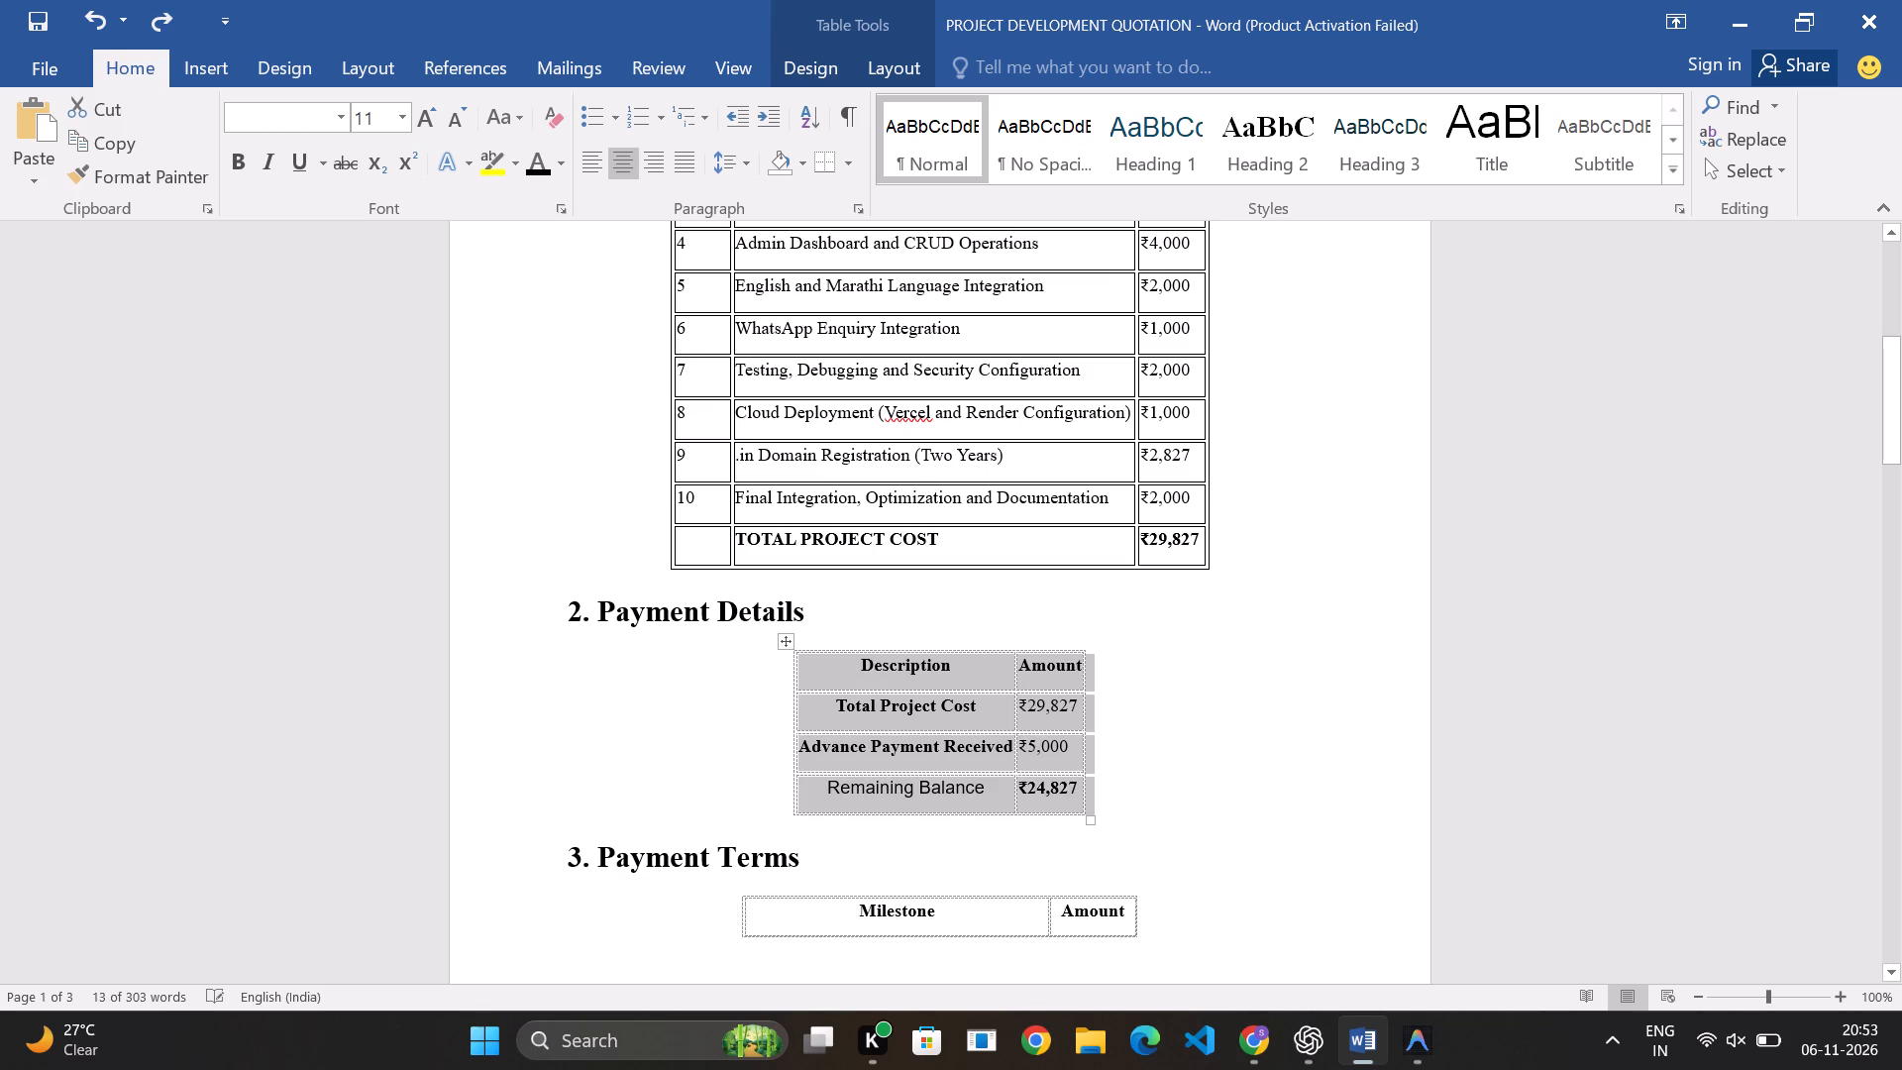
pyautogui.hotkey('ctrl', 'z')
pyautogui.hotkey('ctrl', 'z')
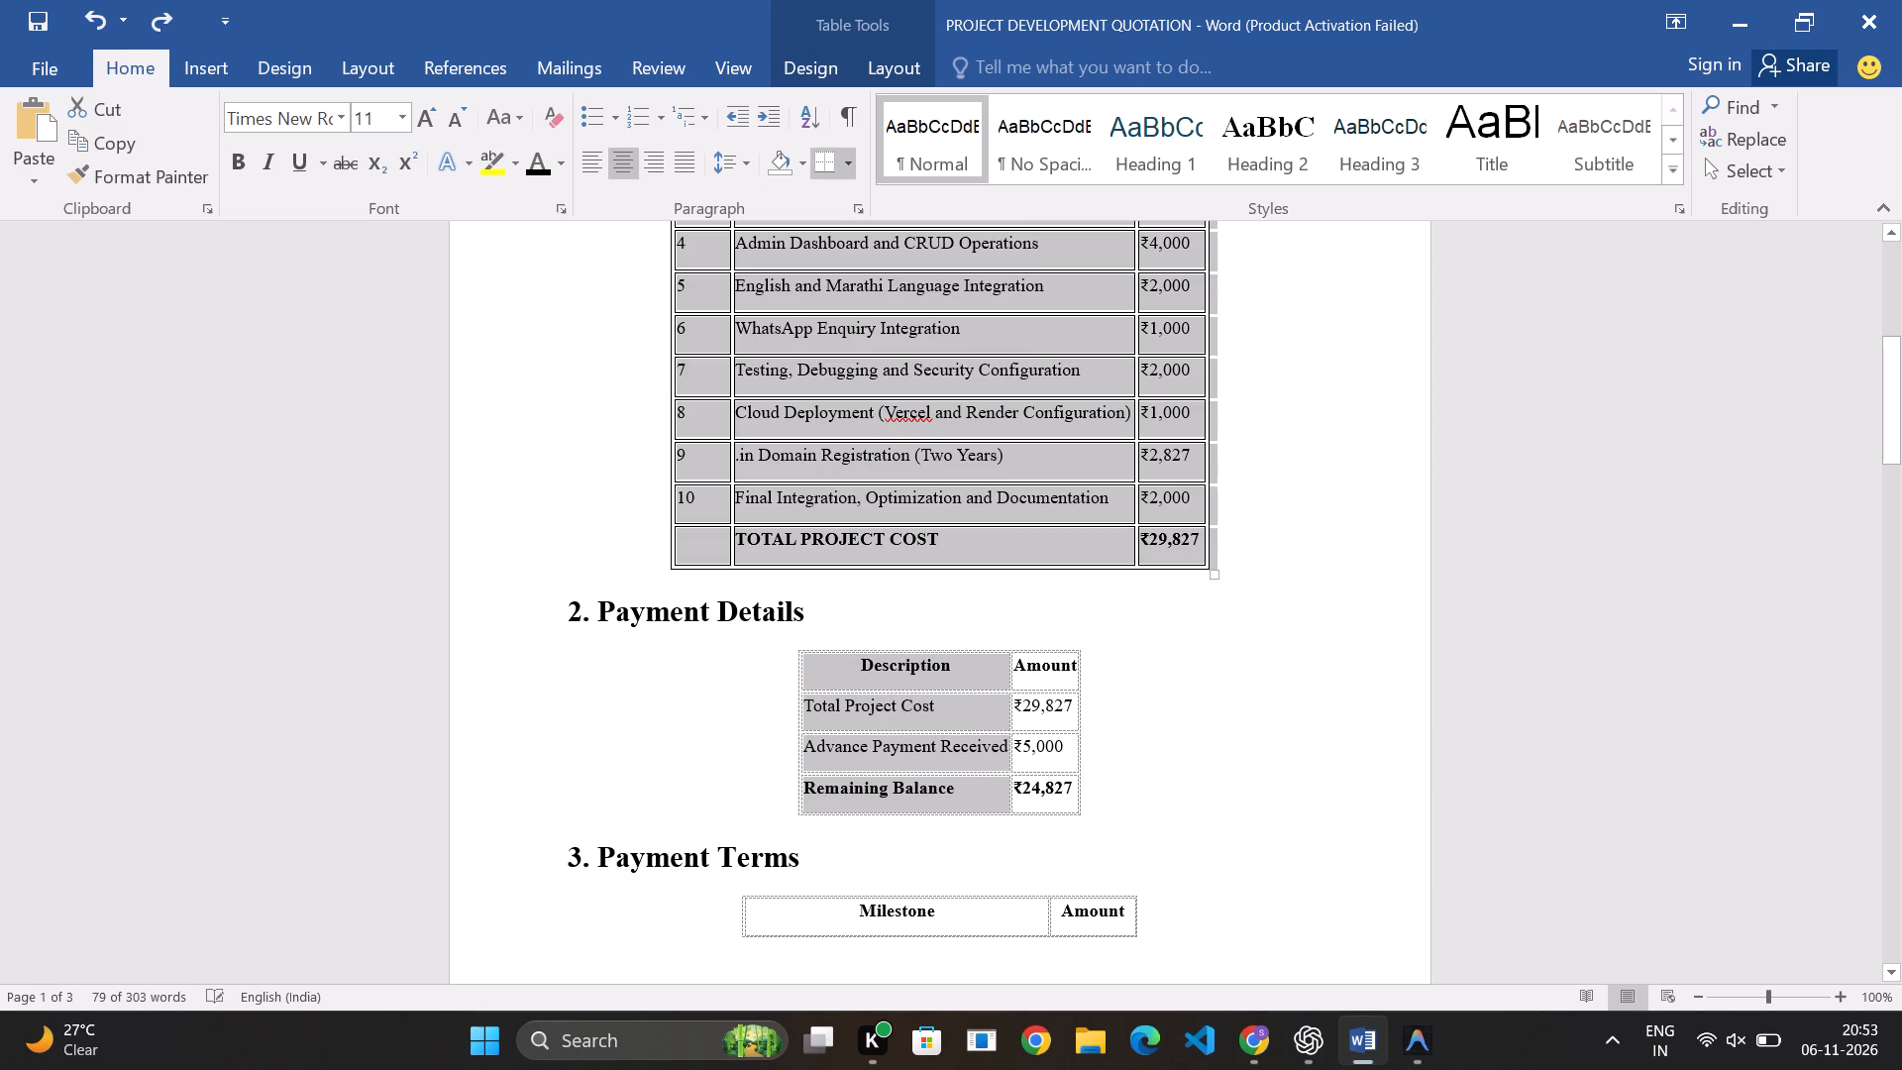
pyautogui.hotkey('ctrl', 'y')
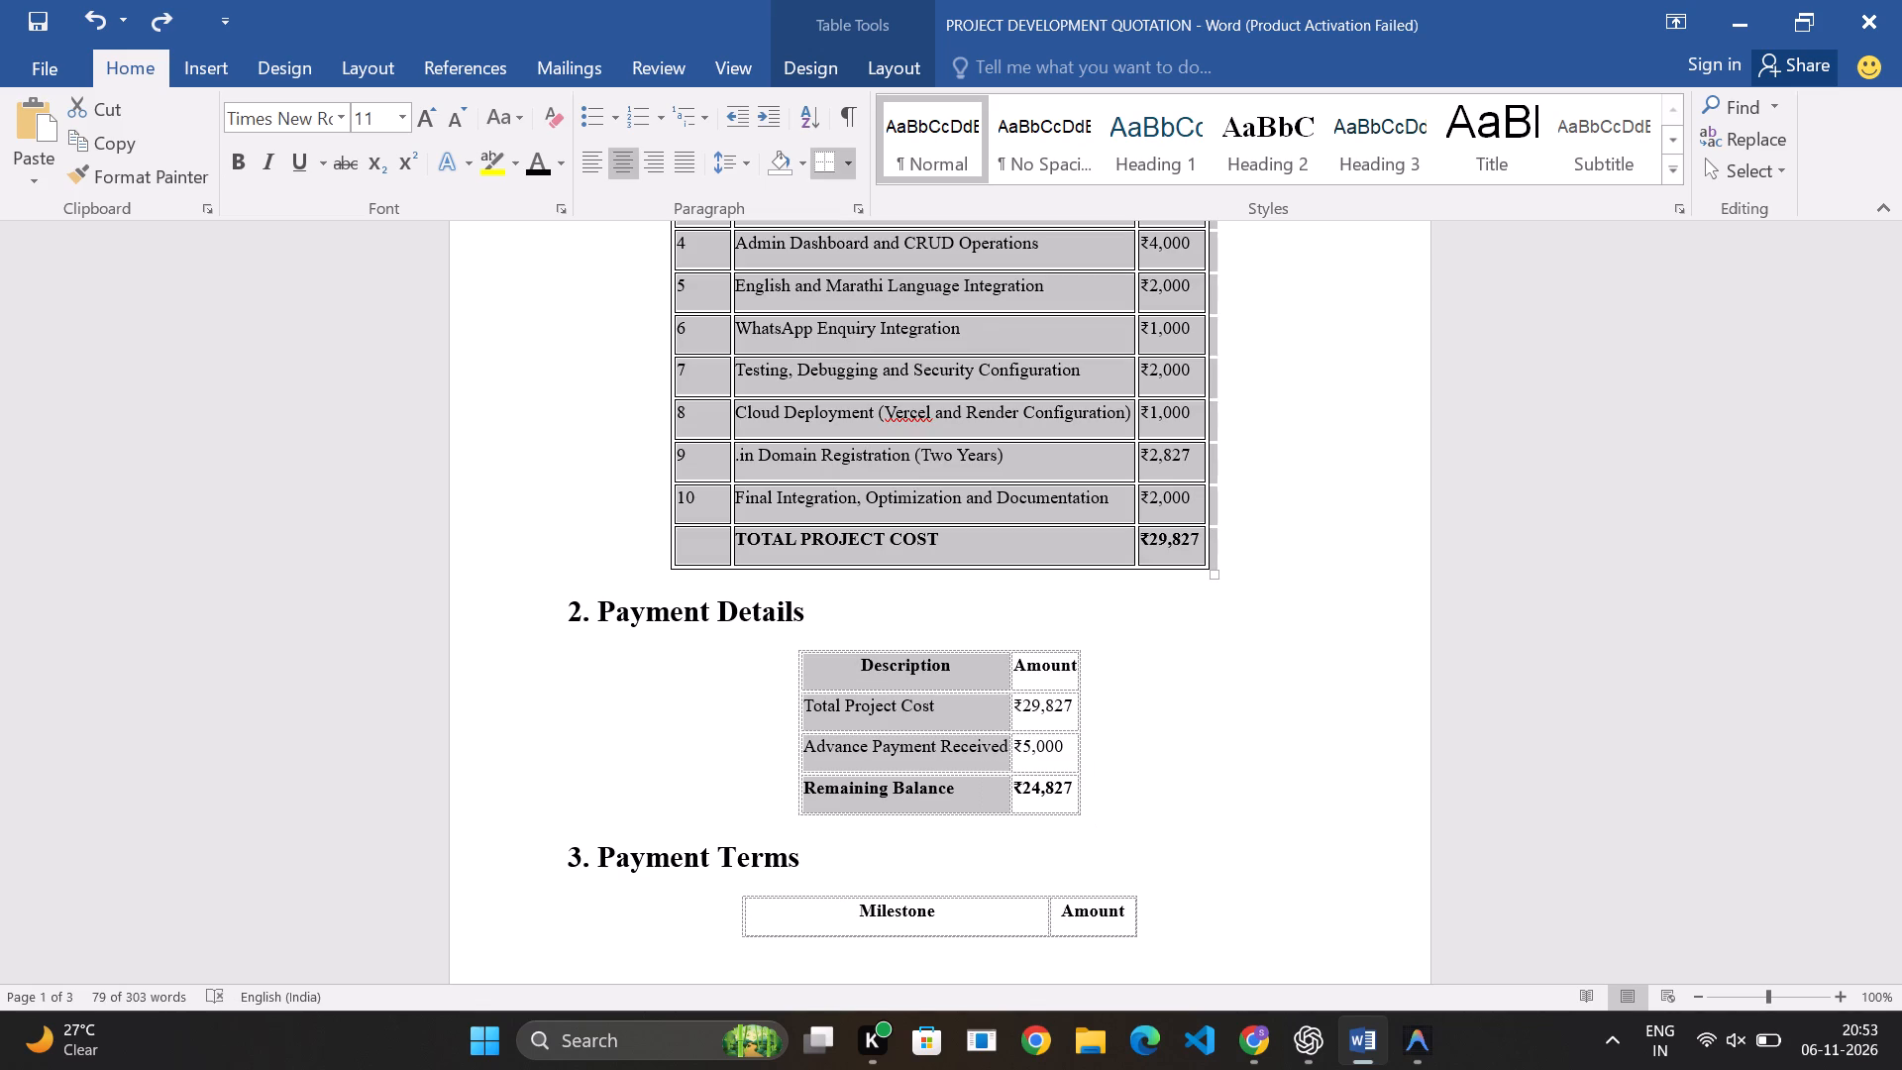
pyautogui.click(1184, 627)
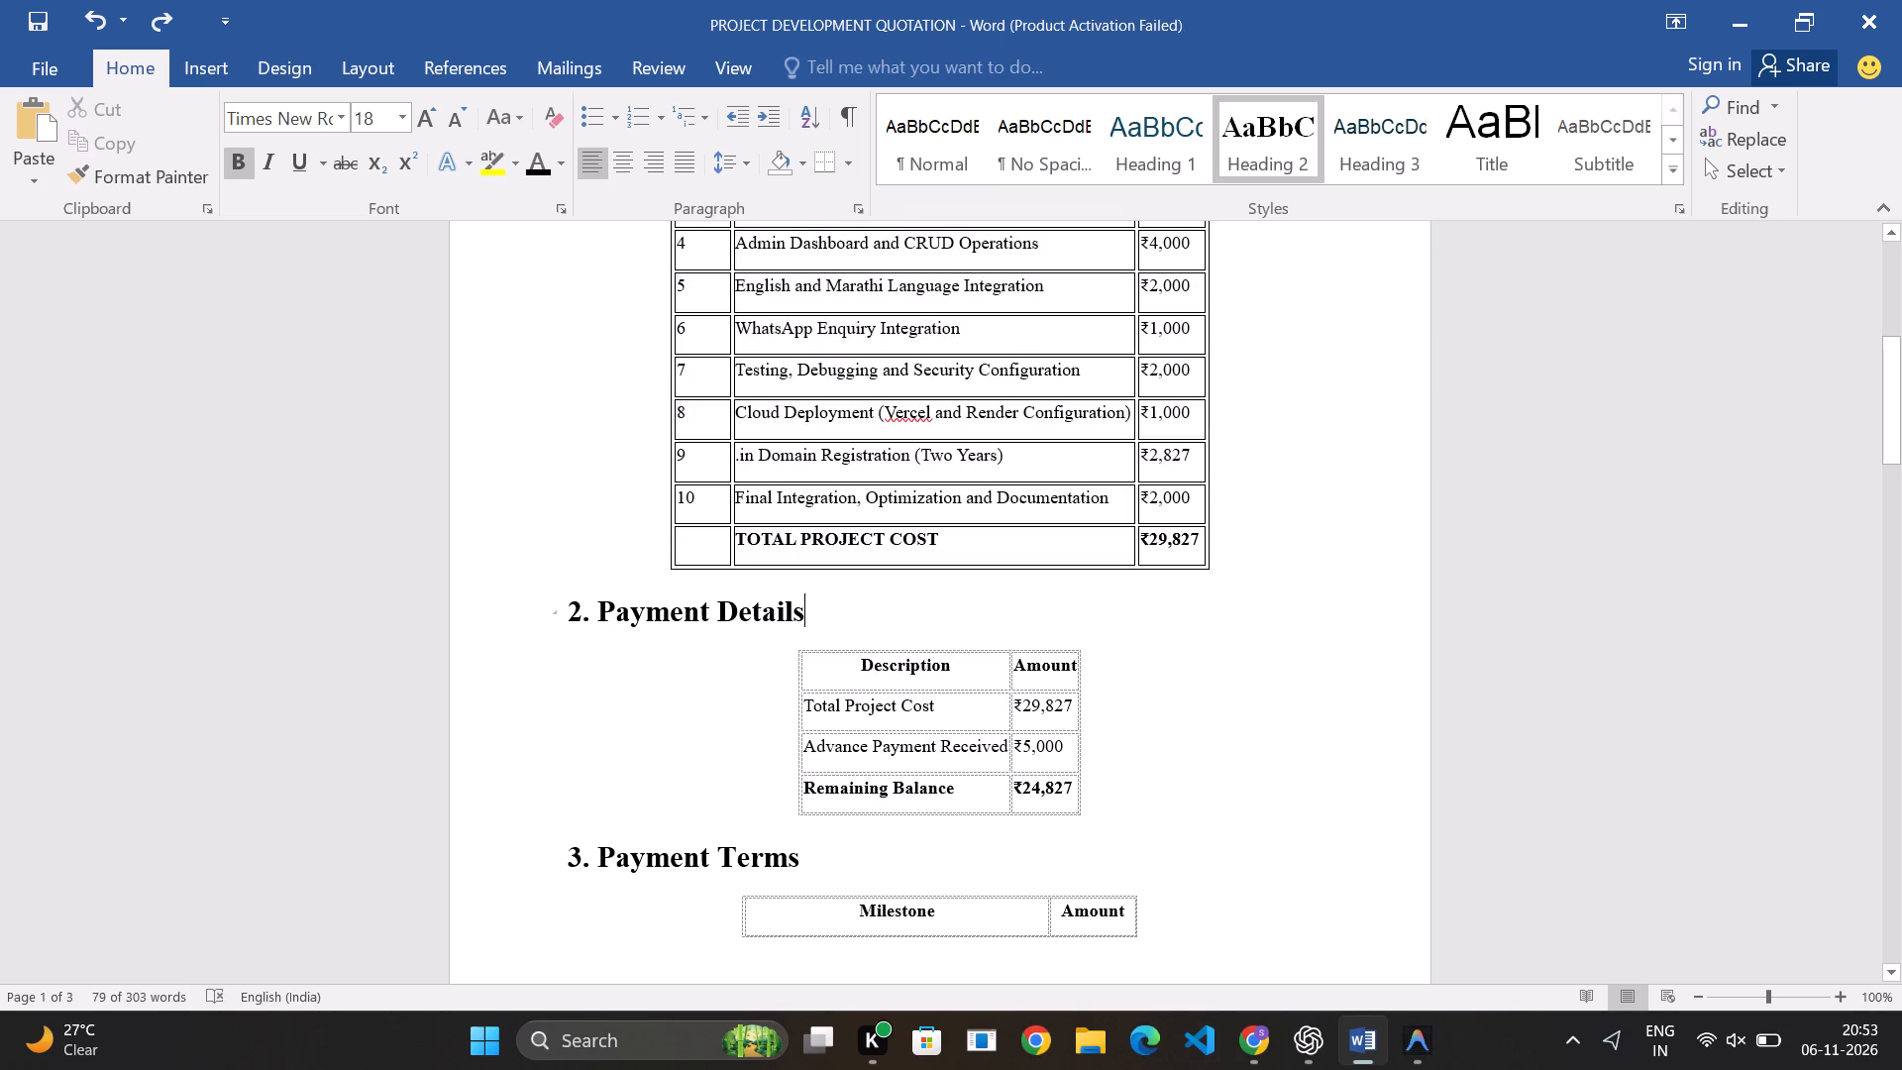
# Apply all borders to the whole Payment Details table, keeping its original text formatting.
pyautogui.click(928, 682)
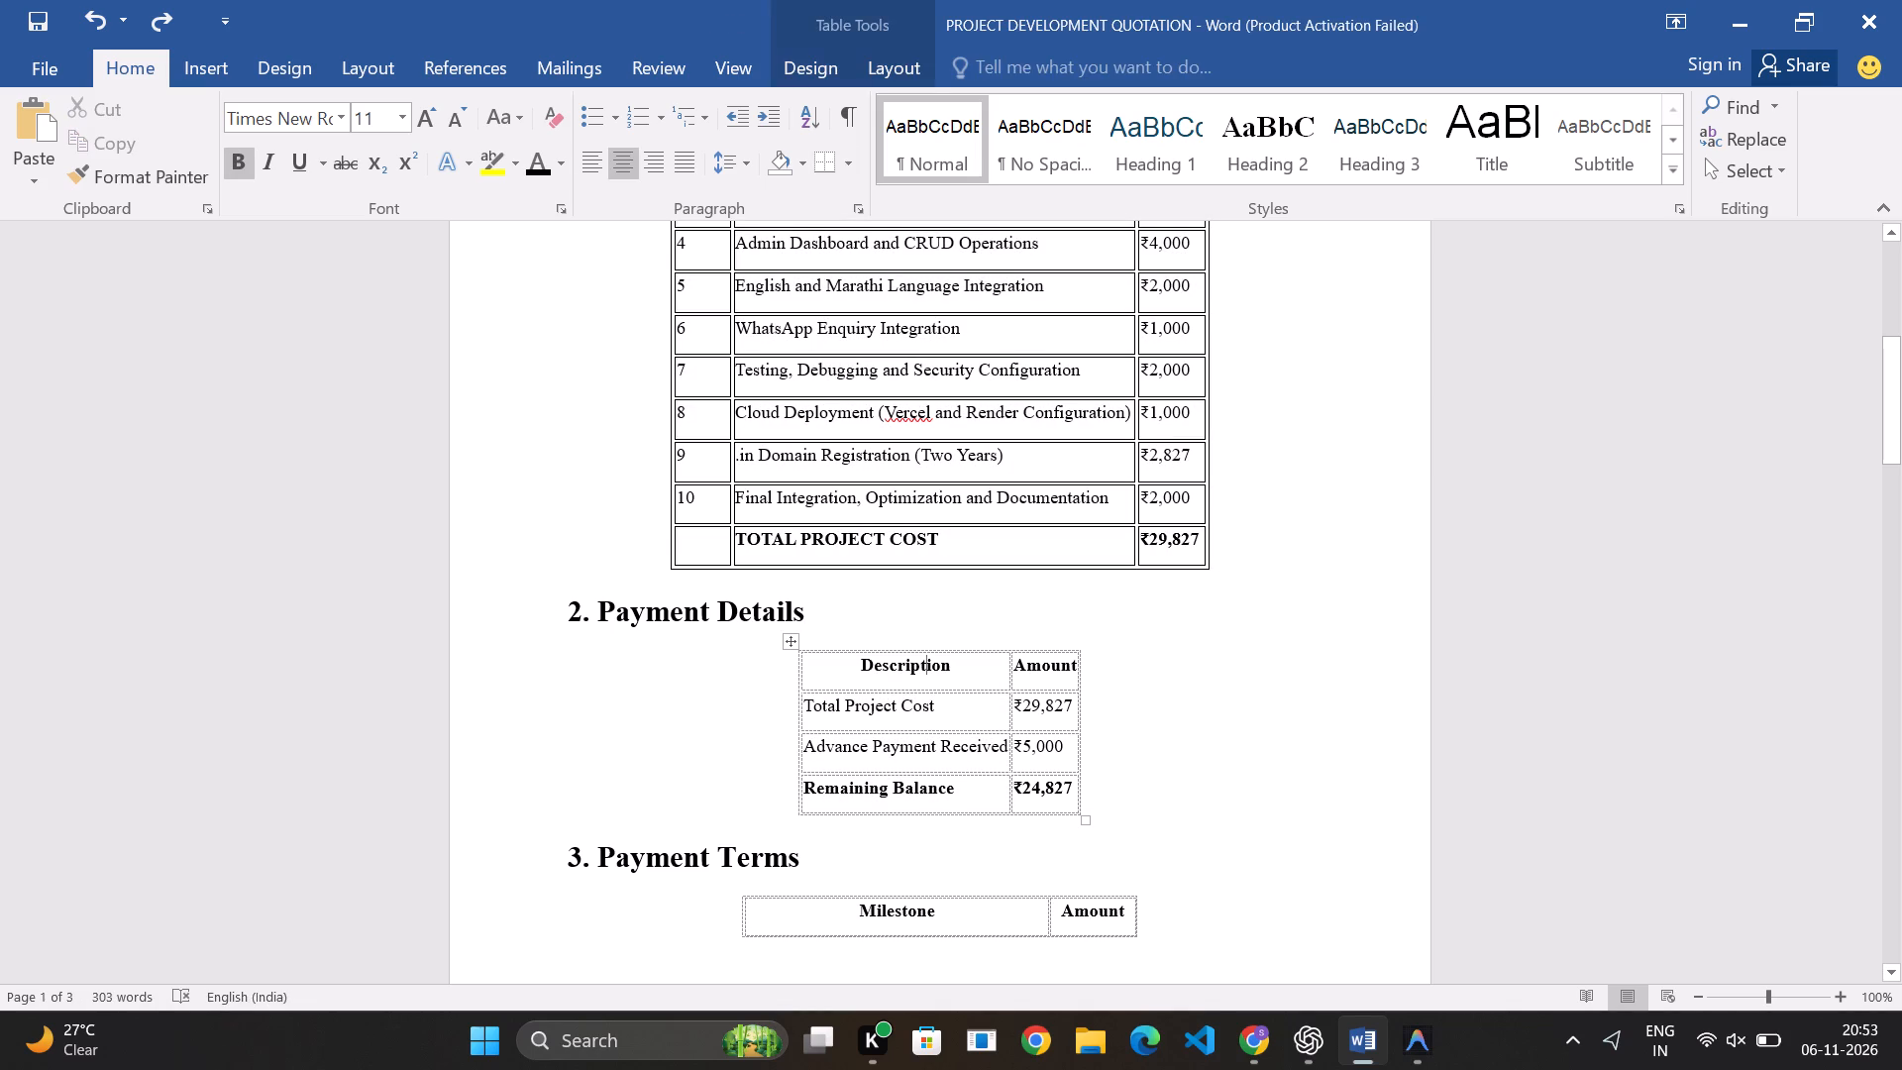
pyautogui.click(792, 642)
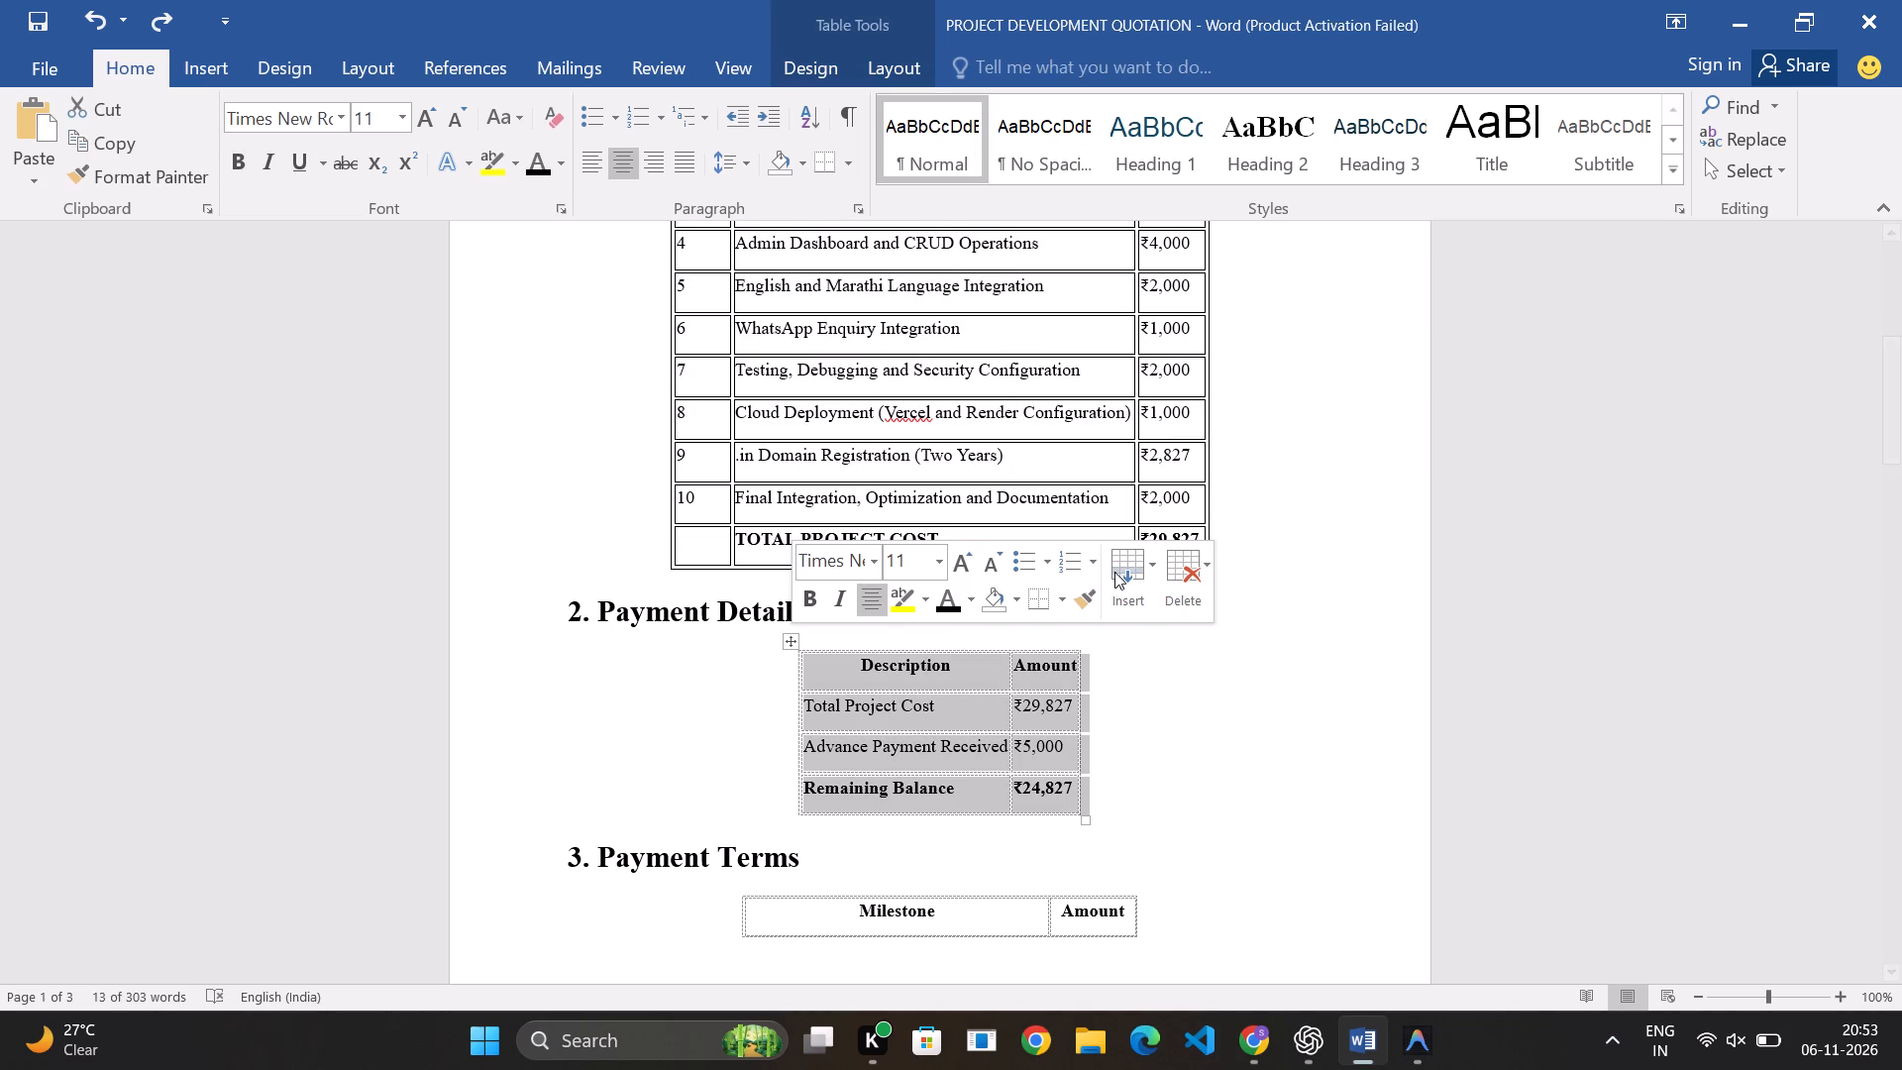
pyautogui.click(1069, 607)
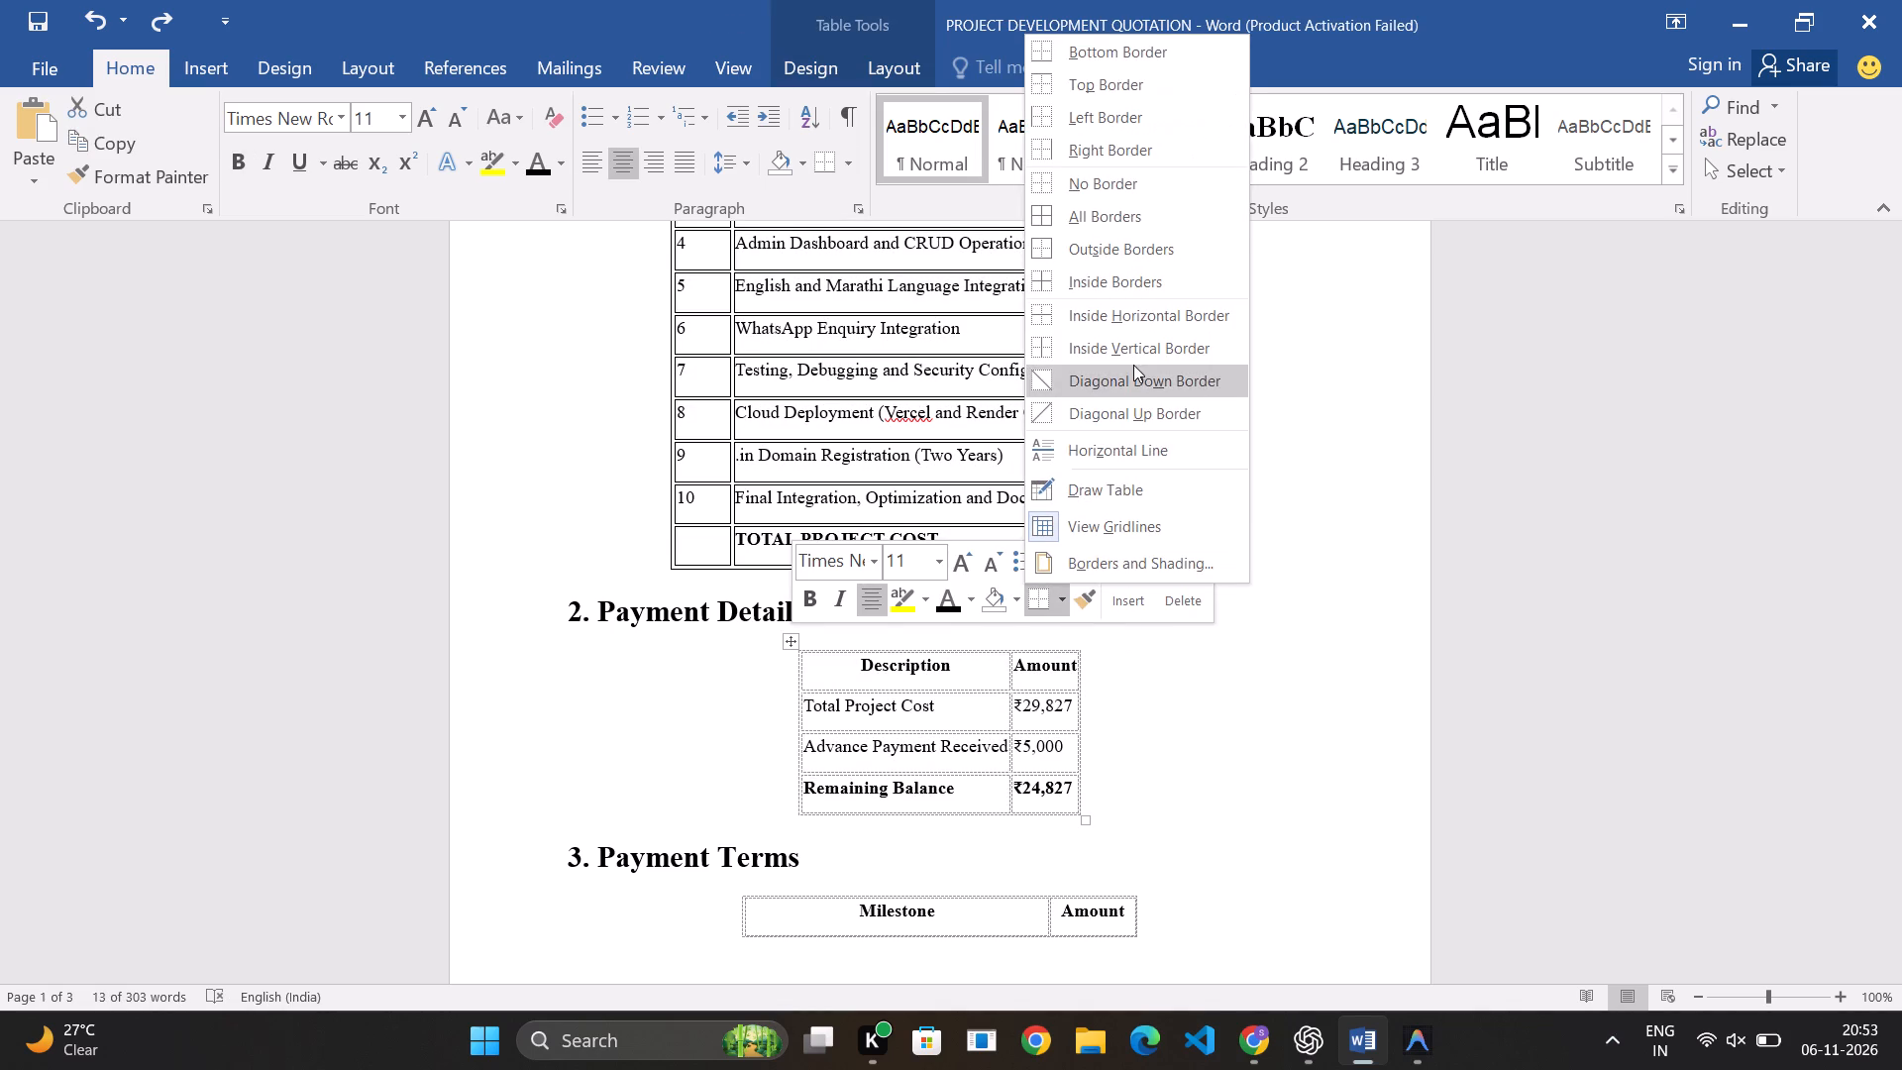
pyautogui.click(1146, 206)
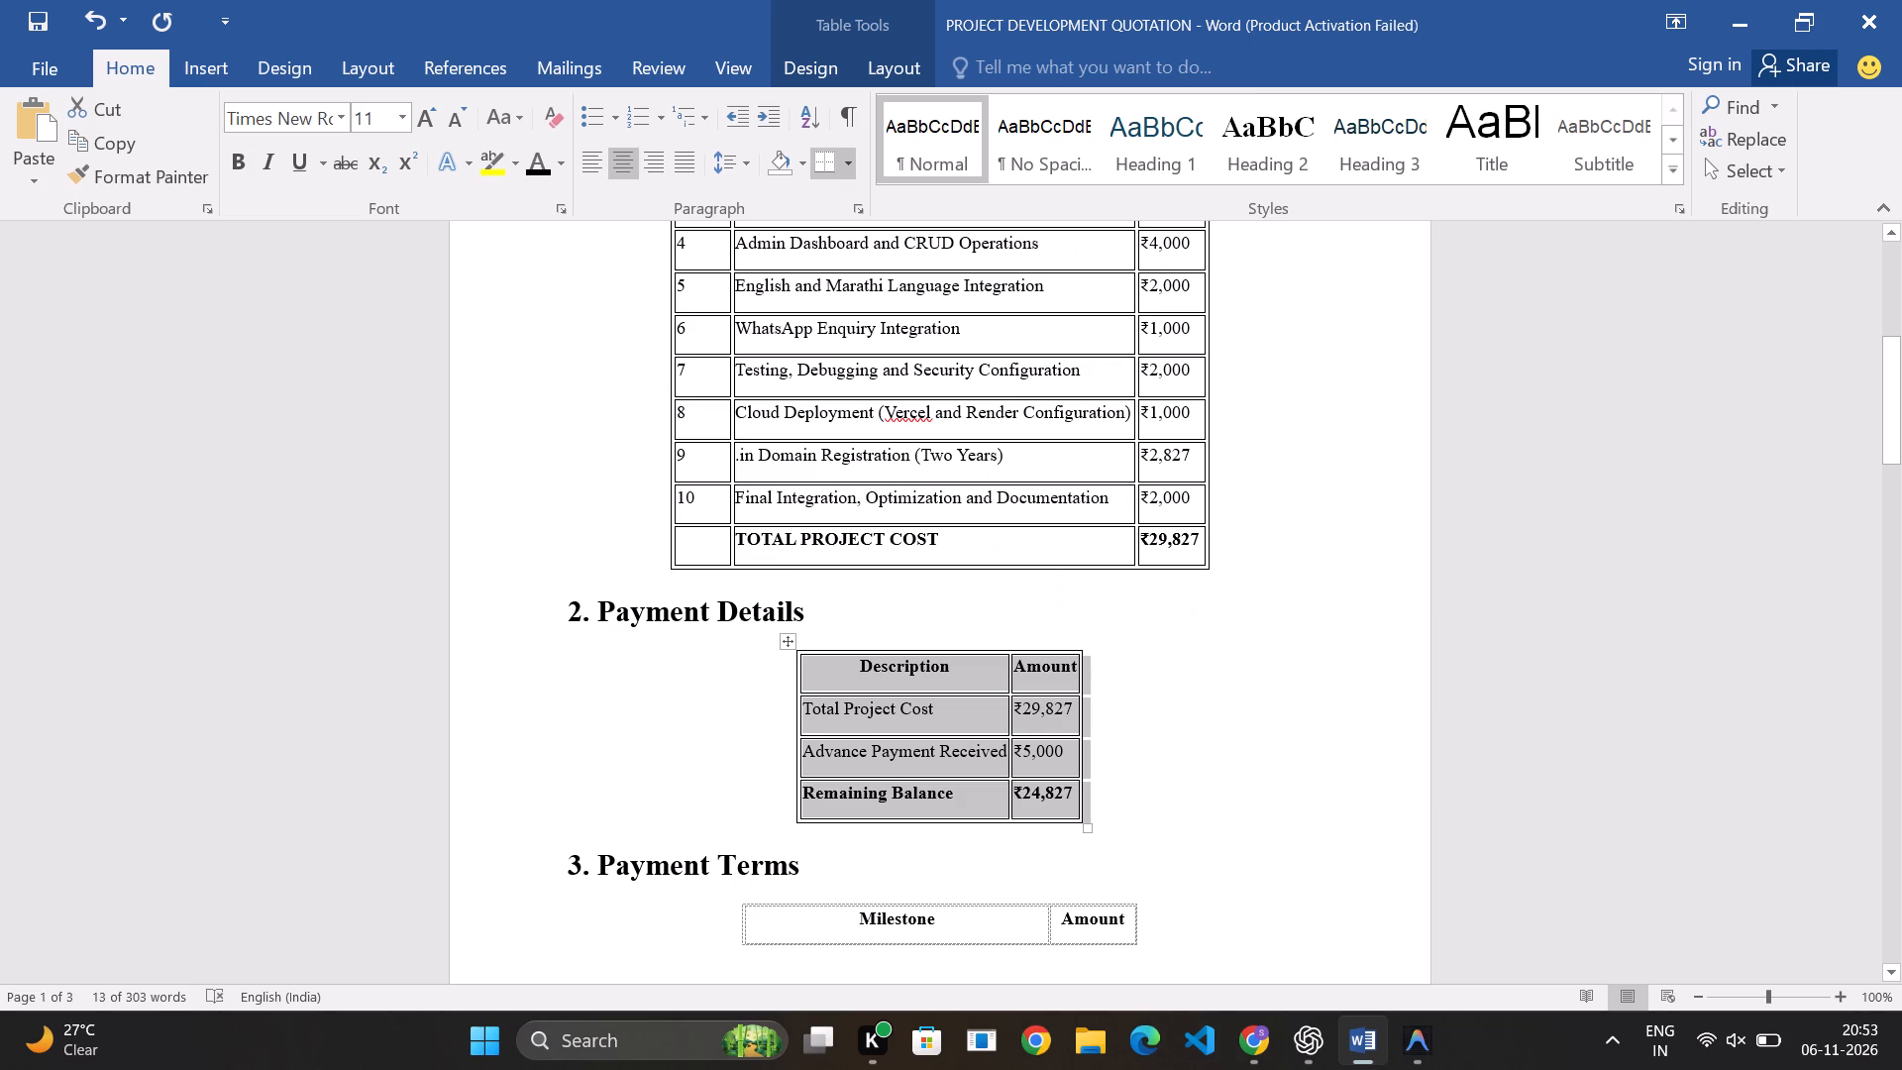
pyautogui.click(1289, 605)
# Examine how the Payment Terms table splits across pages and how the remaining sections through the client approval lines are laid out.
pyautogui.scroll(-1, 1289, 605)
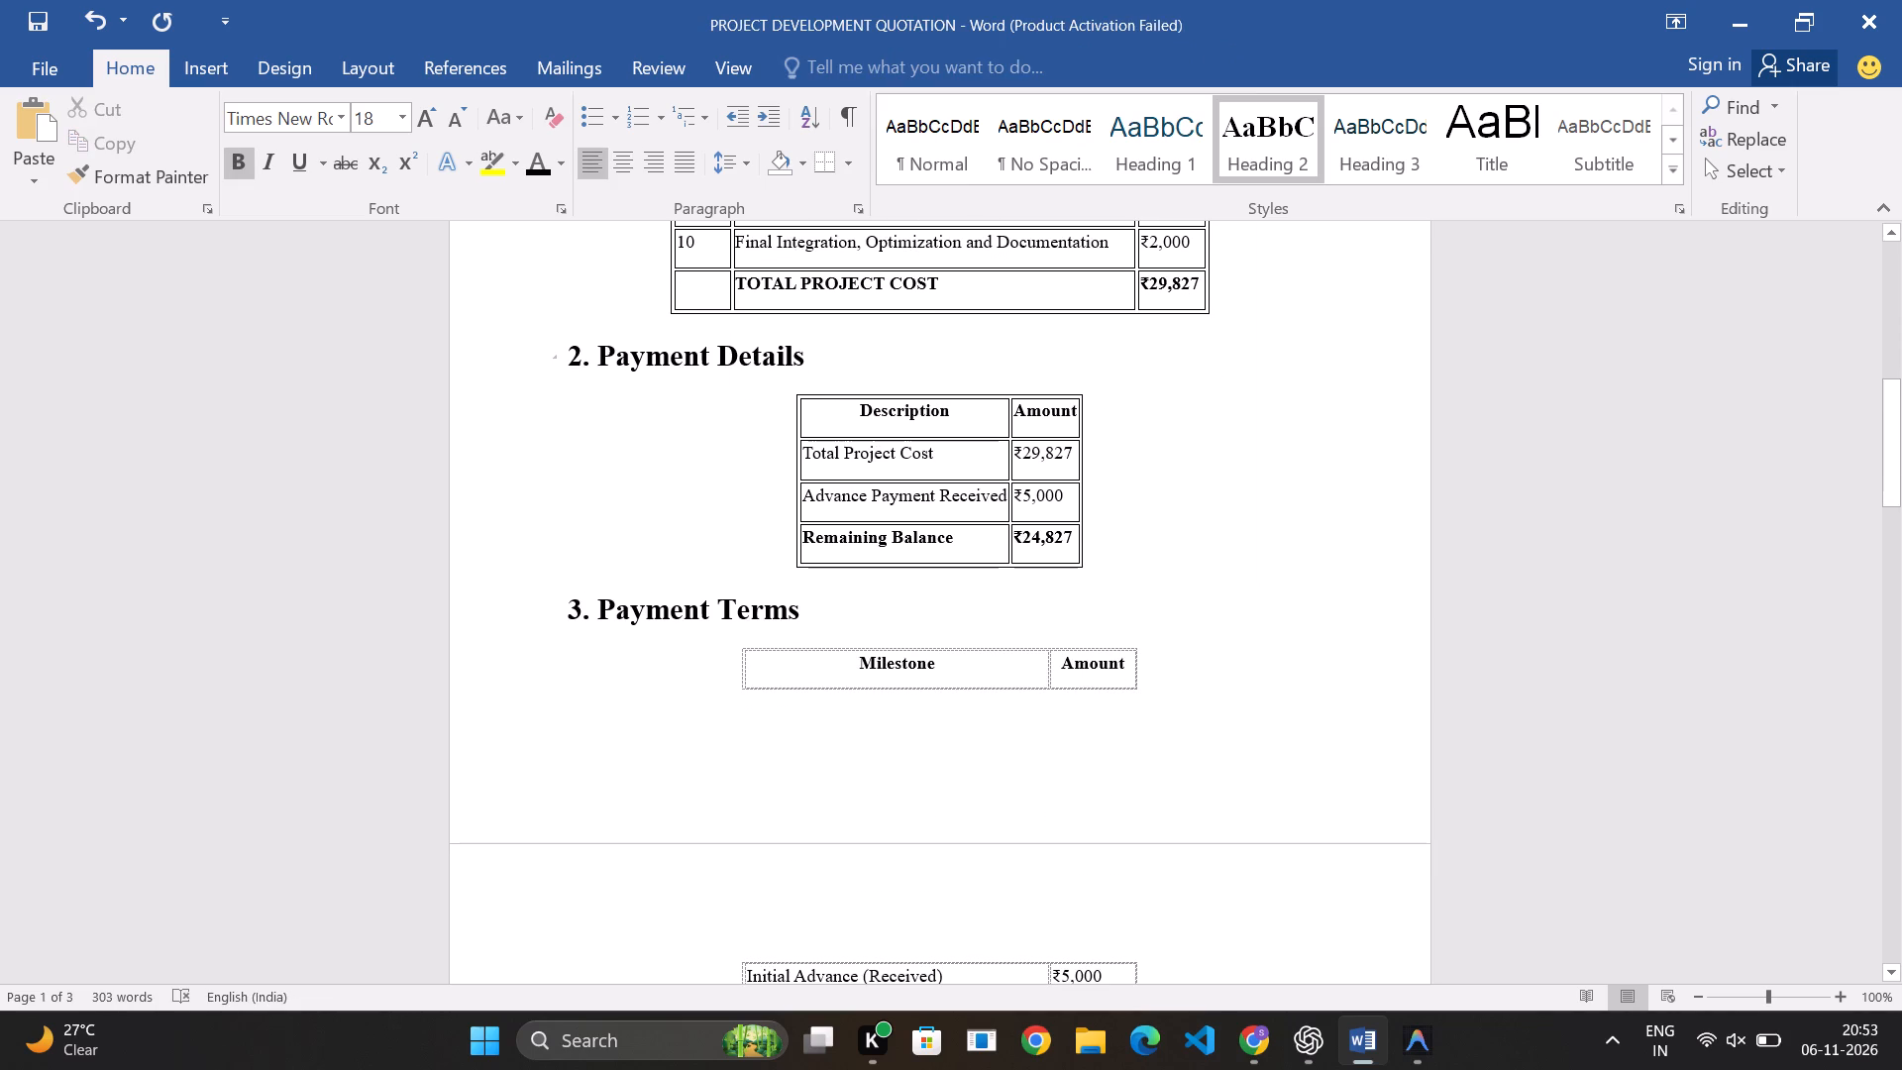
pyautogui.scroll(-2, 1289, 605)
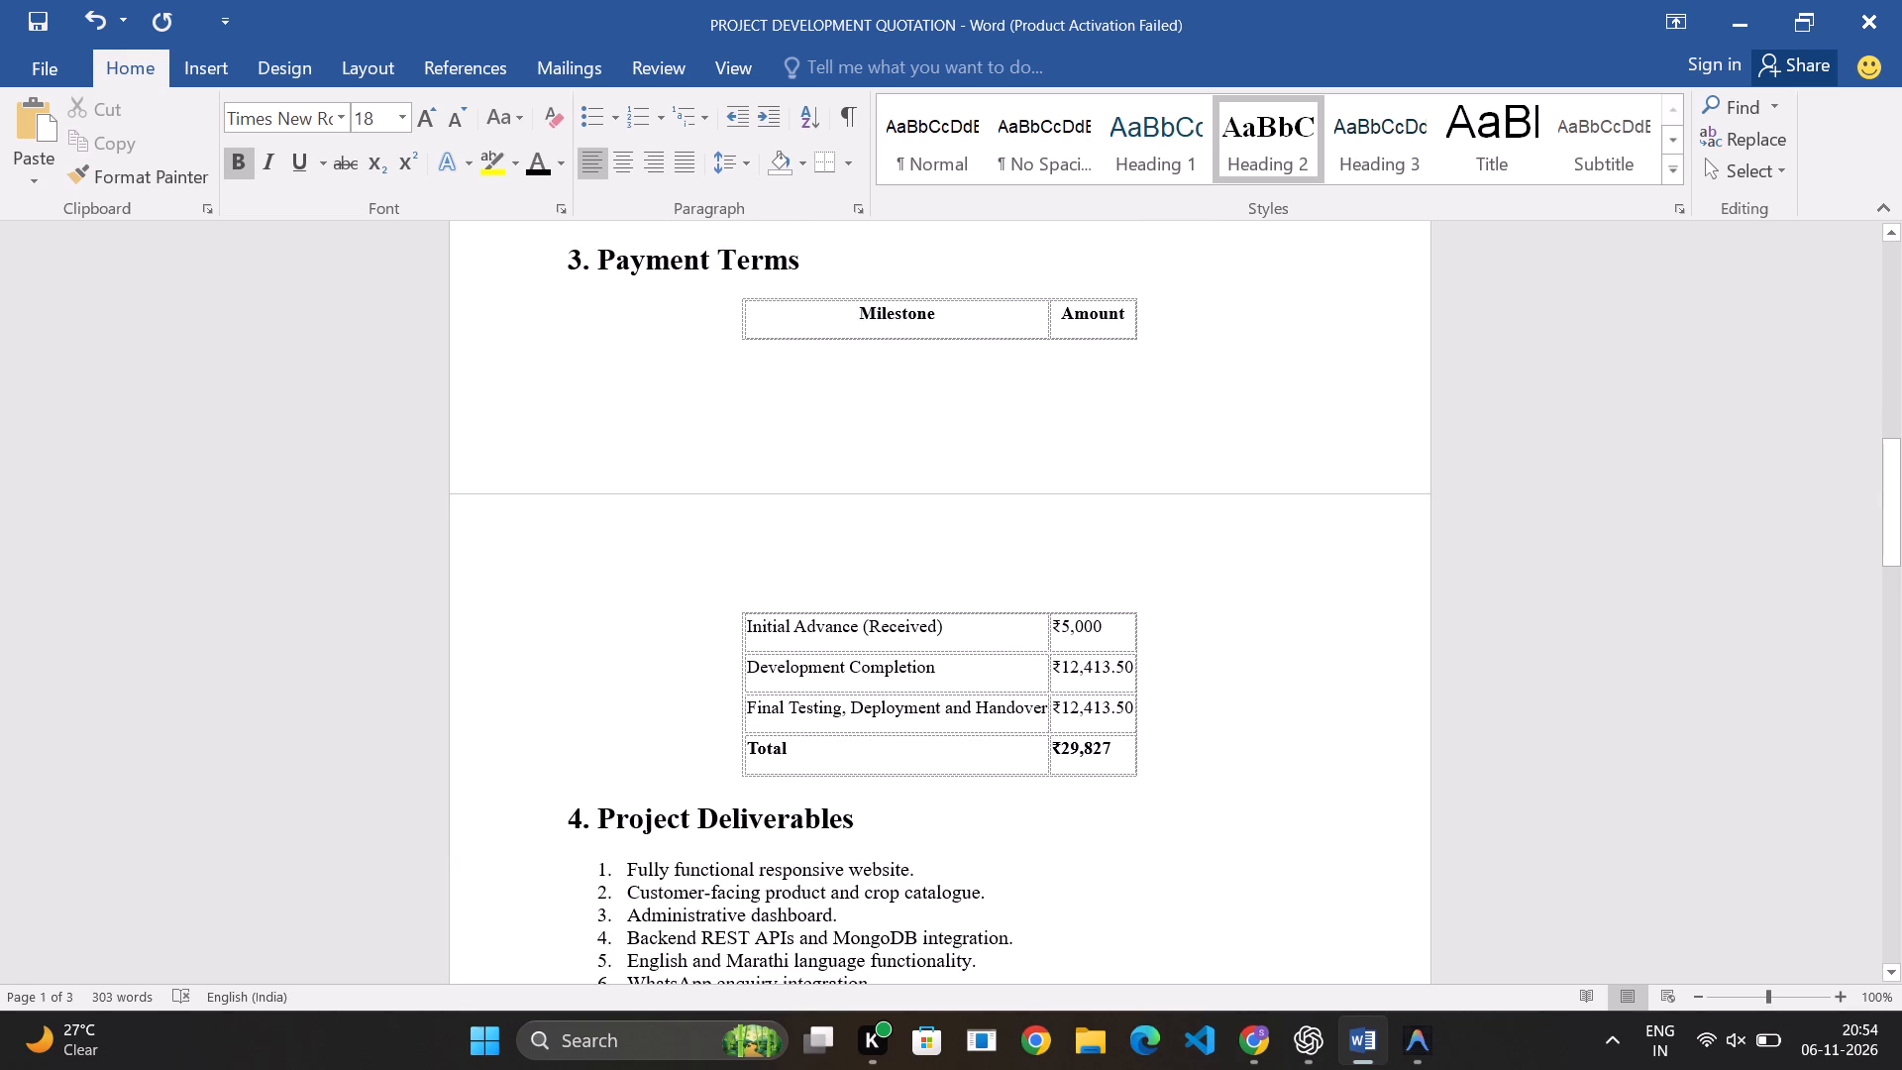
pyautogui.scroll(-2, 1218, 592)
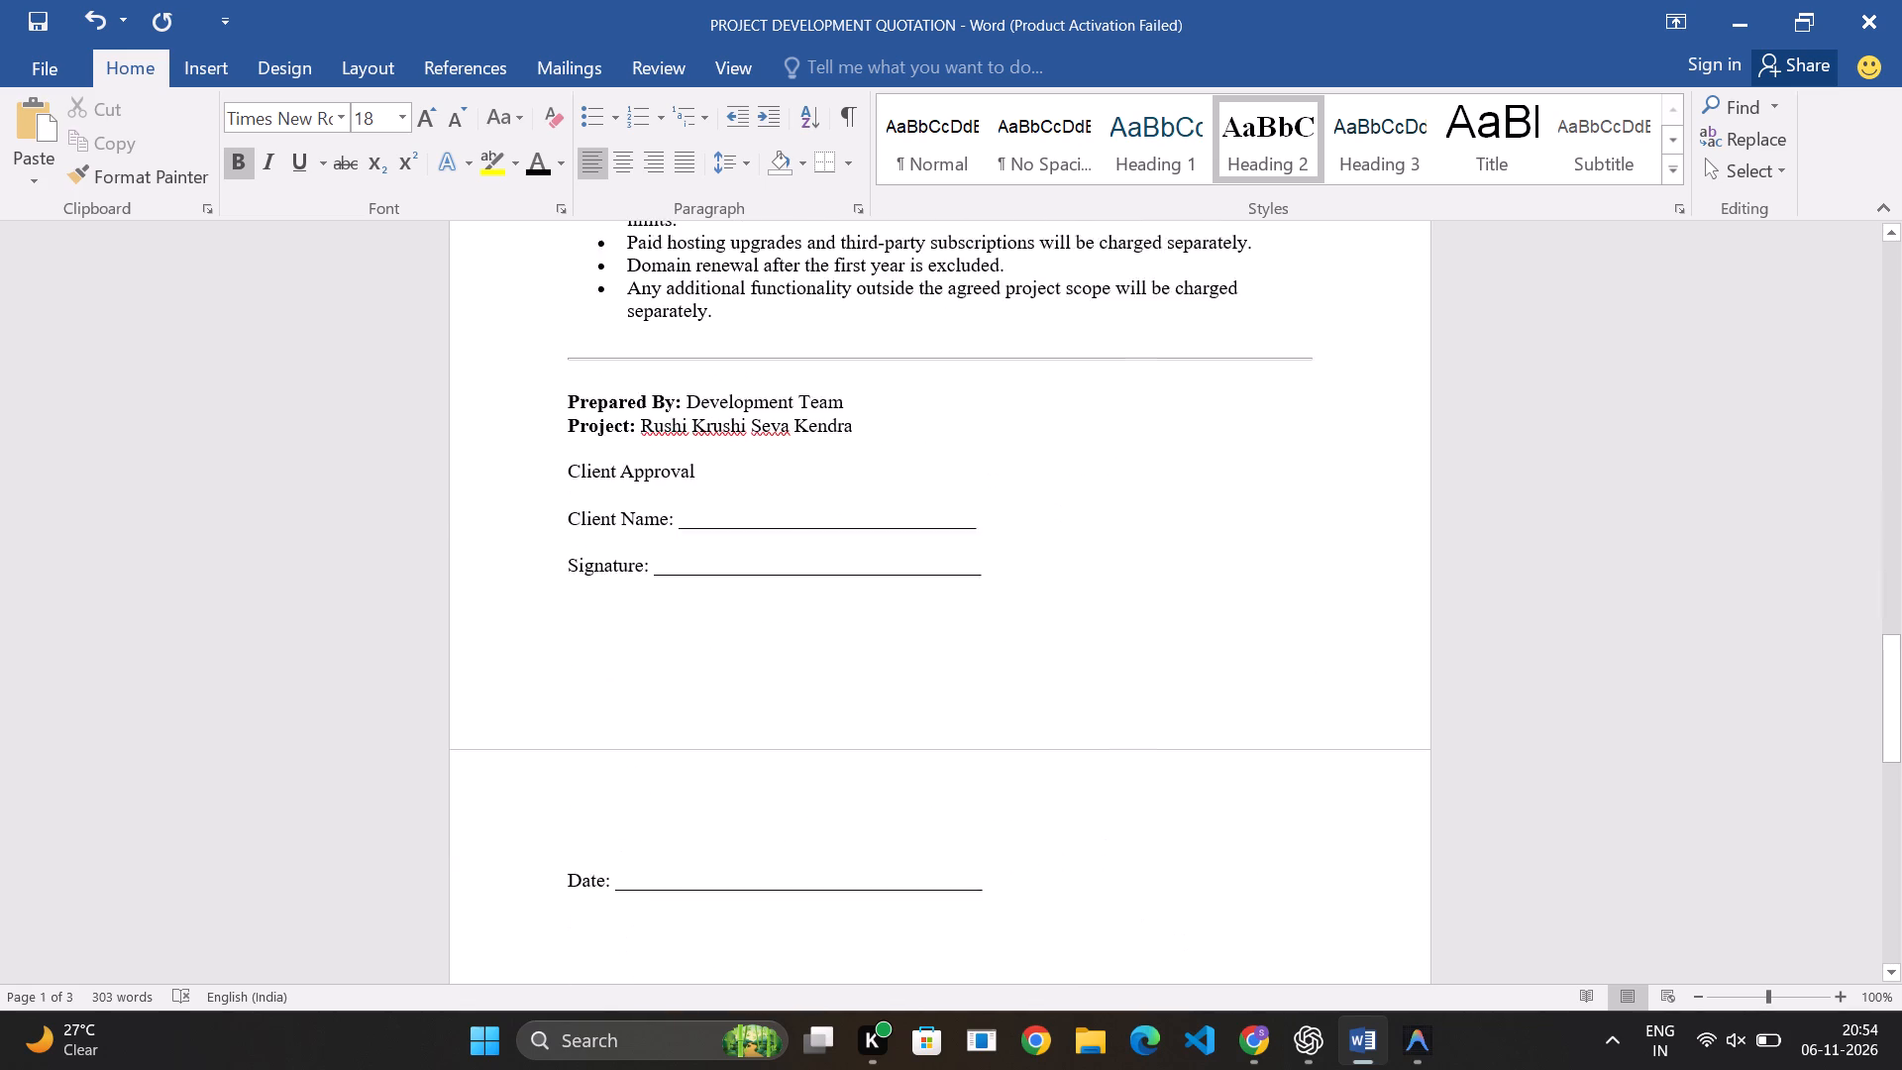
pyautogui.scroll(4, 1218, 592)
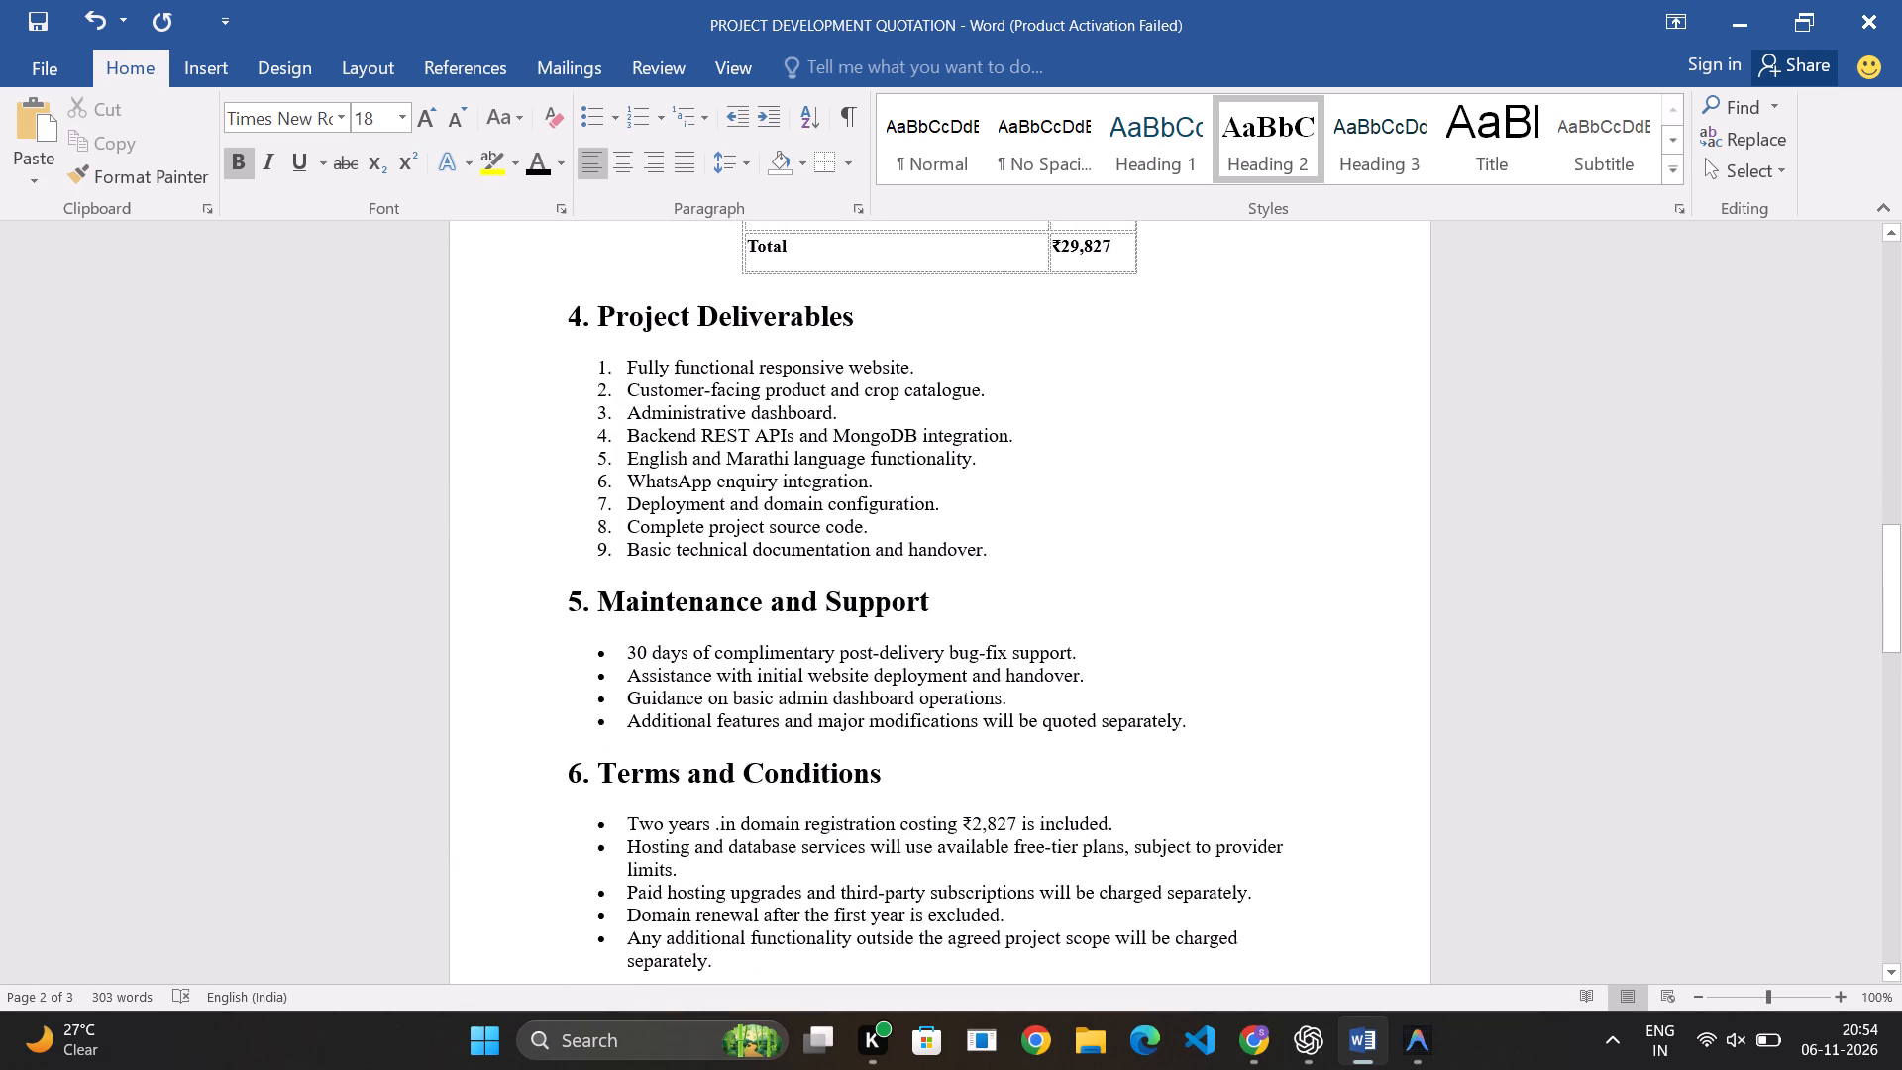
pyautogui.scroll(2, 1218, 592)
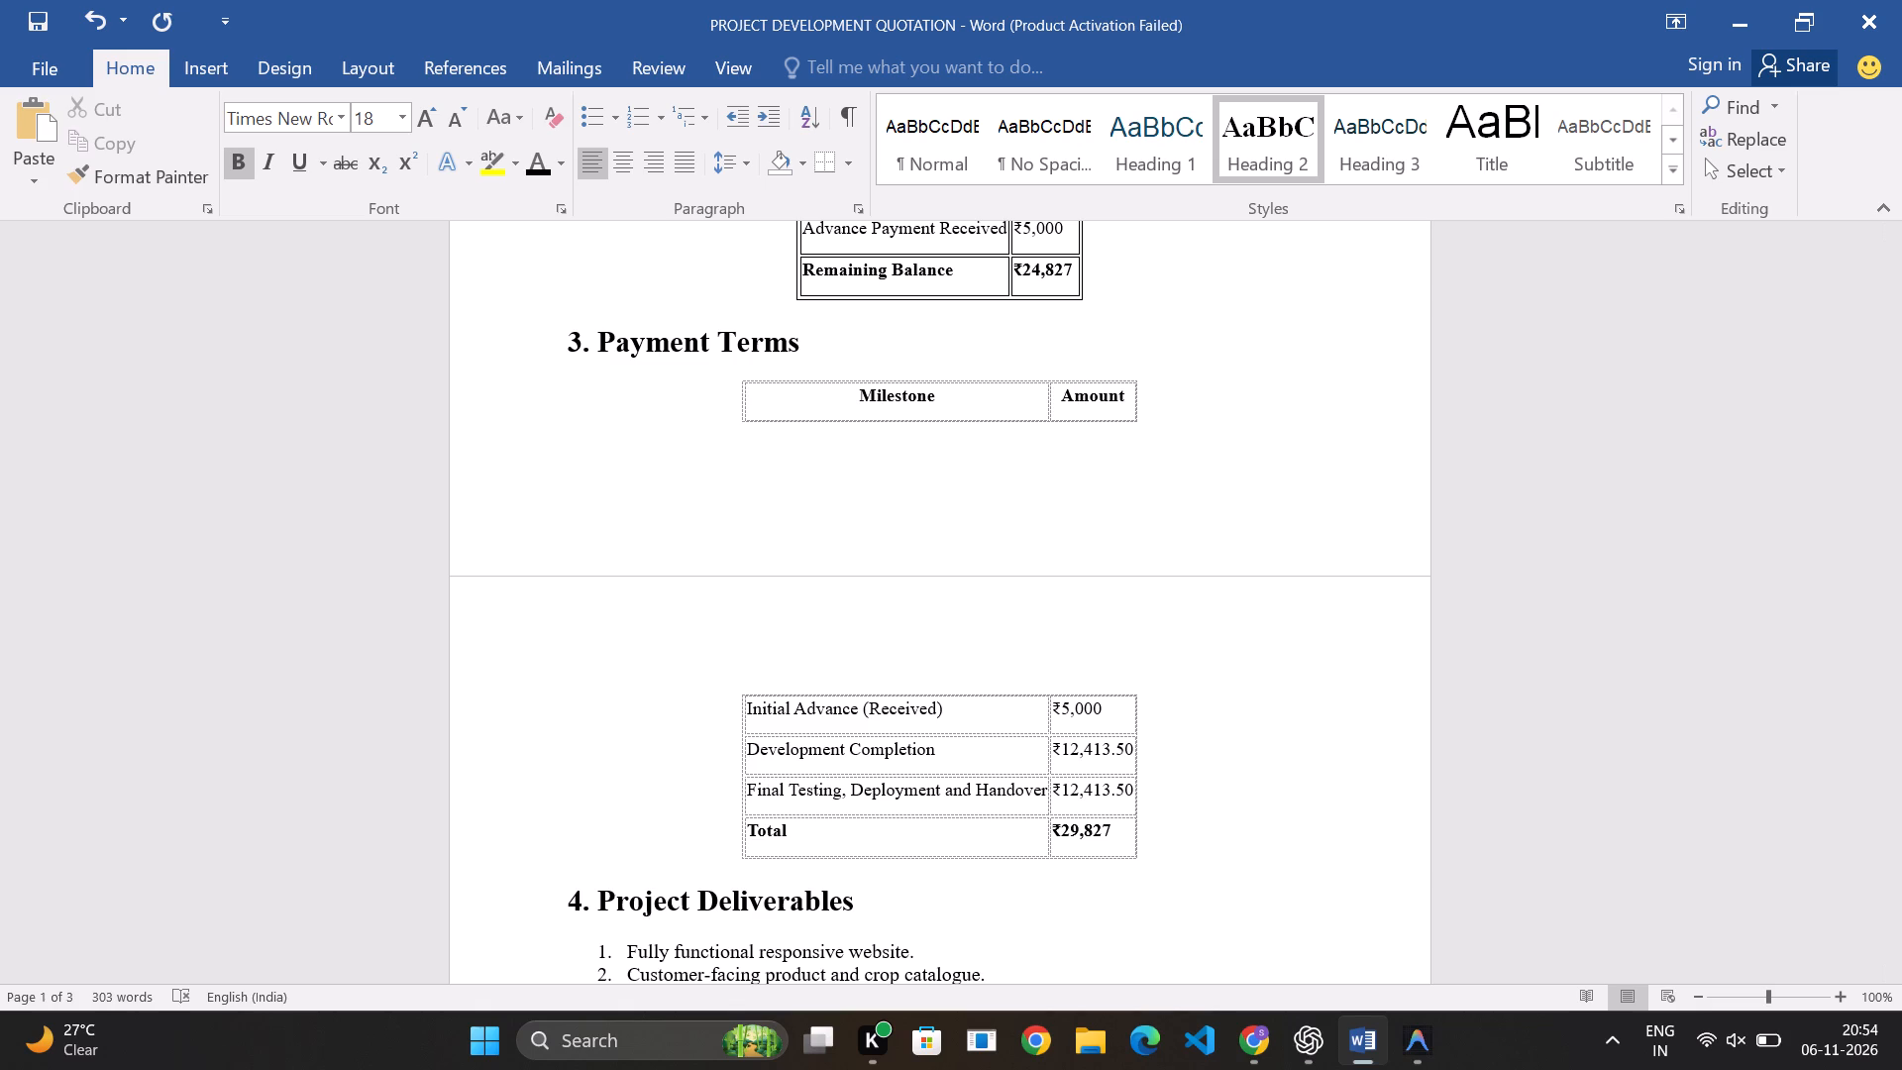
pyautogui.scroll(-1, 1218, 592)
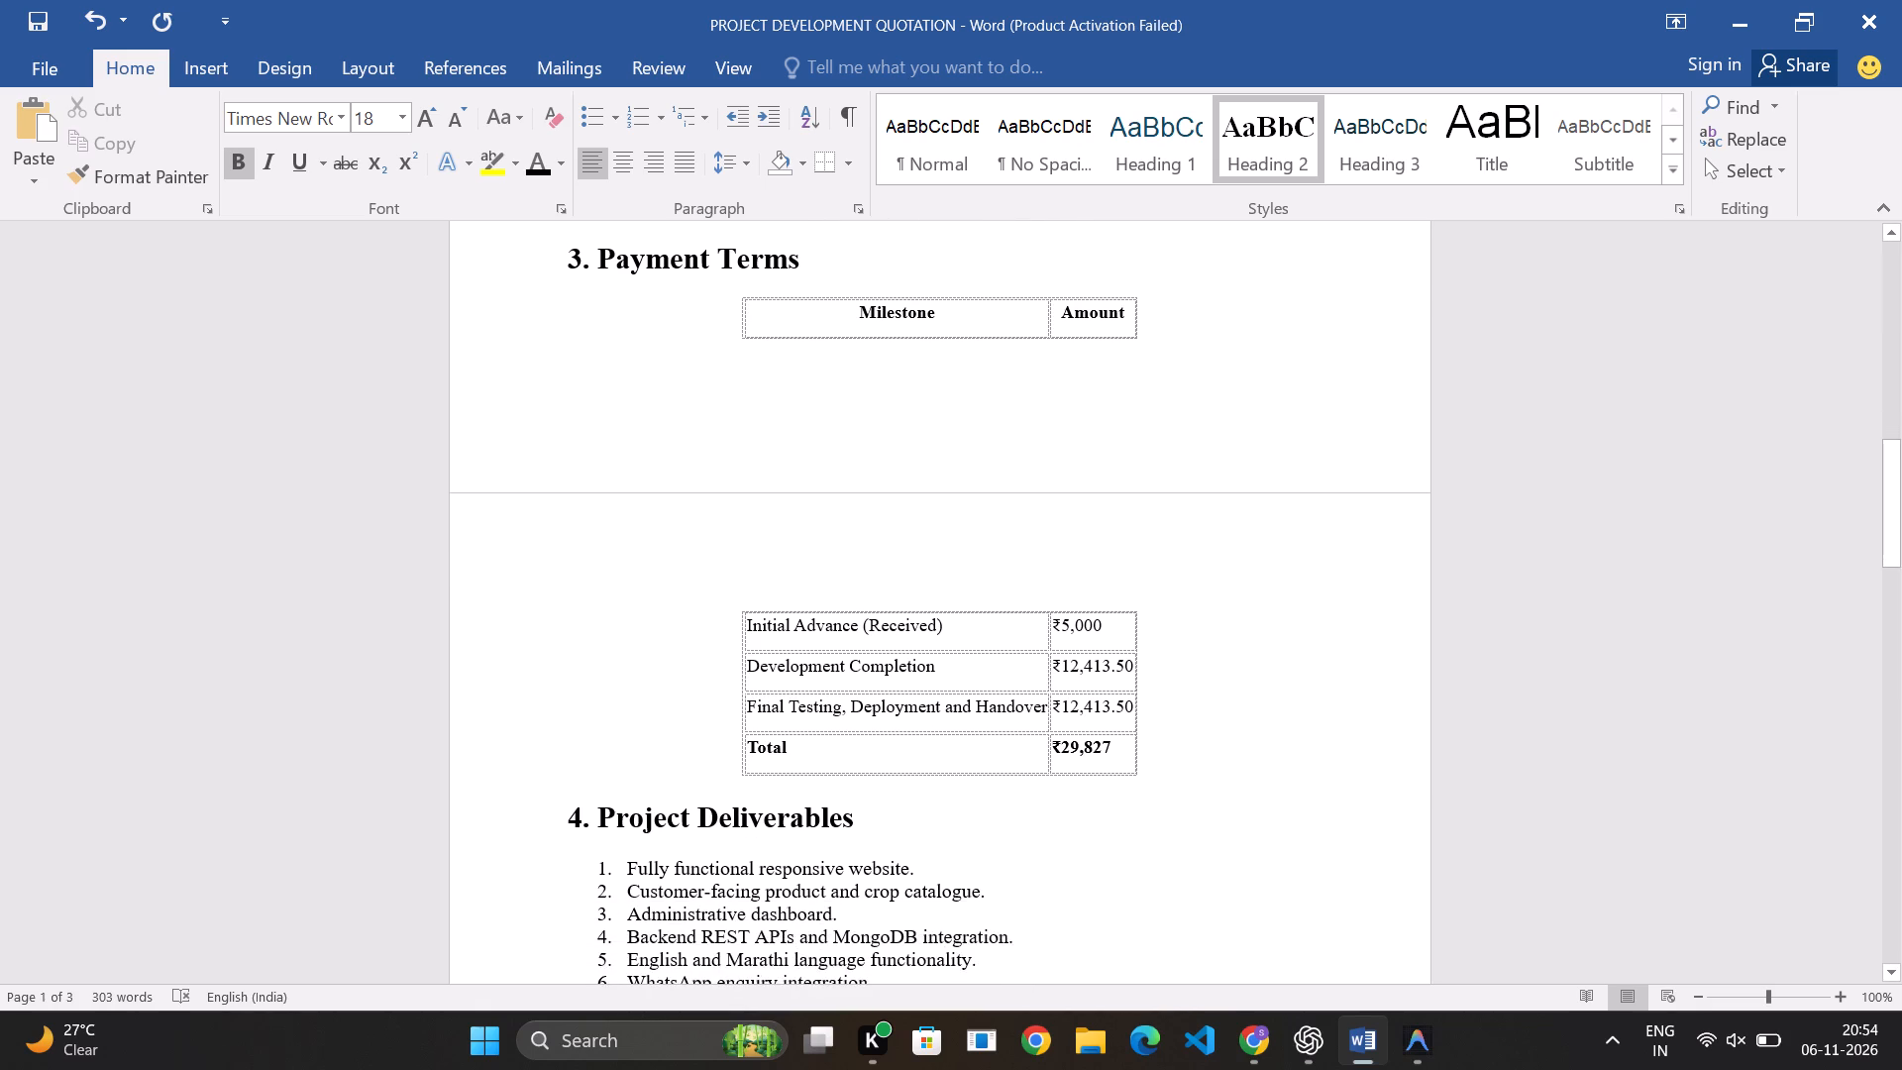
pyautogui.scroll(-1, 1218, 592)
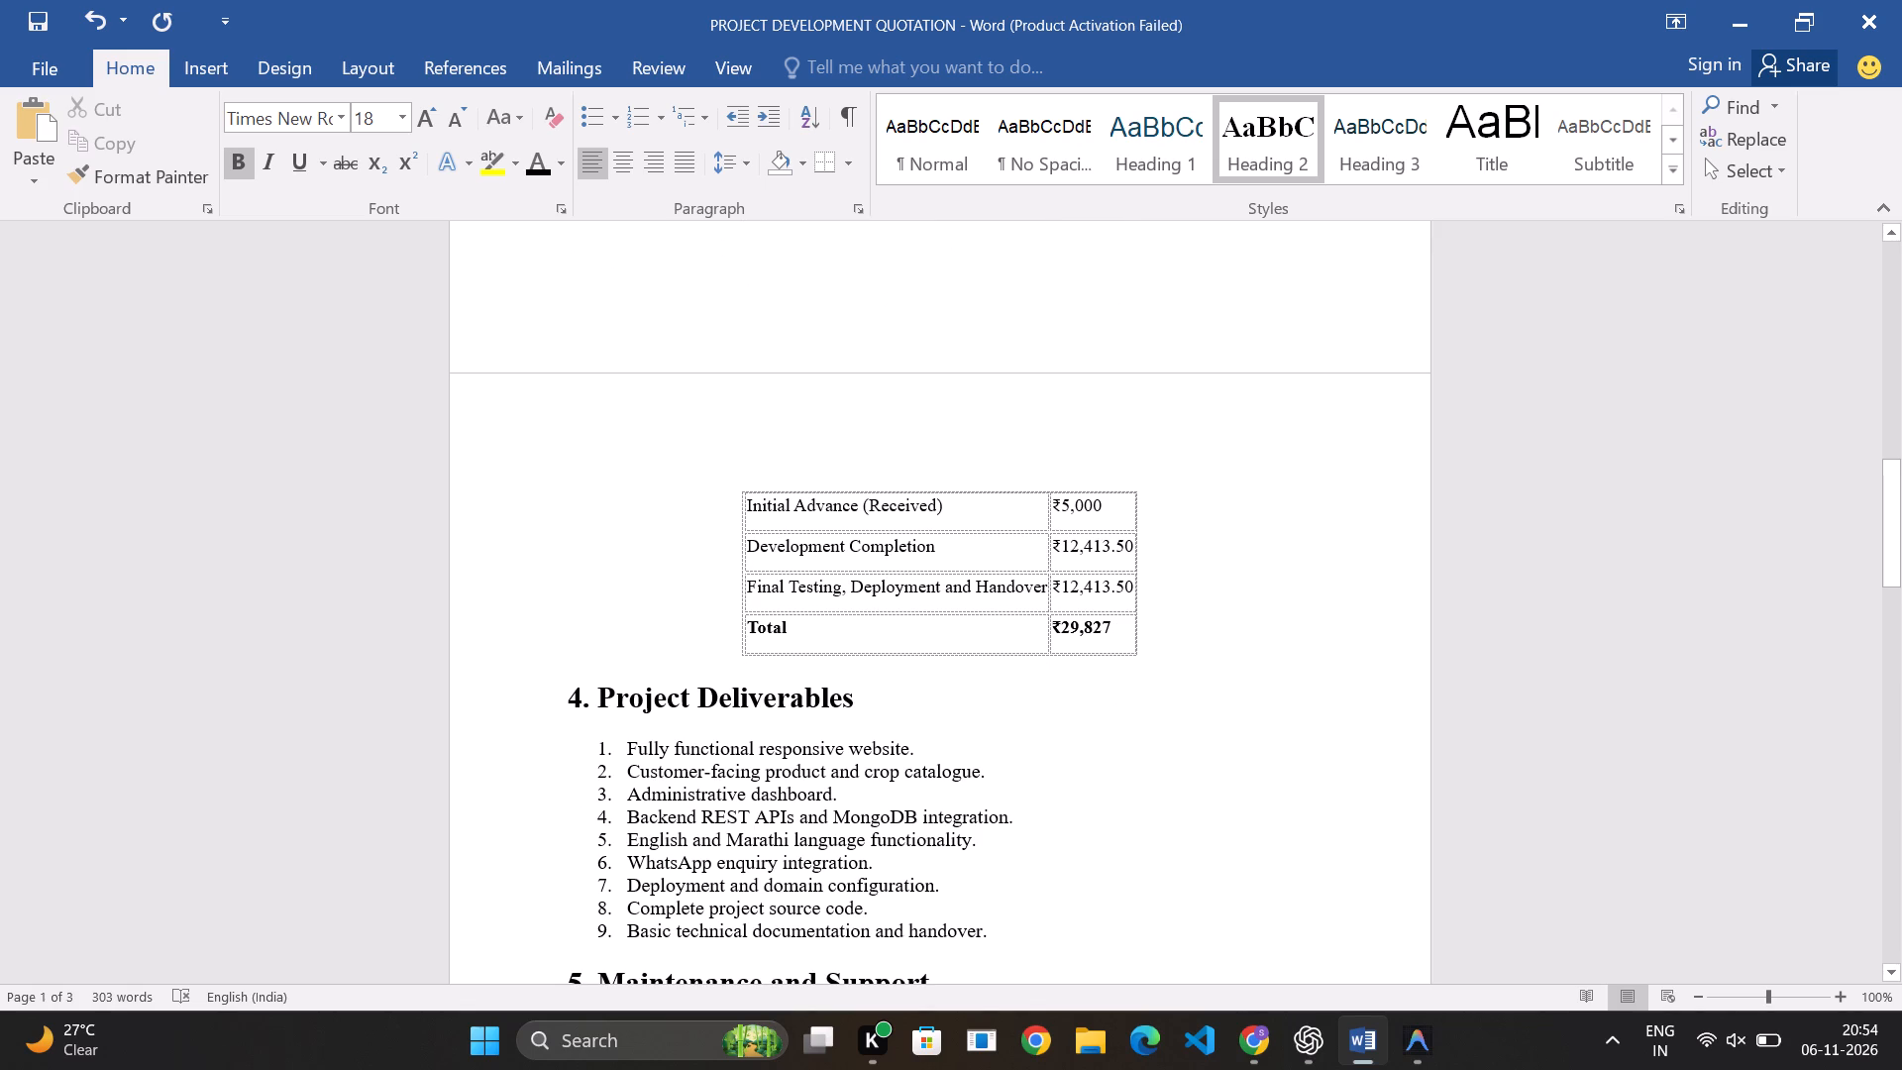
pyautogui.scroll(2, 1218, 592)
pyautogui.scroll(-1, 1218, 592)
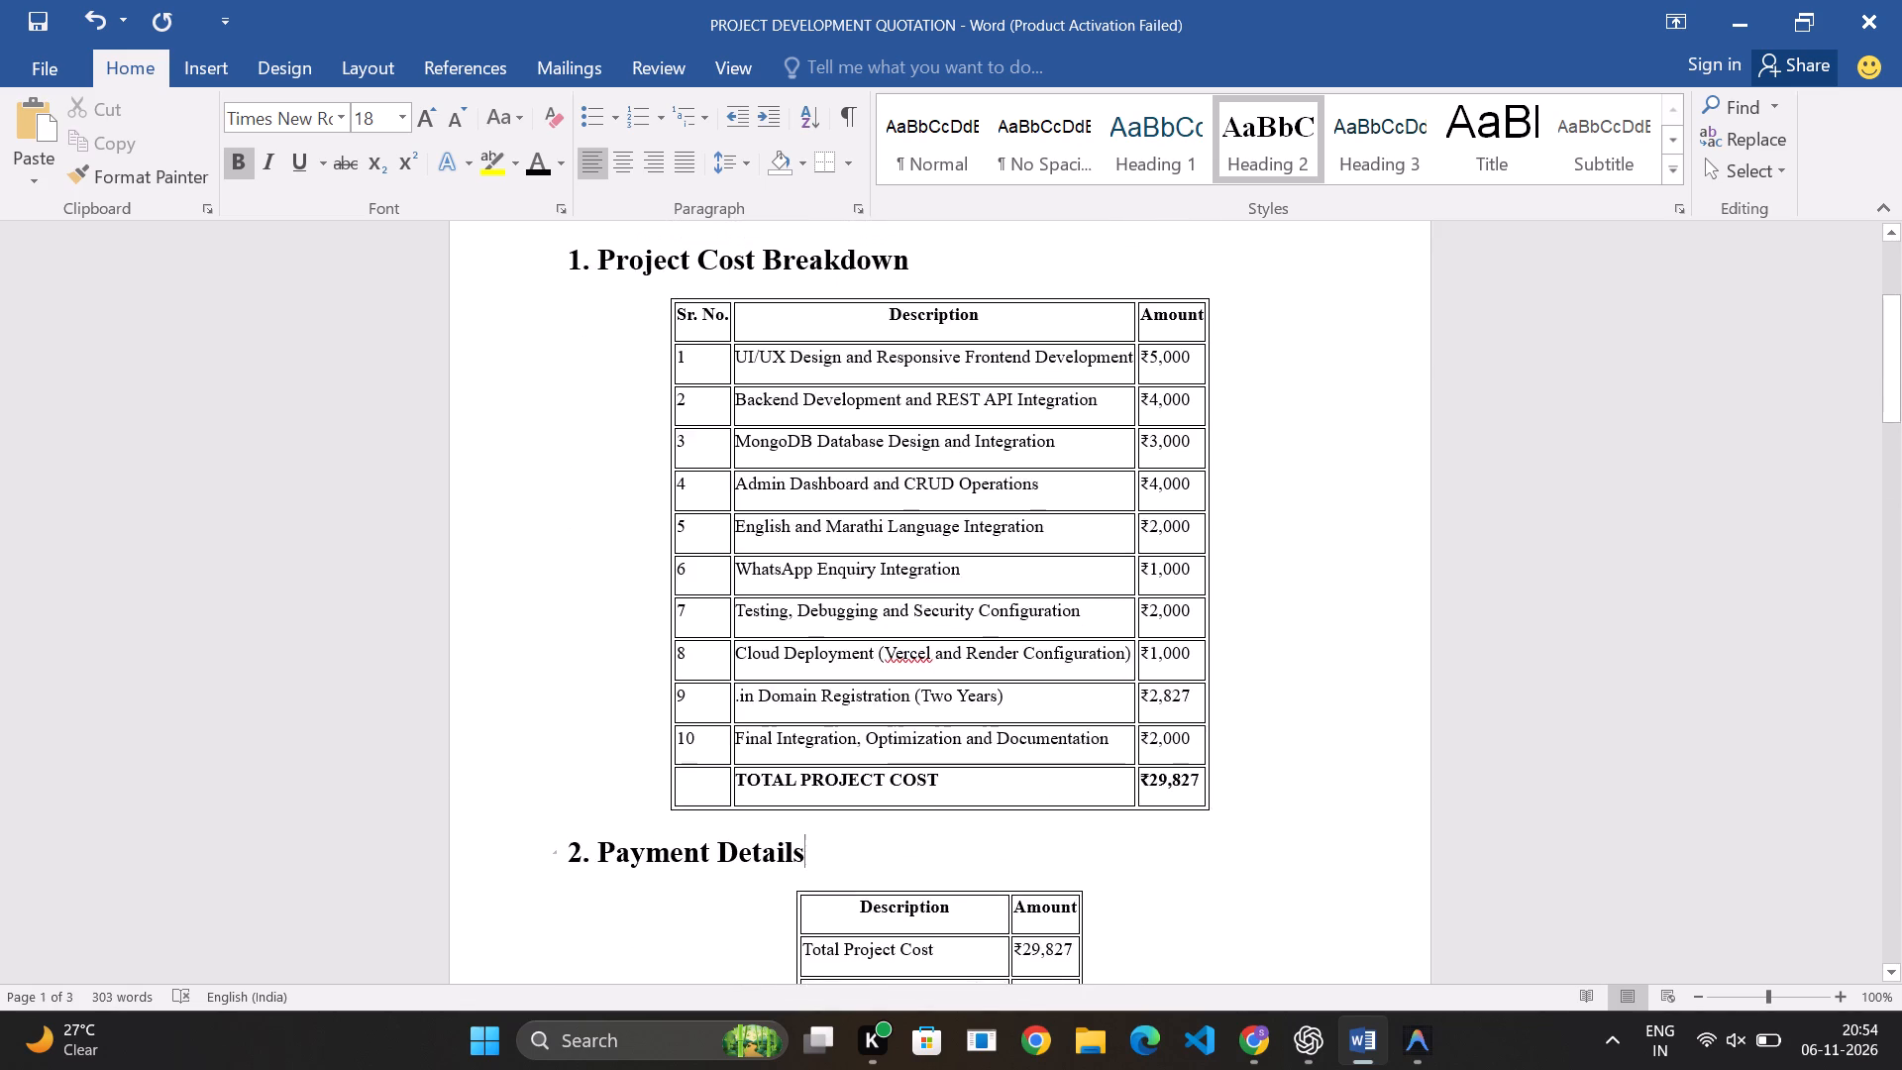
pyautogui.scroll(-2, 1218, 592)
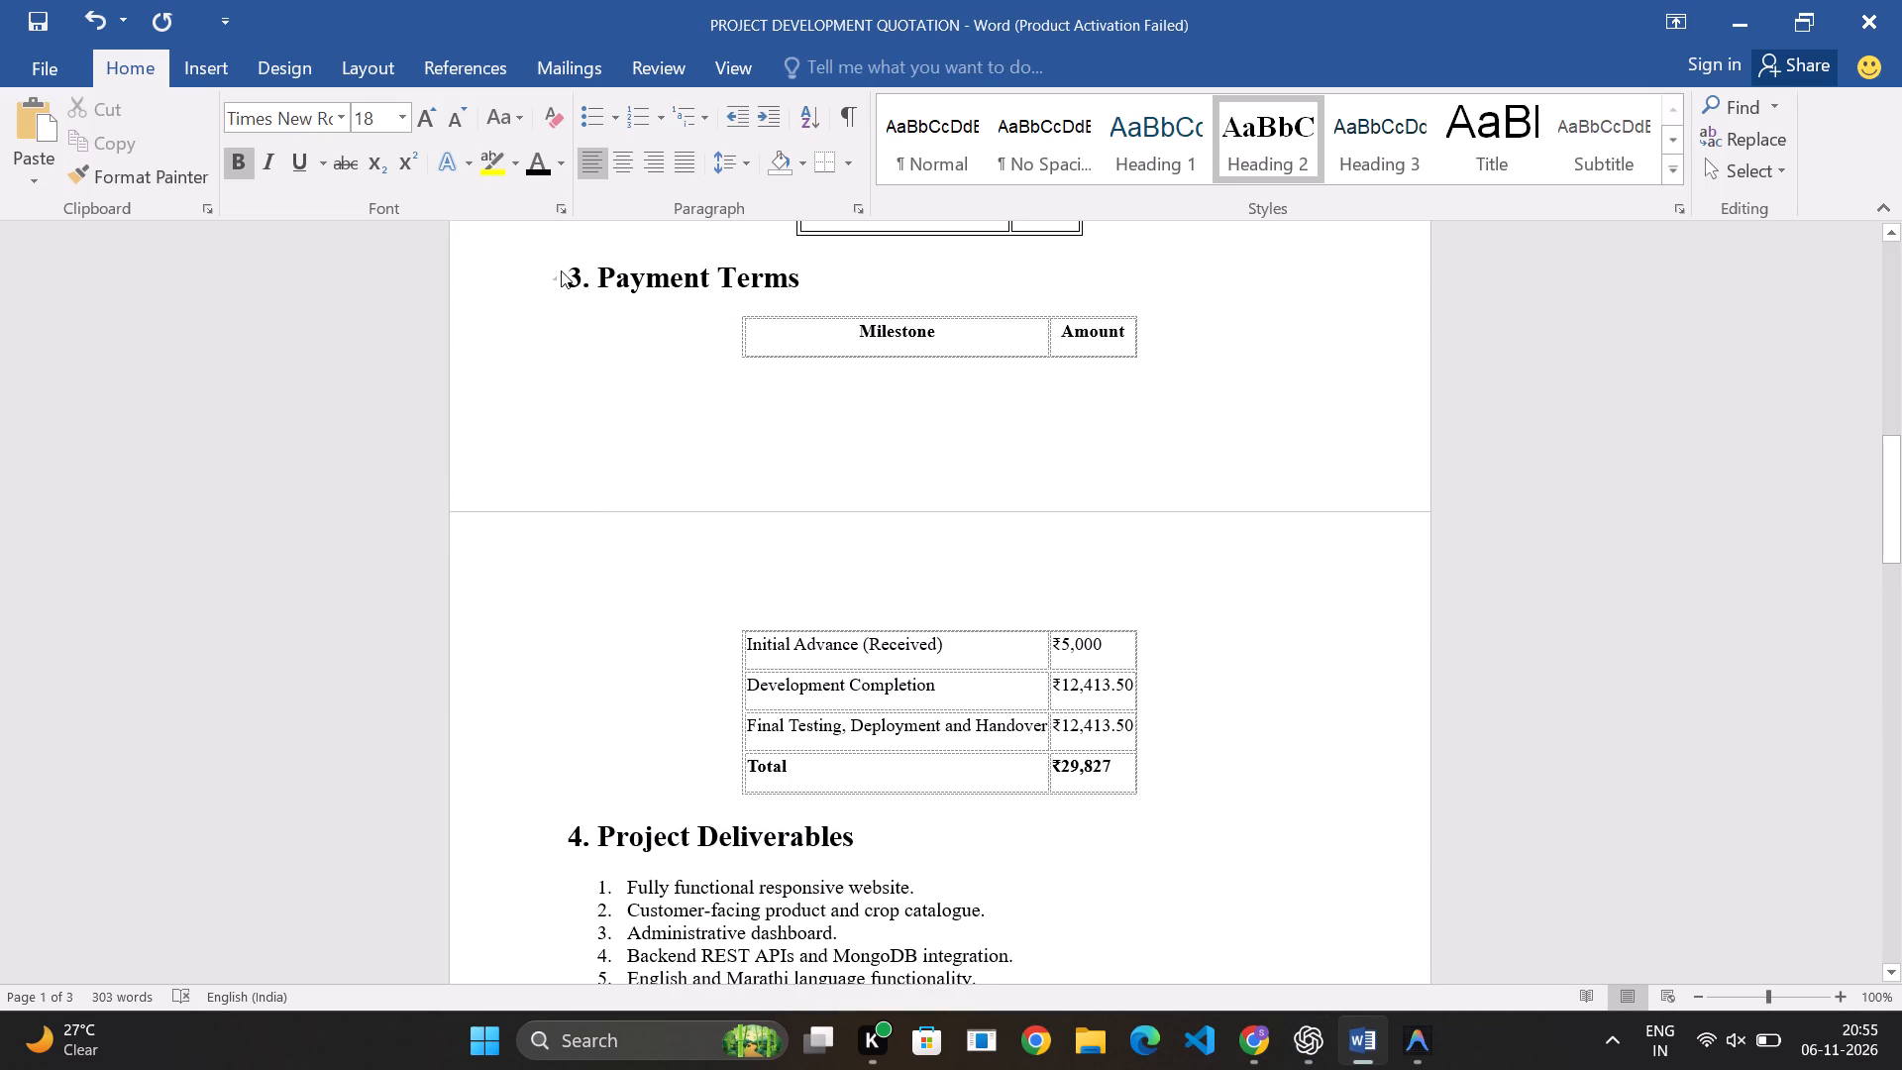
pyautogui.moveTo(561, 270); pyautogui.dragTo(574, 271)
pyautogui.moveTo(574, 271); pyautogui.dragTo(621, 313)
pyautogui.moveTo(621, 313); pyautogui.dragTo(1102, 765)
pyautogui.press('BackSpace')
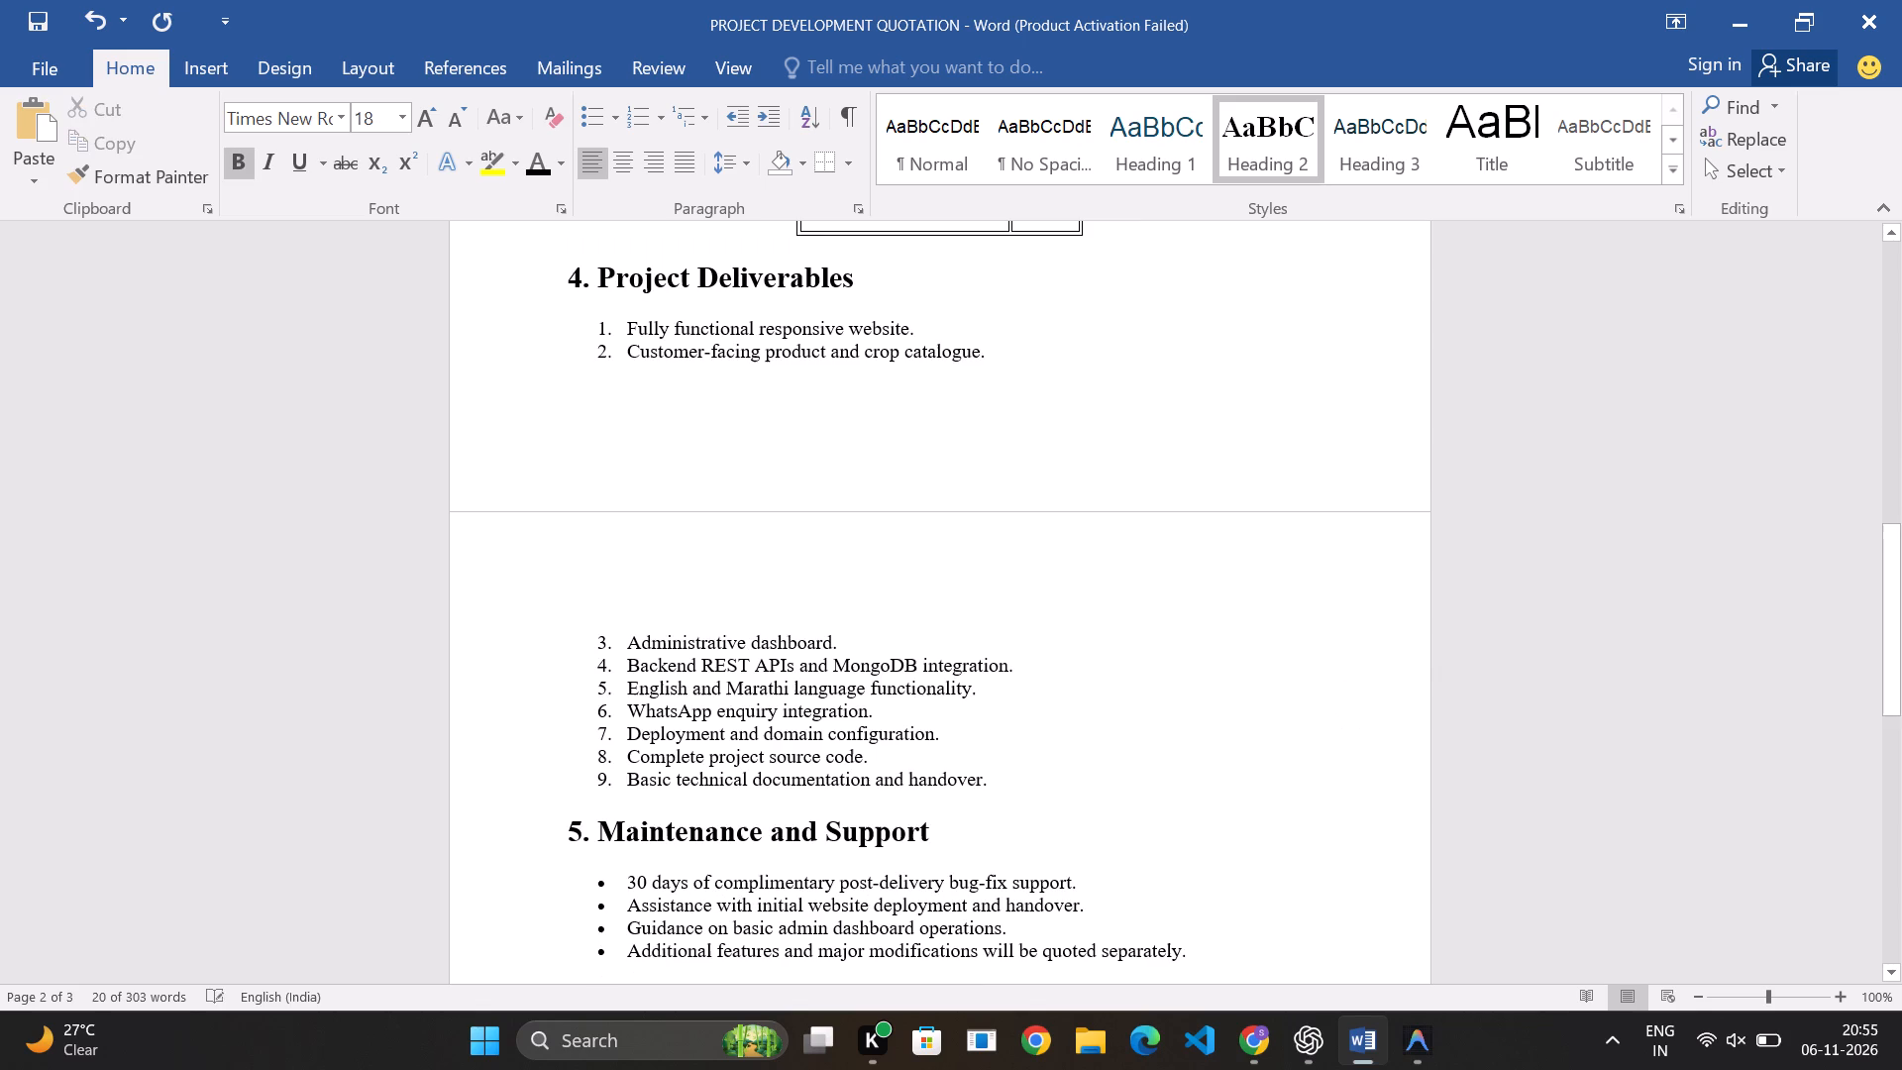
# Insert two blank lines before the "4. Project Deliverables" heading so the section starts on the second page.
pyautogui.scroll(1, 1102, 765)
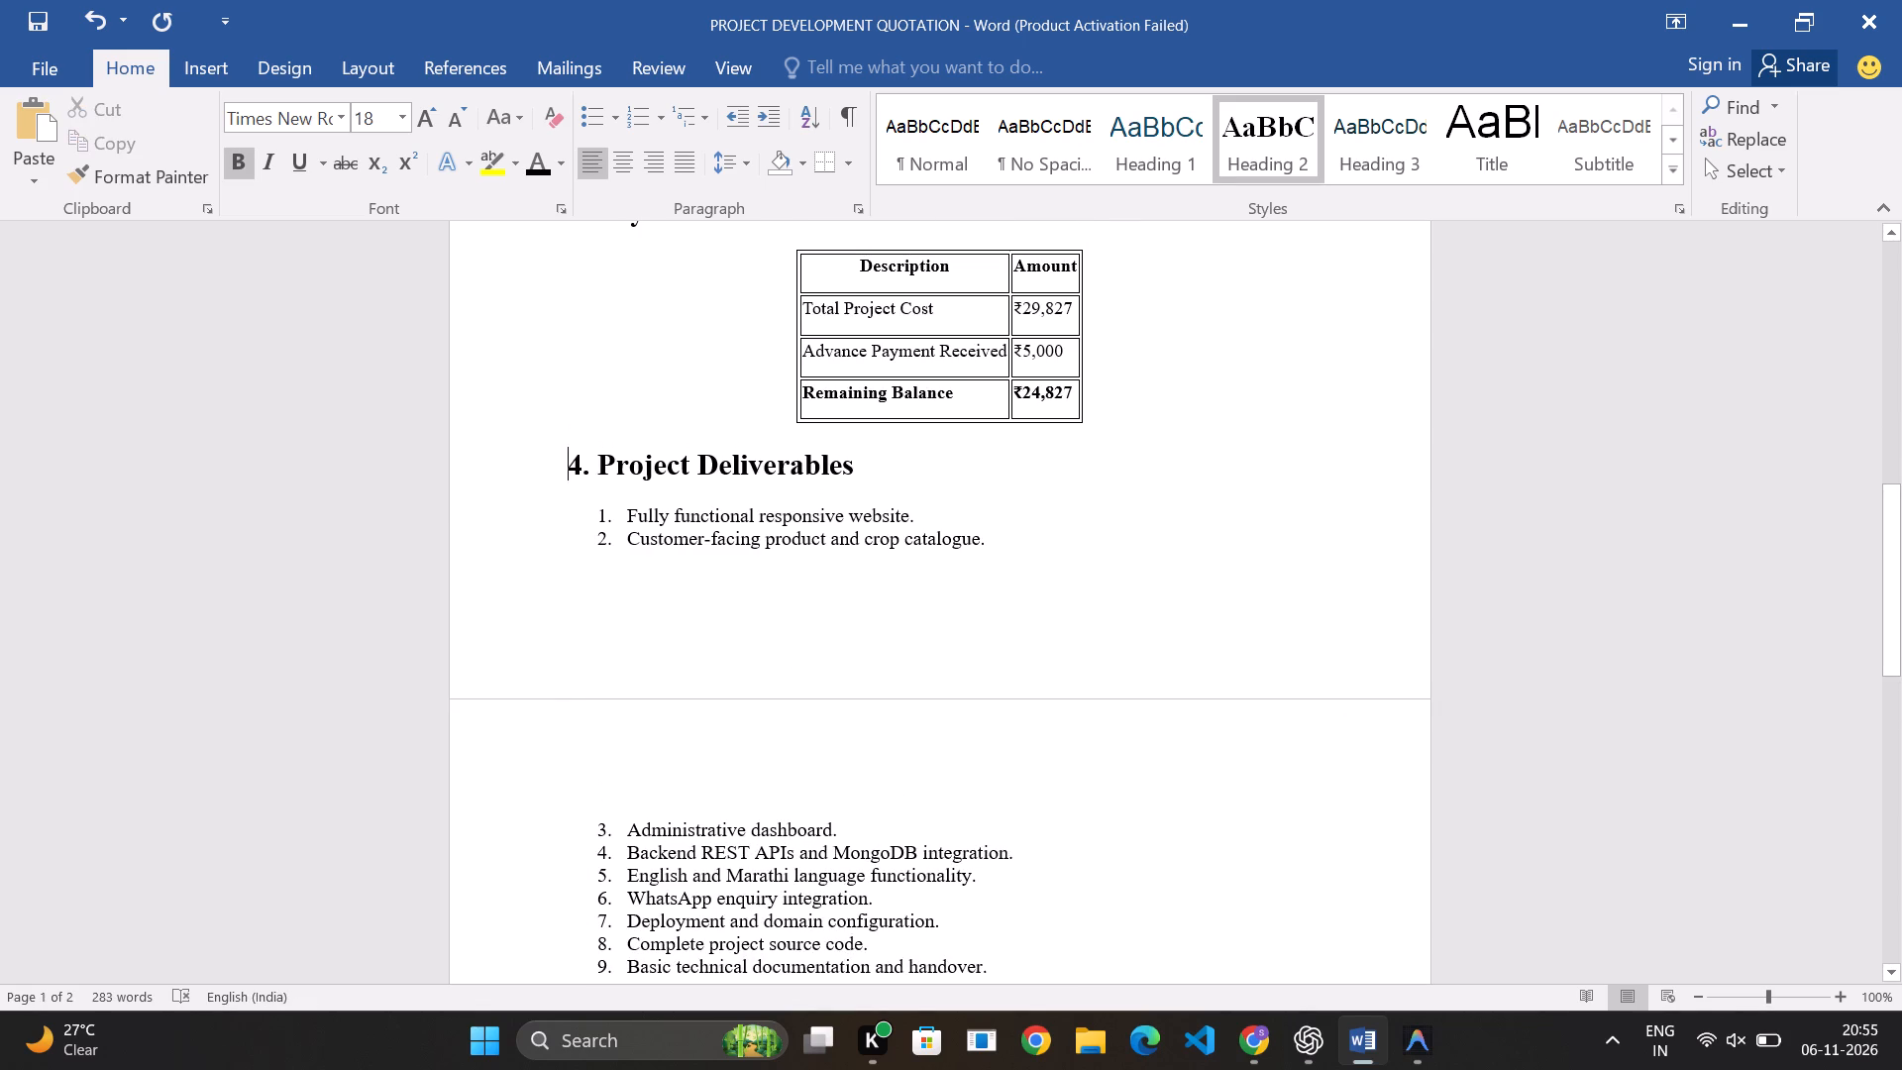
pyautogui.press('Return')
pyautogui.press('Return')
# Extend the first Terms and Conditions bullet, before its full stop, with "along with domain protection".
pyautogui.scroll(-3, 1102, 765)
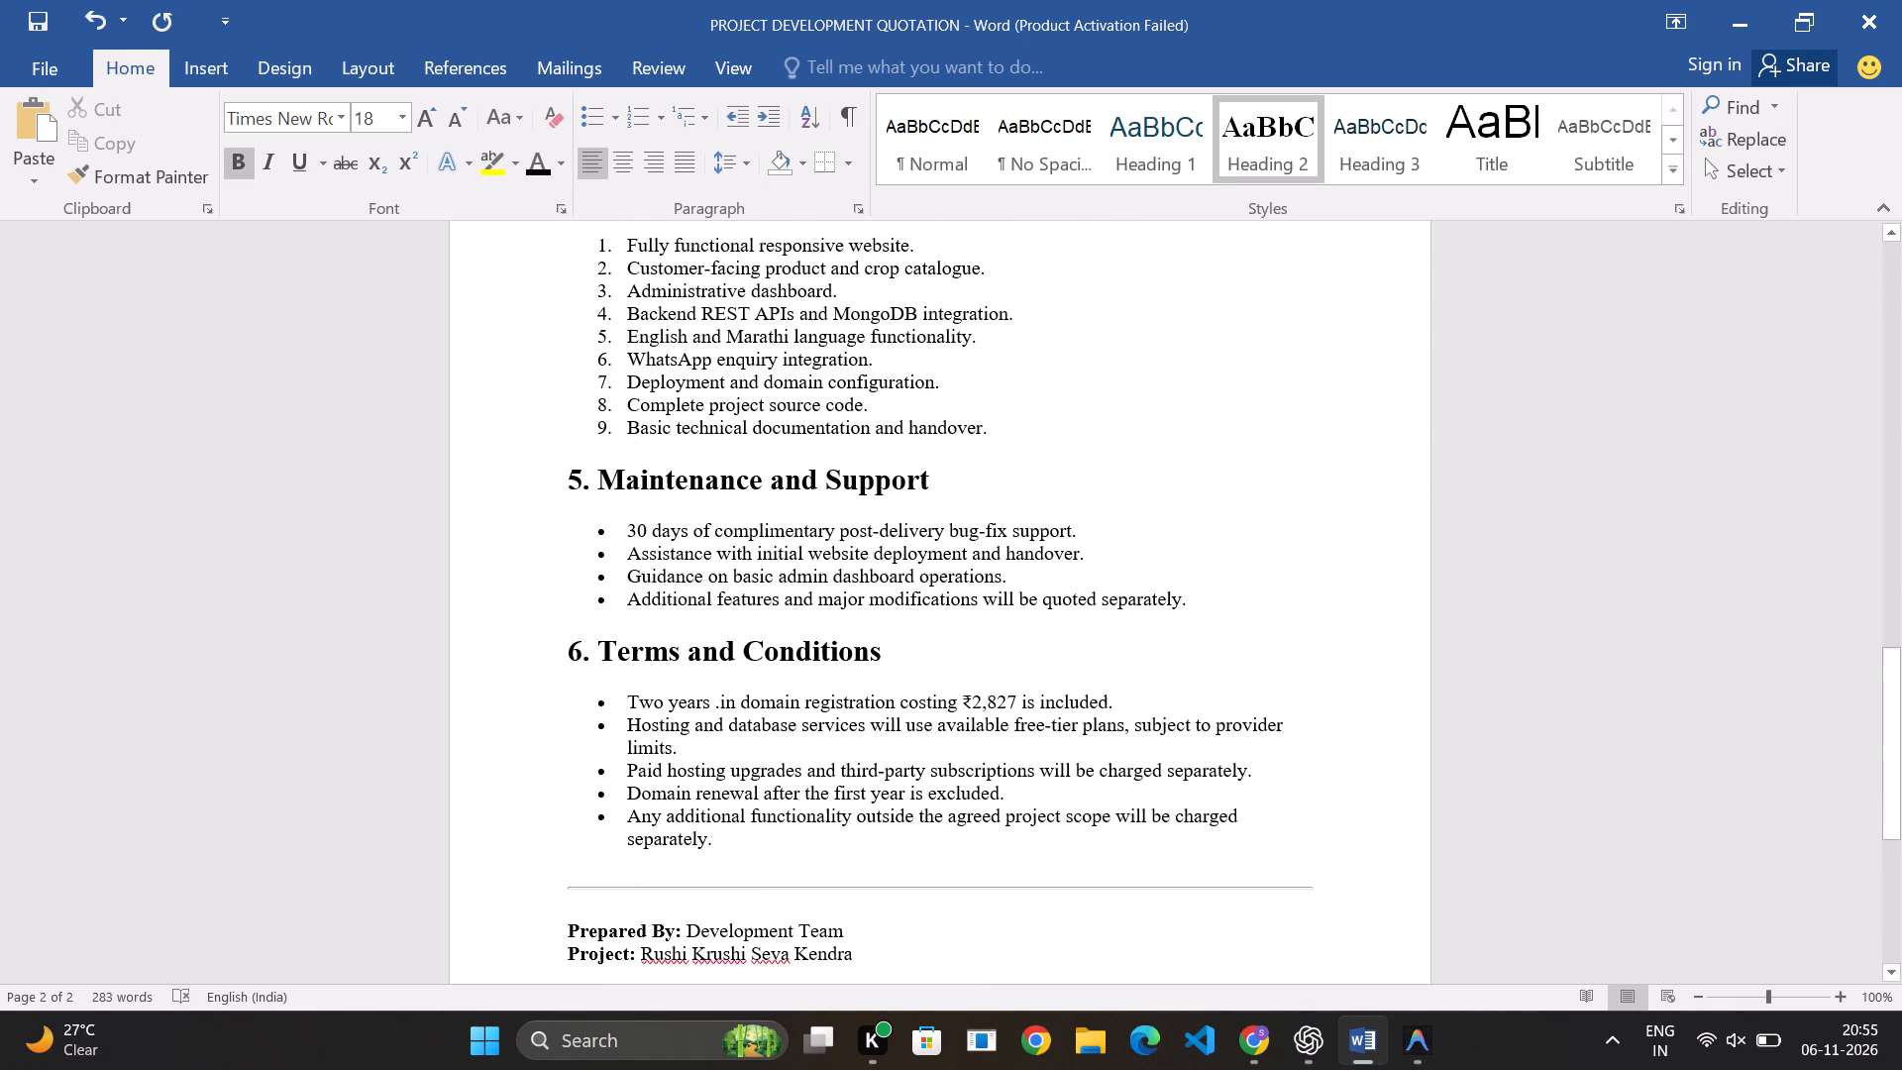
pyautogui.scroll(-2, 1102, 765)
pyautogui.scroll(1, 1102, 765)
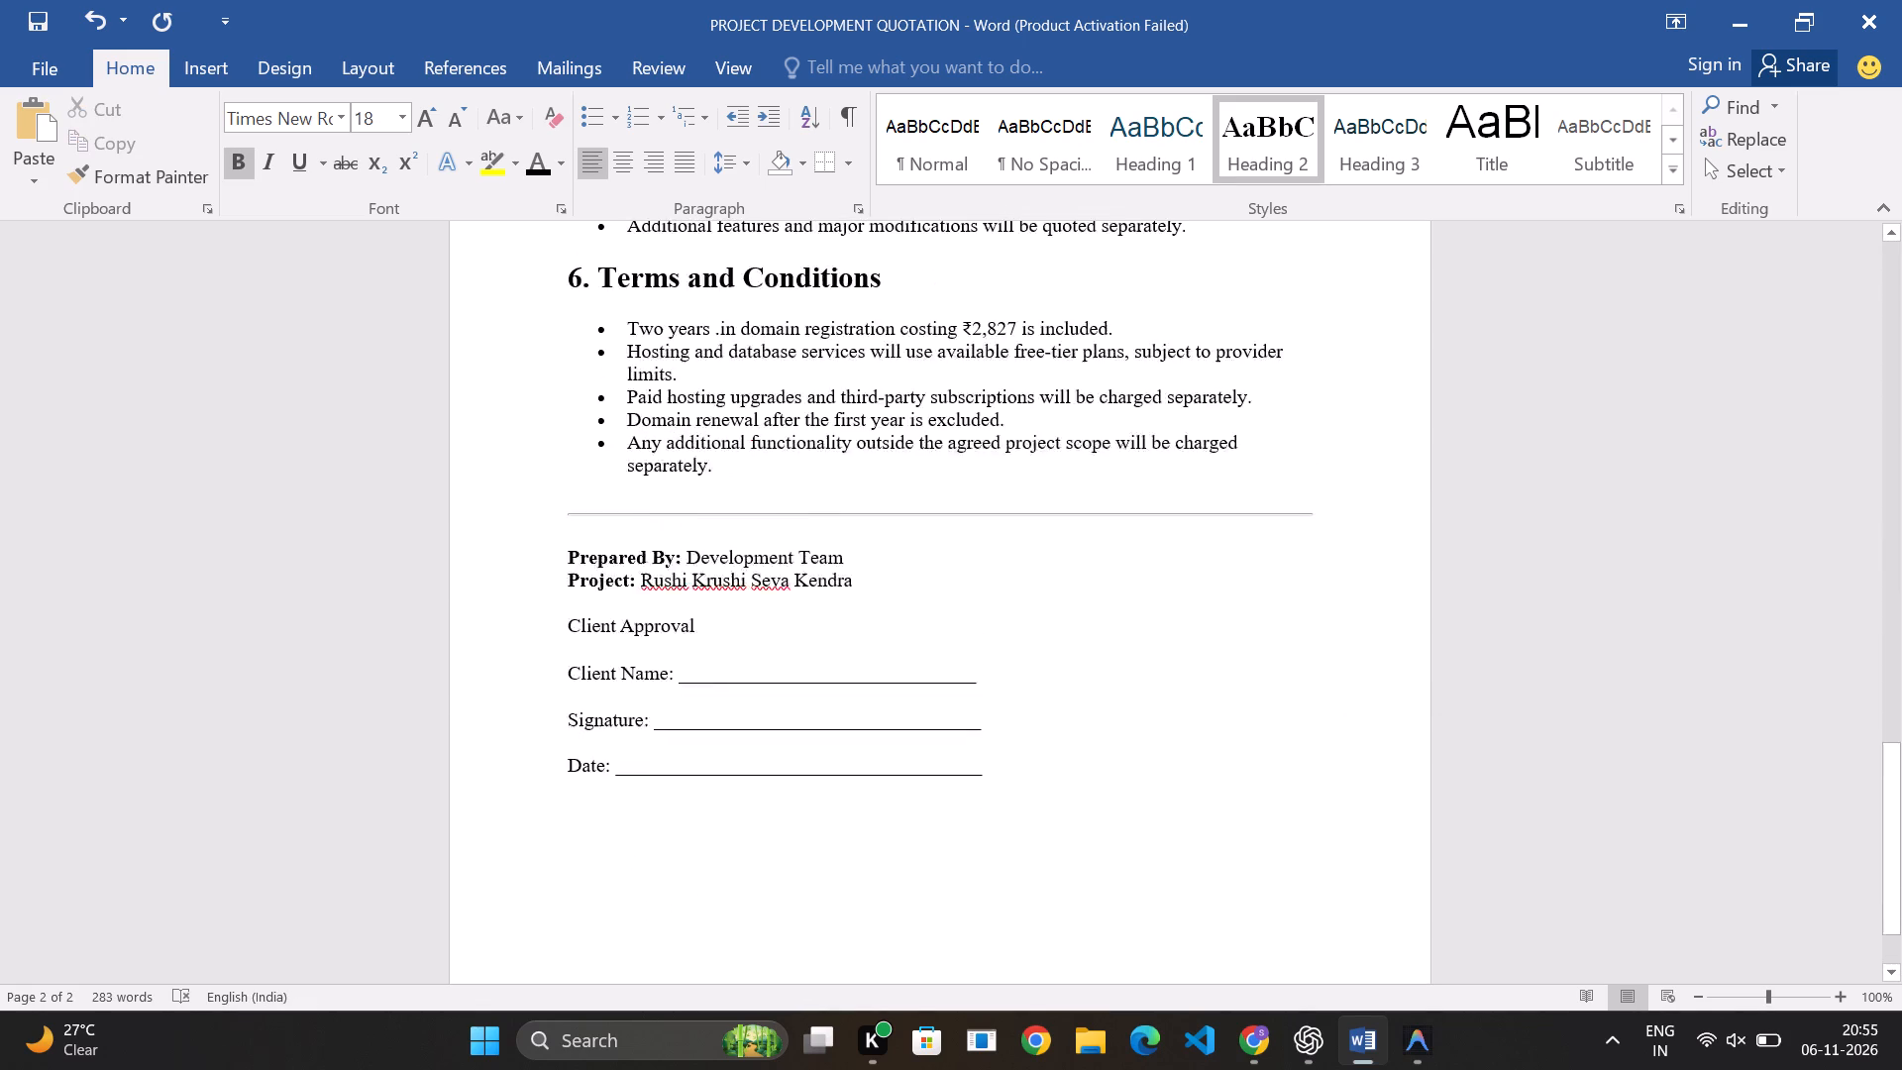
pyautogui.scroll(2, 1102, 765)
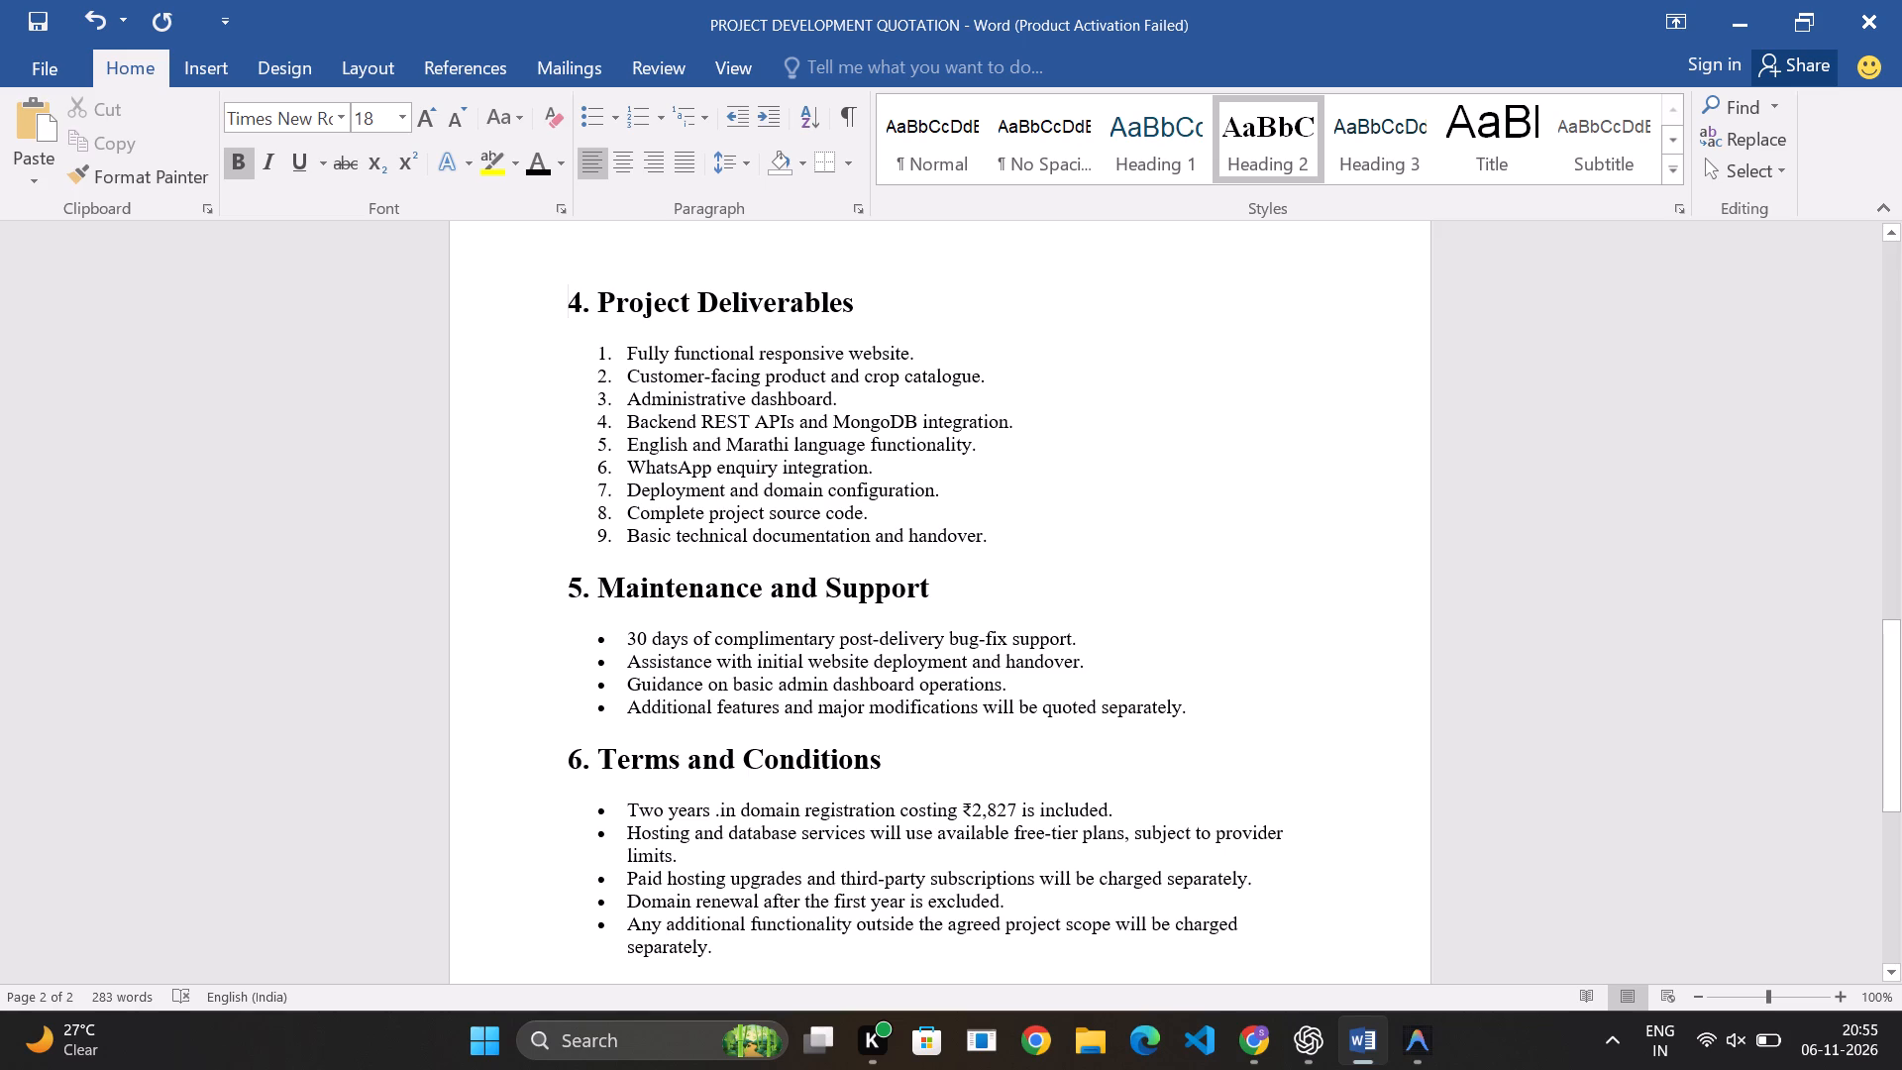
pyautogui.scroll(-1, 1110, 682)
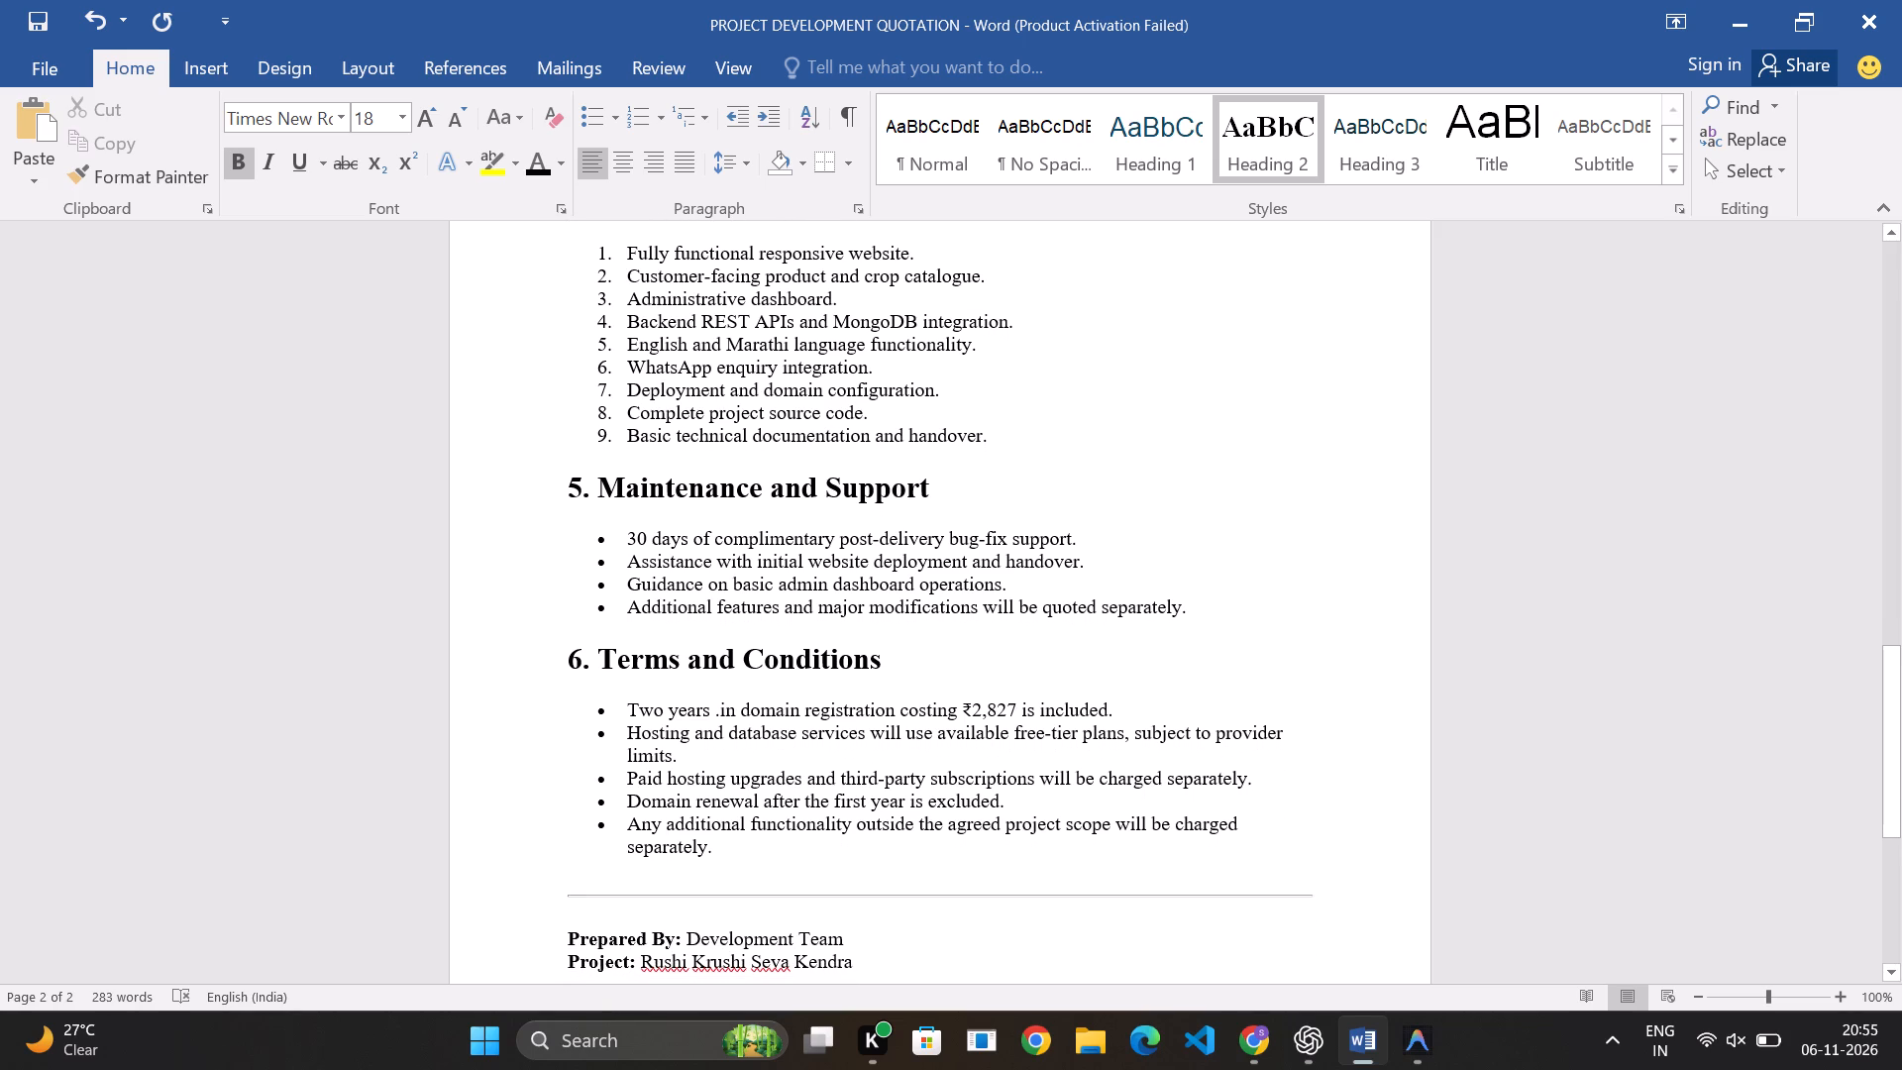
pyautogui.scroll(-1, 1110, 682)
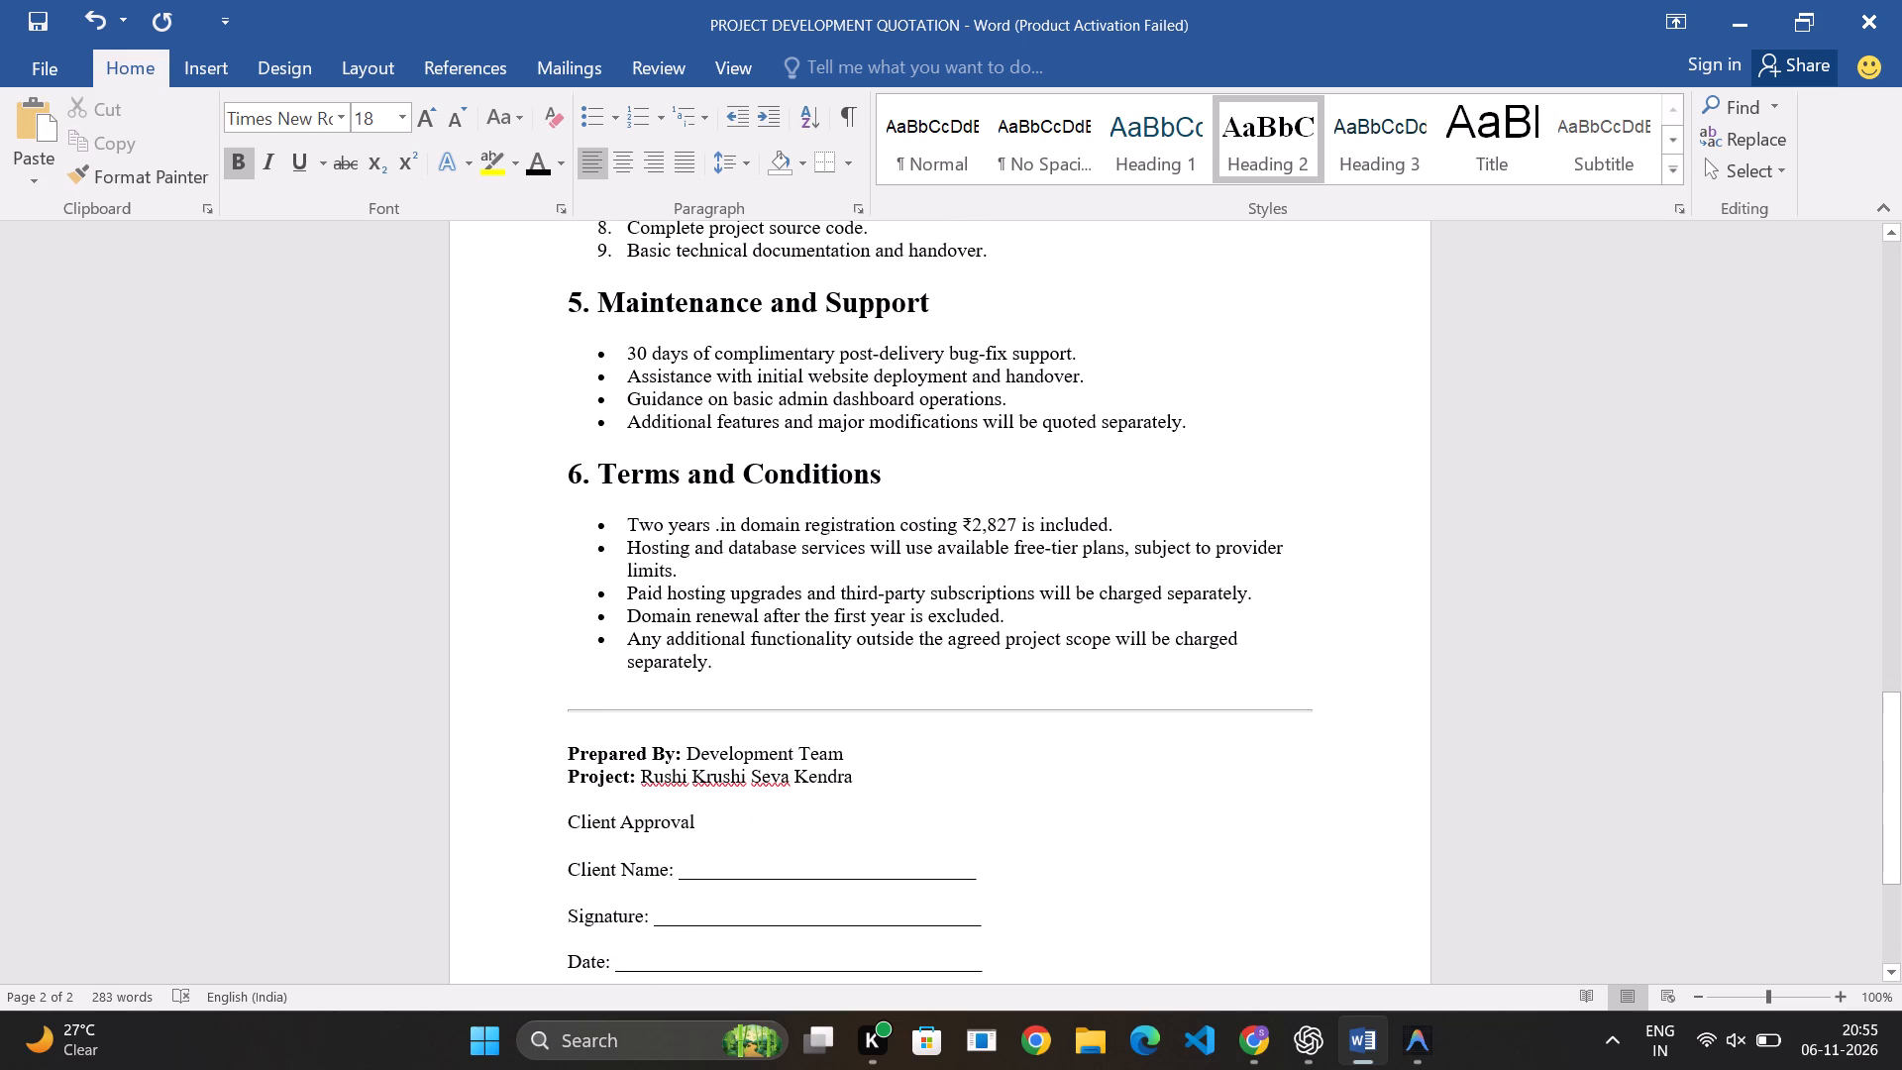
pyautogui.scroll(-1, 1110, 682)
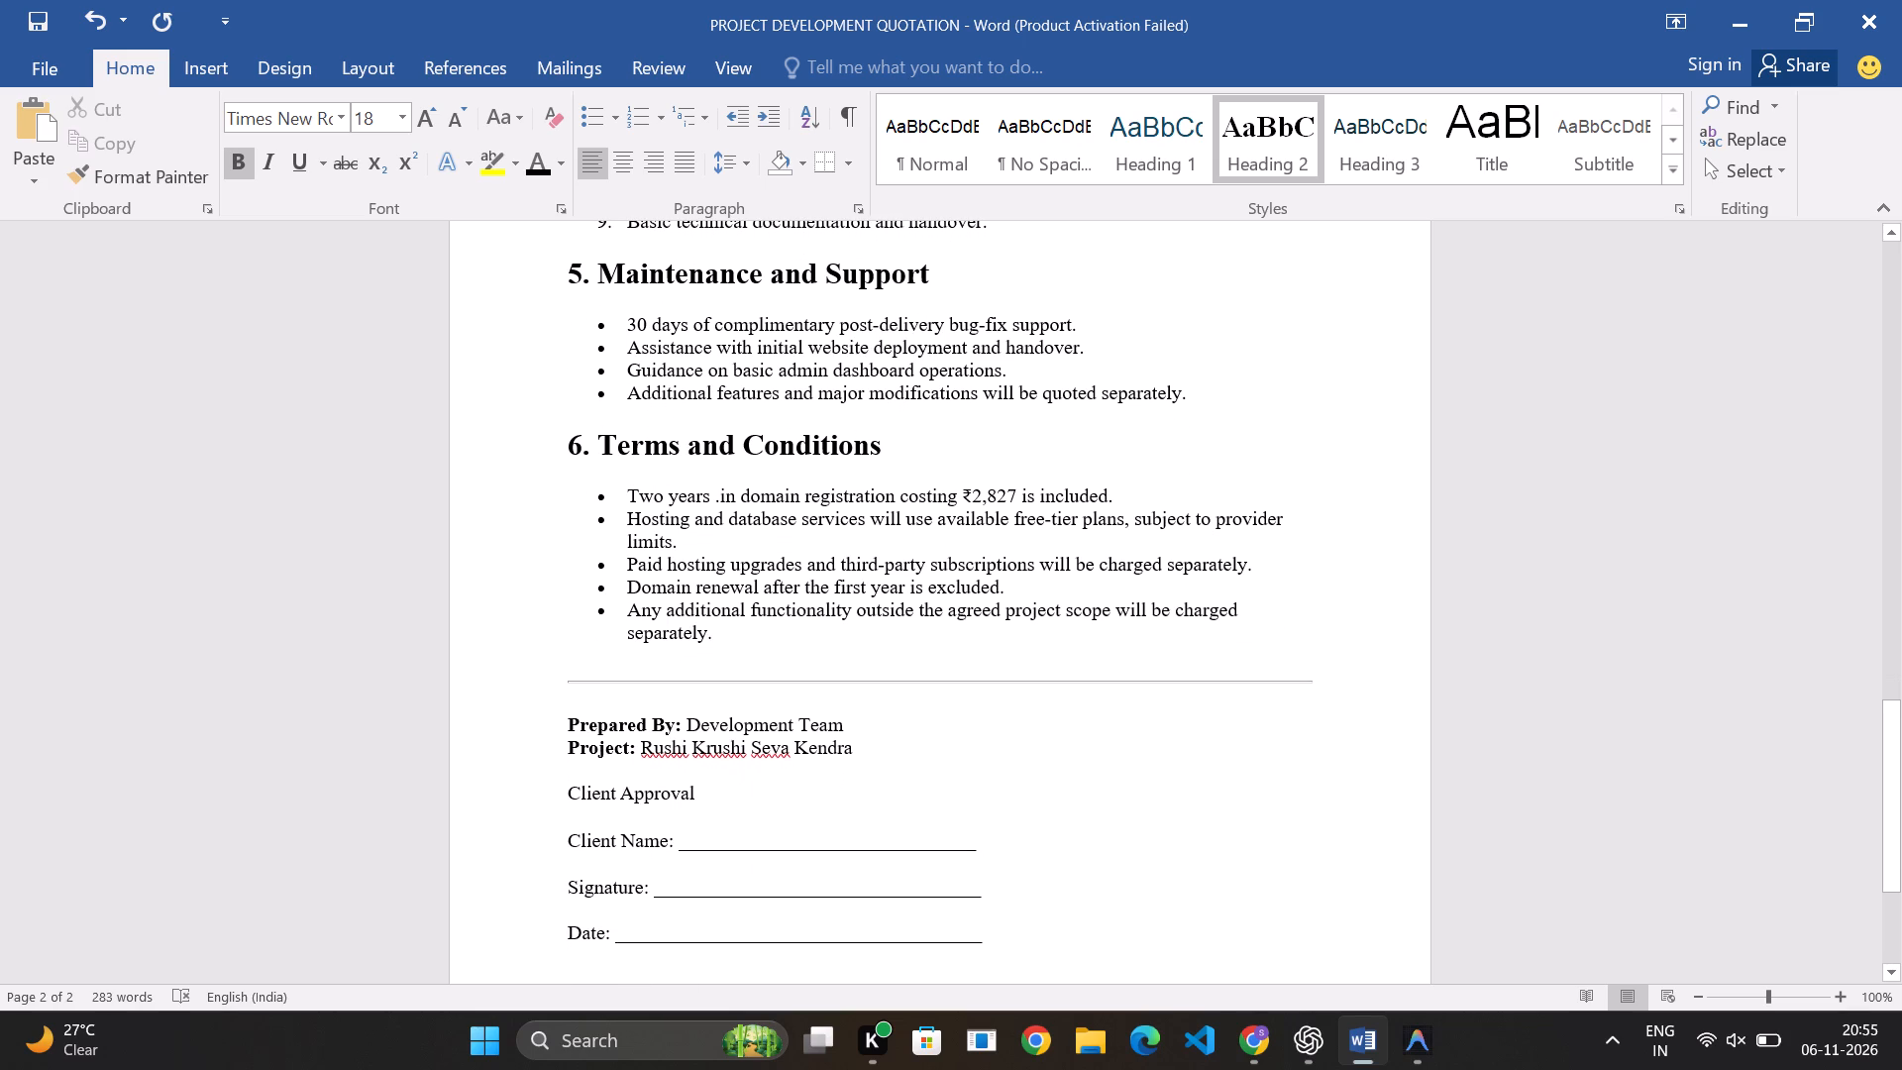
pyautogui.click(1107, 497)
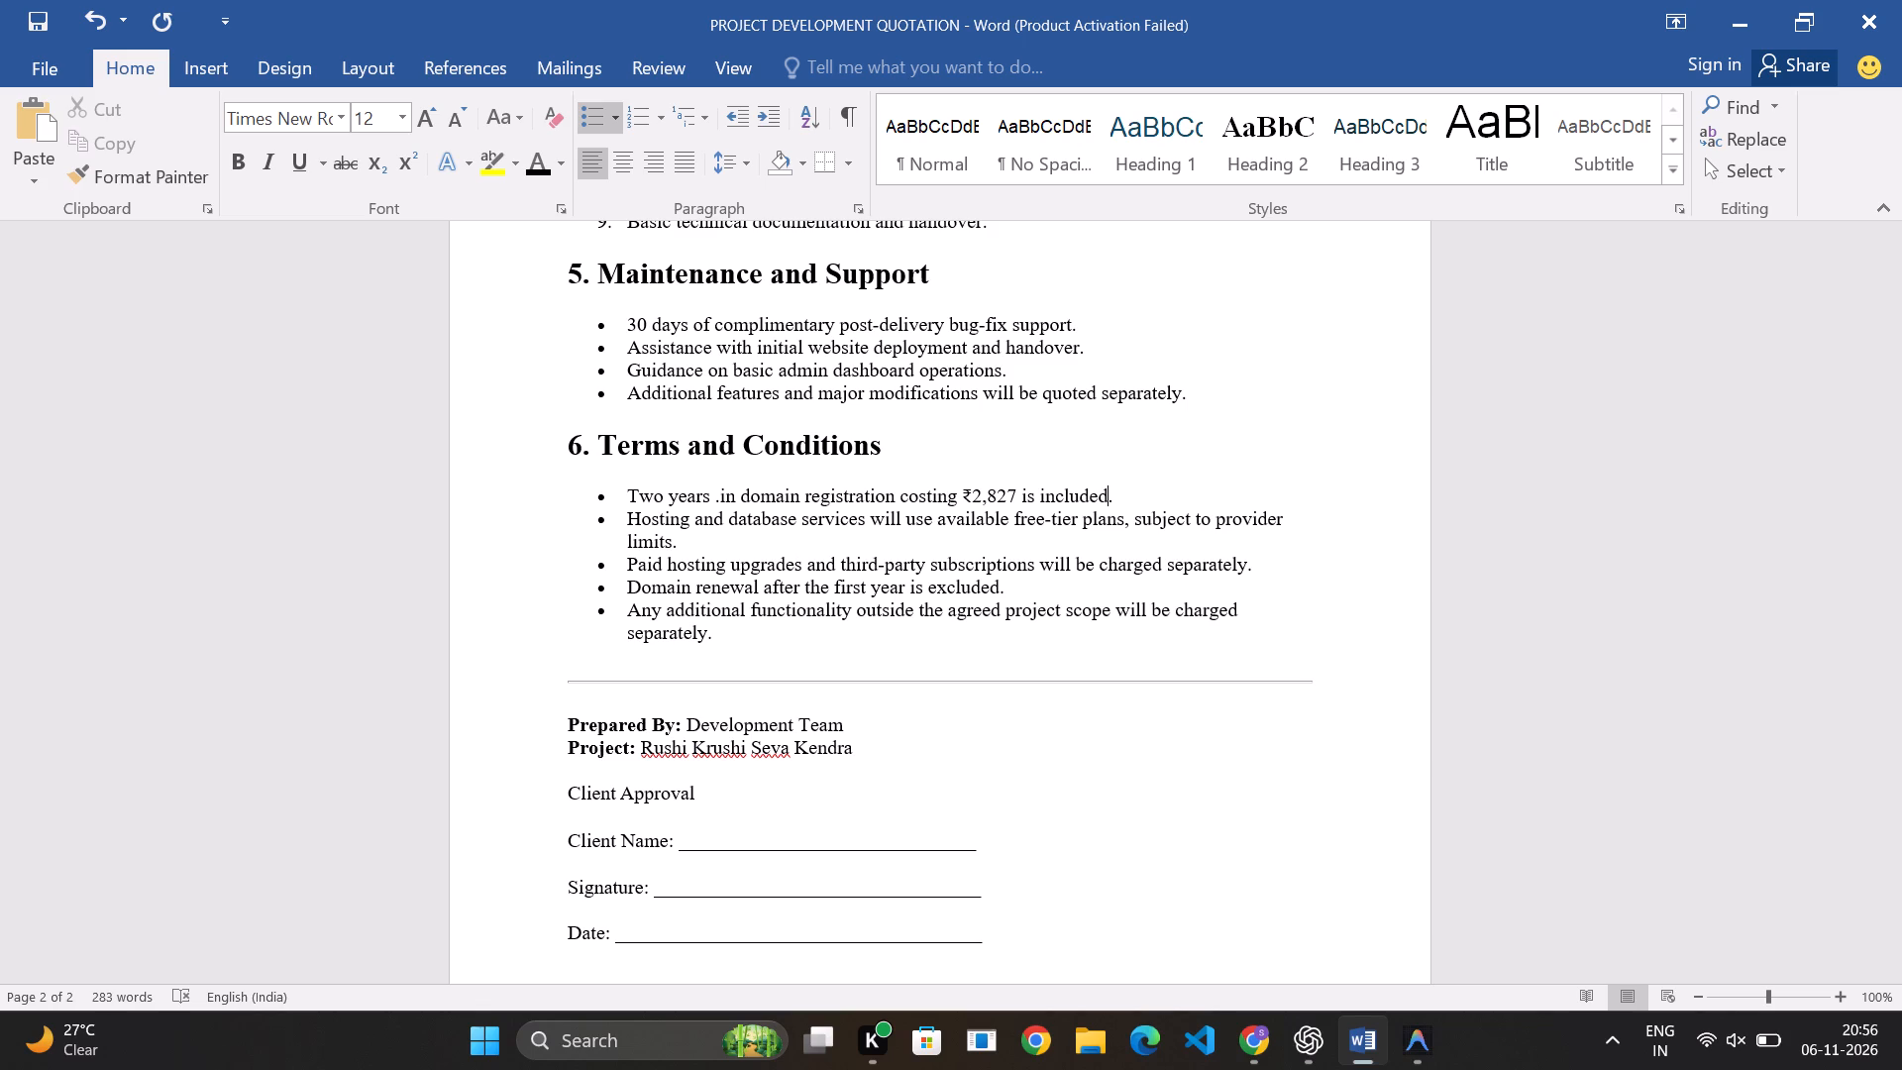
pyautogui.press('space')
pyautogui.write('a;on')
pyautogui.press('BackSpace')
pyautogui.press('BackSpace')
pyautogui.press('BackSpace')
pyautogui.write('long with do,a')
pyautogui.write('==')
pyautogui.press('BackSpace')
pyautogui.press('BackSpace')
pyautogui.press('BackSpace')
pyautogui.press('BackSpace')
pyautogui.write('main')
pyautogui.press('space')
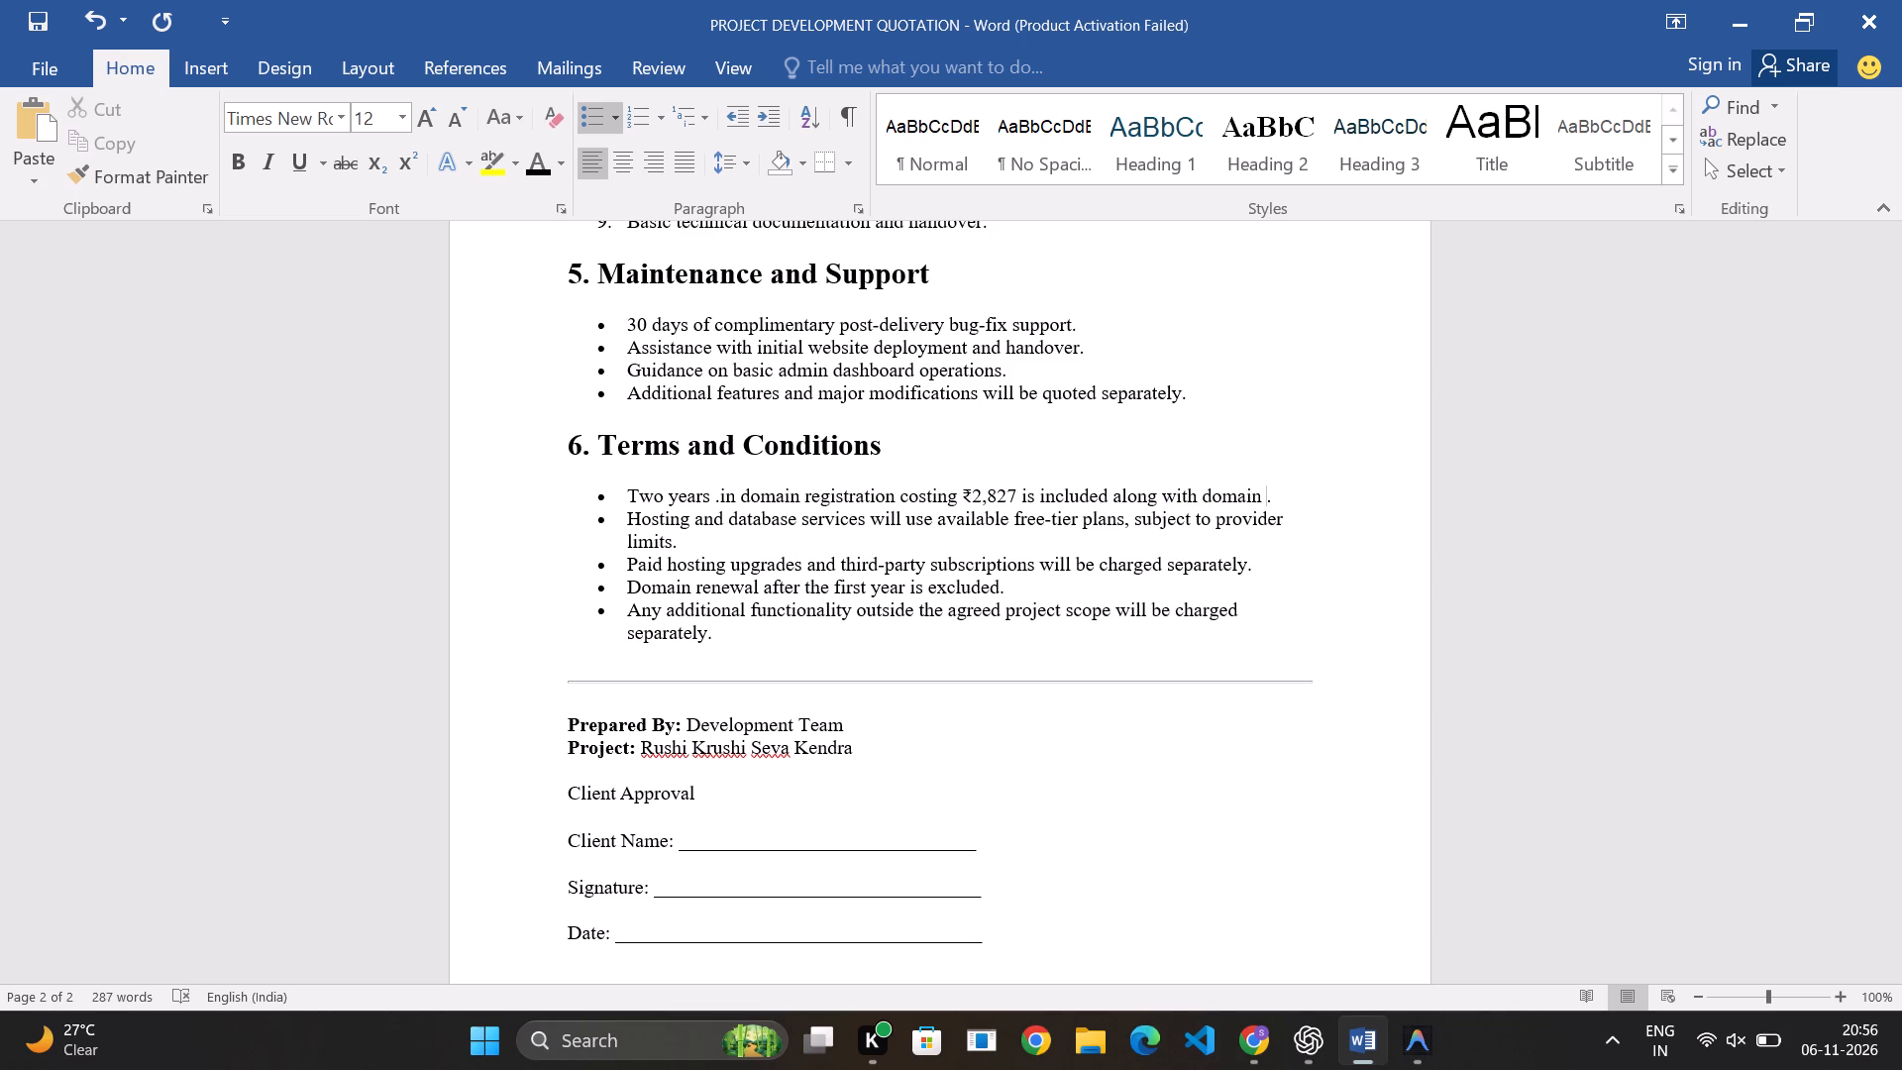
pyautogui.write('protection')
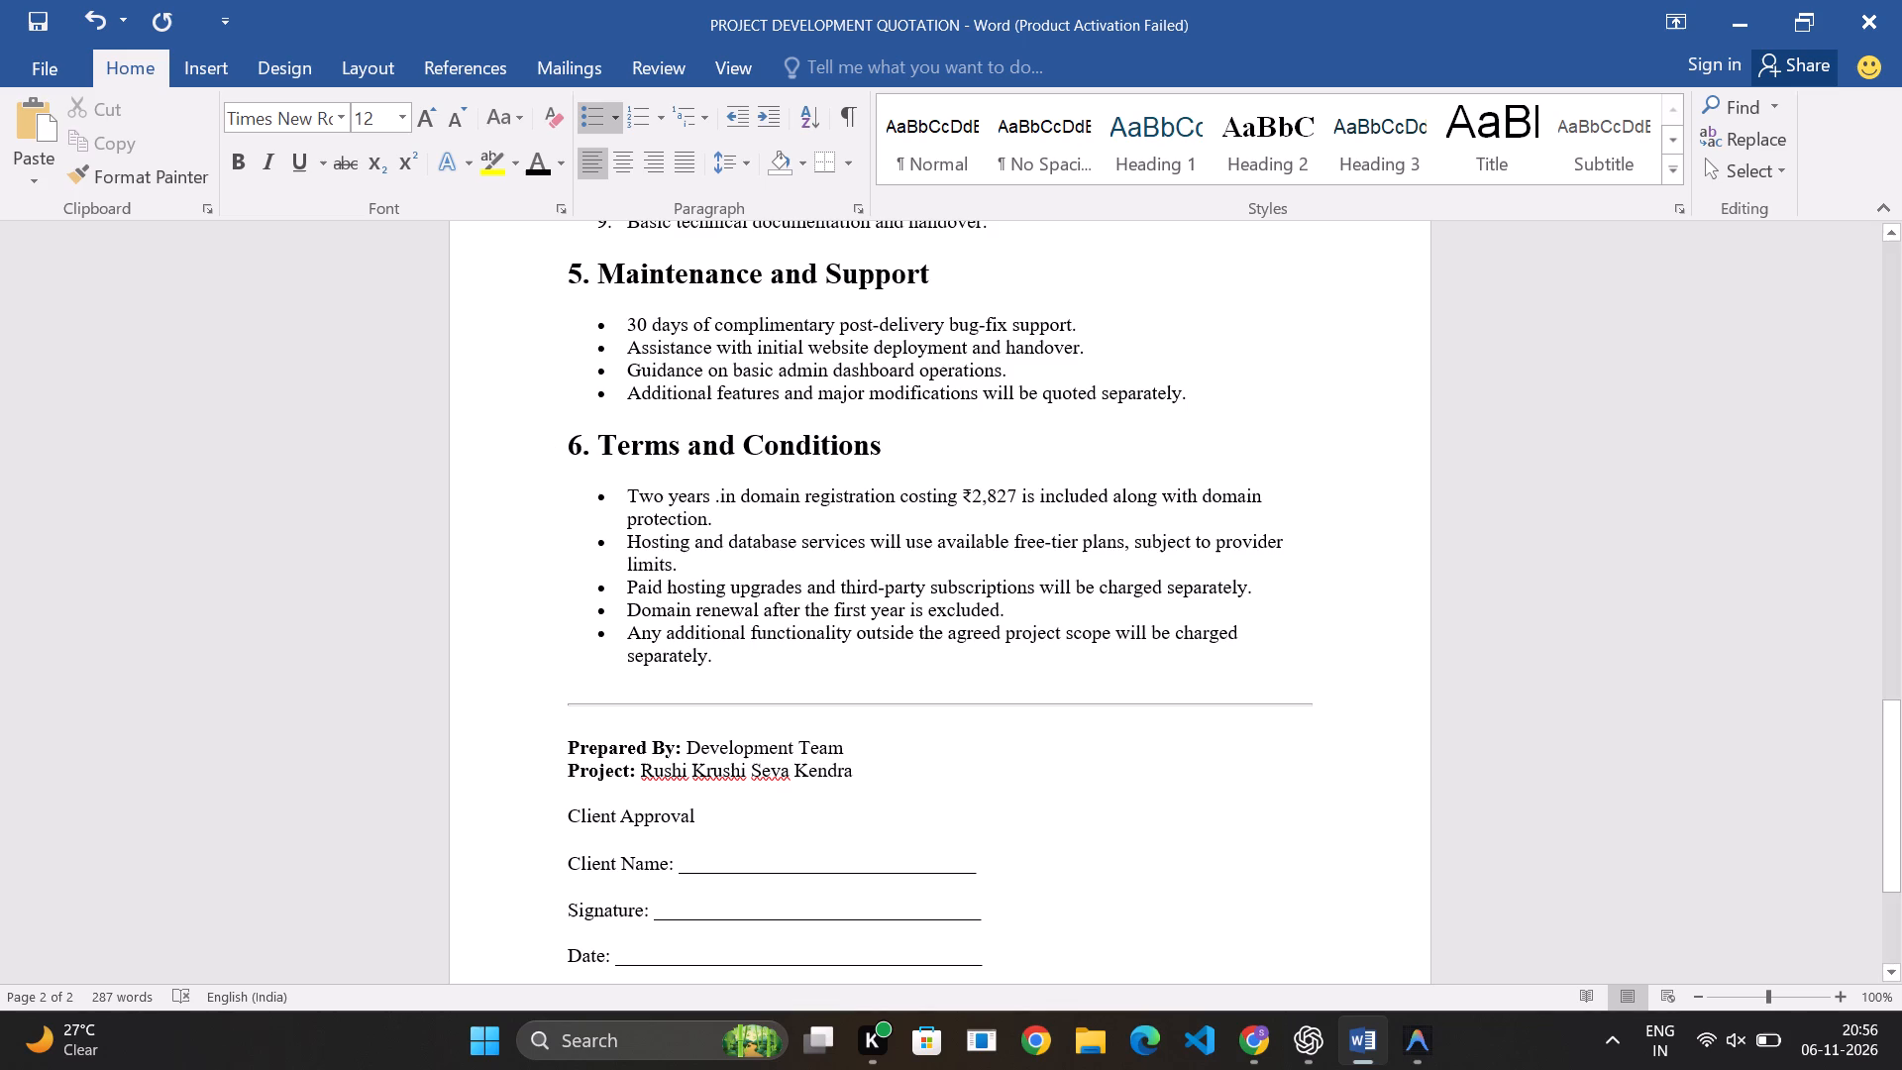
# Review the whole quotation from the client approval lines back up through the payment and cost tables to the title.
pyautogui.scroll(-2, 833, 682)
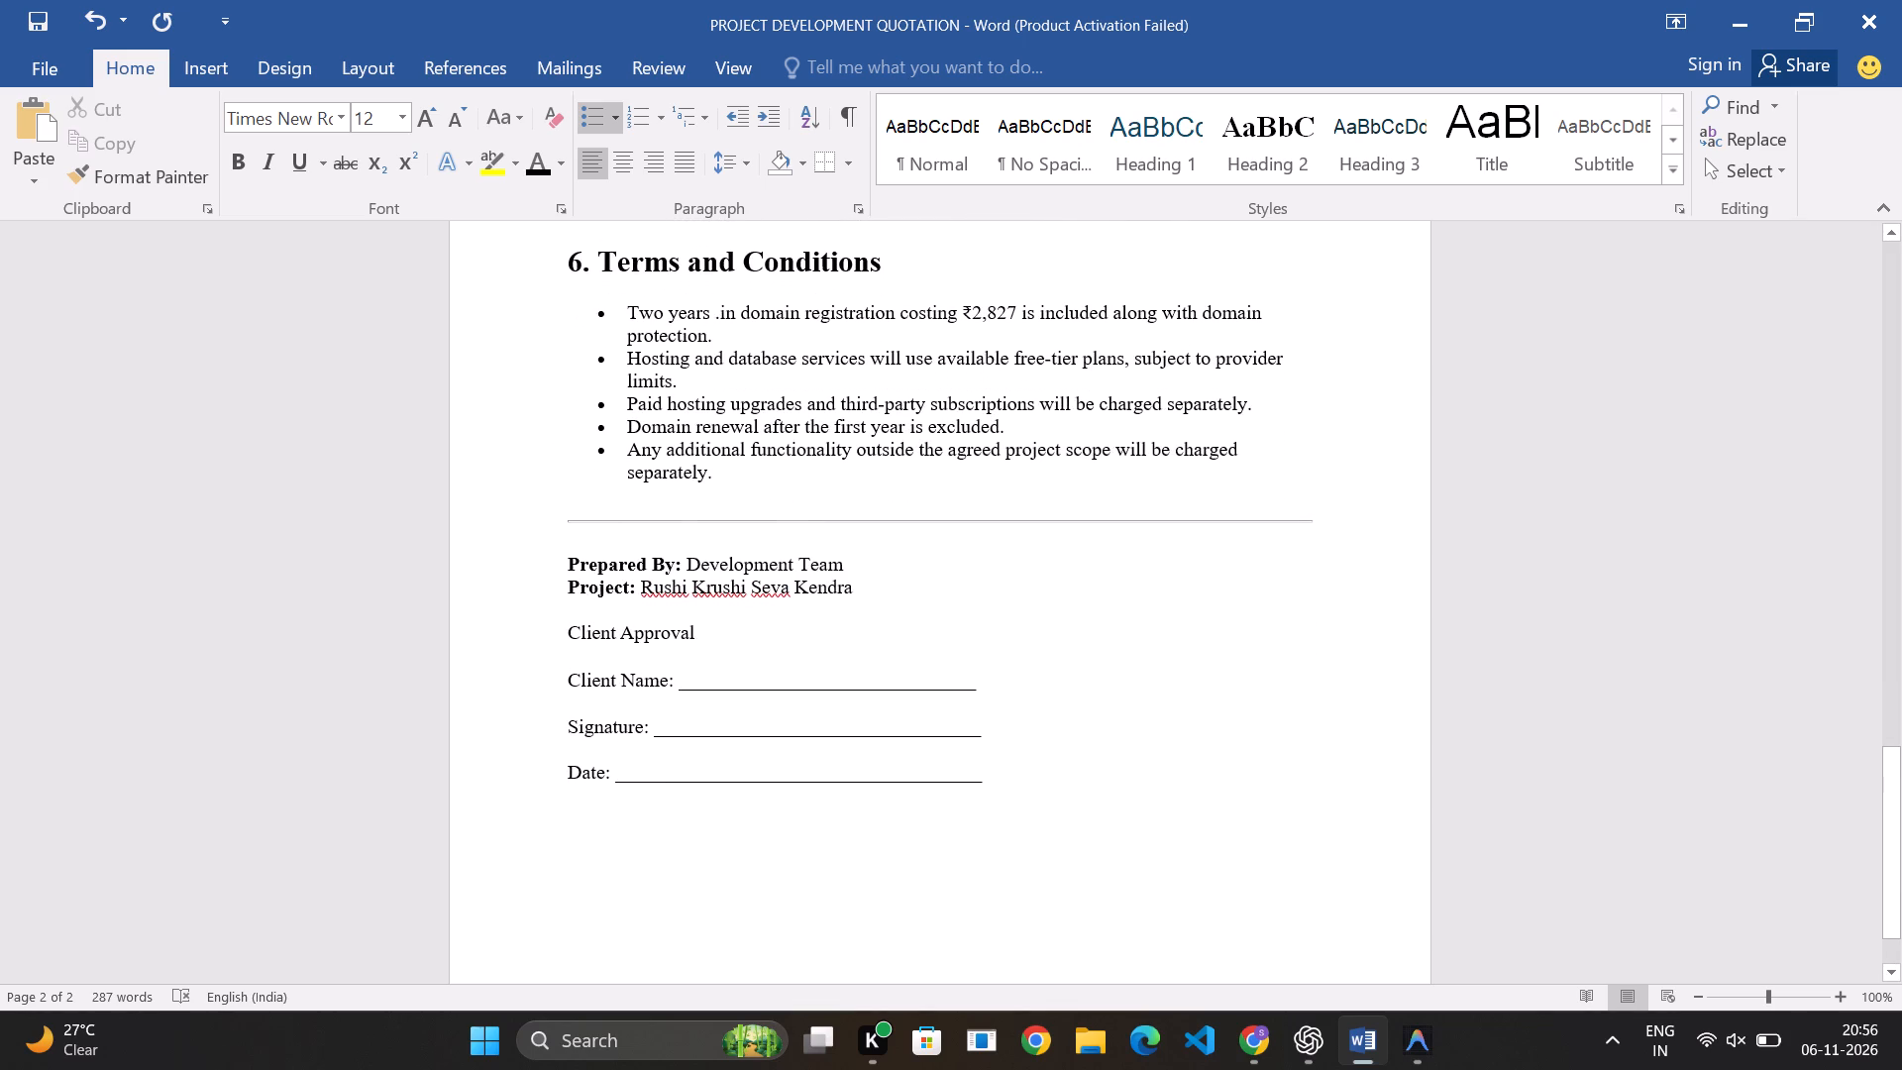
pyautogui.scroll(-2, 833, 682)
pyautogui.scroll(5, 833, 682)
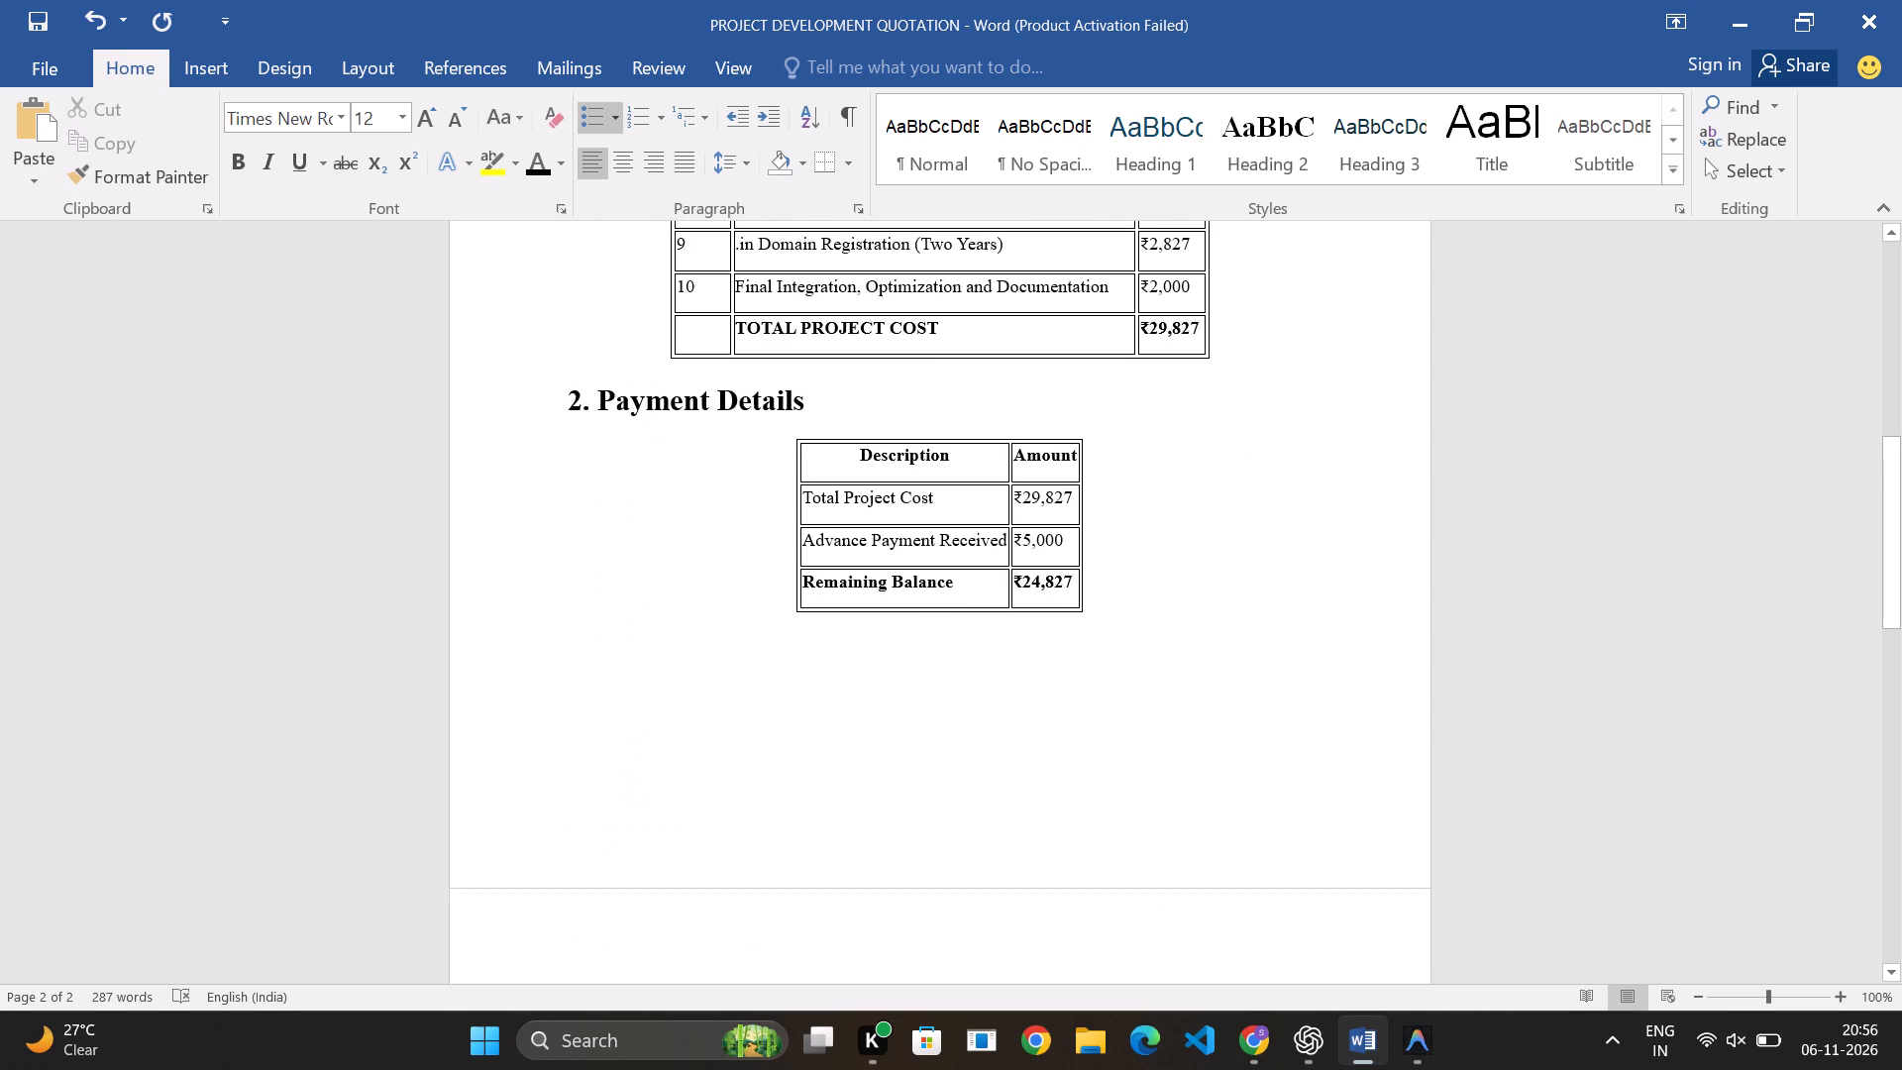
pyautogui.scroll(2, 833, 682)
pyautogui.scroll(-5, 833, 682)
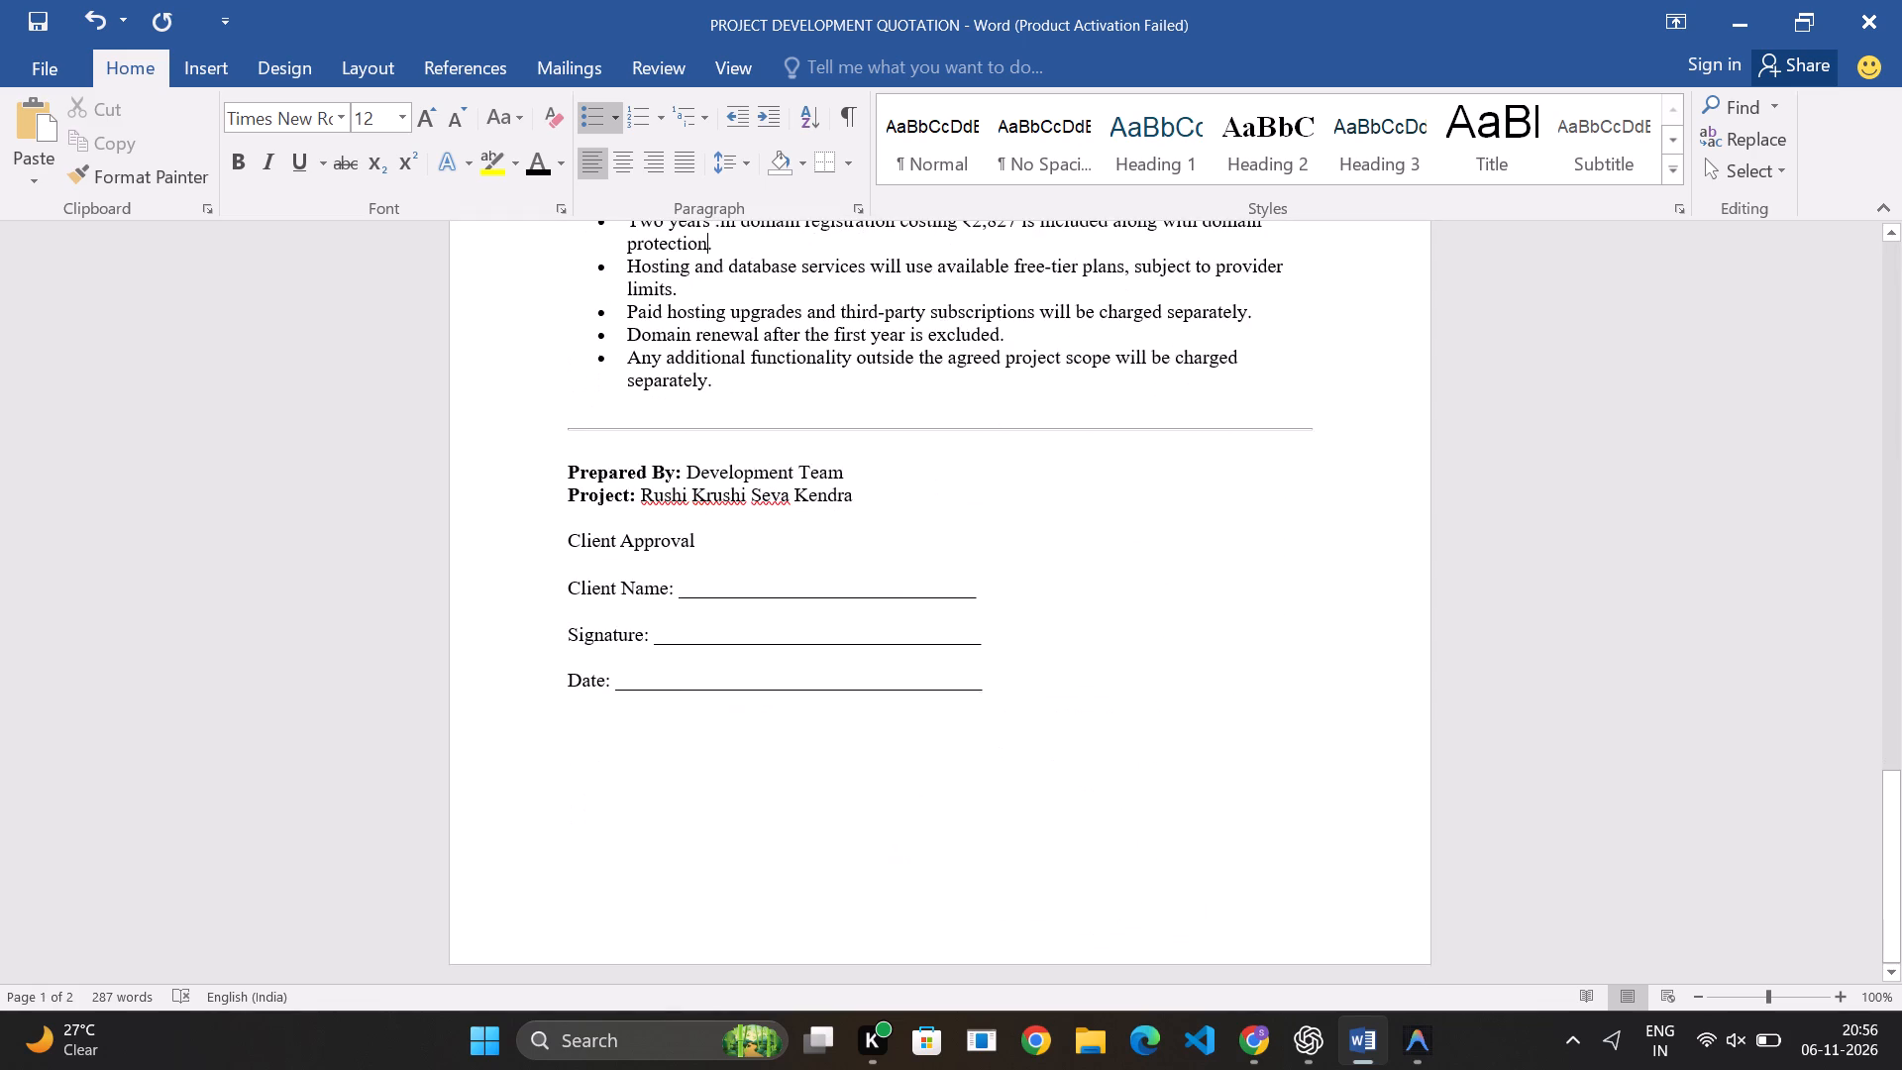
pyautogui.scroll(5, 833, 682)
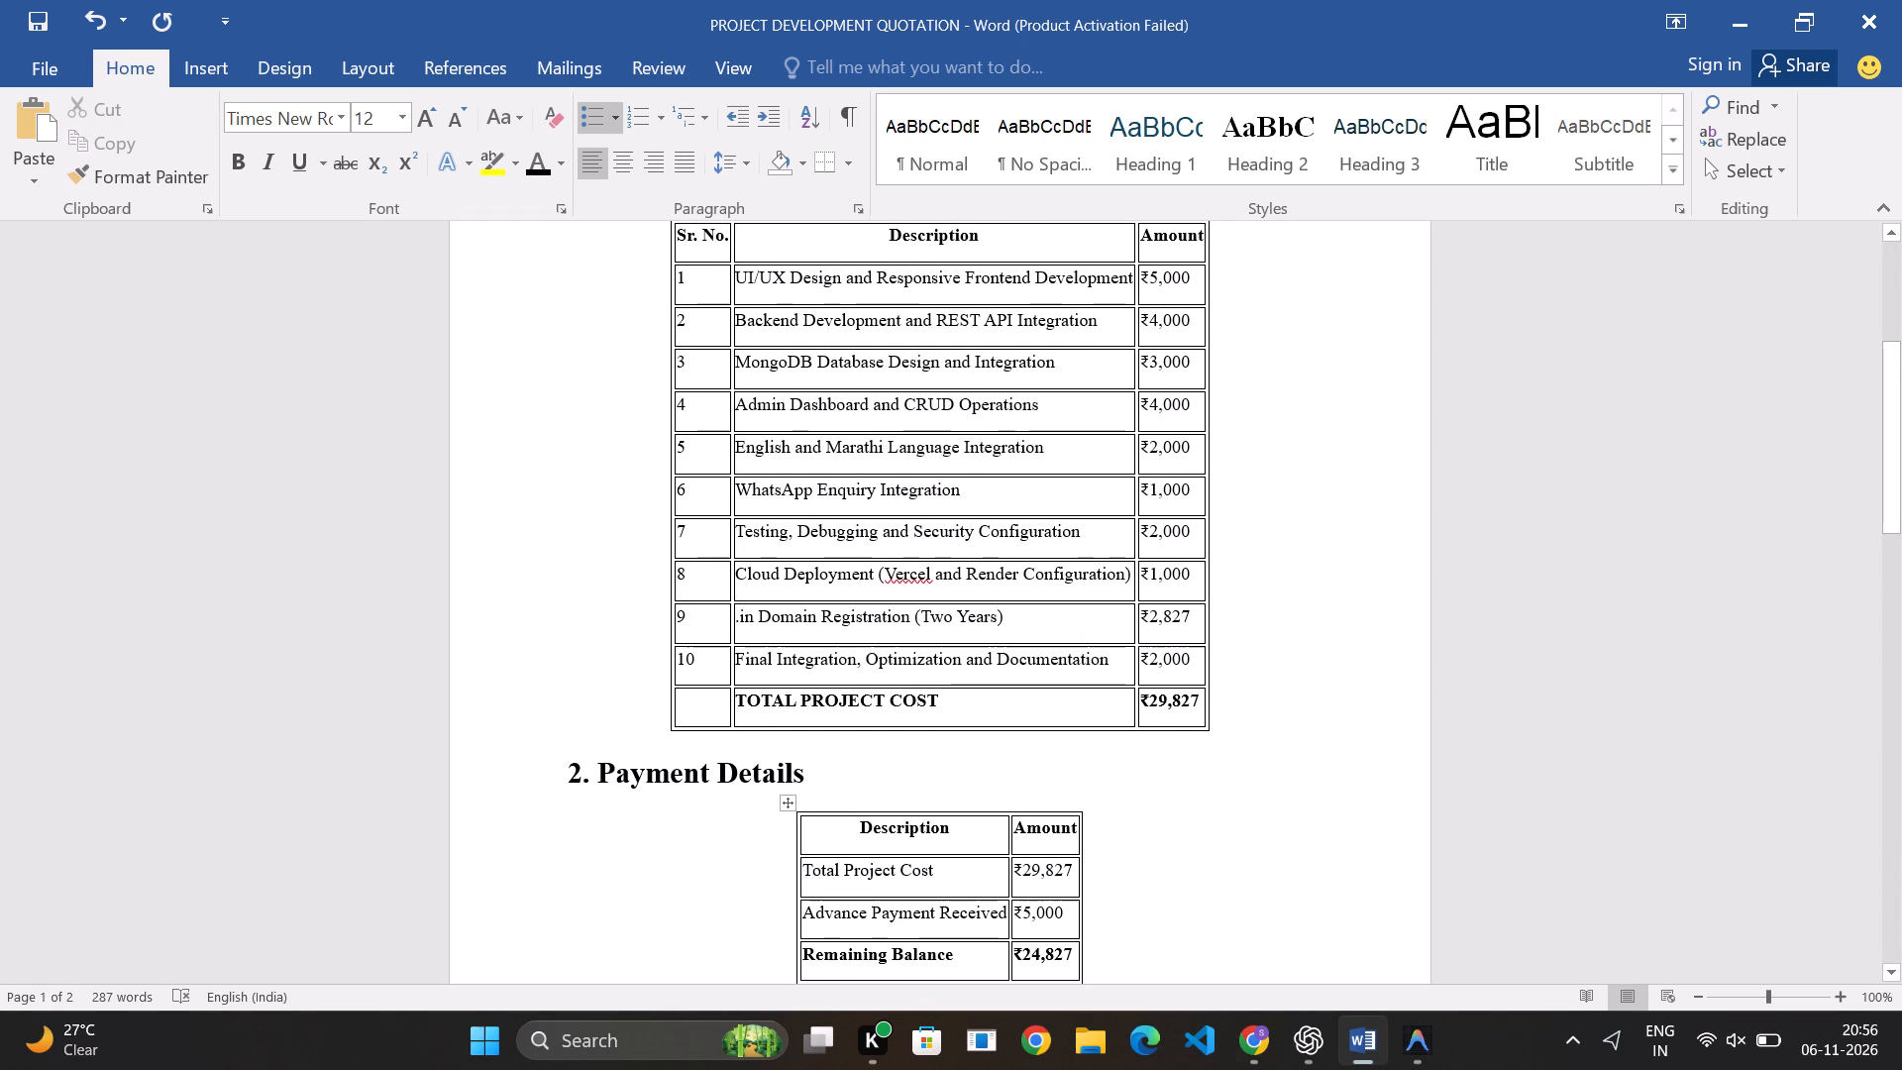
pyautogui.scroll(1, 659, 617)
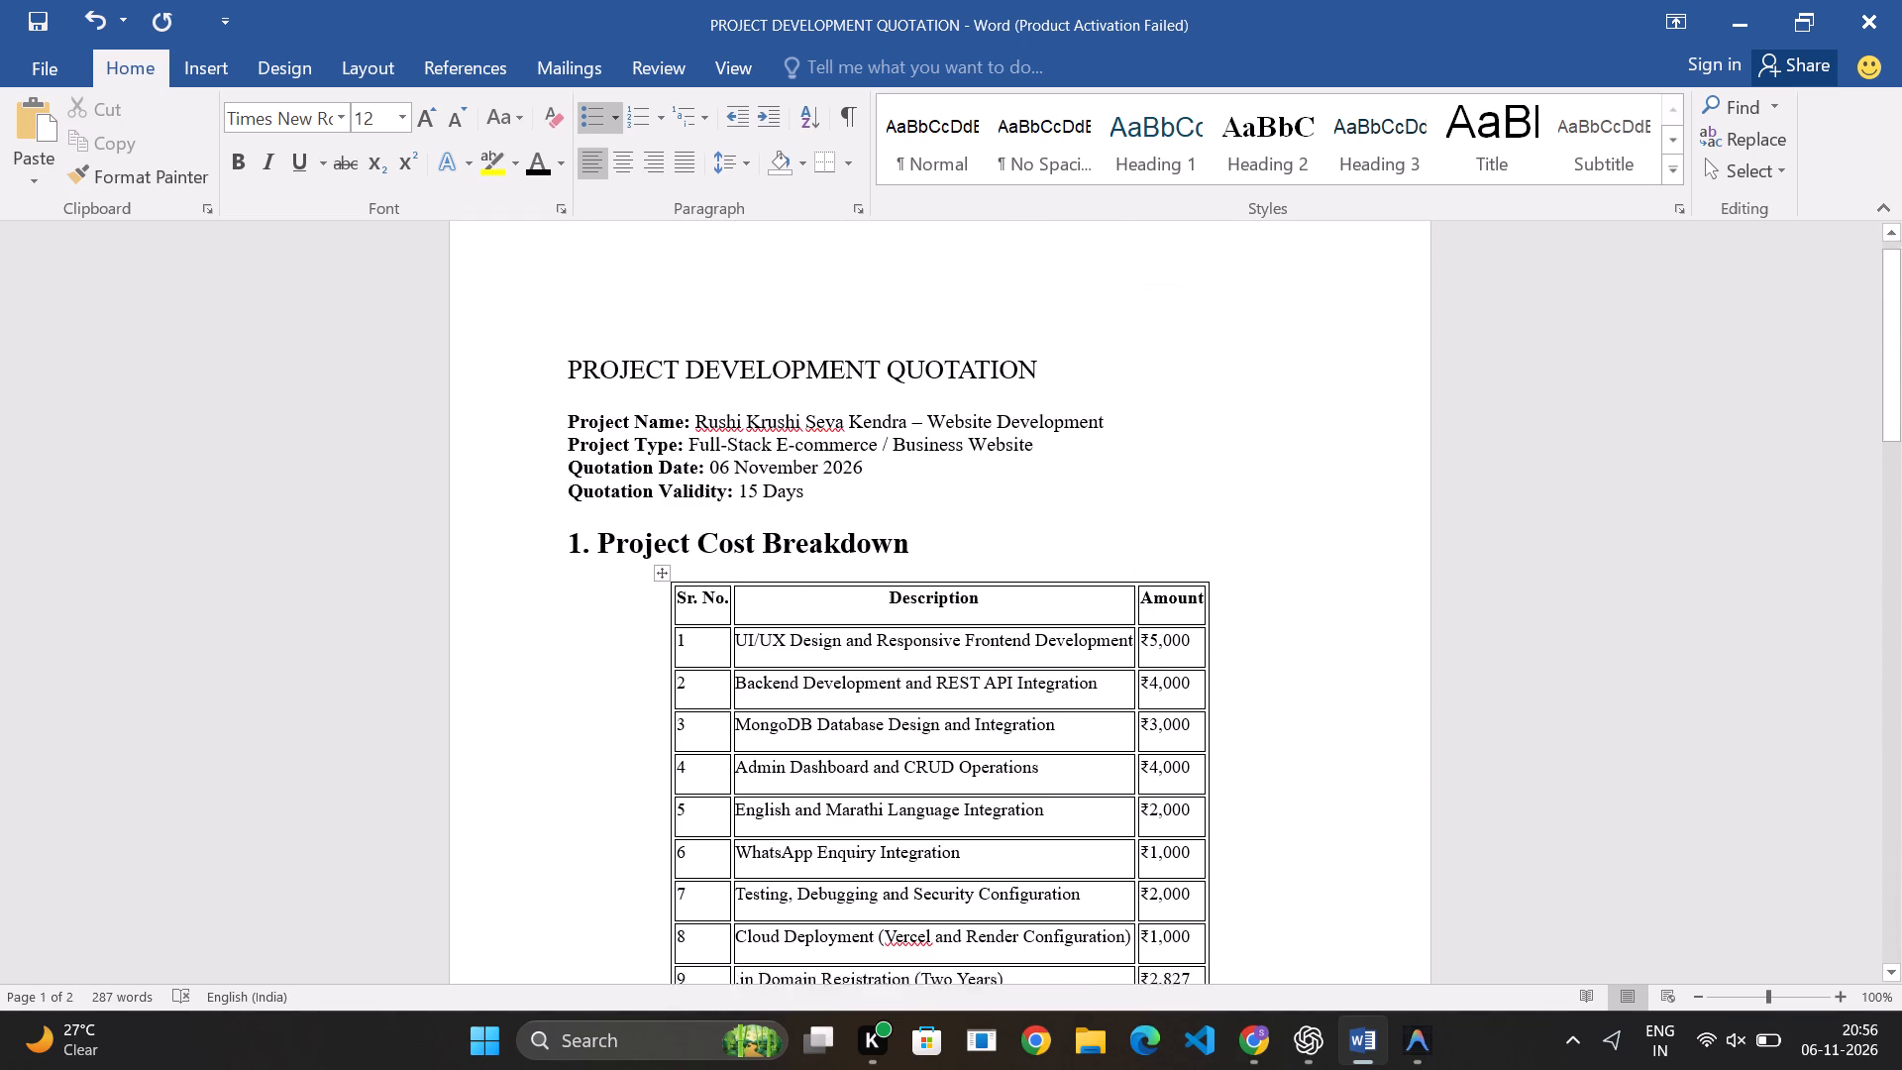
pyautogui.scroll(1, 659, 617)
pyautogui.moveTo(667, 419); pyautogui.dragTo(678, 410)
pyautogui.tripleClick(734, 383)
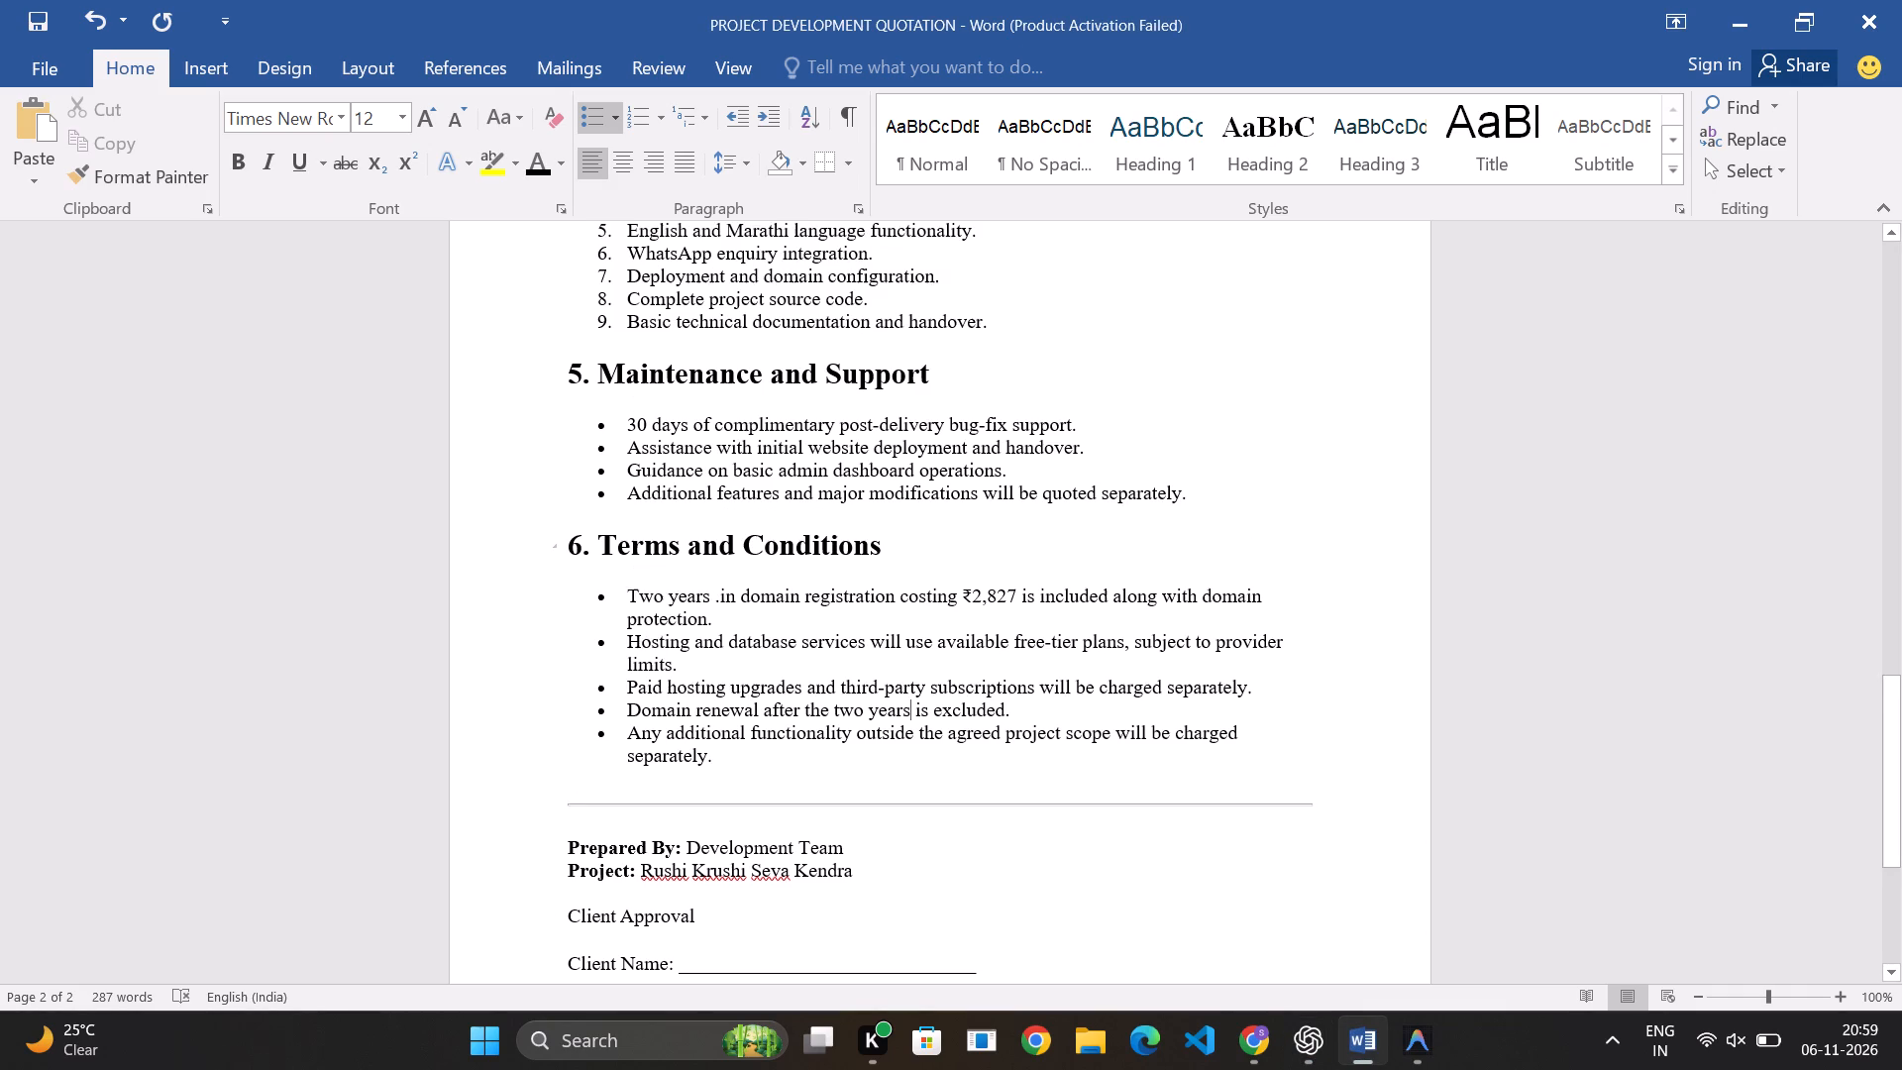
pyautogui.scroll(2, 926, 510)
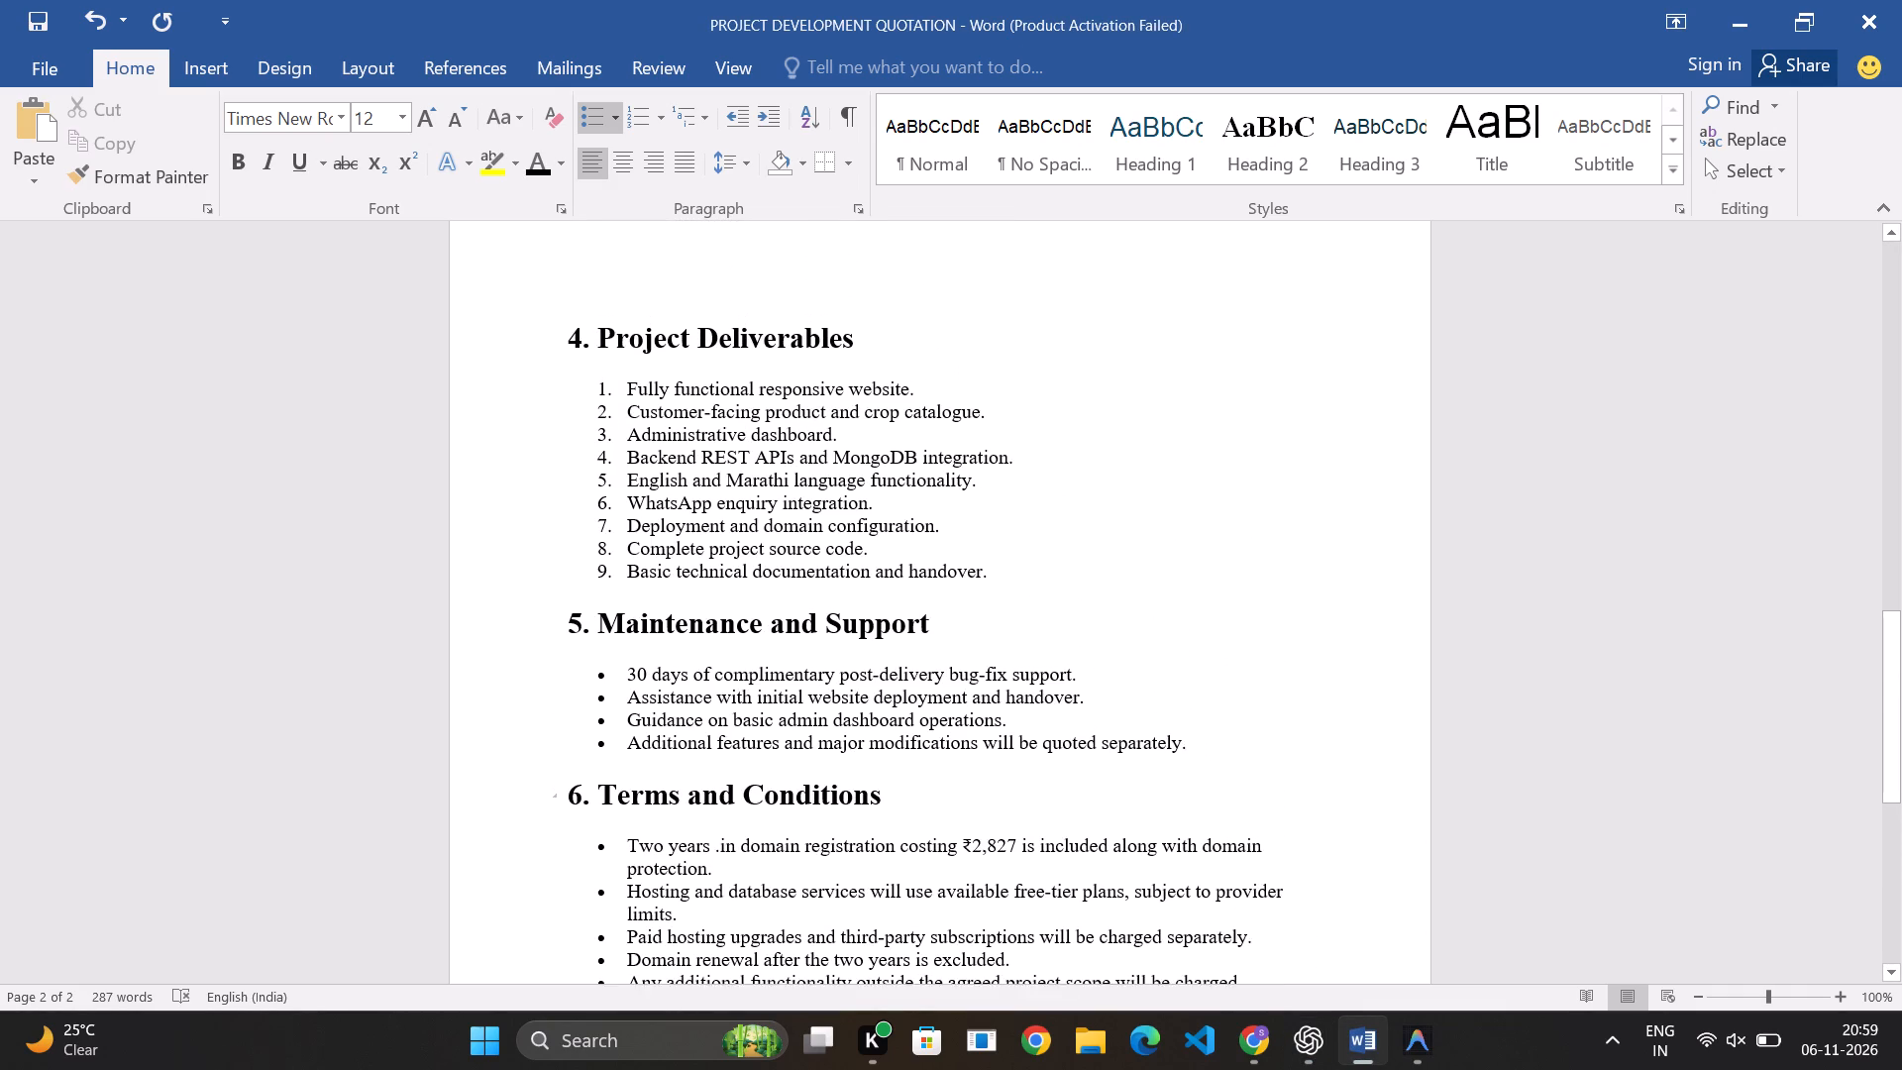
pyautogui.scroll(1, 926, 510)
pyautogui.scroll(-1, 926, 510)
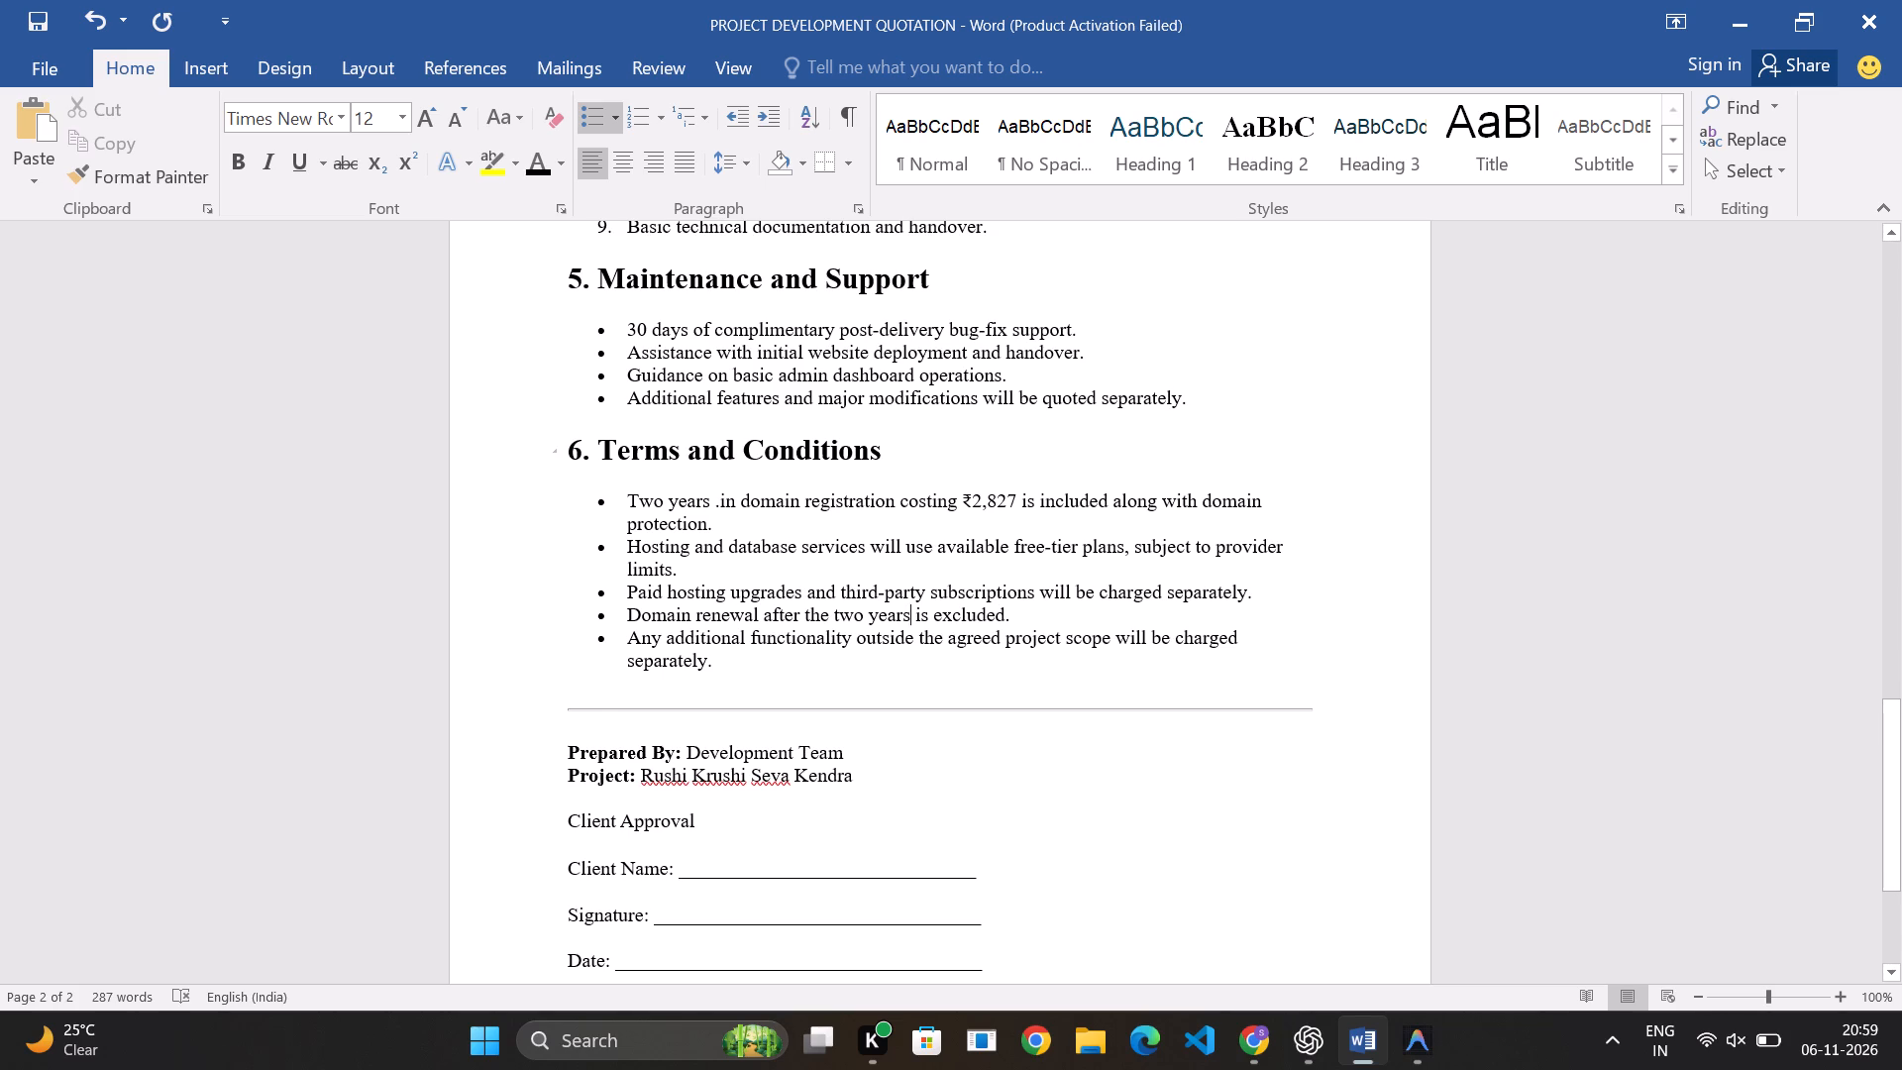
pyautogui.scroll(-1, 735, 663)
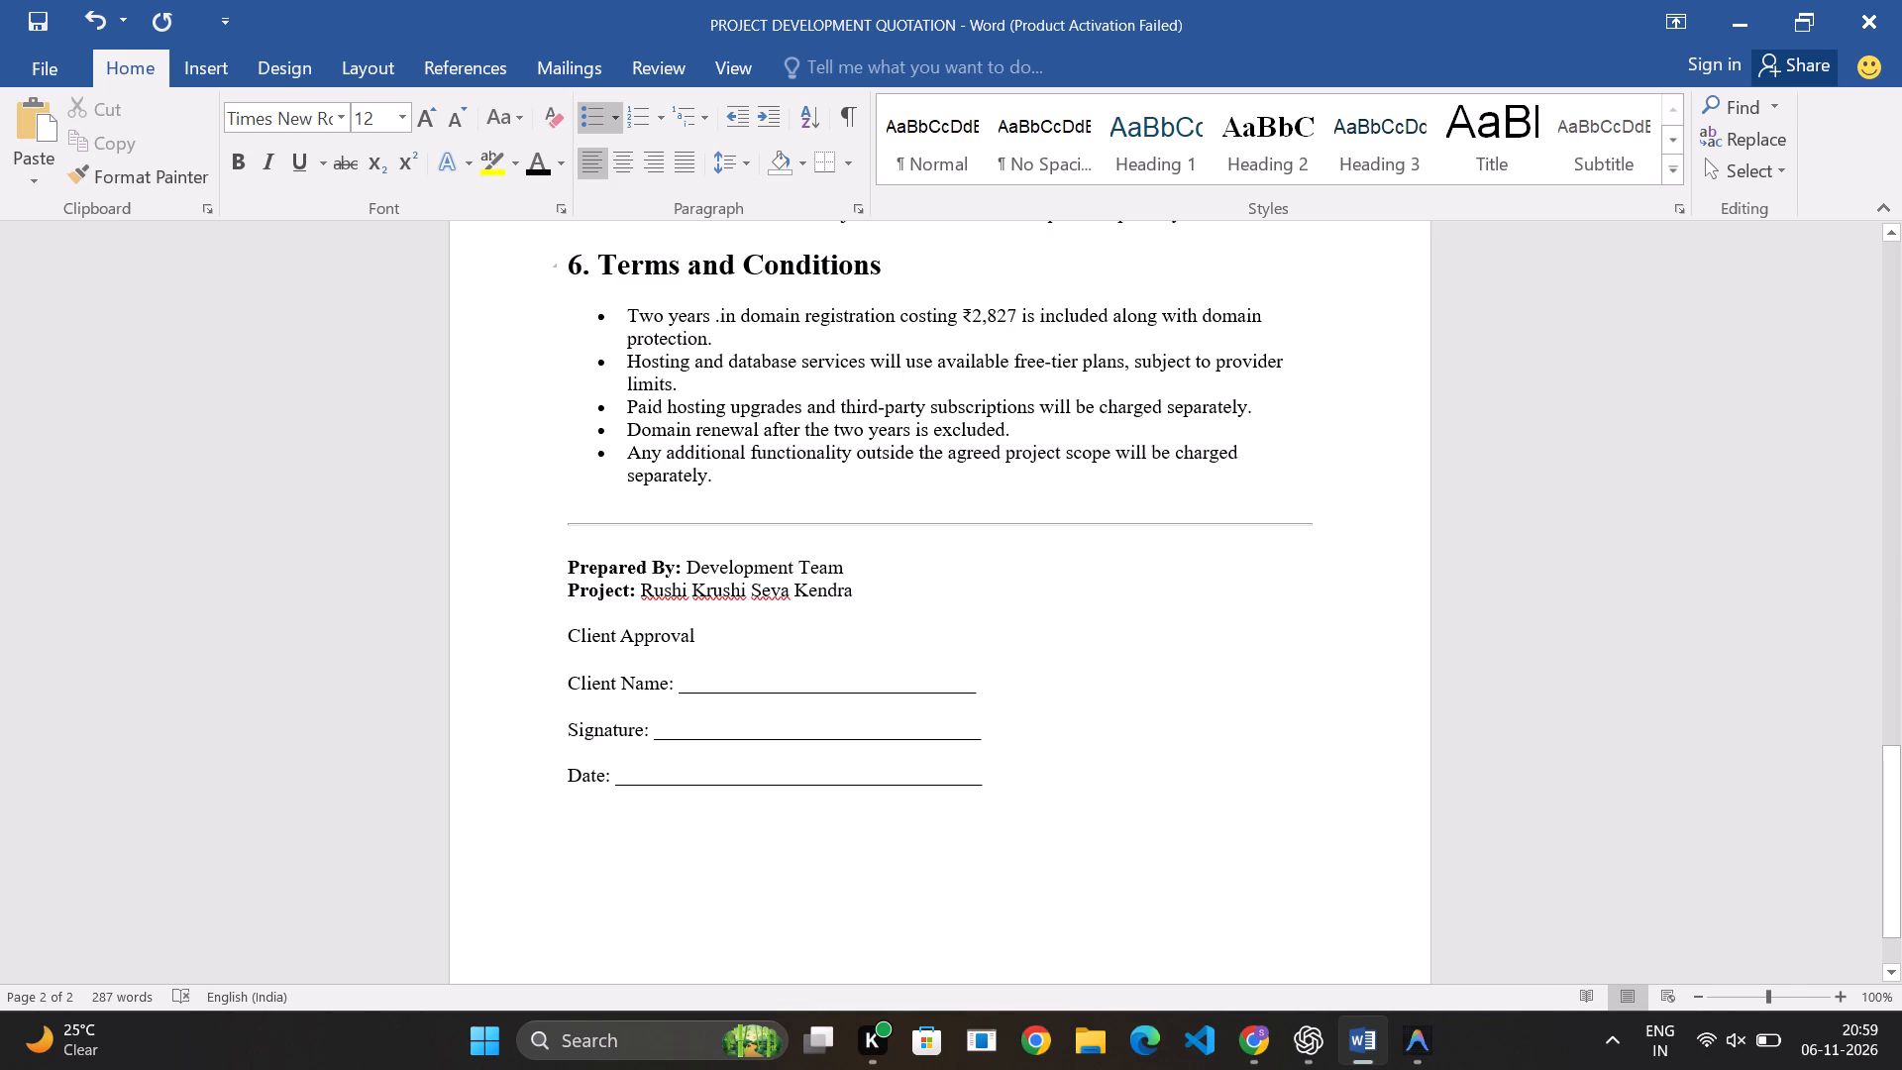
pyautogui.scroll(7, 853, 594)
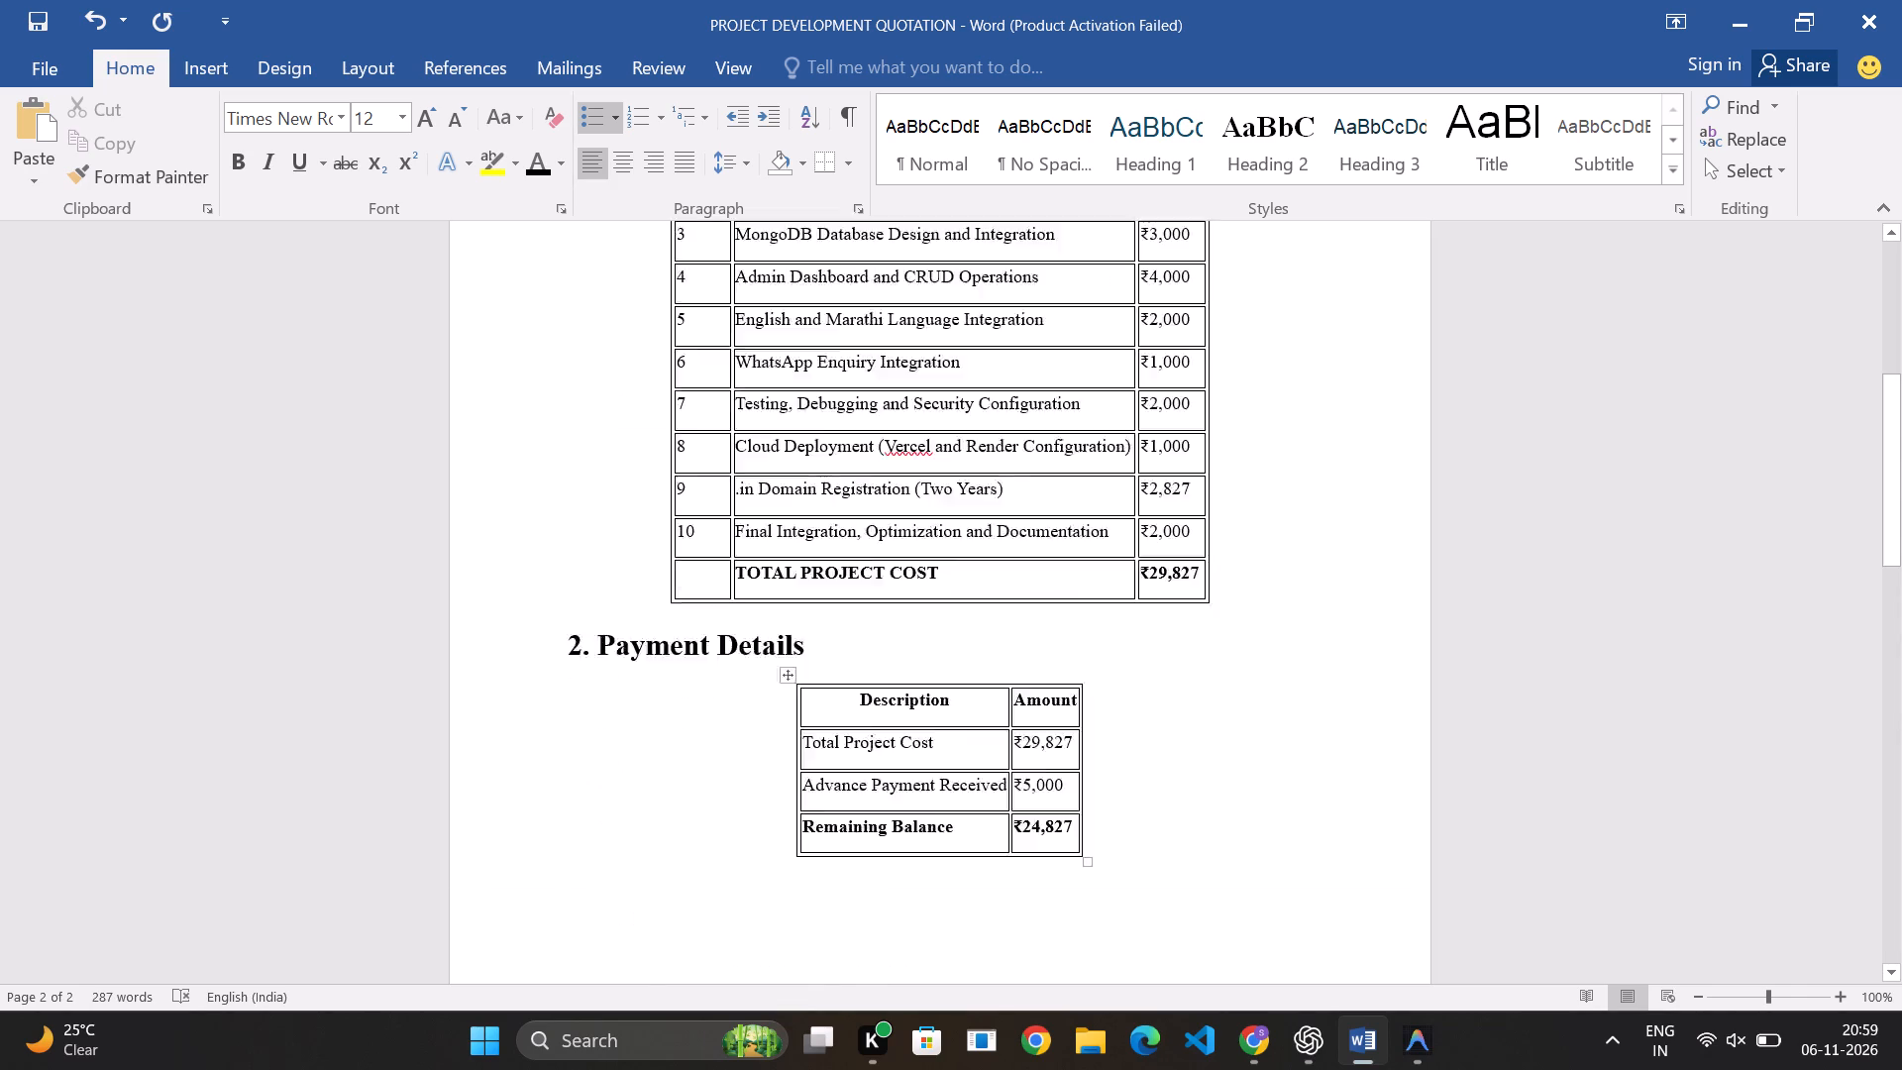
pyautogui.scroll(14, 853, 594)
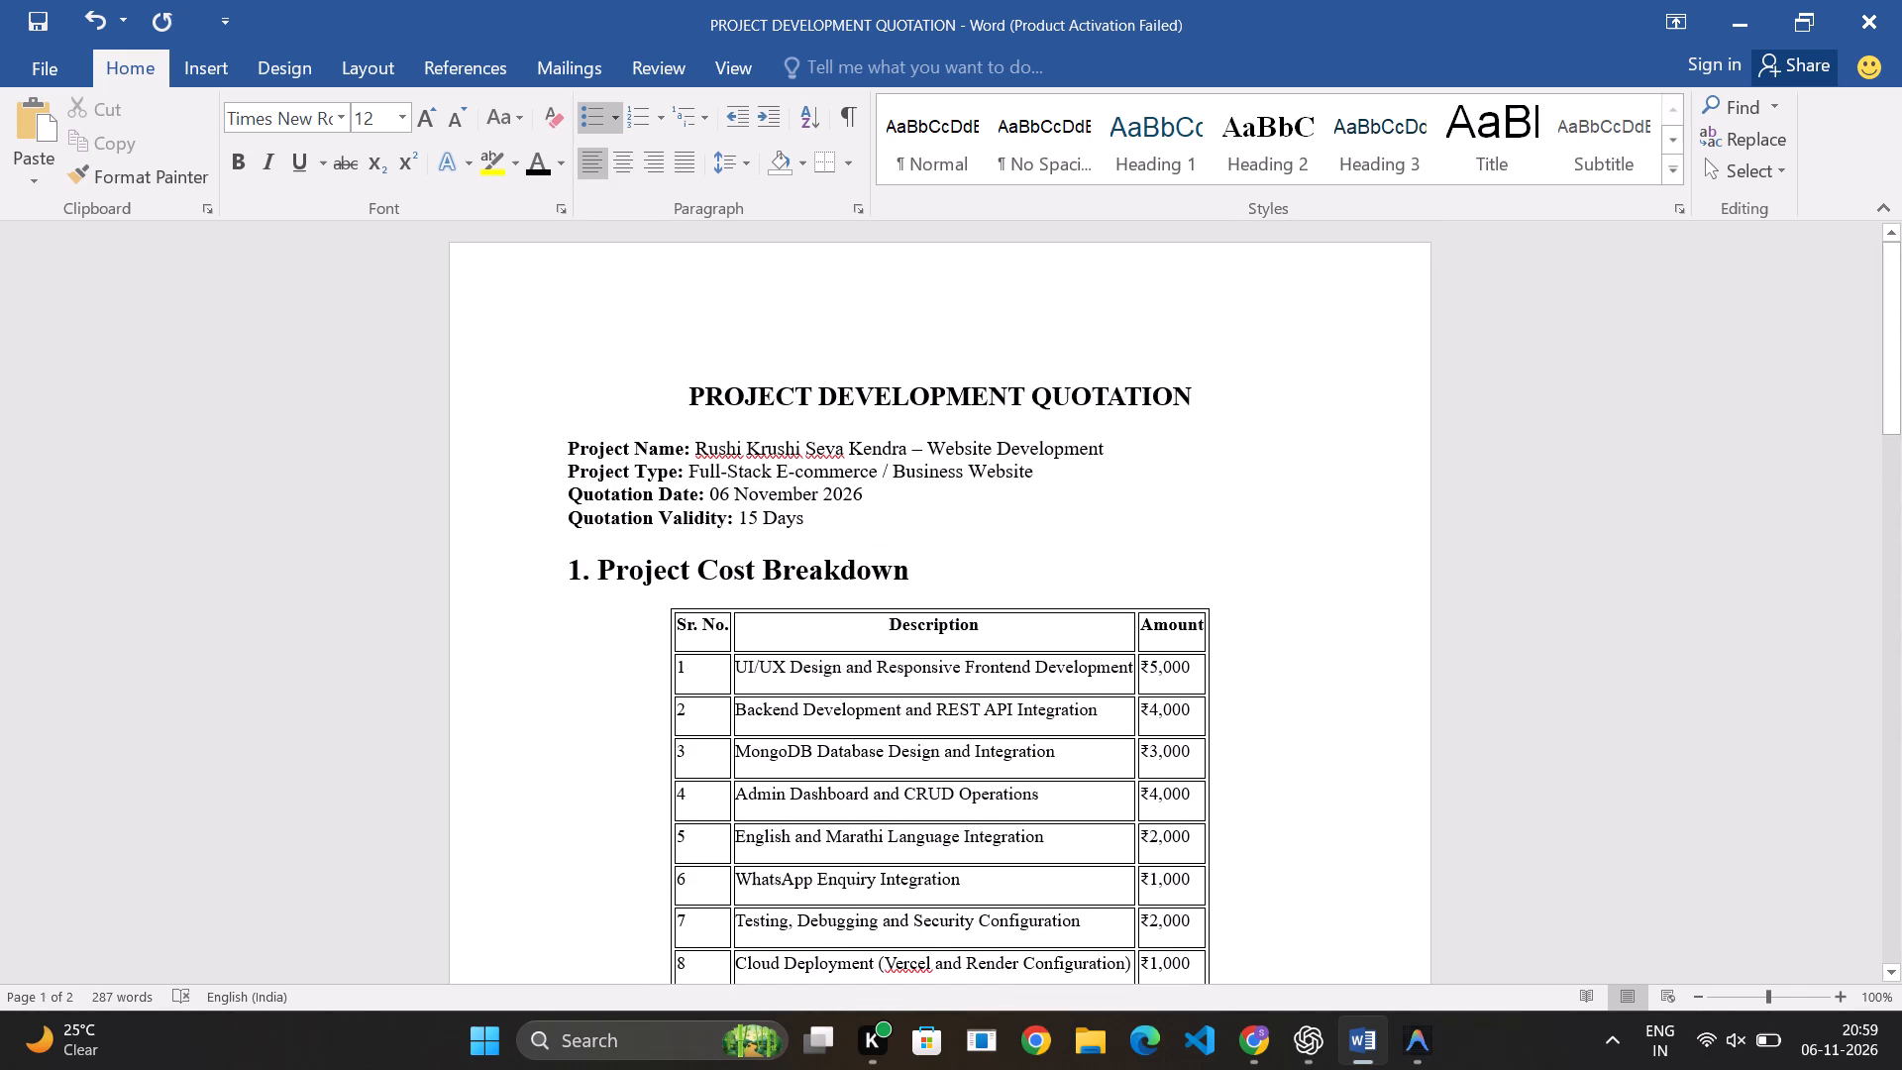
pyautogui.scroll(-3, 667, 477)
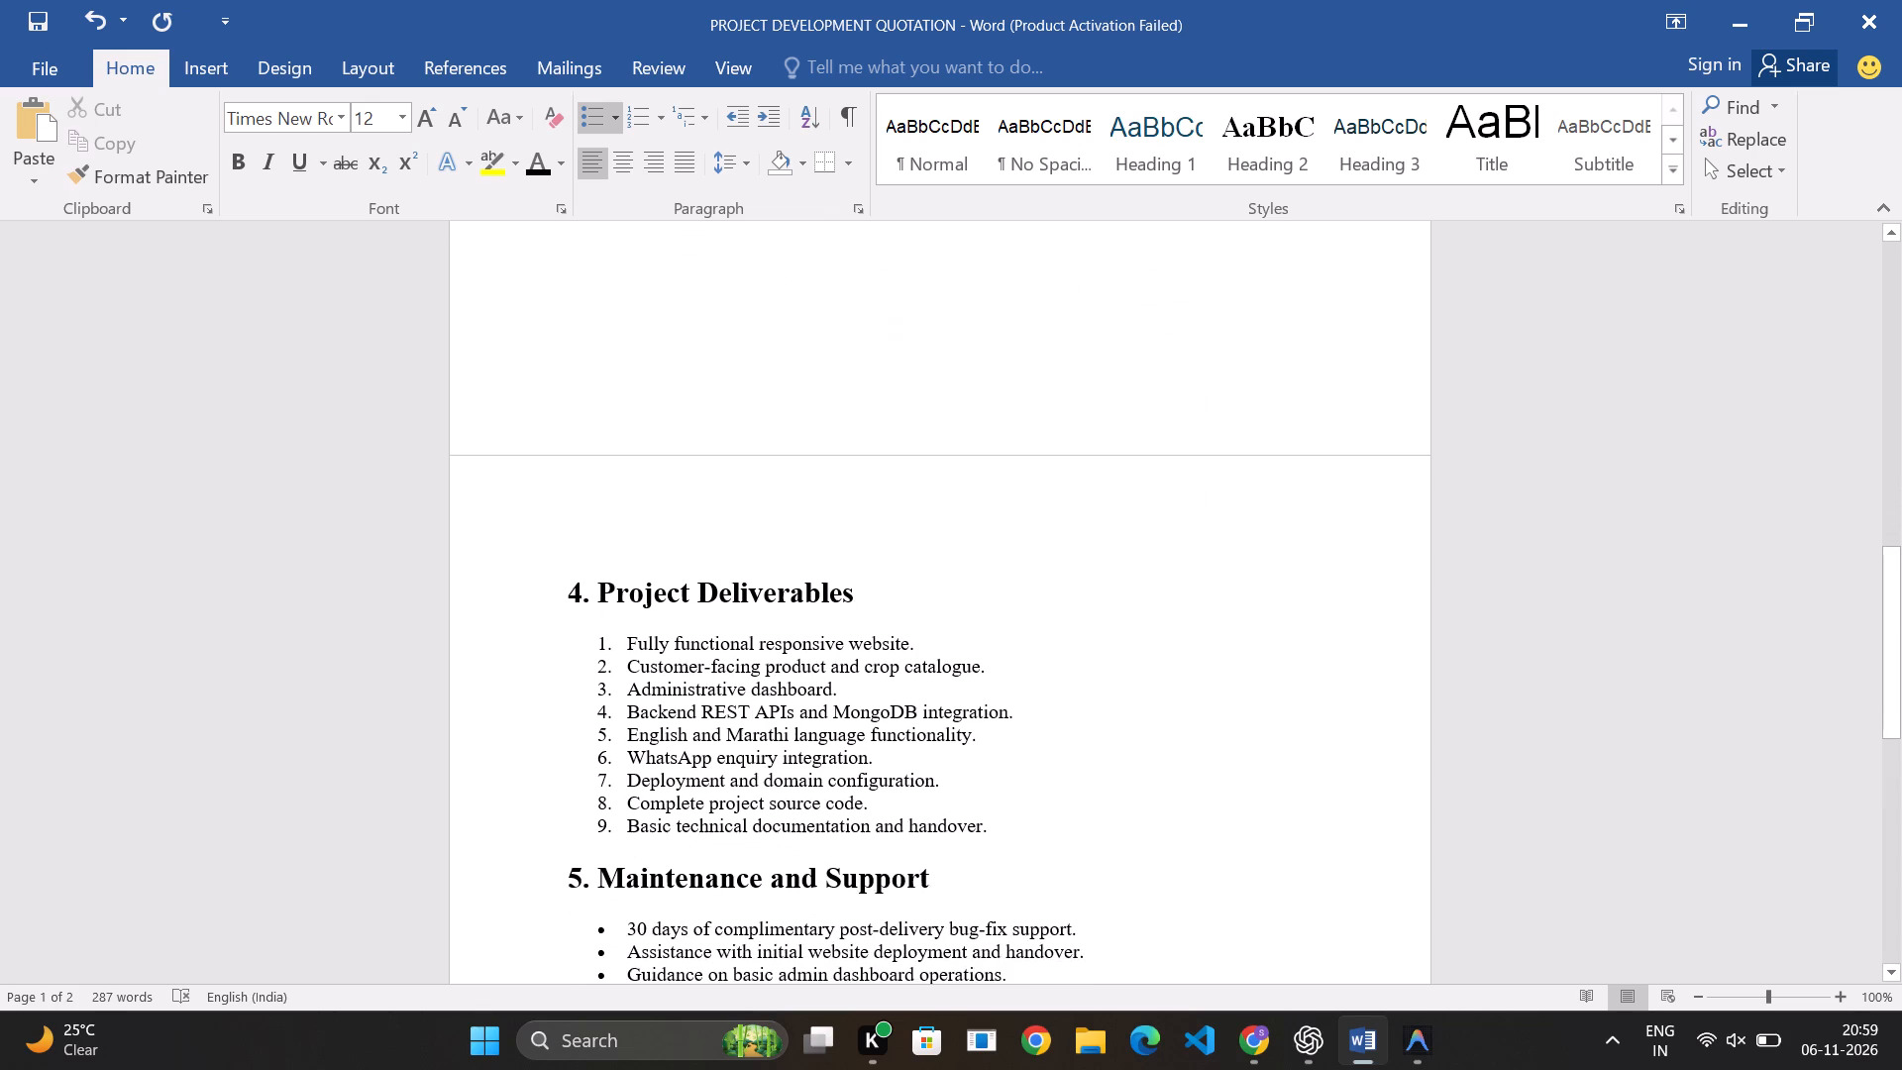
pyautogui.scroll(8, 667, 477)
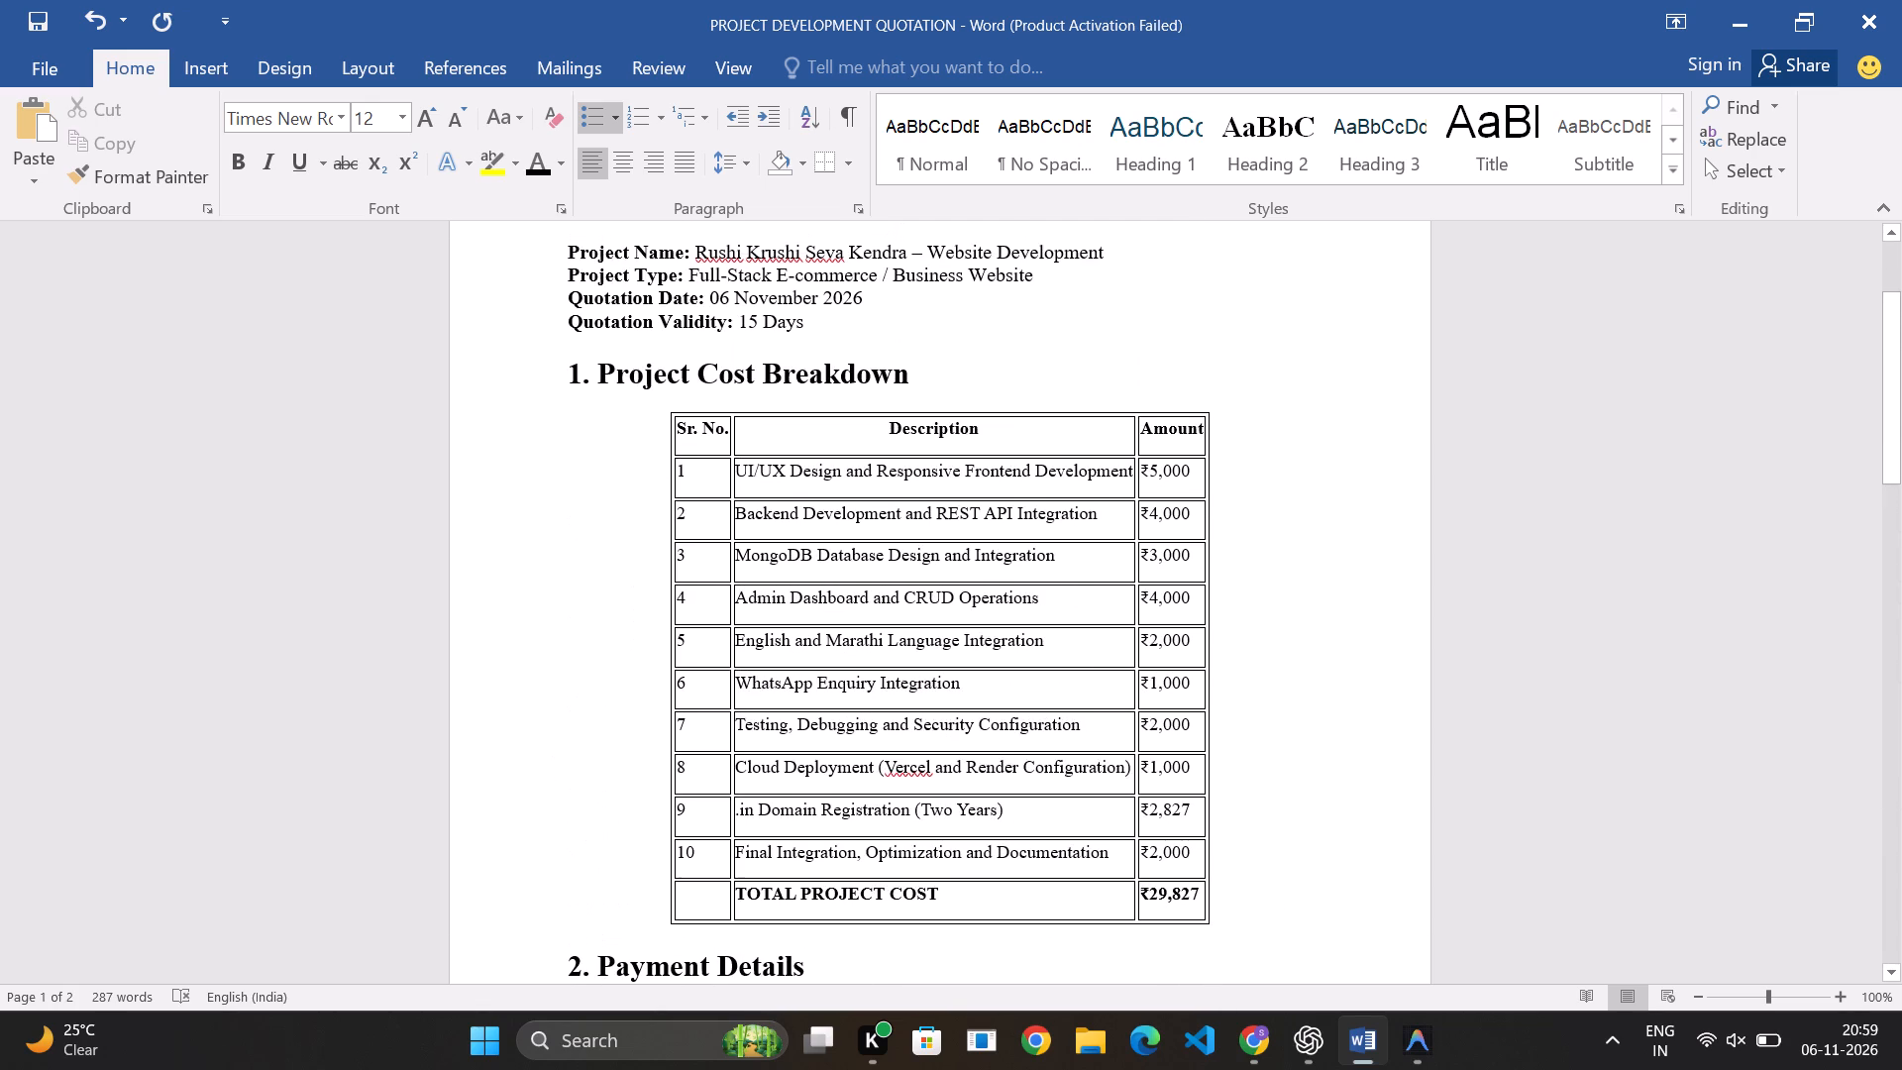
pyautogui.scroll(7, 581, 302)
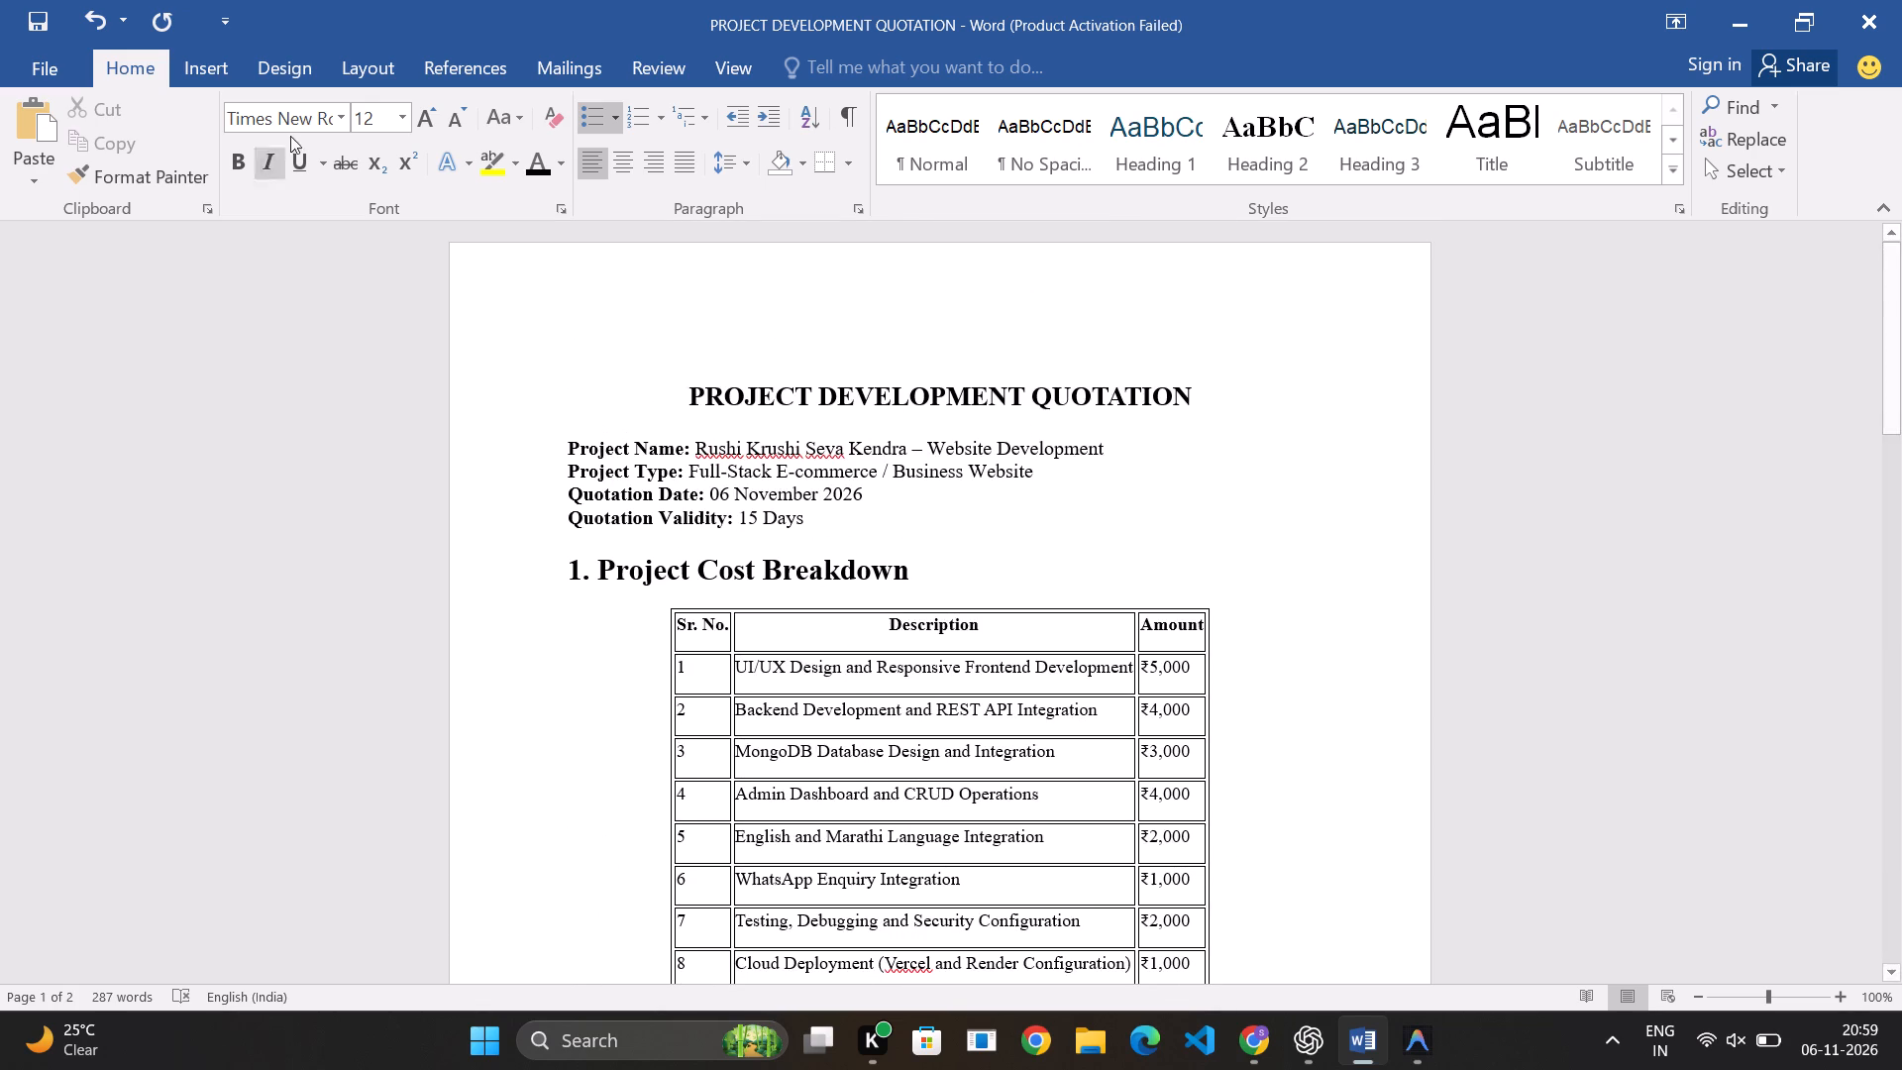
# Apply the Normal margin preset, 2.54 cm on all sides, to the quotation.
pyautogui.click(294, 60)
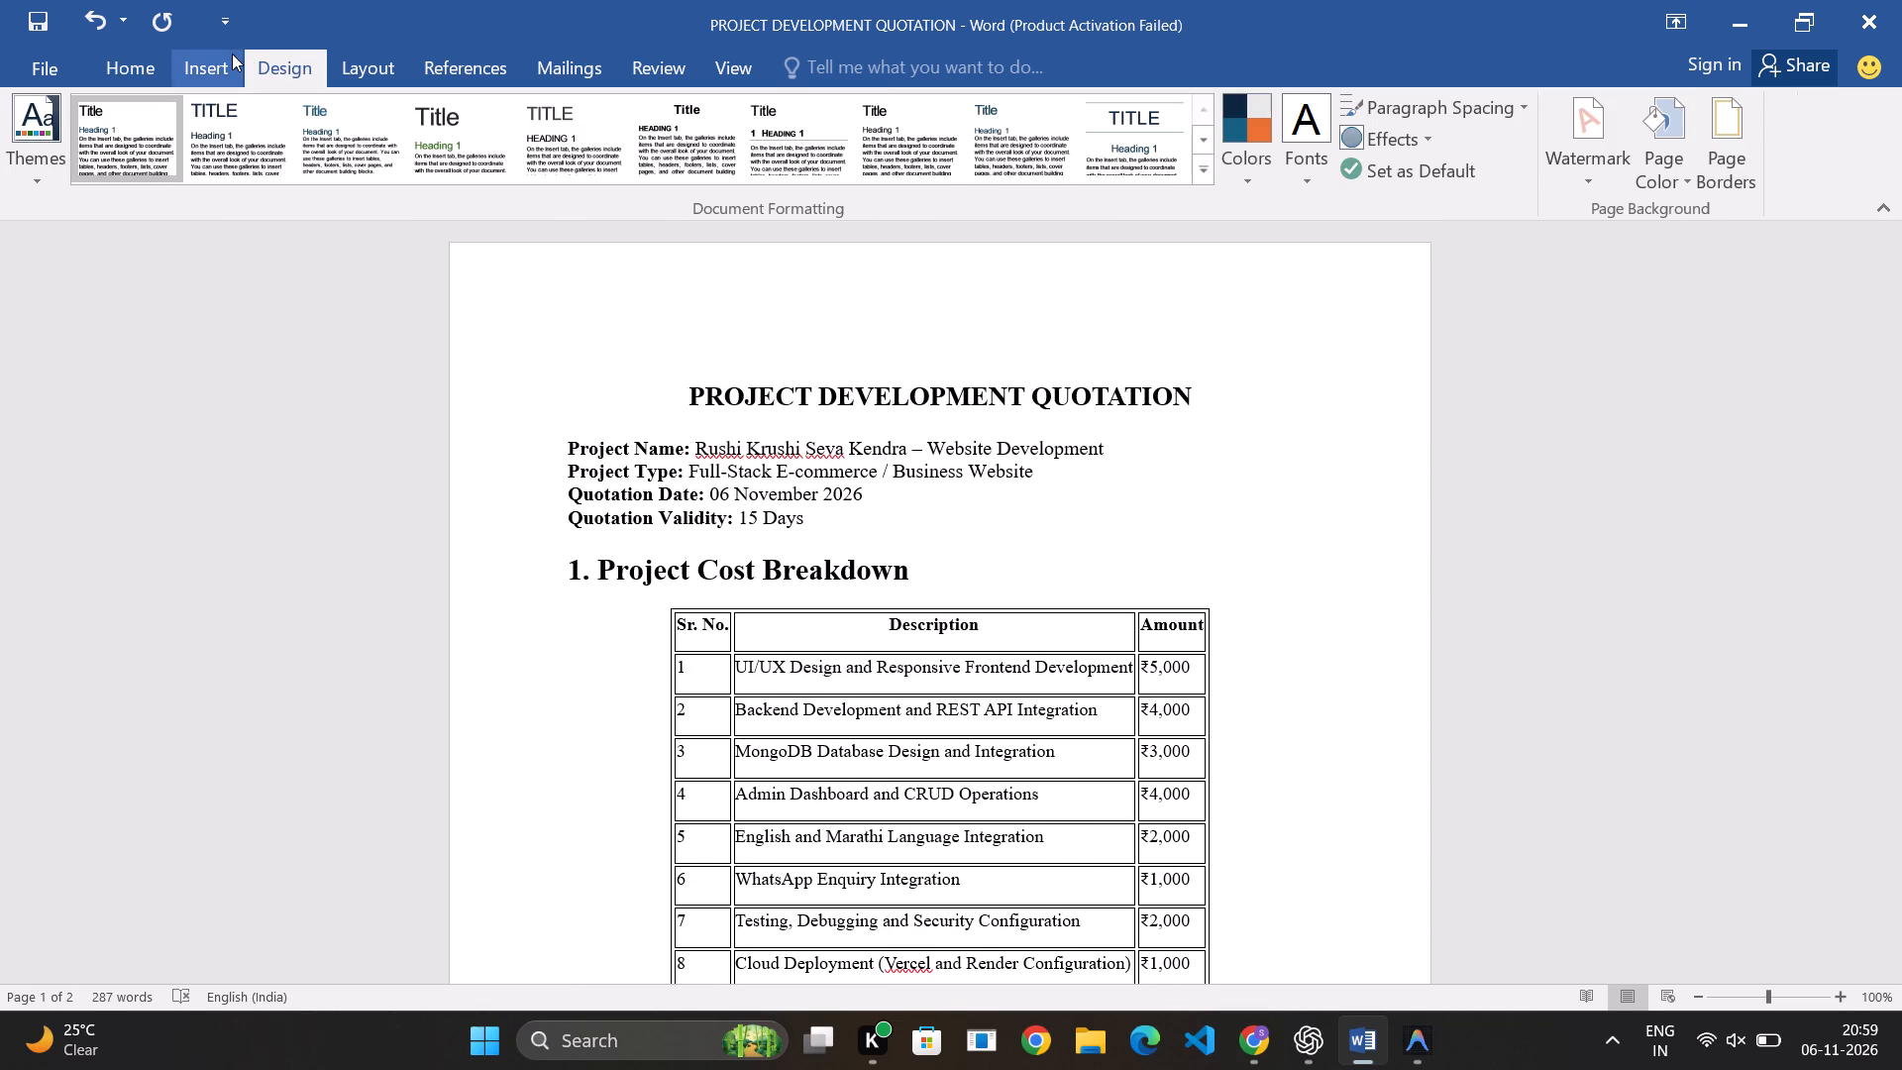
pyautogui.click(364, 55)
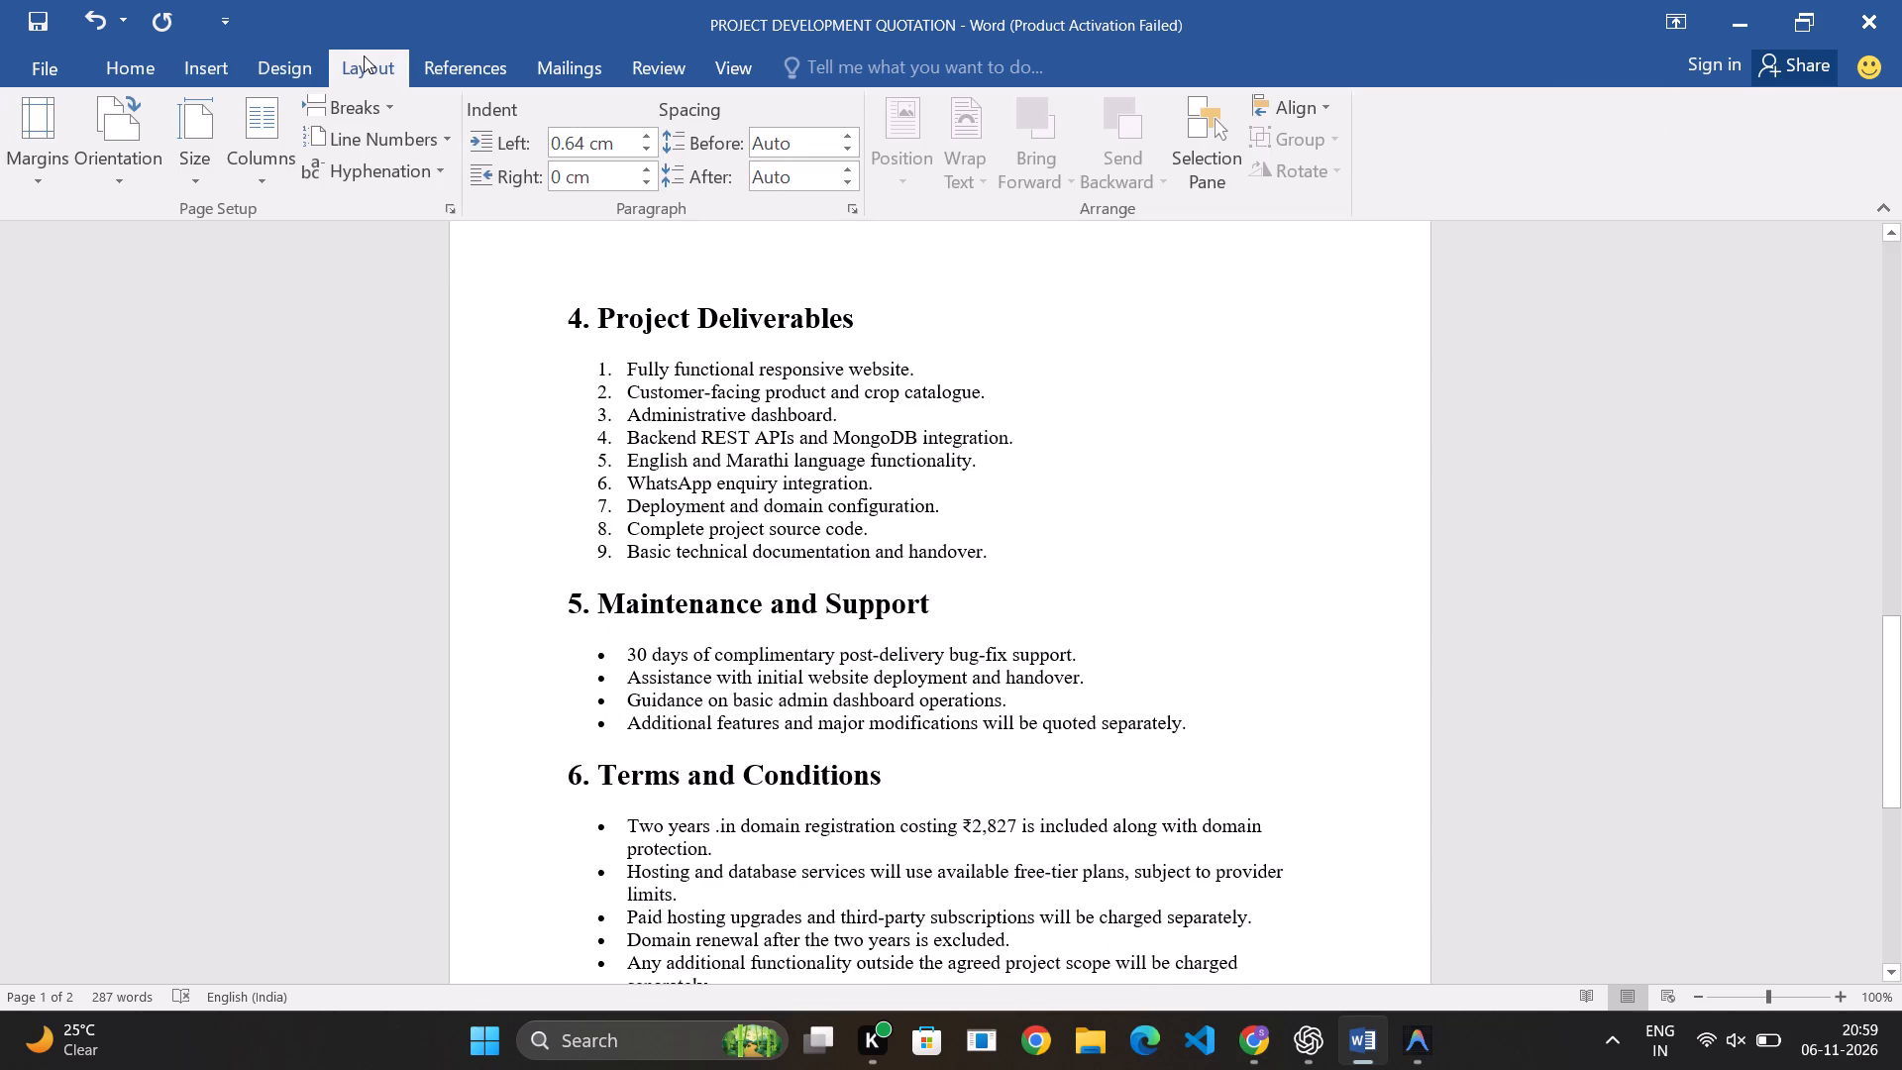
pyautogui.click(37, 161)
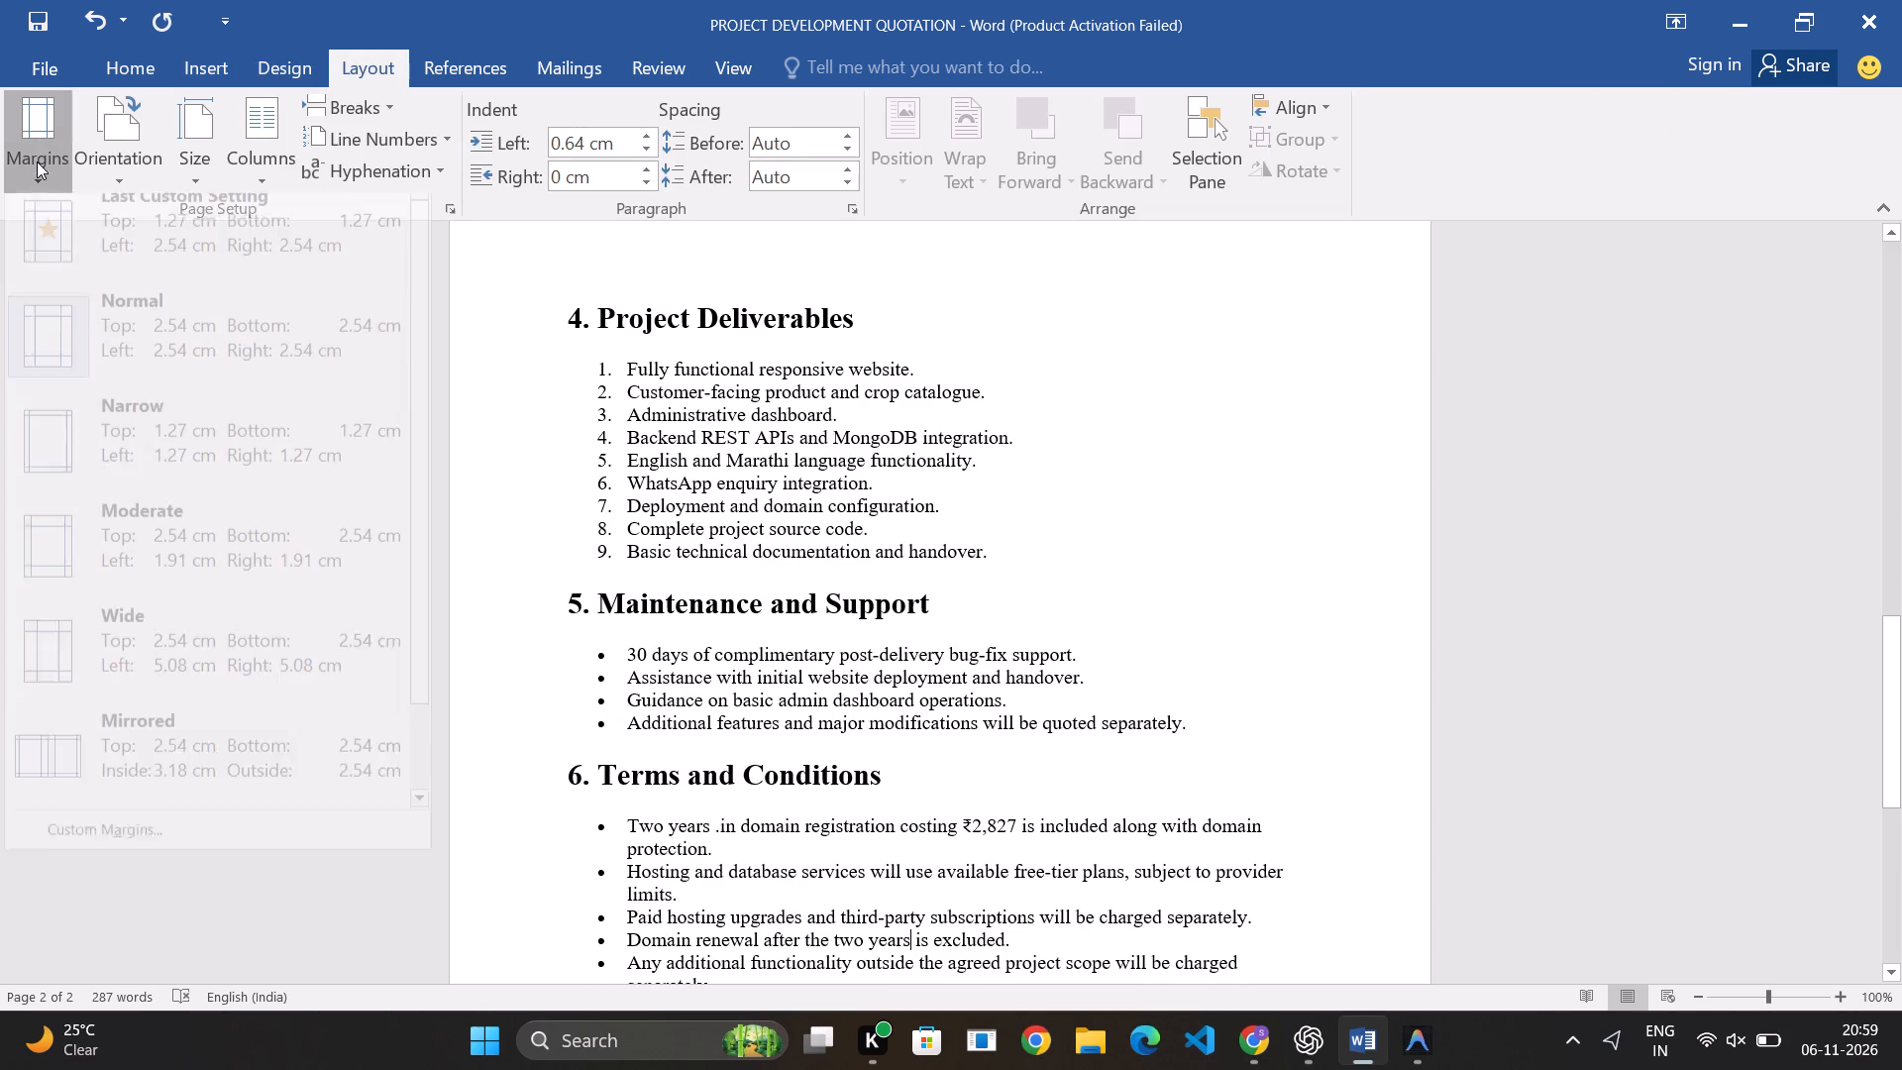
pyautogui.click(141, 331)
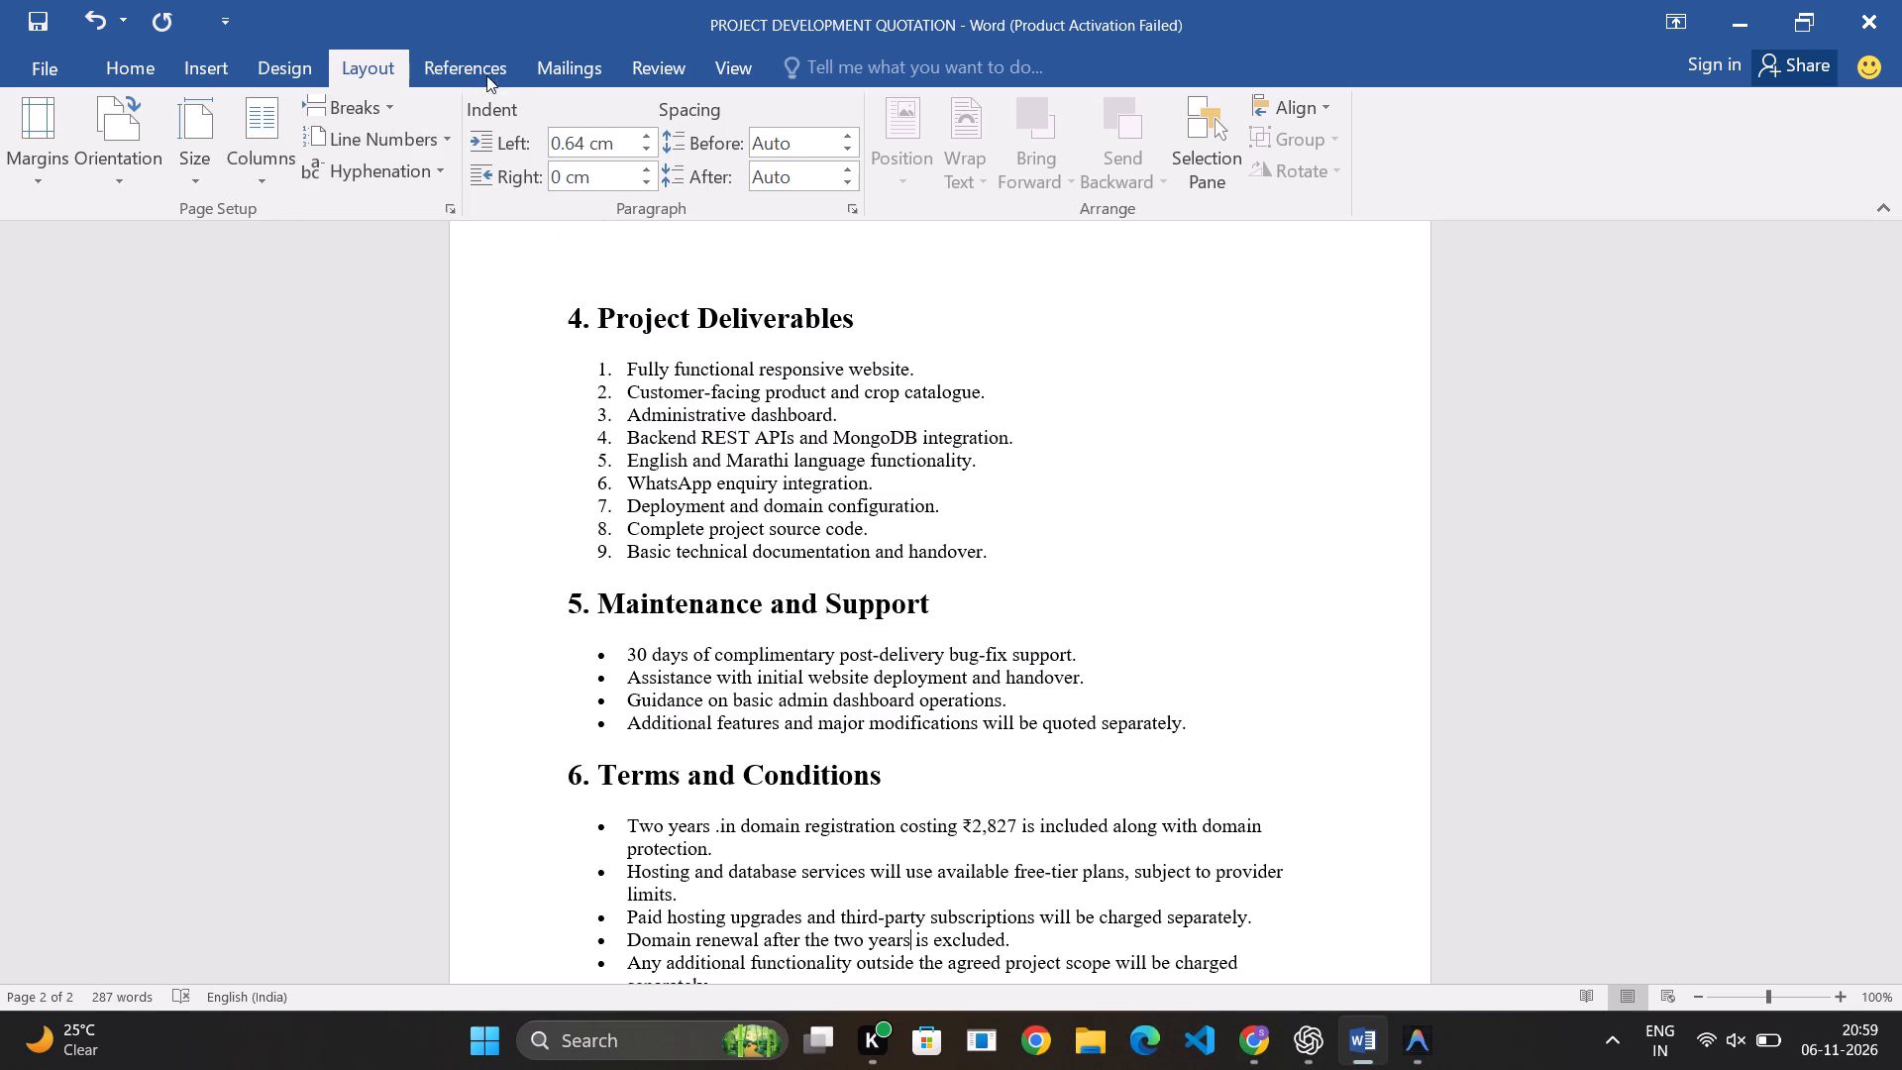
pyautogui.click(43, 172)
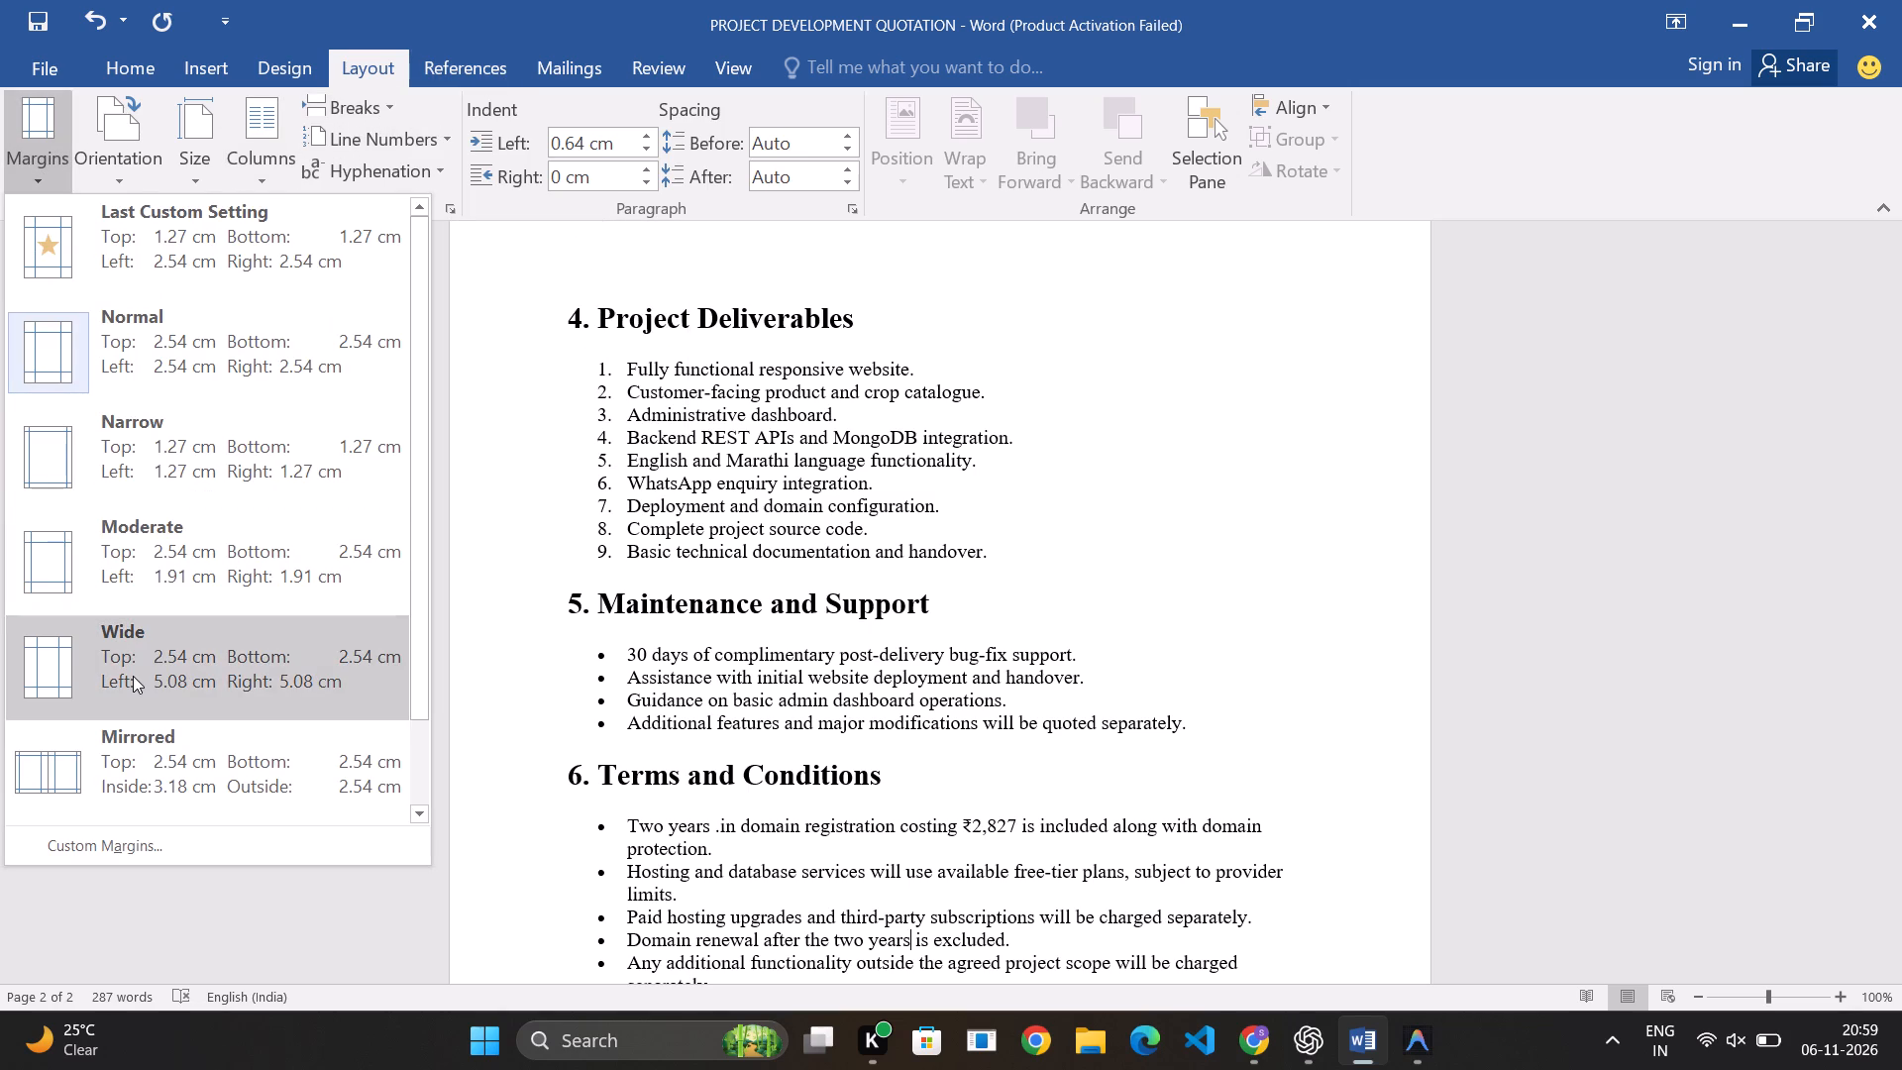
pyautogui.scroll(9, 887, 578)
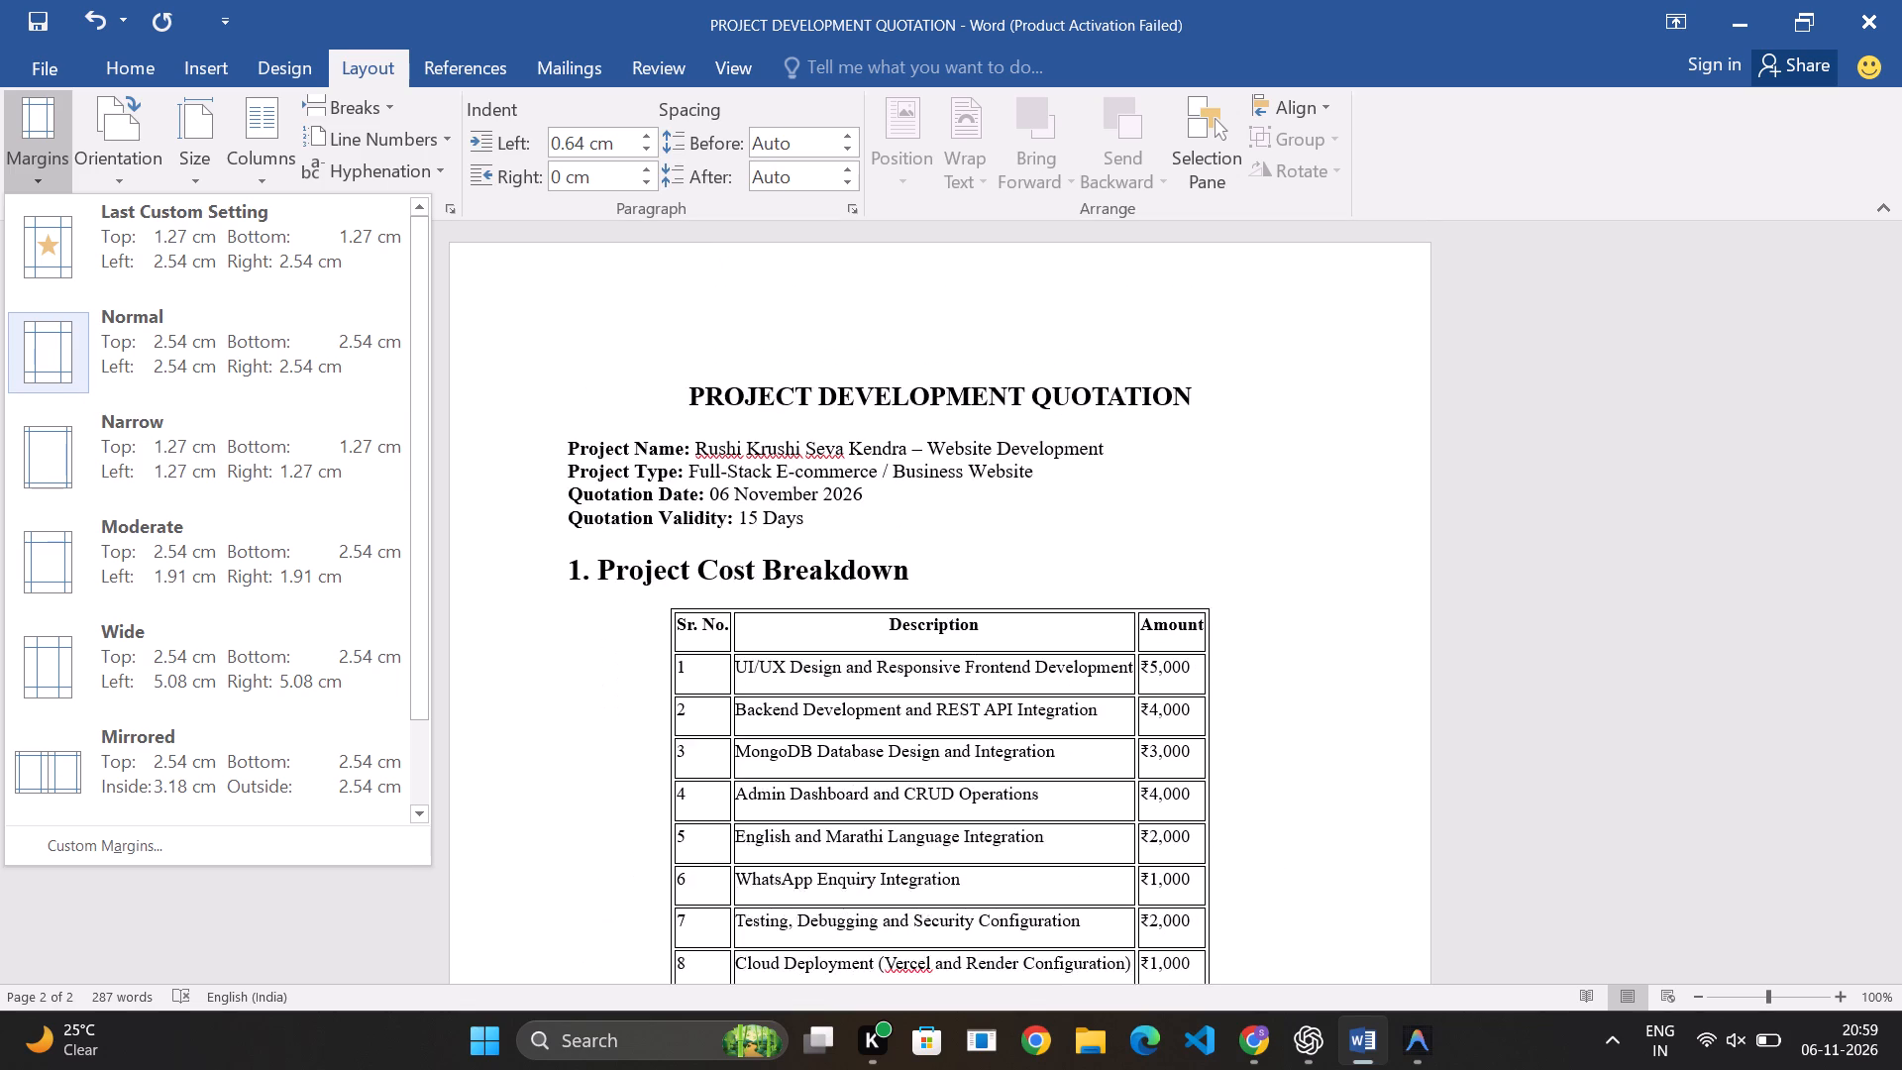
pyautogui.scroll(5, 887, 578)
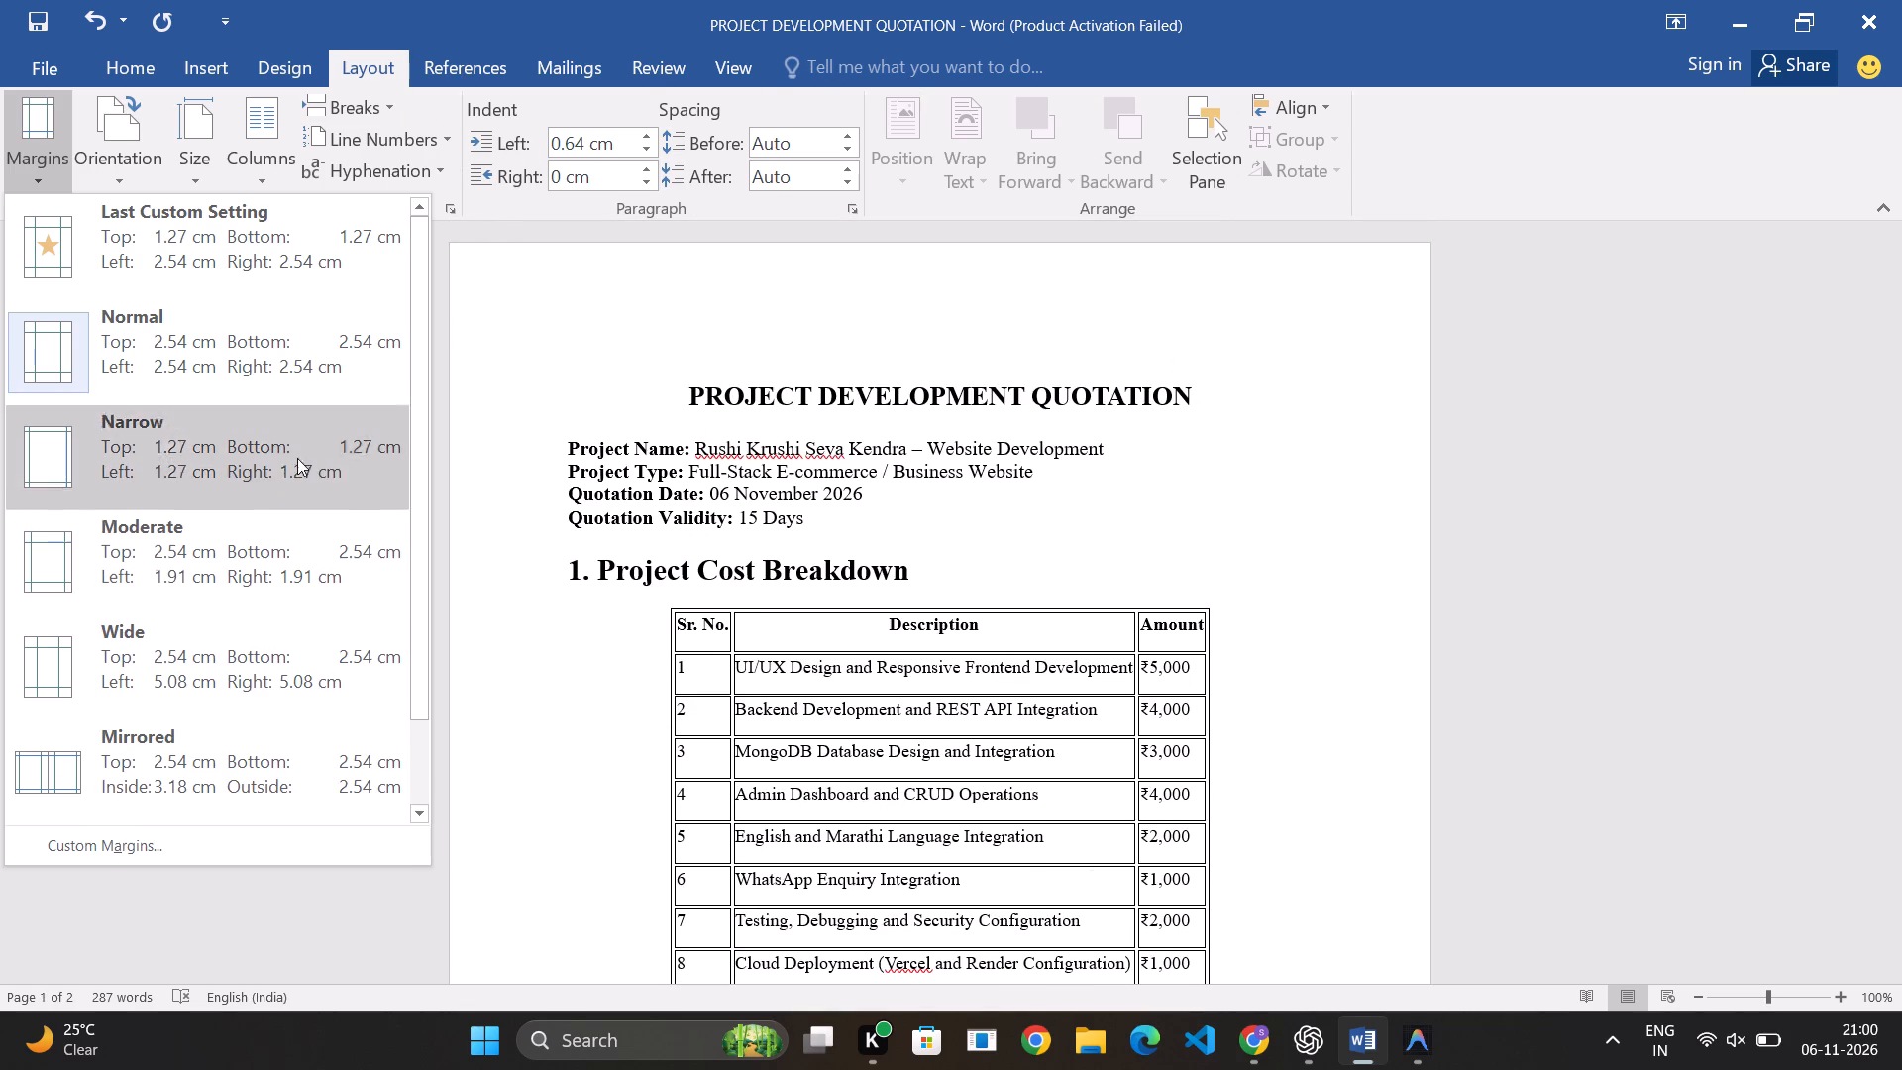
pyautogui.click(283, 379)
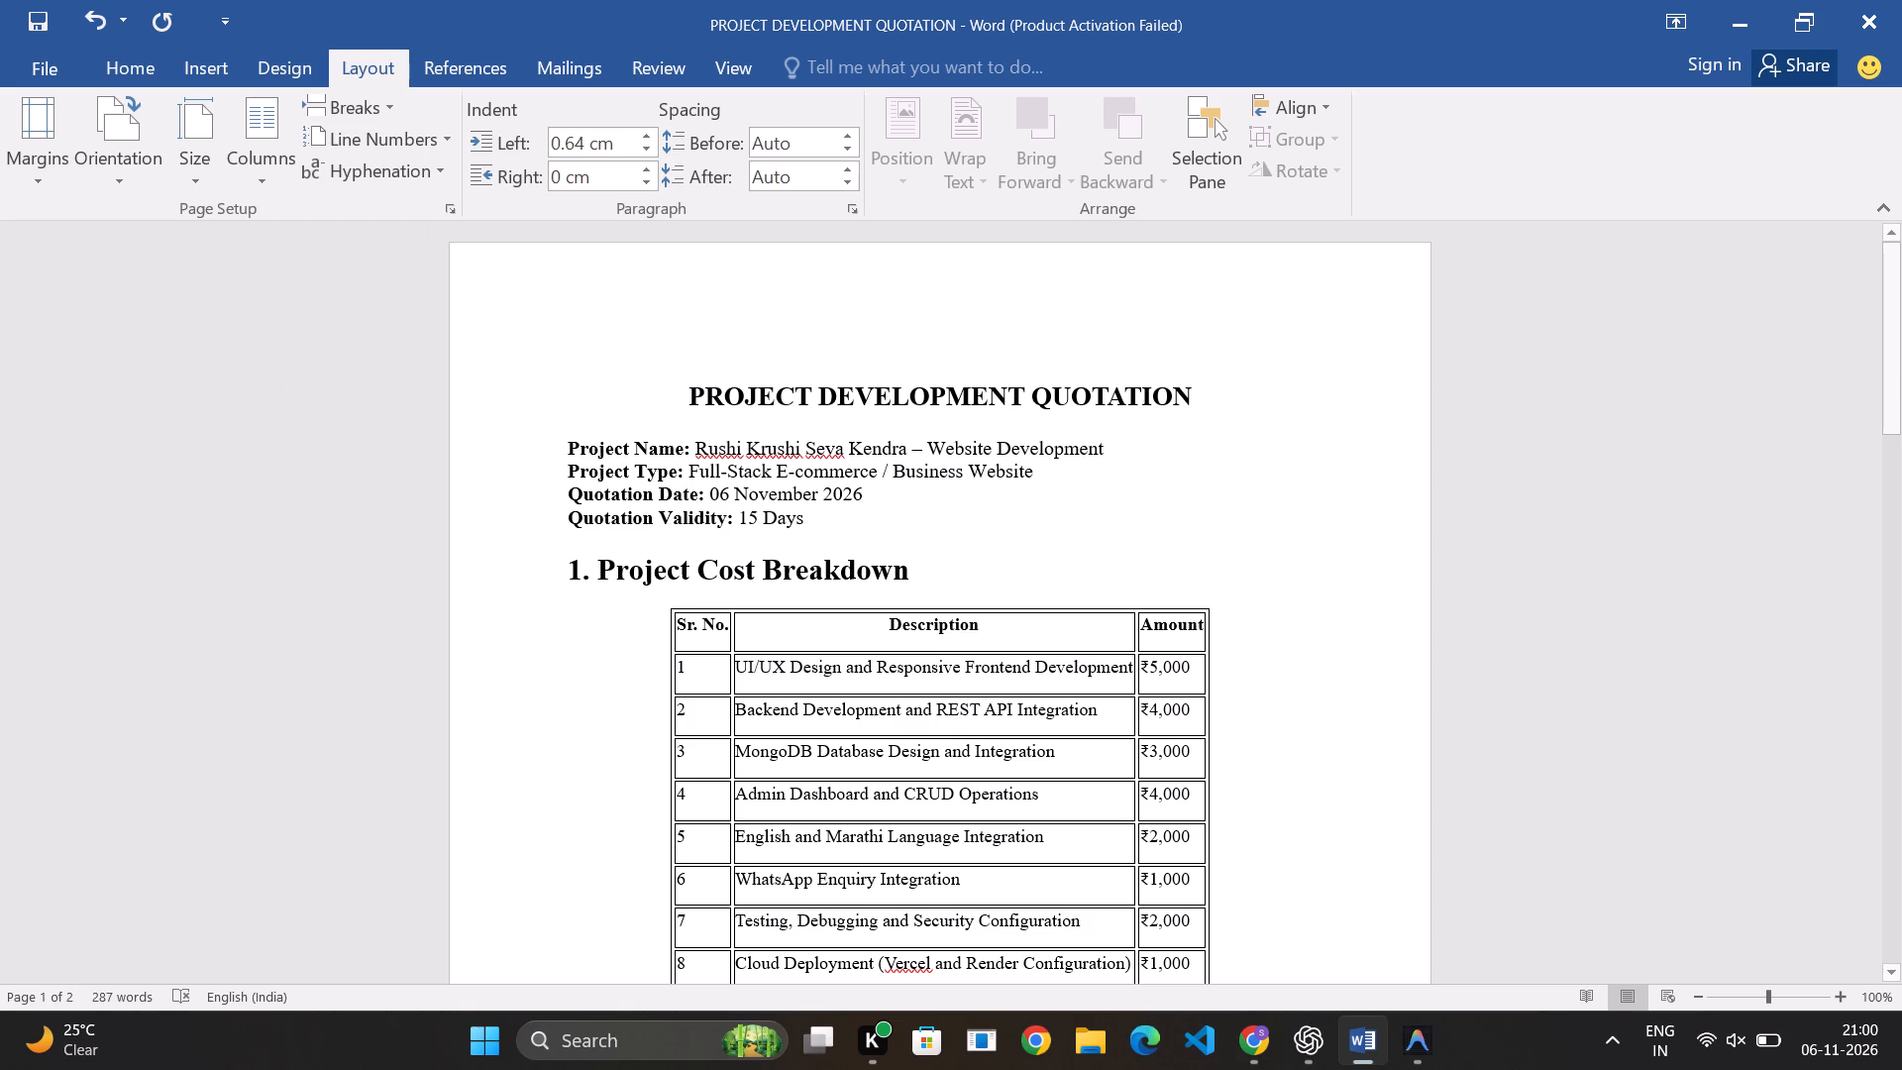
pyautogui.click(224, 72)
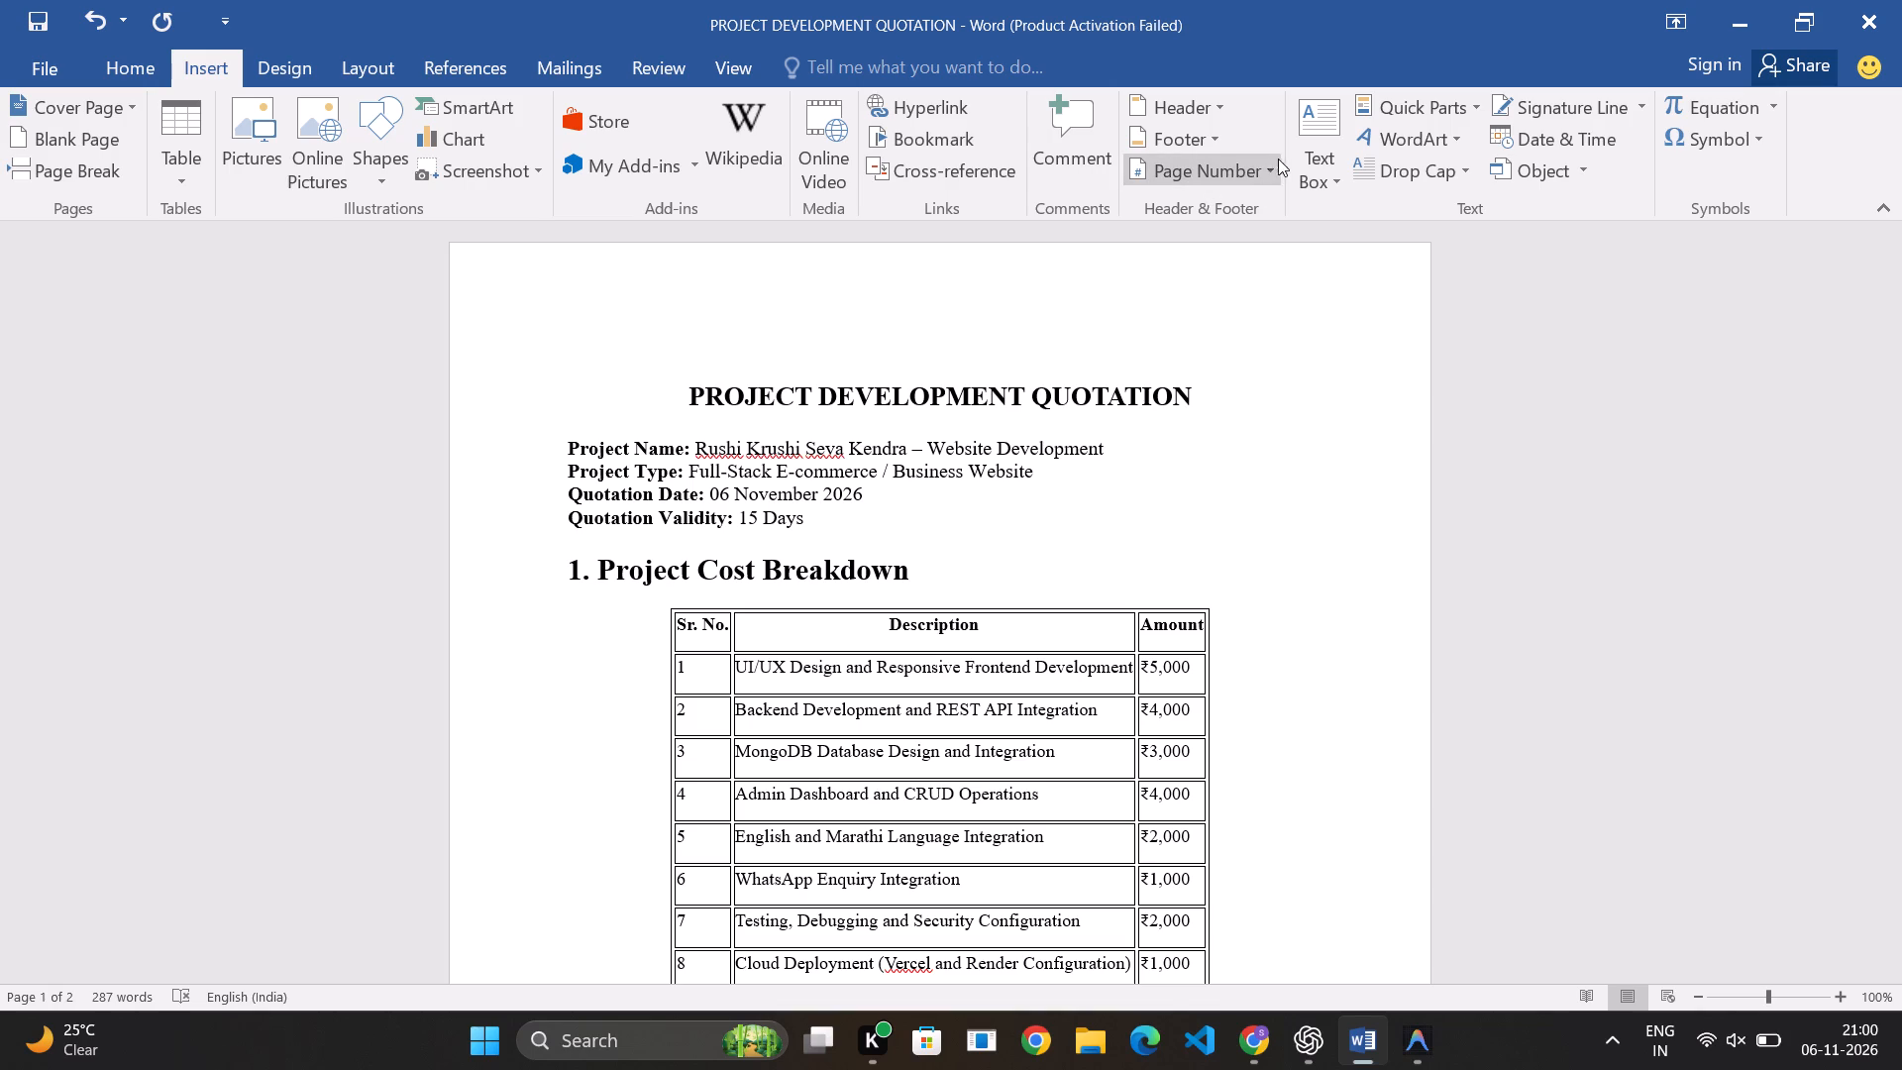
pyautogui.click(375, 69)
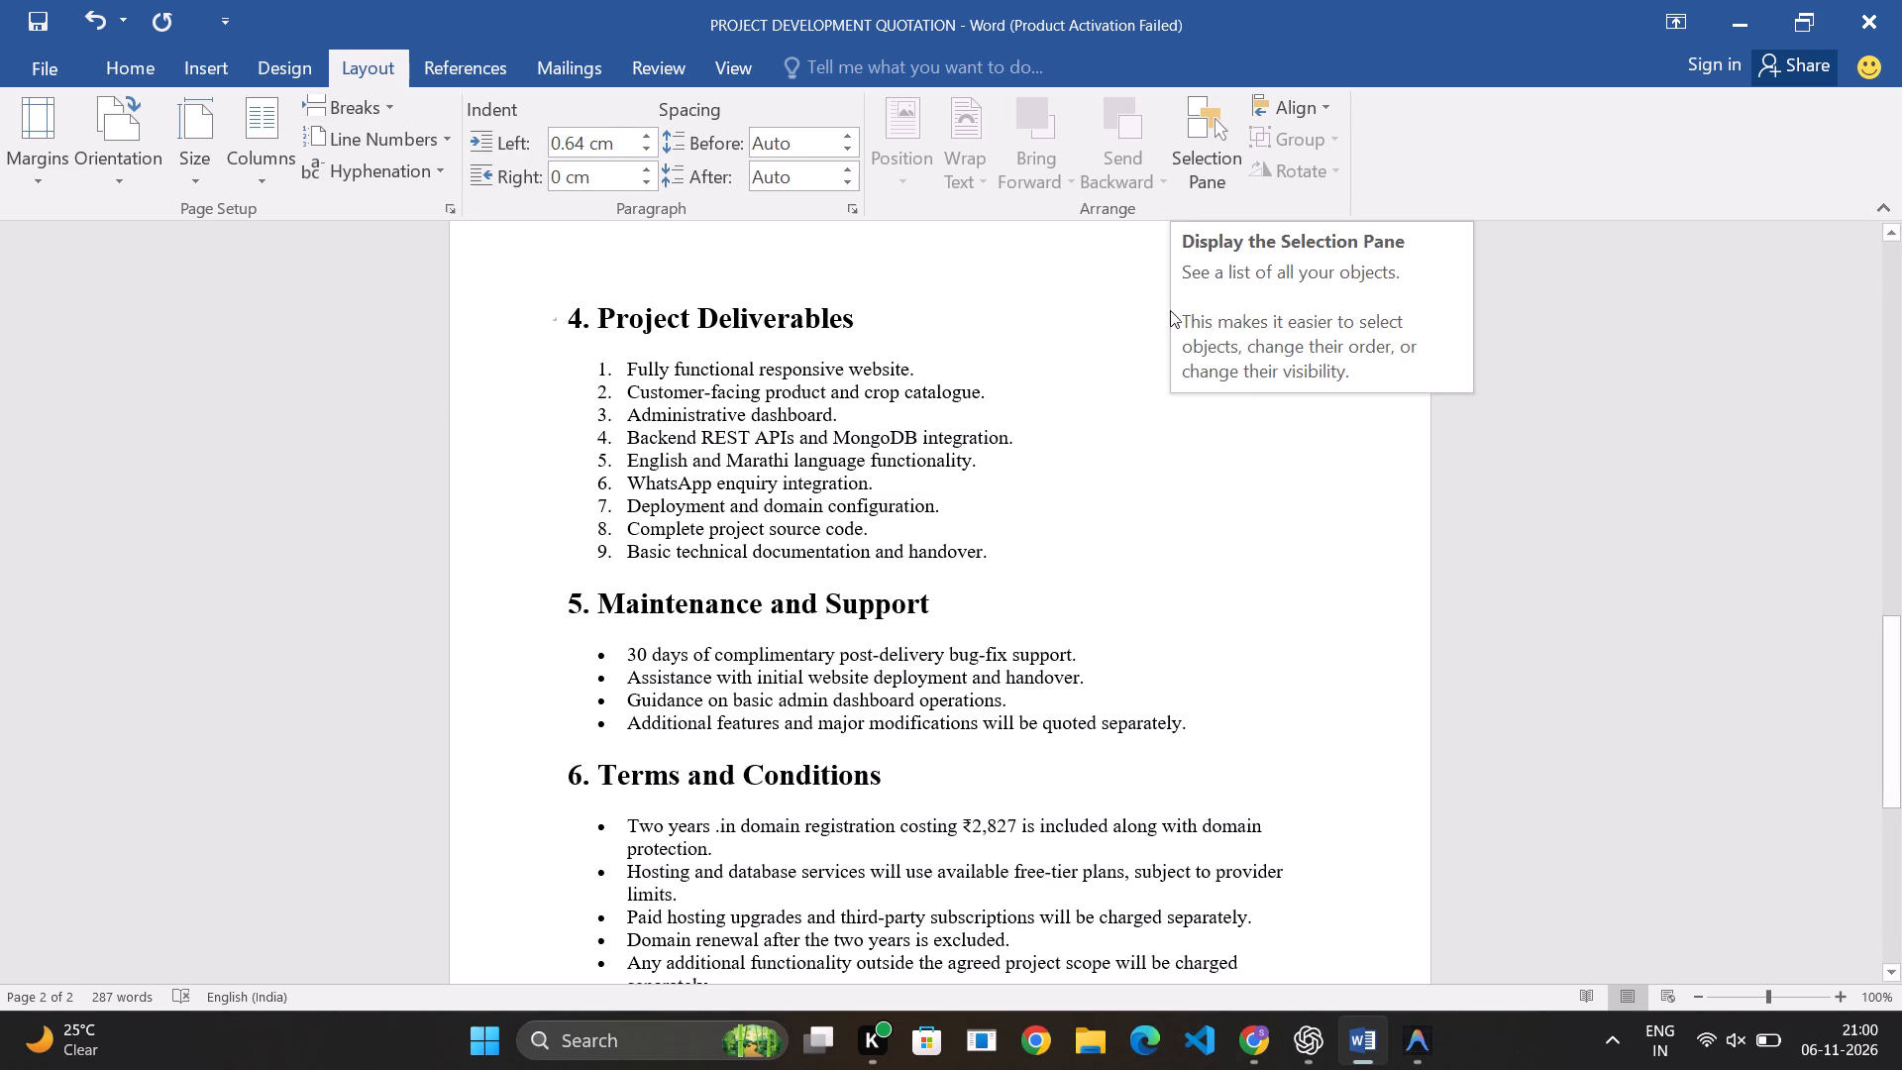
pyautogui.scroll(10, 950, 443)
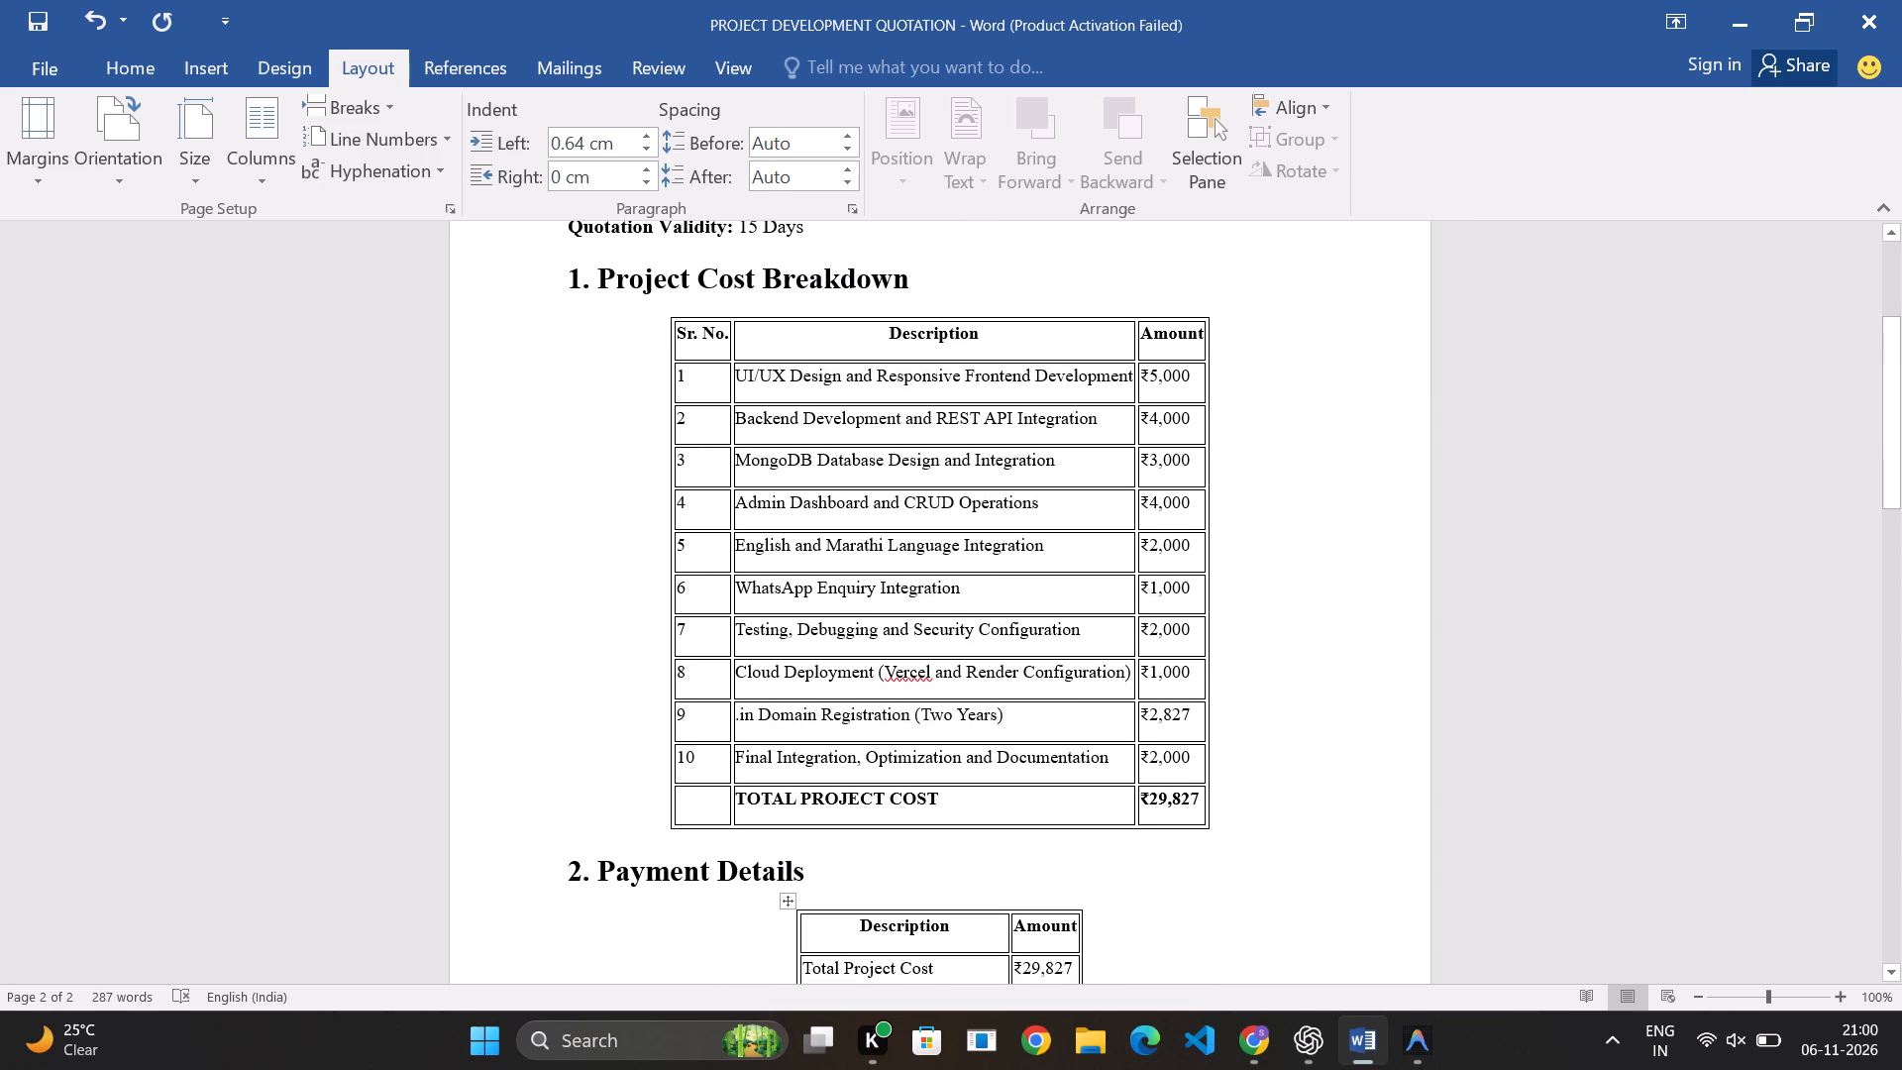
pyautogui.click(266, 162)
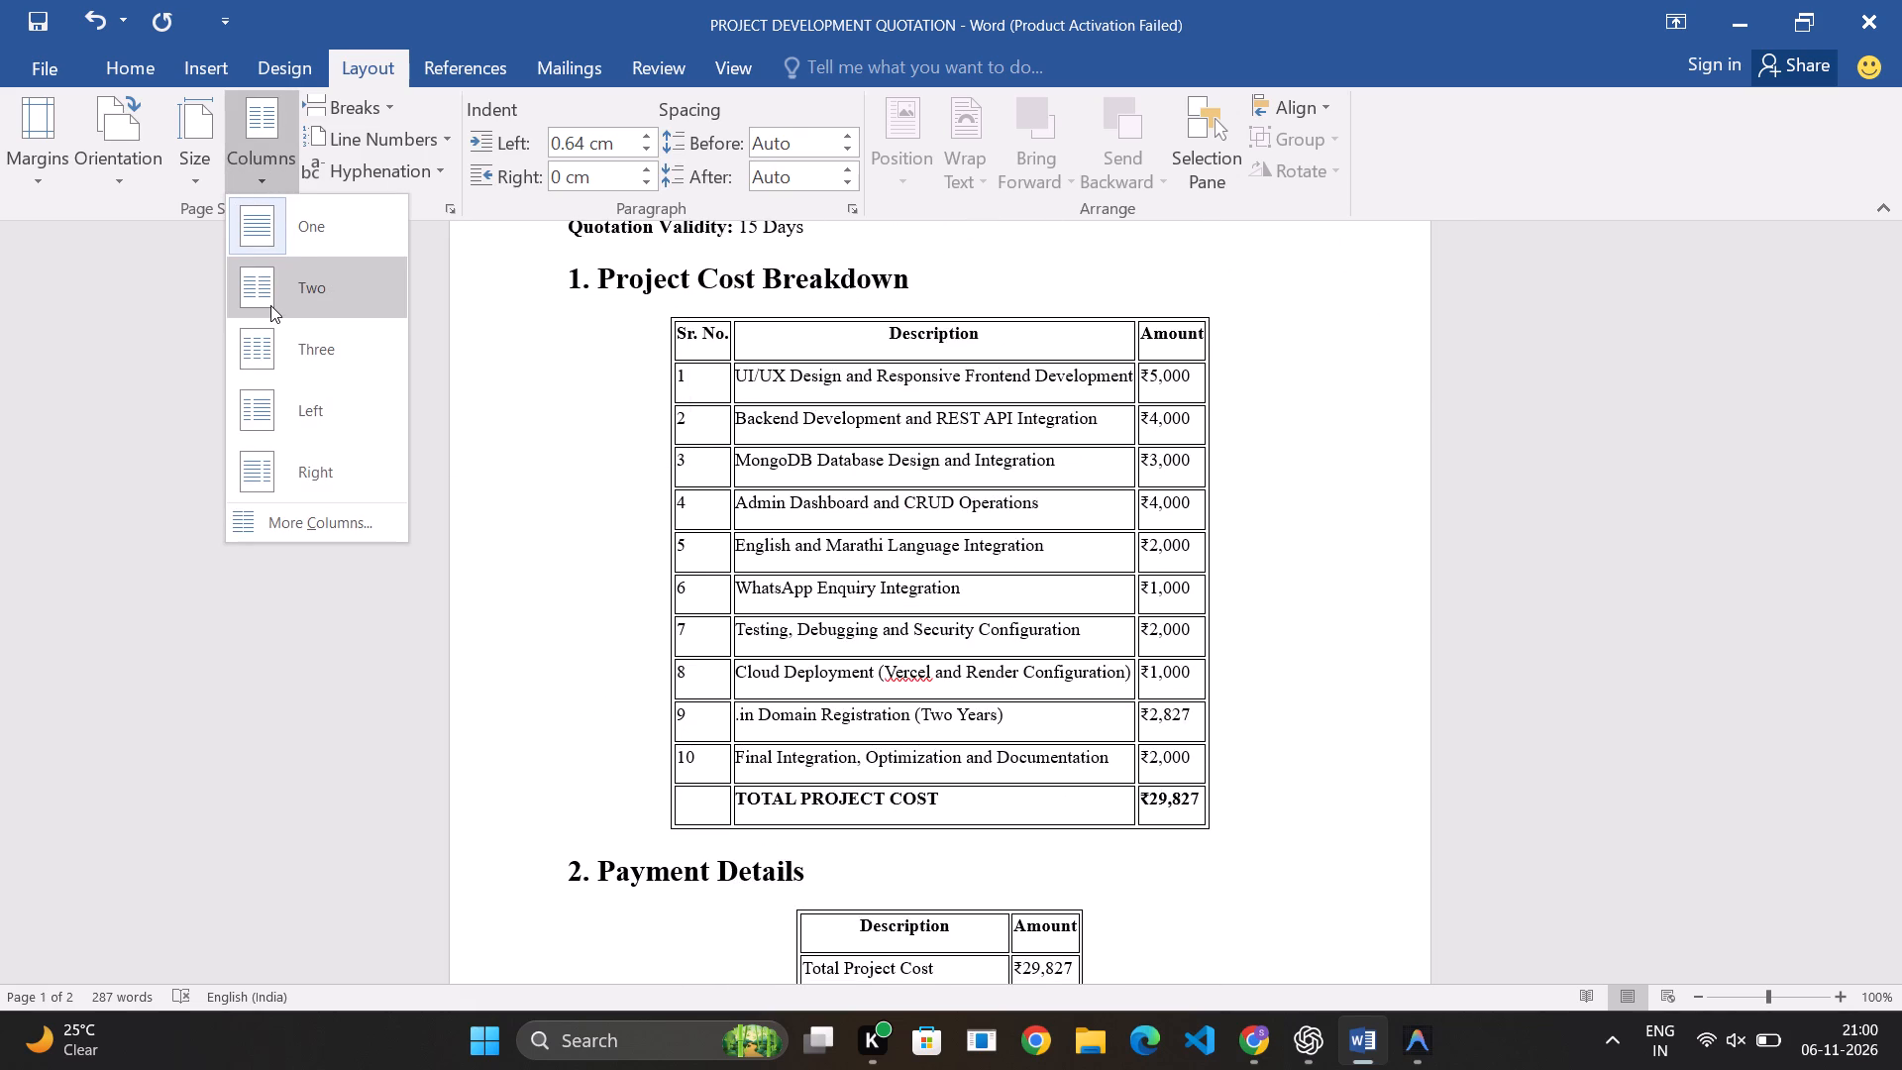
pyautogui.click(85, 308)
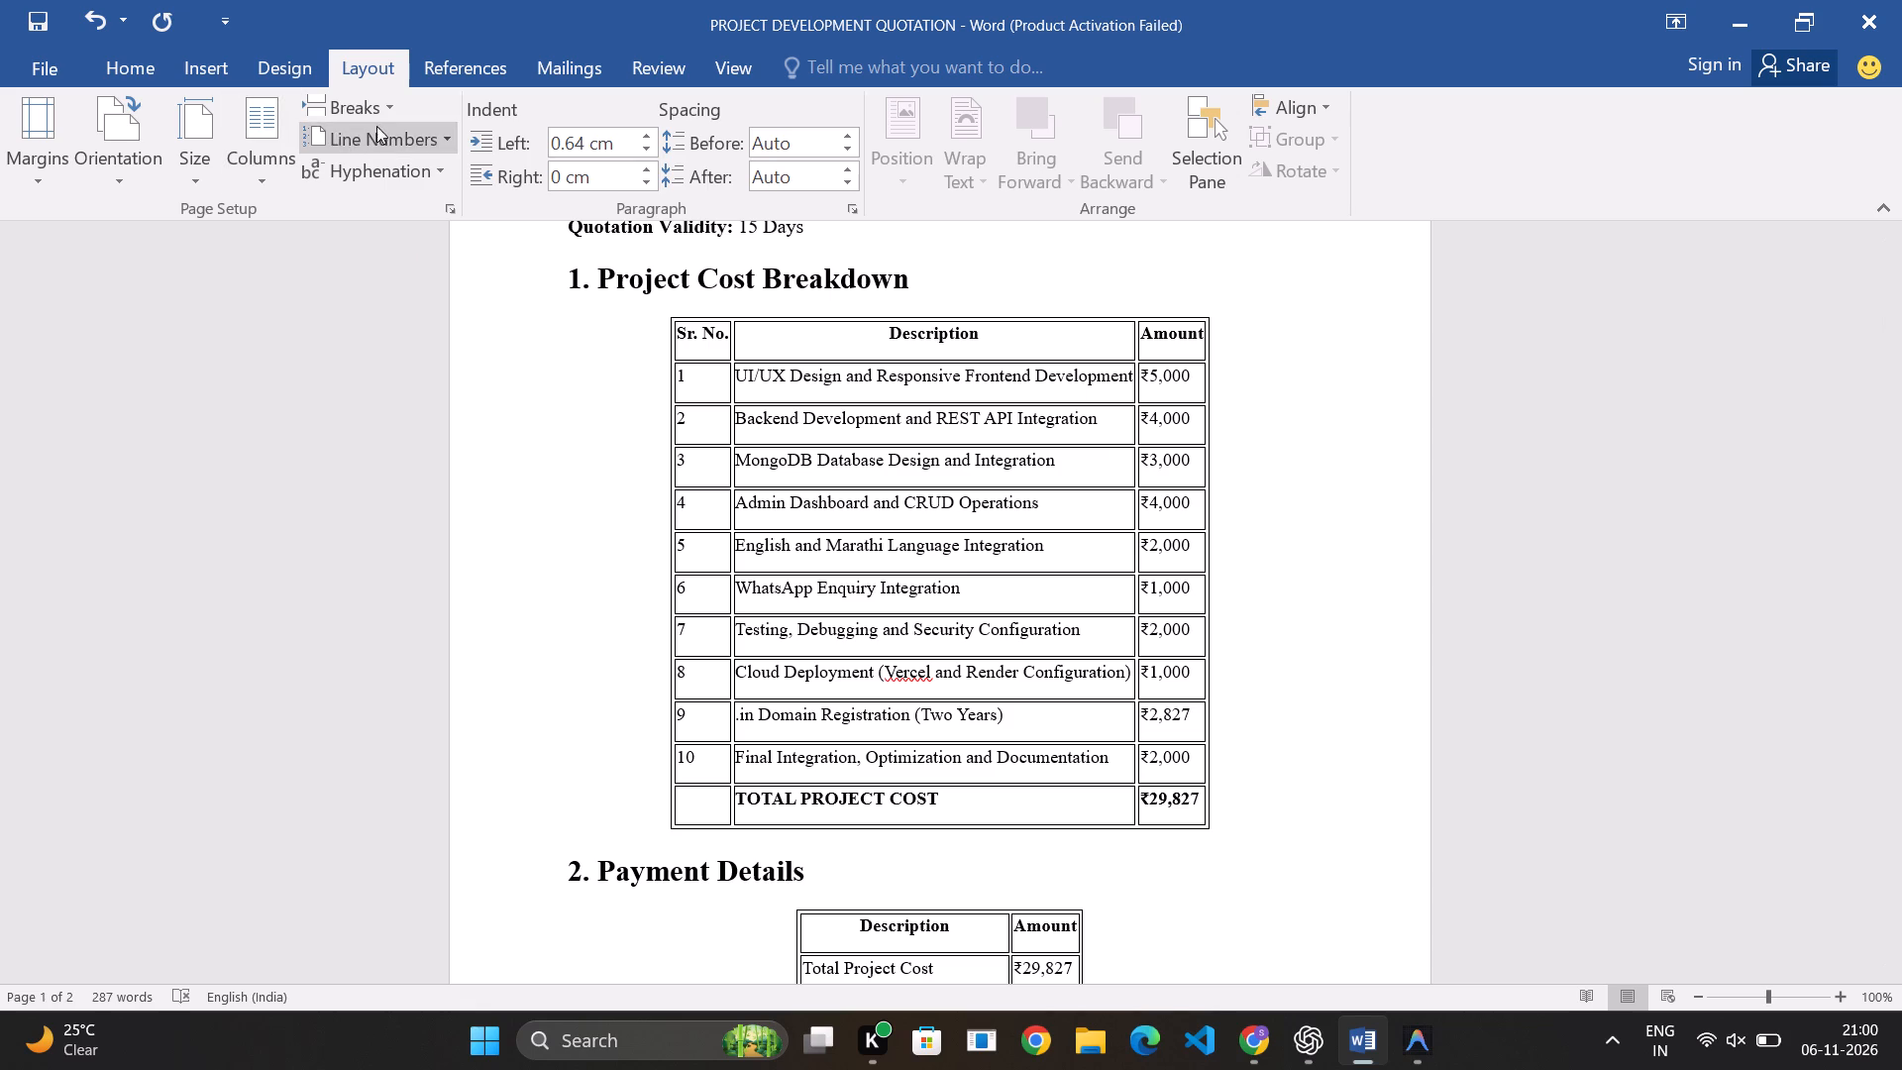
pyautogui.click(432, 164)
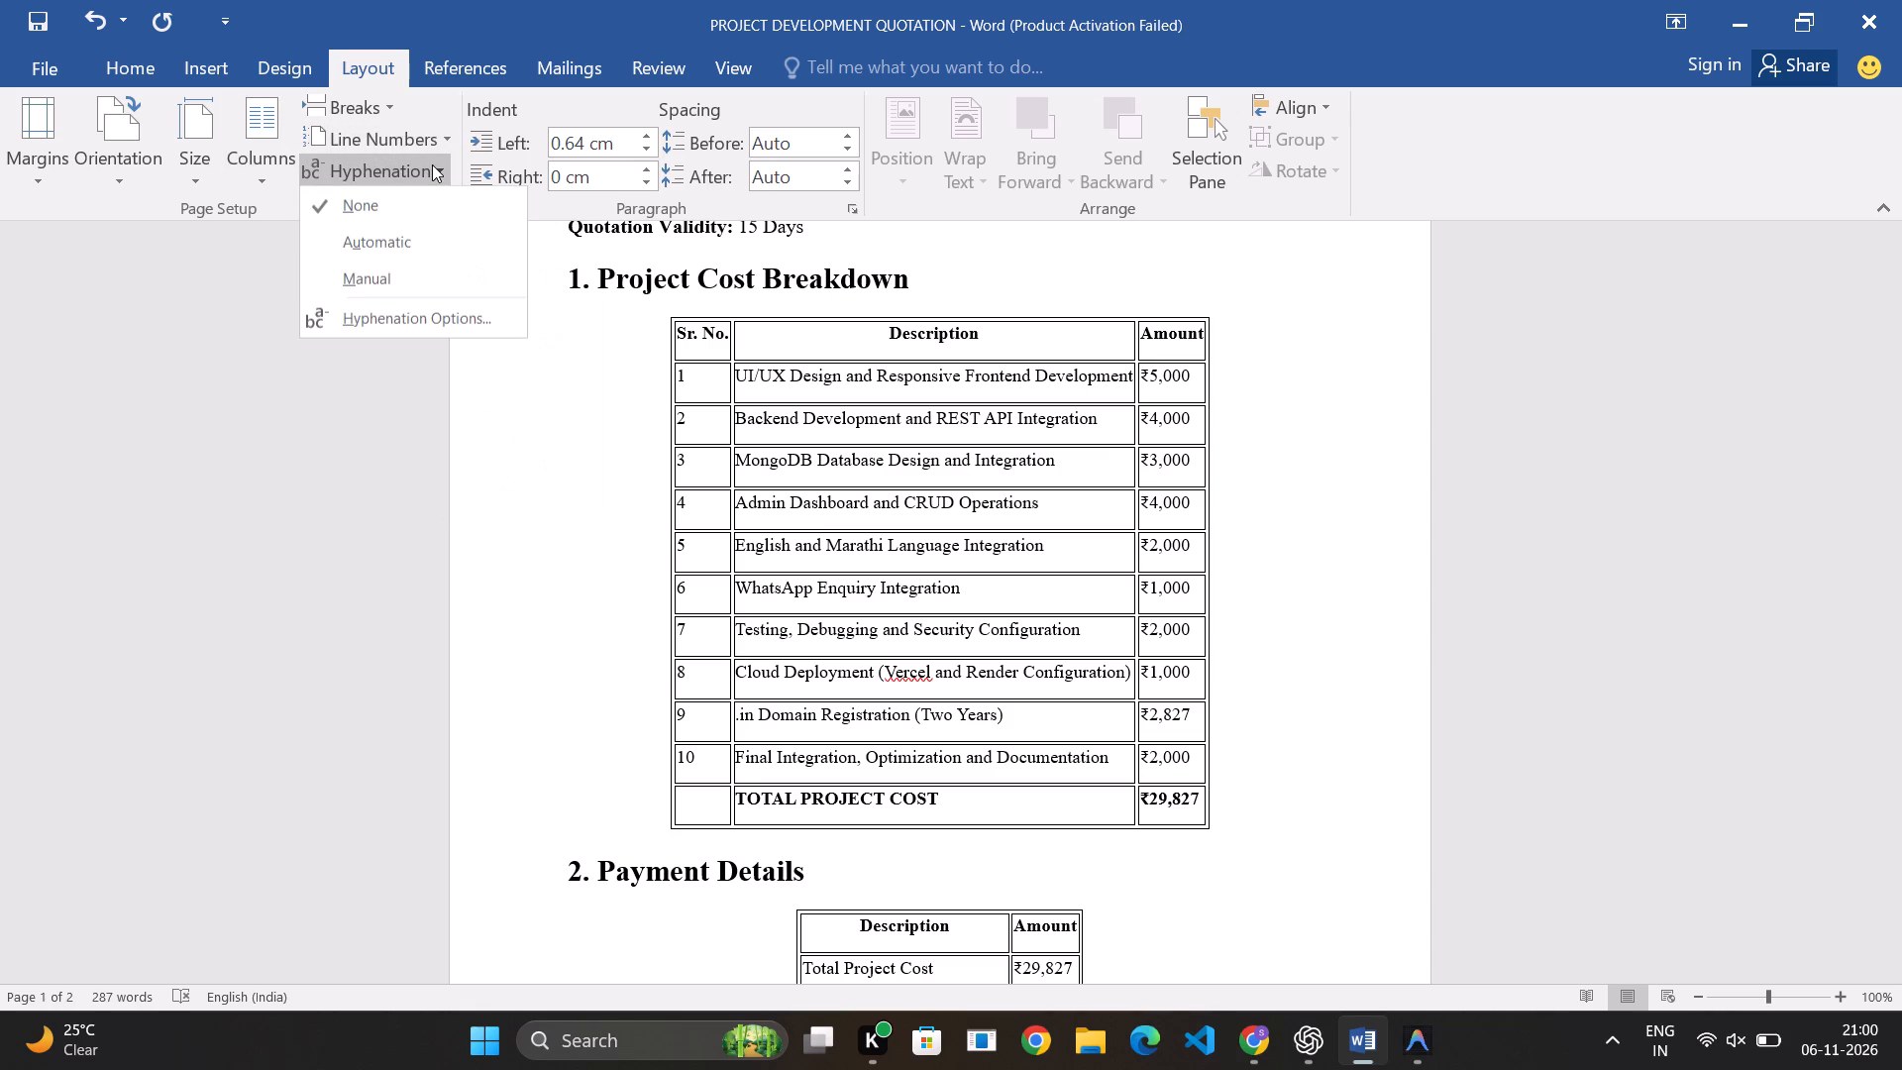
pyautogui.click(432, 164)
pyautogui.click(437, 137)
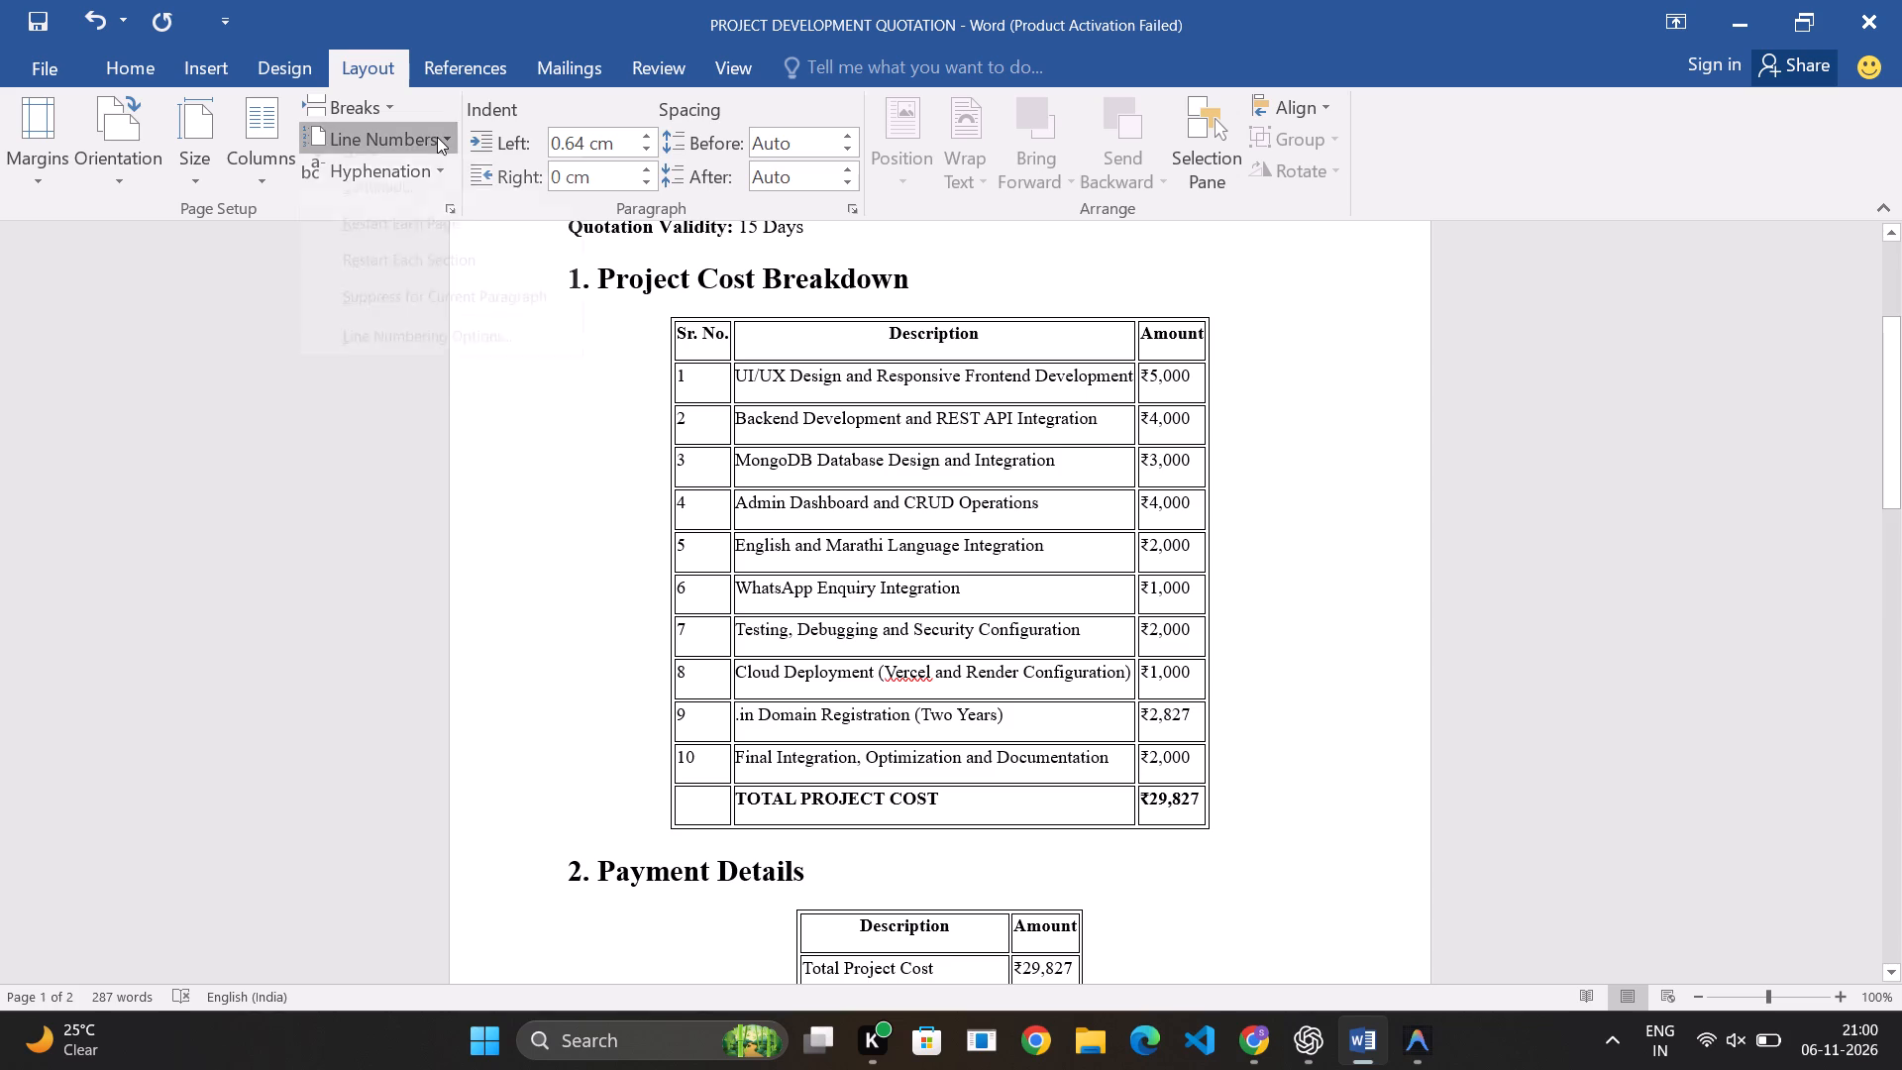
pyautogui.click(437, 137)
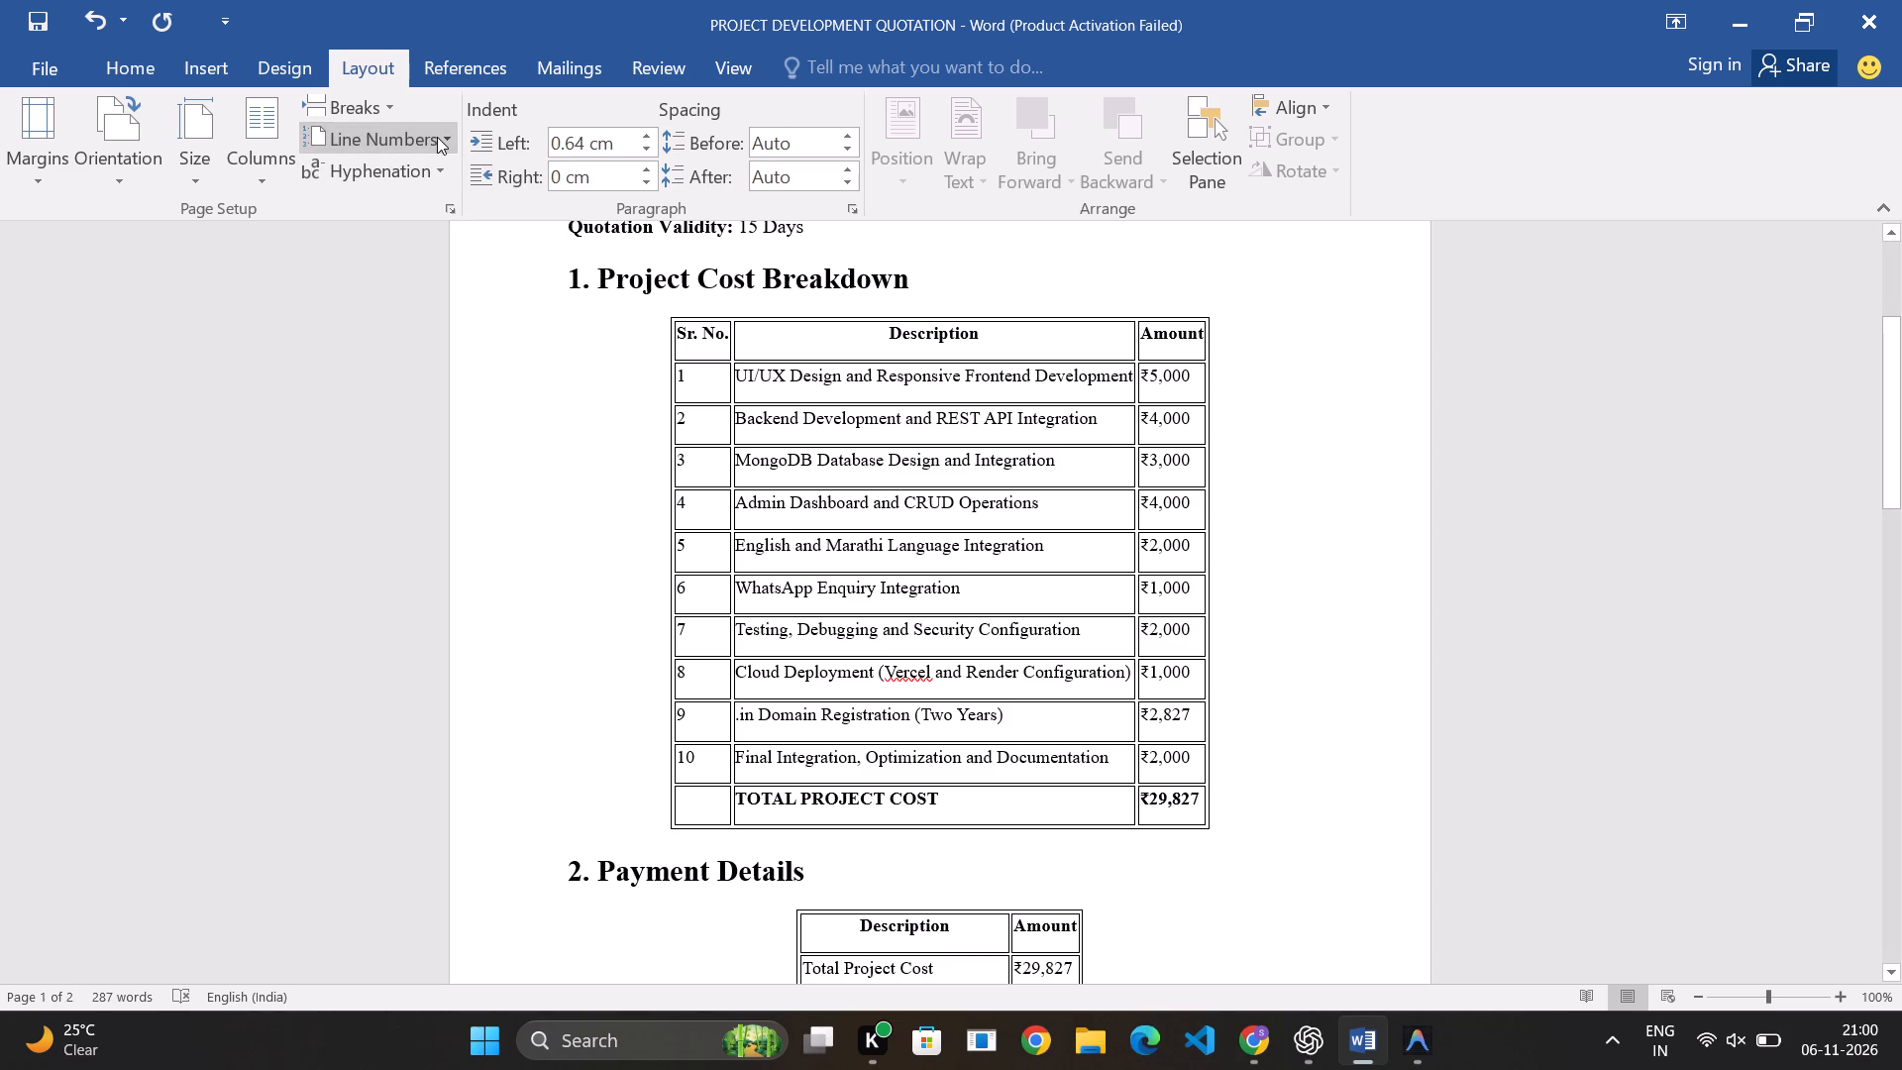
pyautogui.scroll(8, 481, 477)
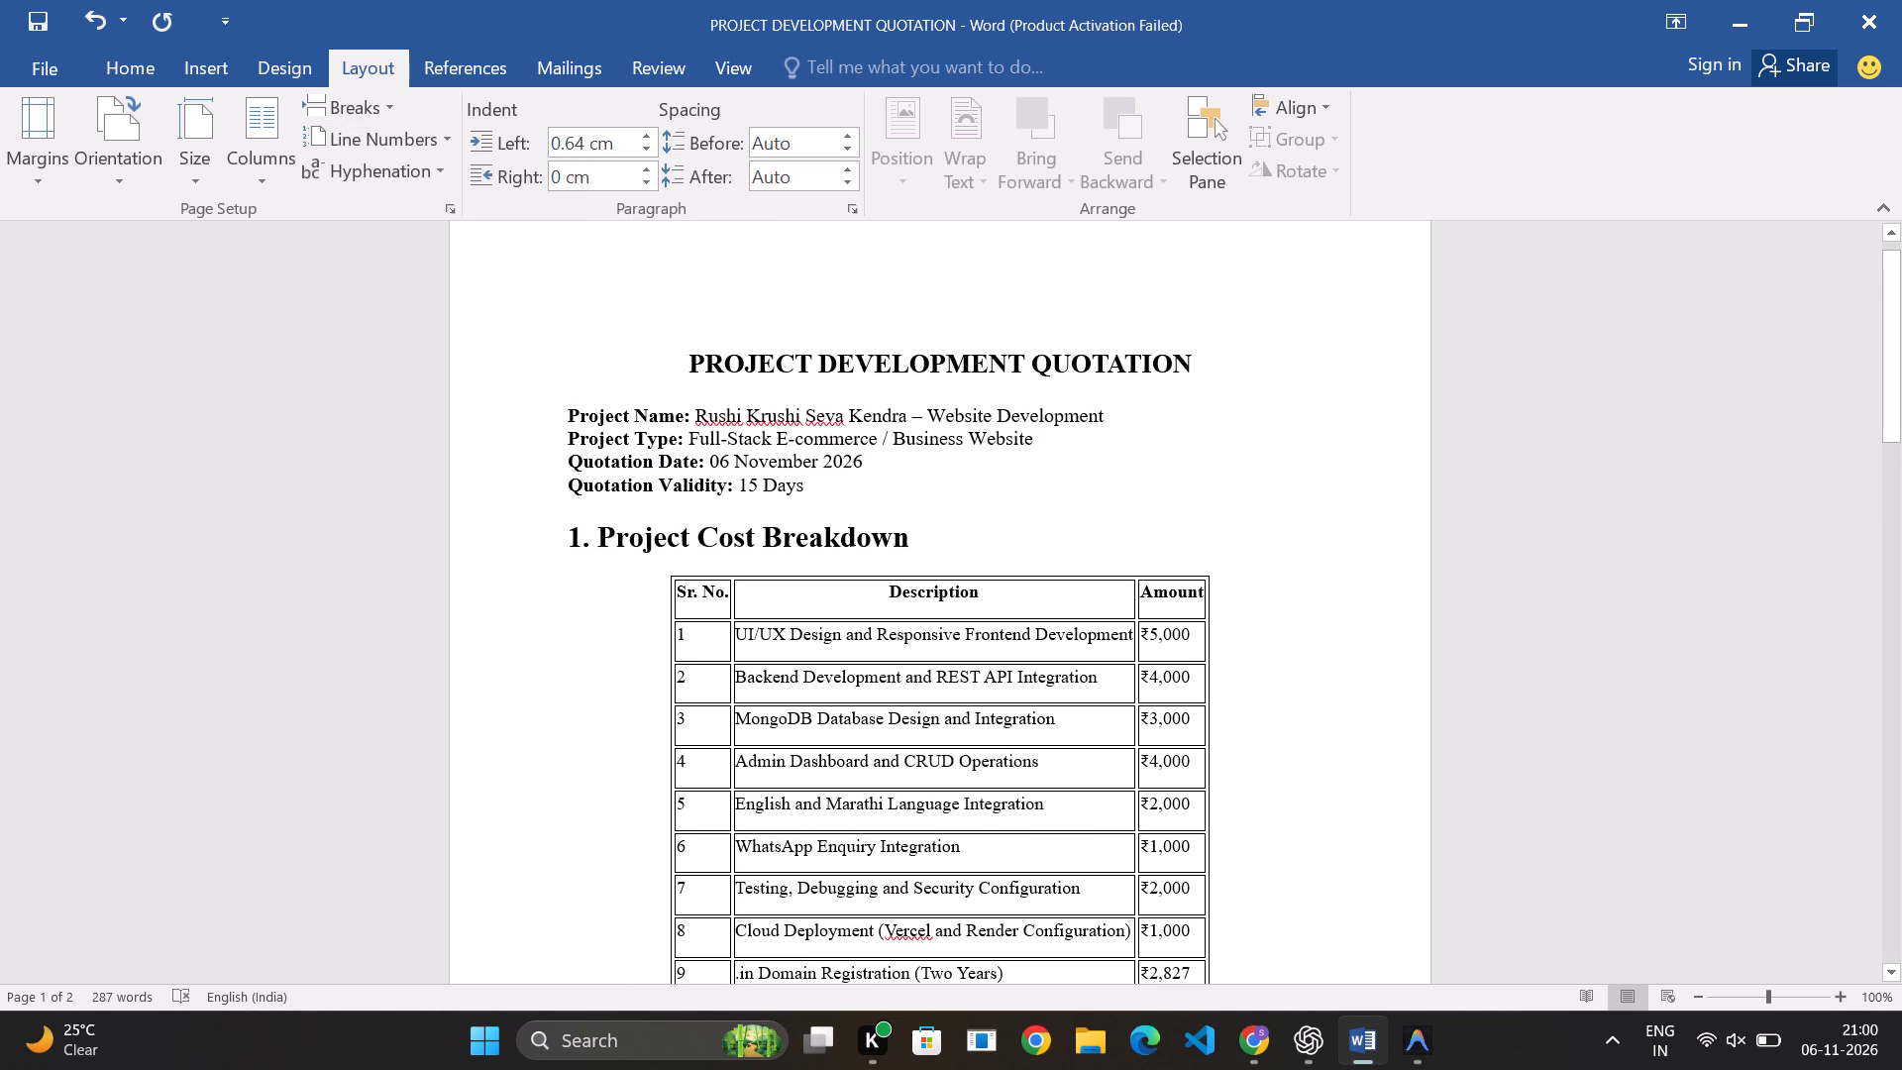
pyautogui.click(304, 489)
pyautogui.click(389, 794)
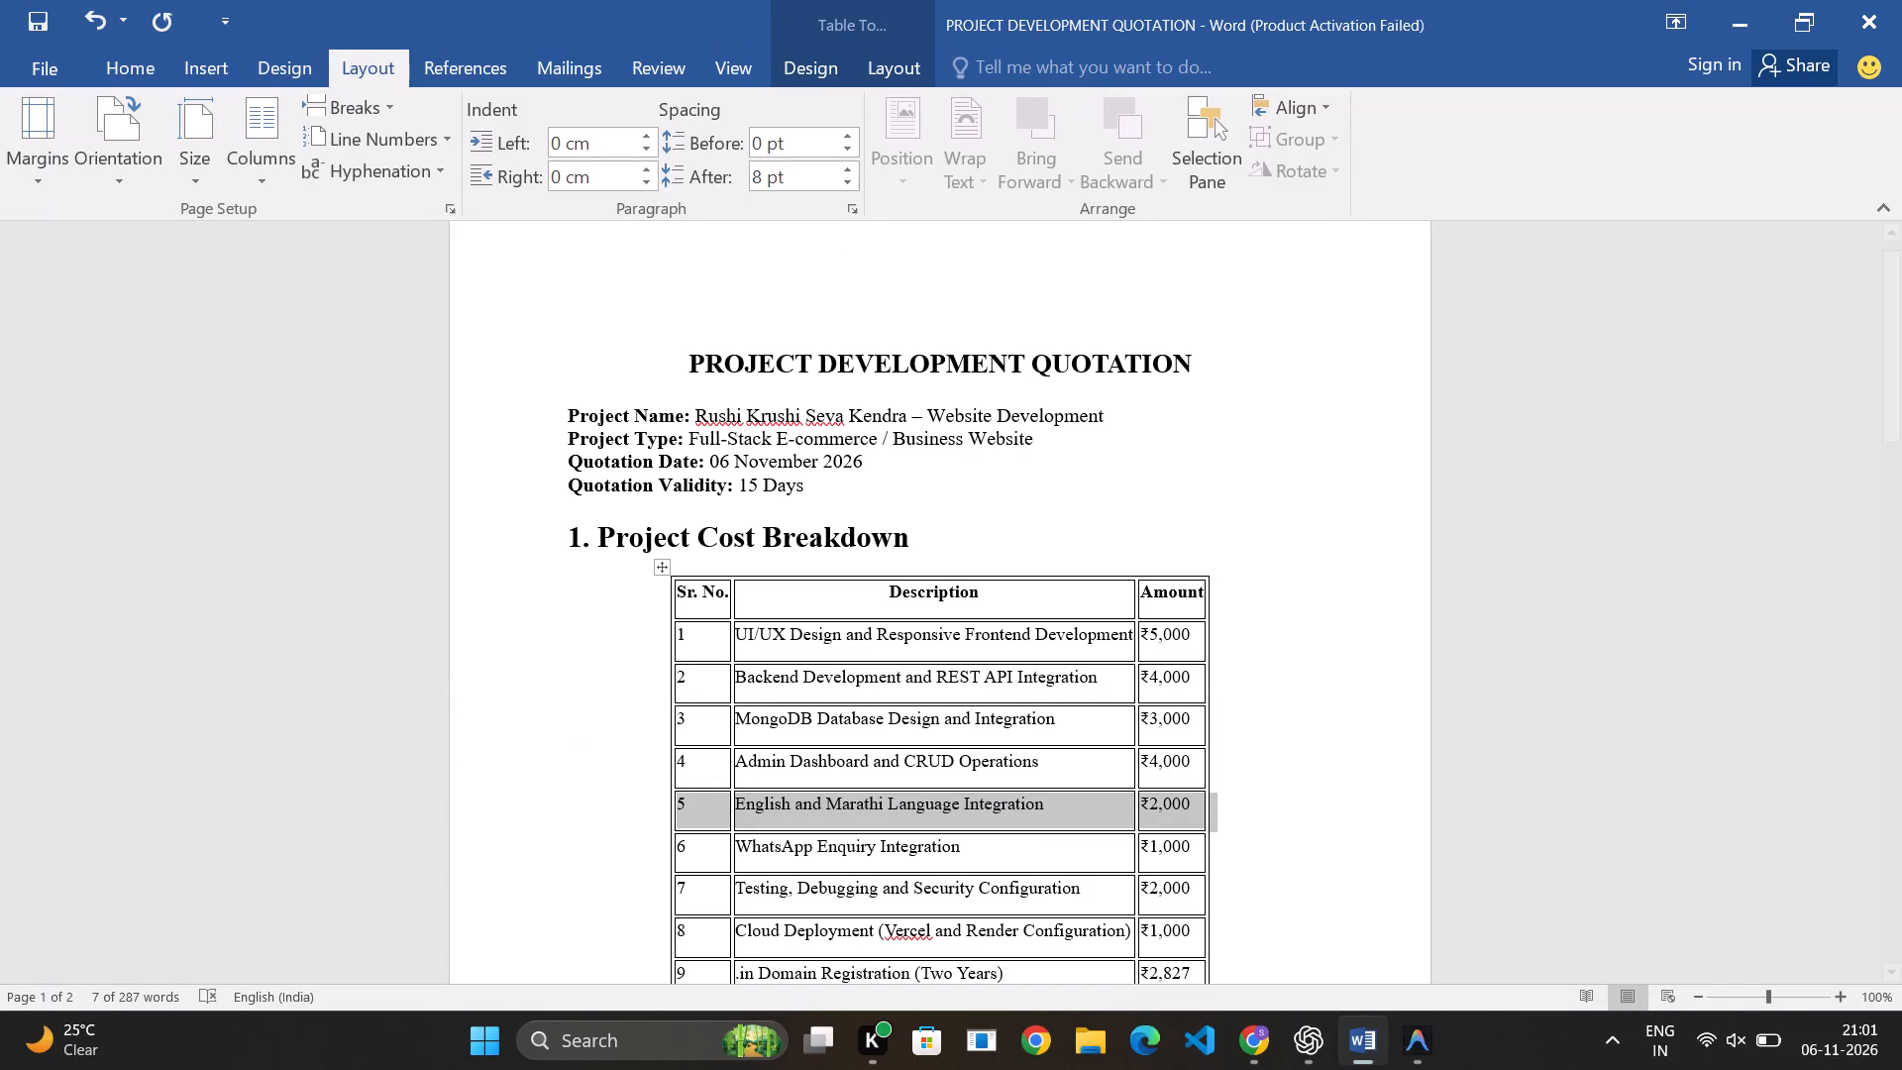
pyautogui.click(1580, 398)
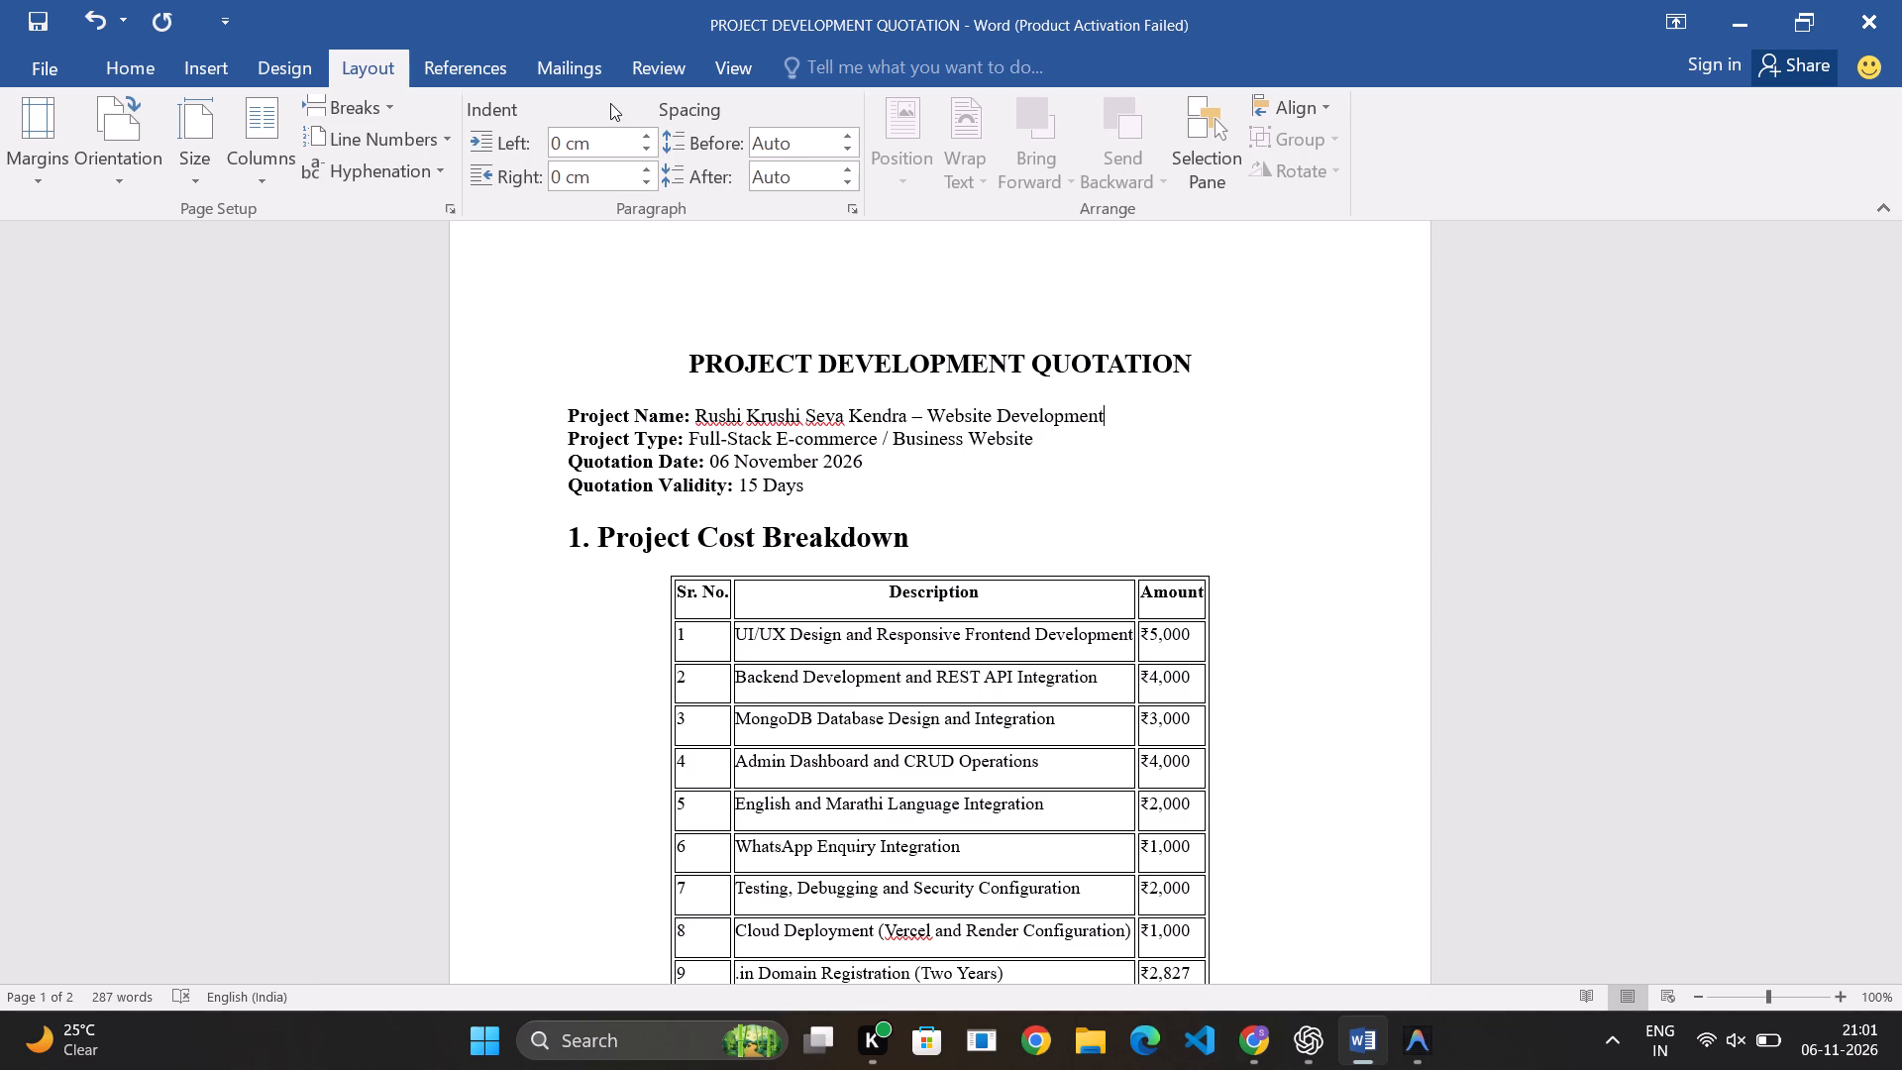
# Add a ½ pt single-line Box page border to the whole document.
pyautogui.click(282, 64)
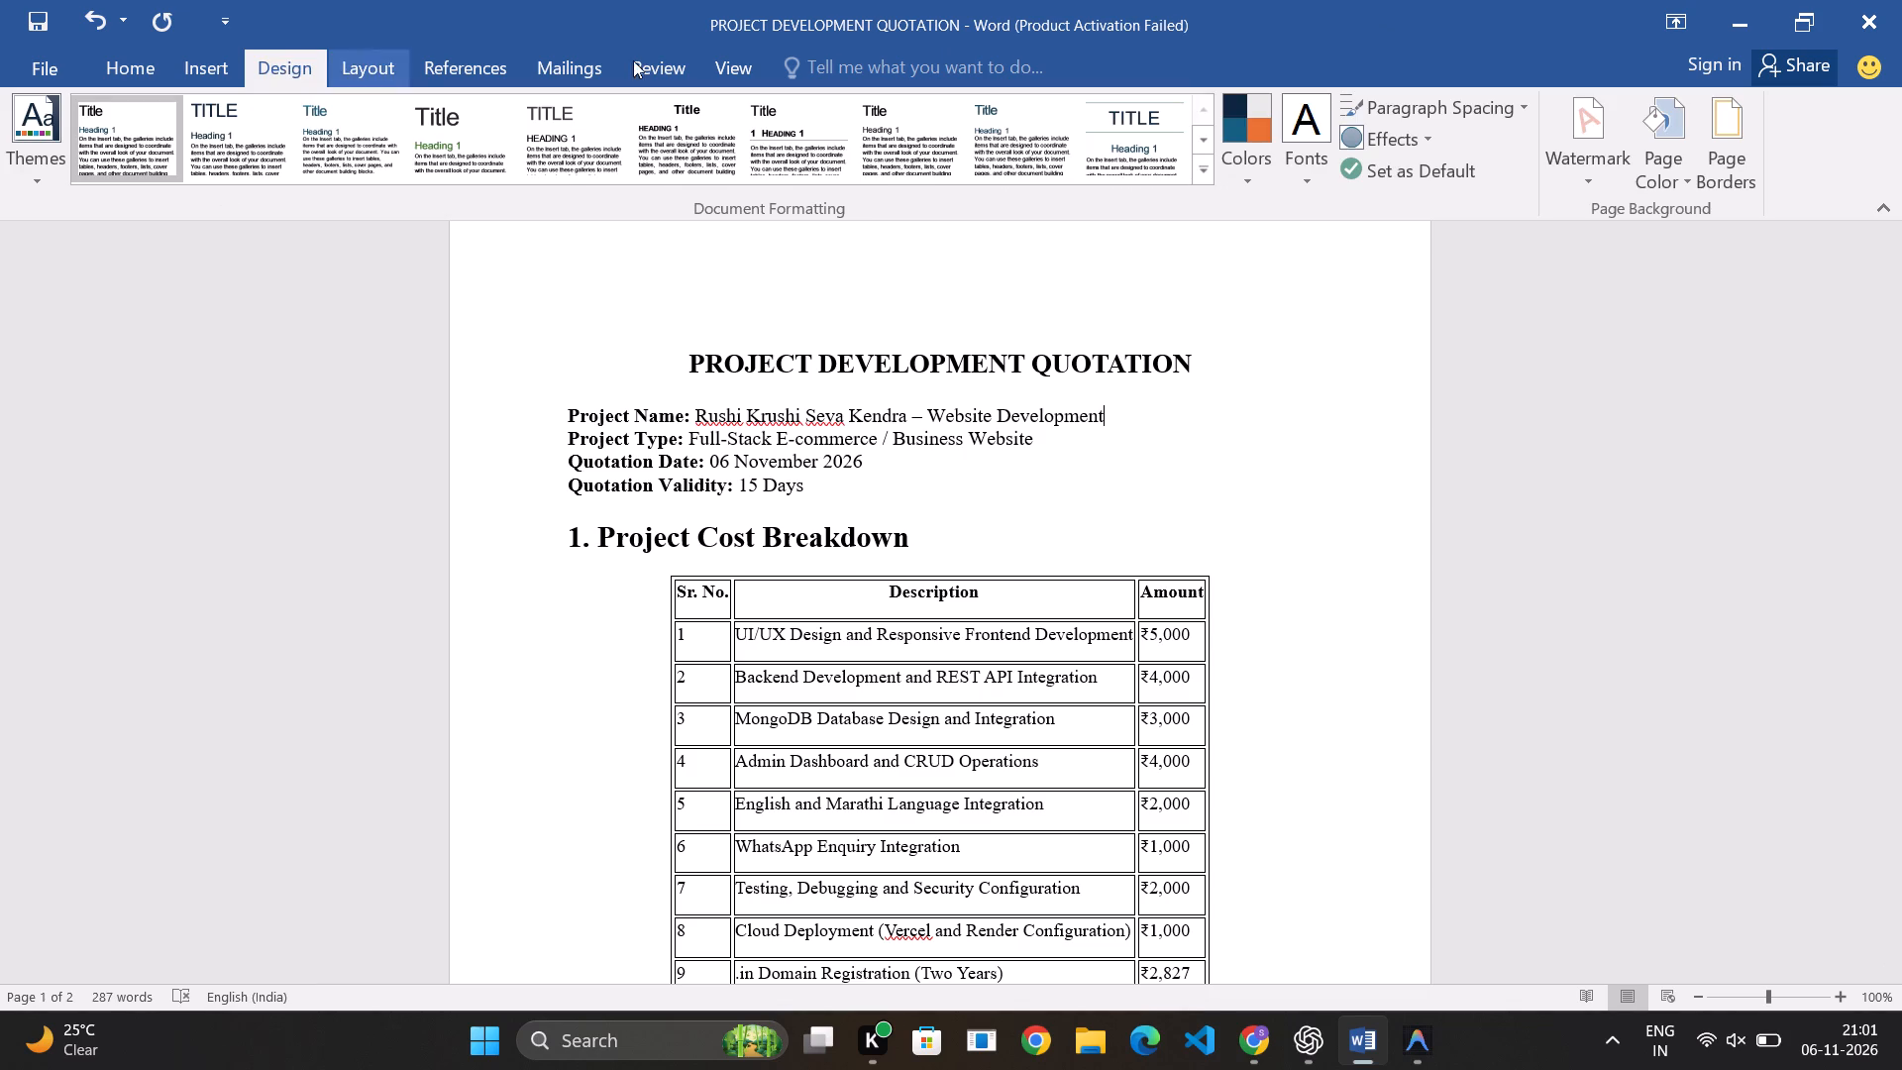
pyautogui.click(1731, 135)
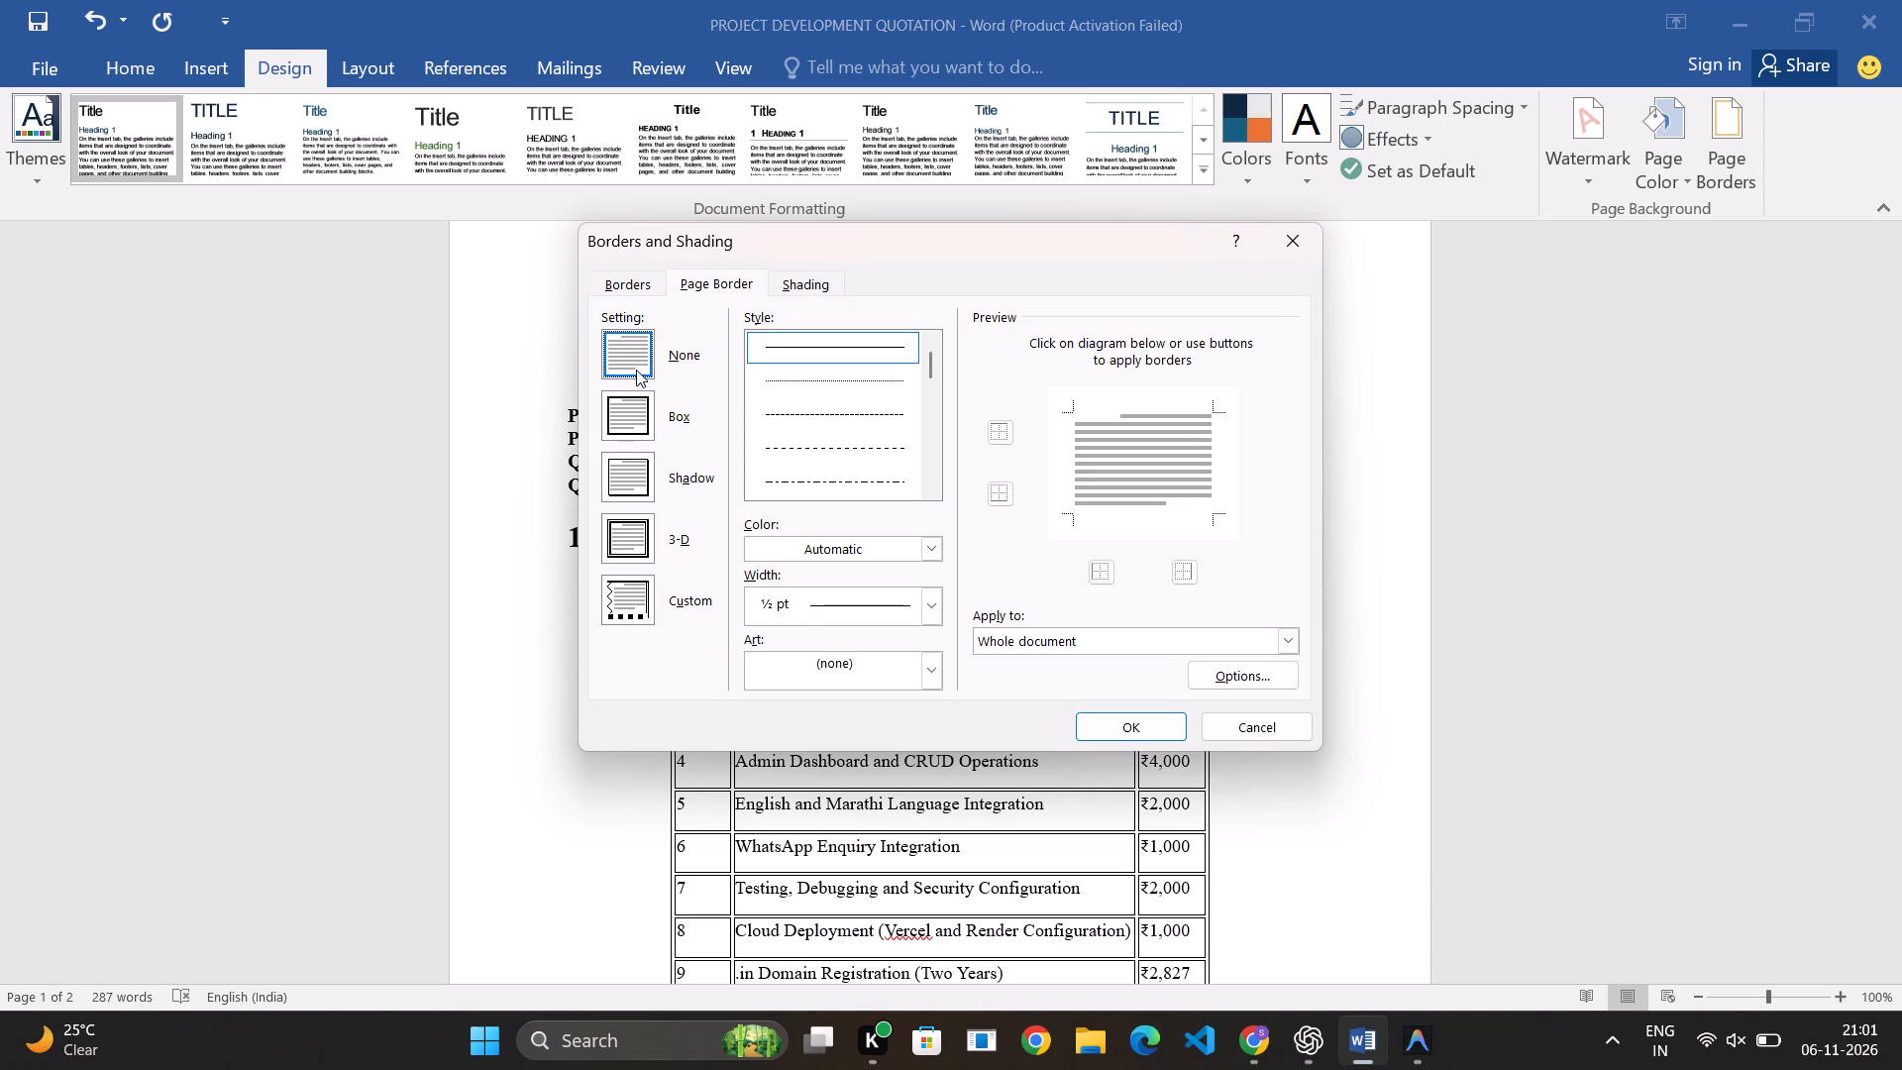
pyautogui.click(626, 413)
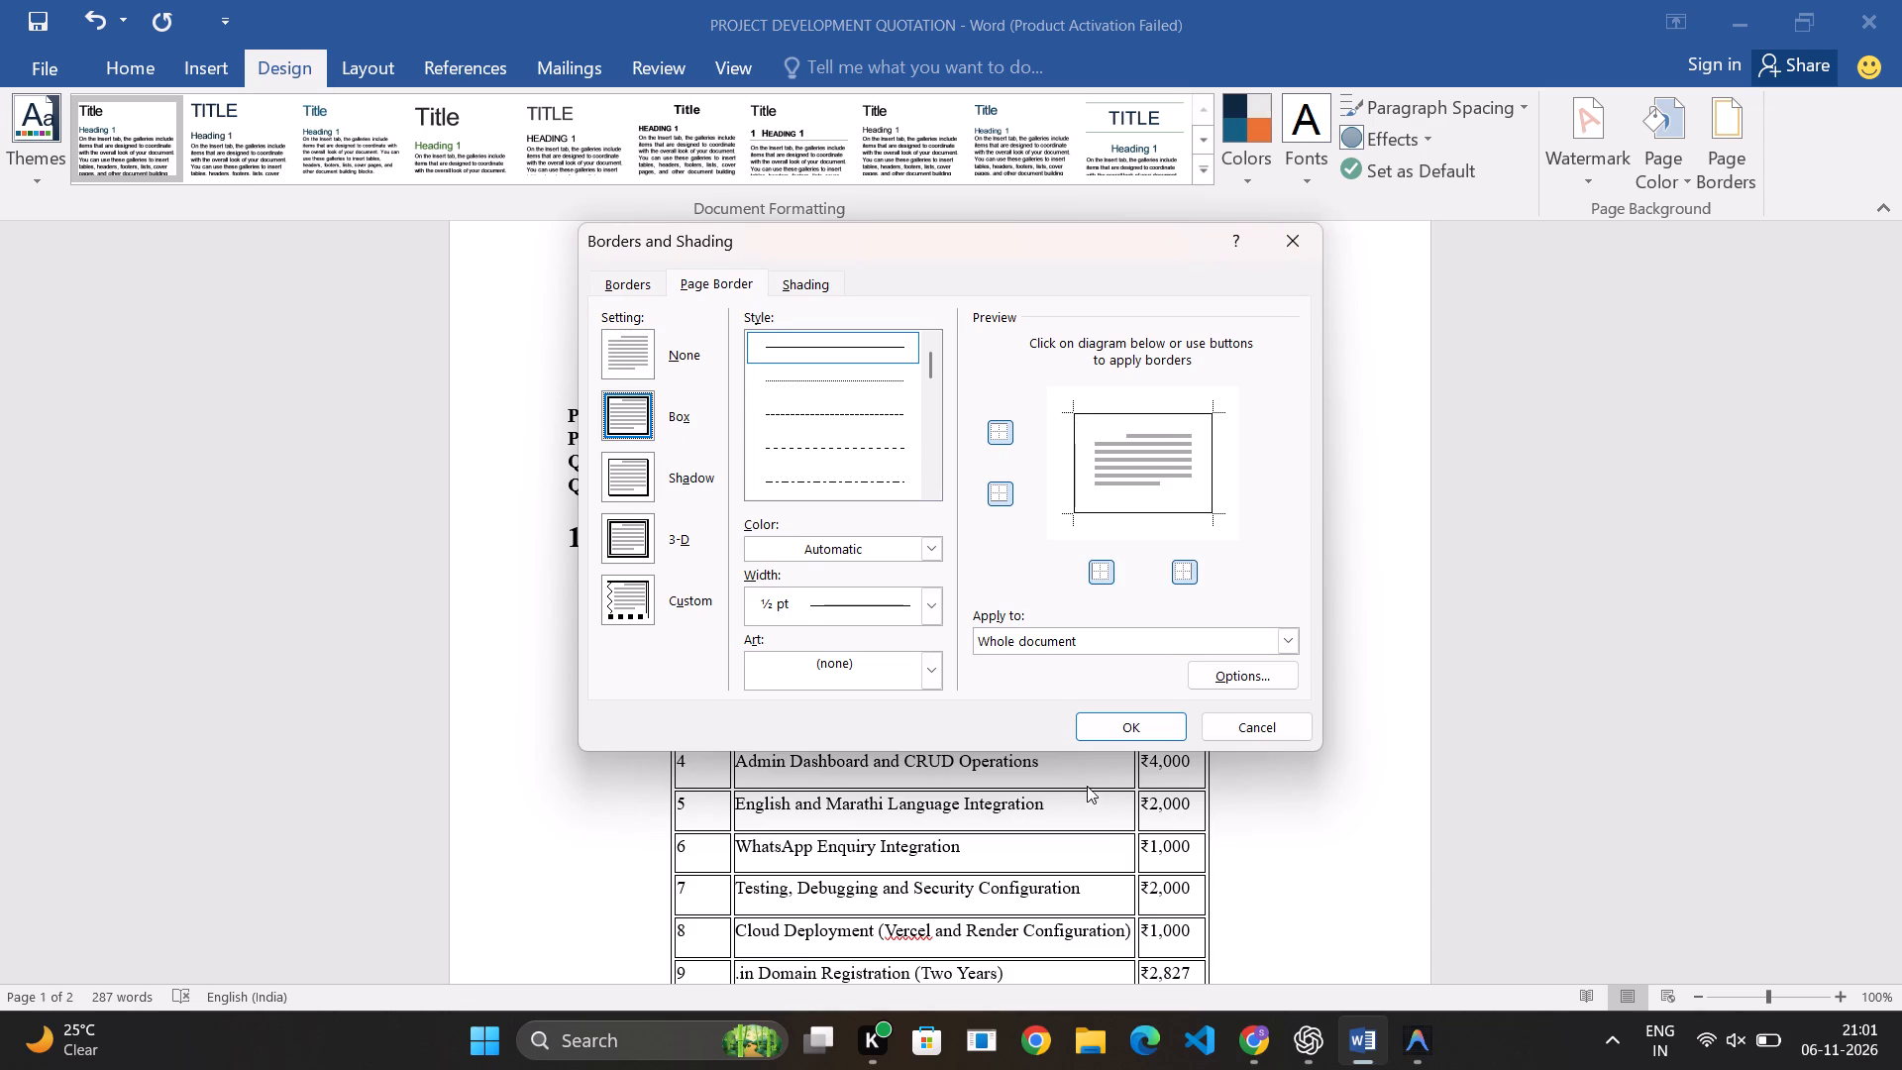
pyautogui.click(1135, 731)
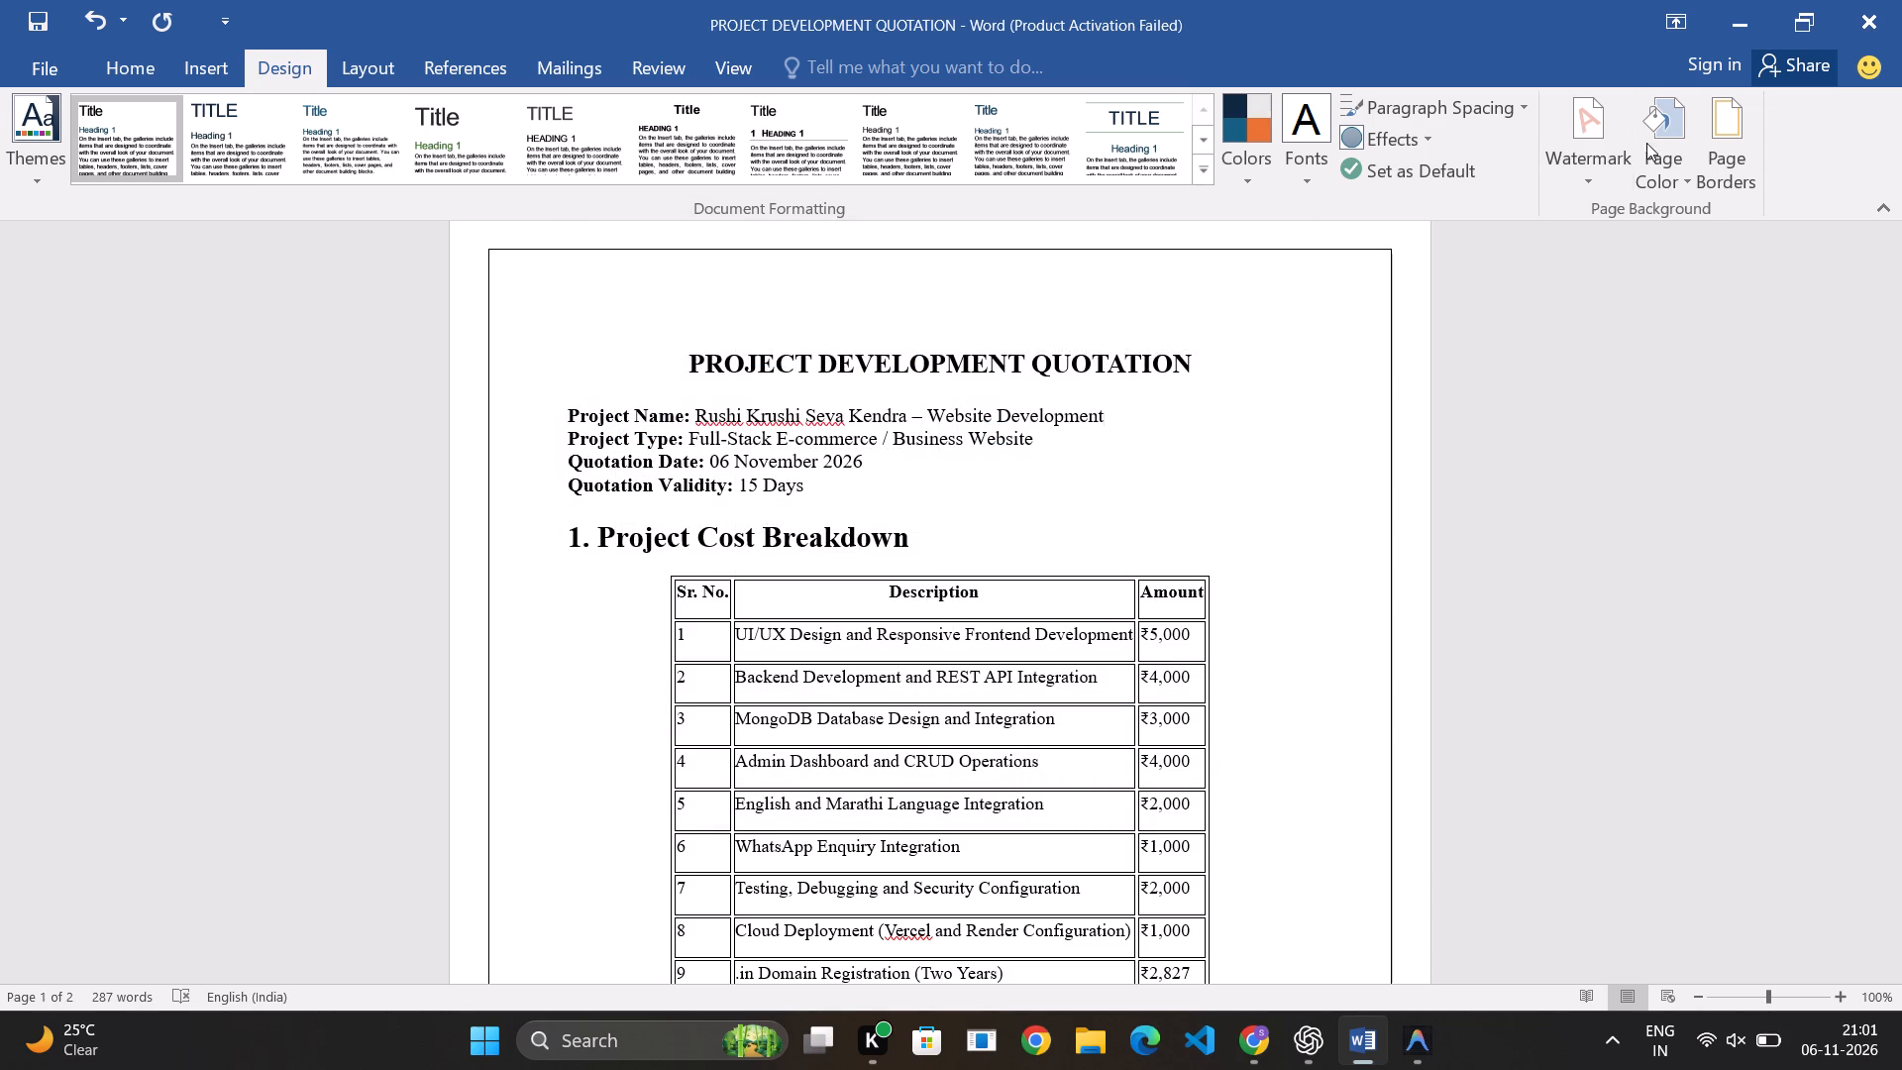
# Set the page border's width to 1½ pt and its setting to 3-D for the whole document.
pyautogui.click(1703, 151)
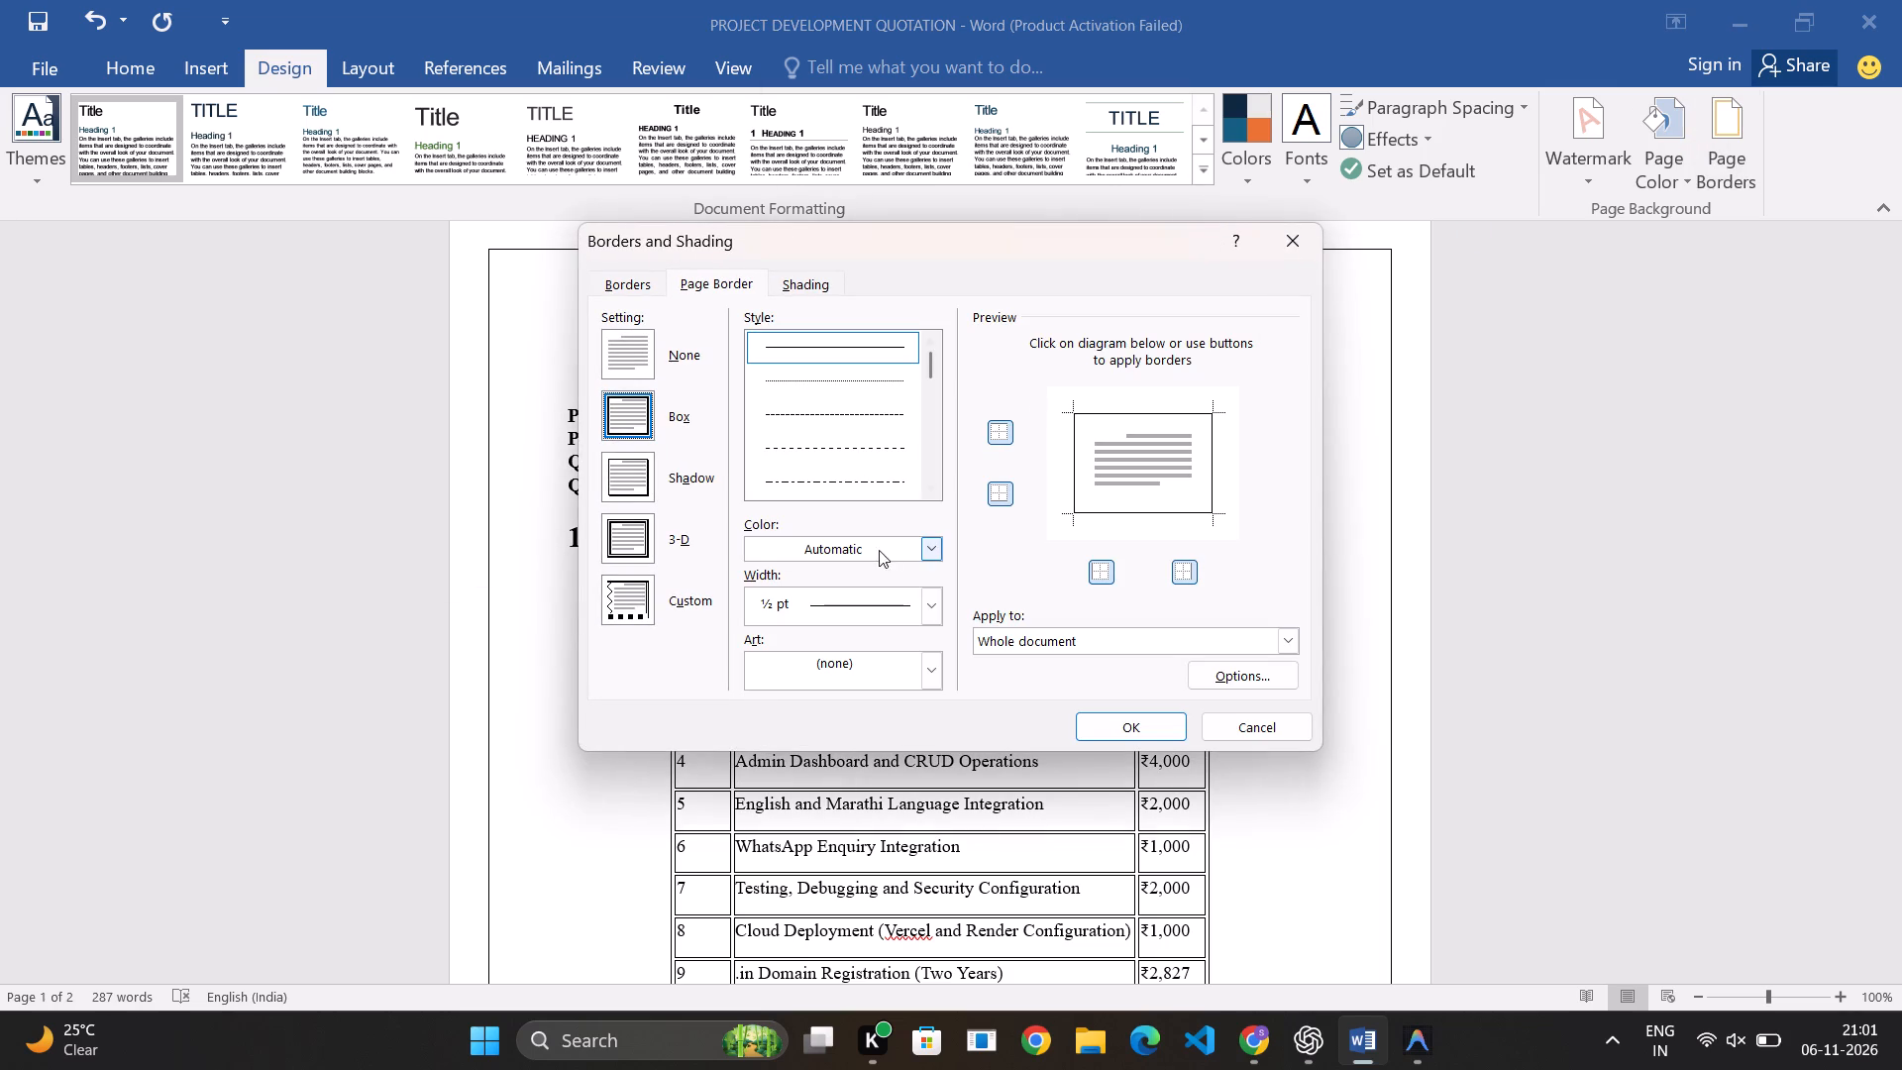
pyautogui.click(929, 598)
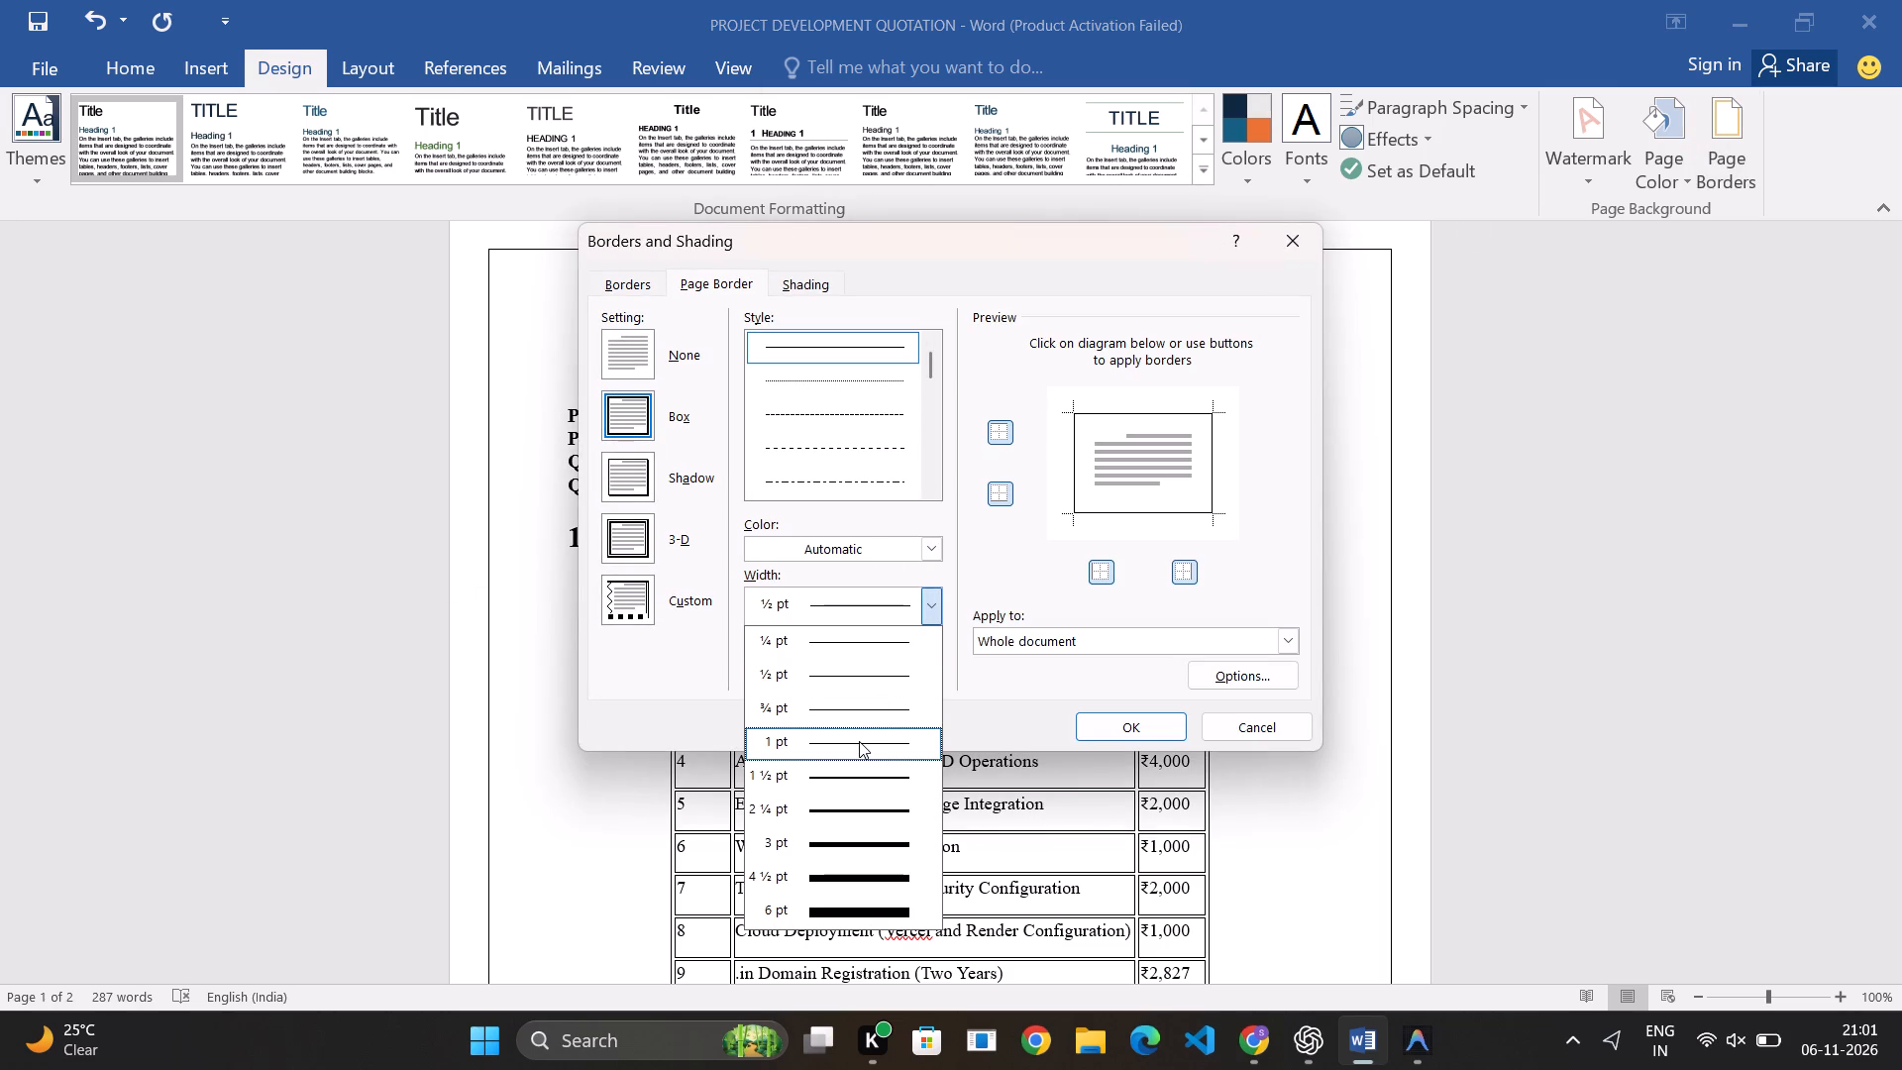
pyautogui.click(843, 780)
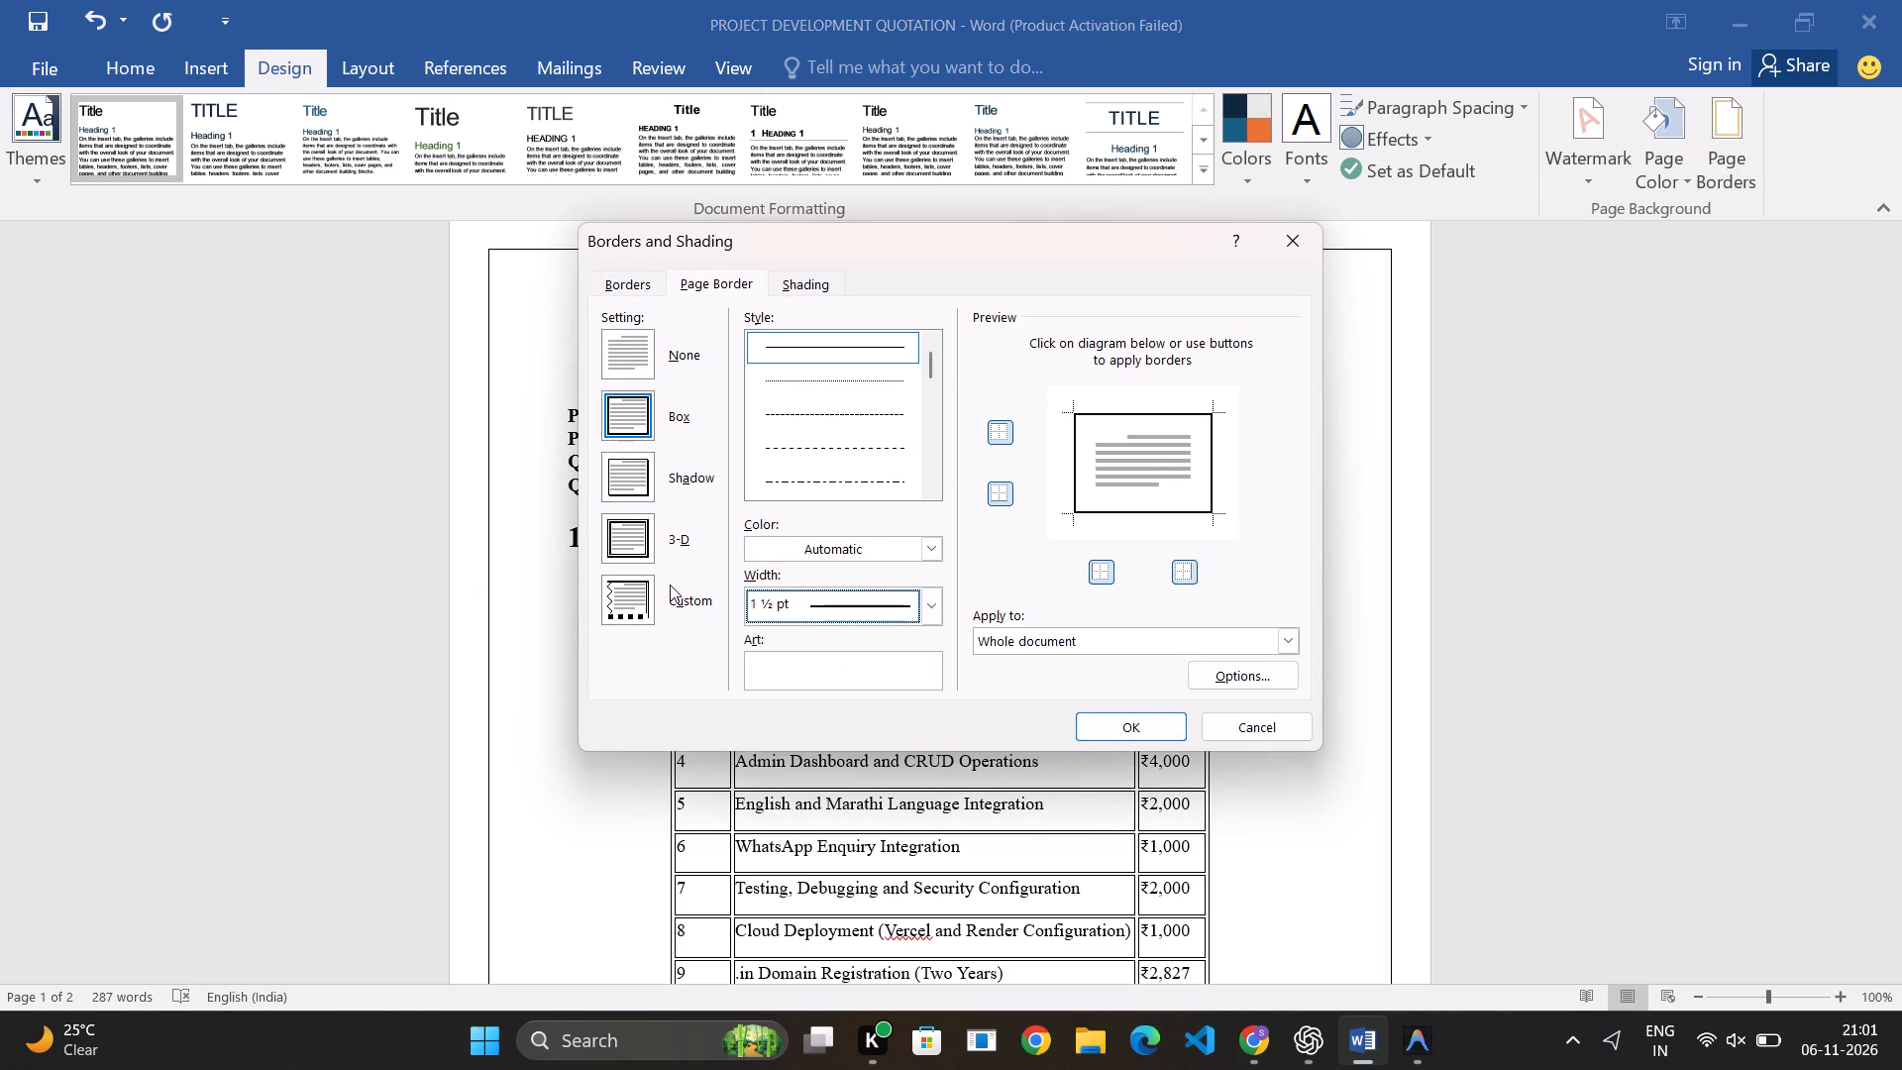
pyautogui.click(668, 548)
pyautogui.click(627, 545)
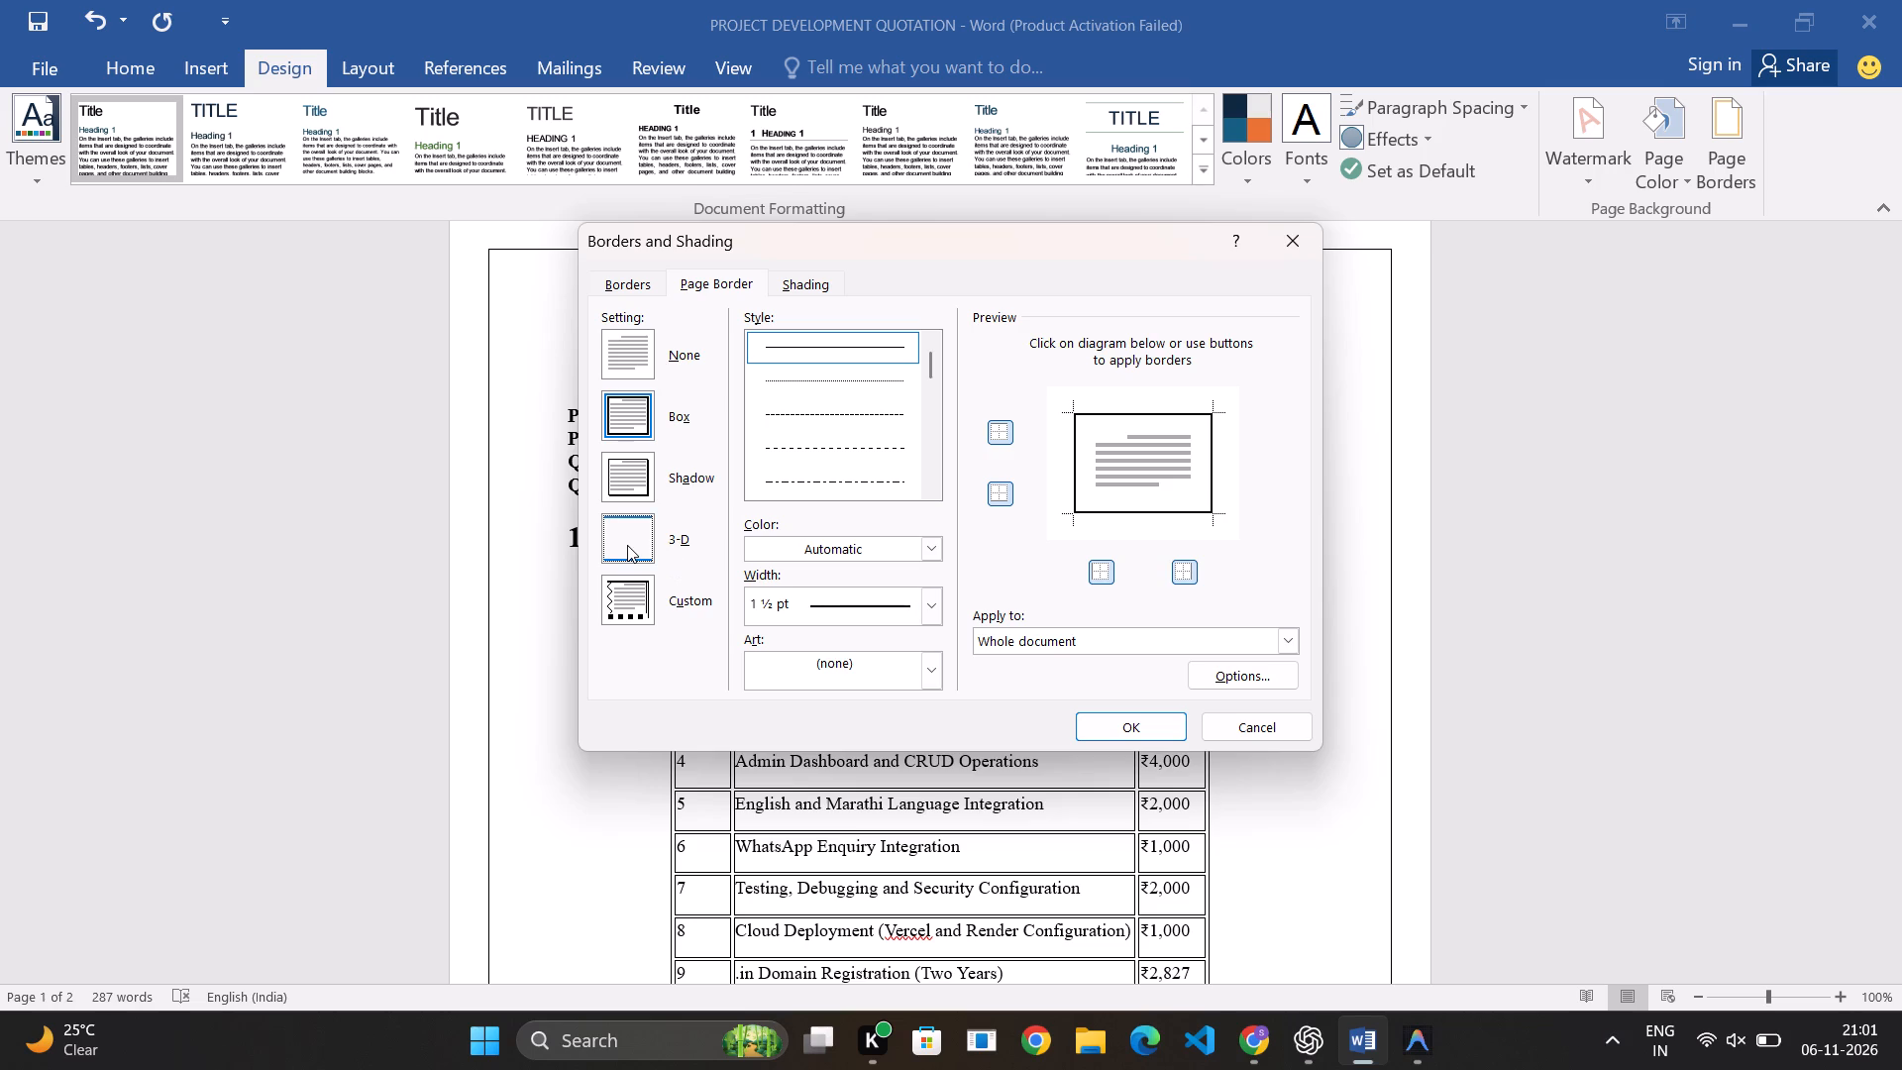
pyautogui.click(1151, 717)
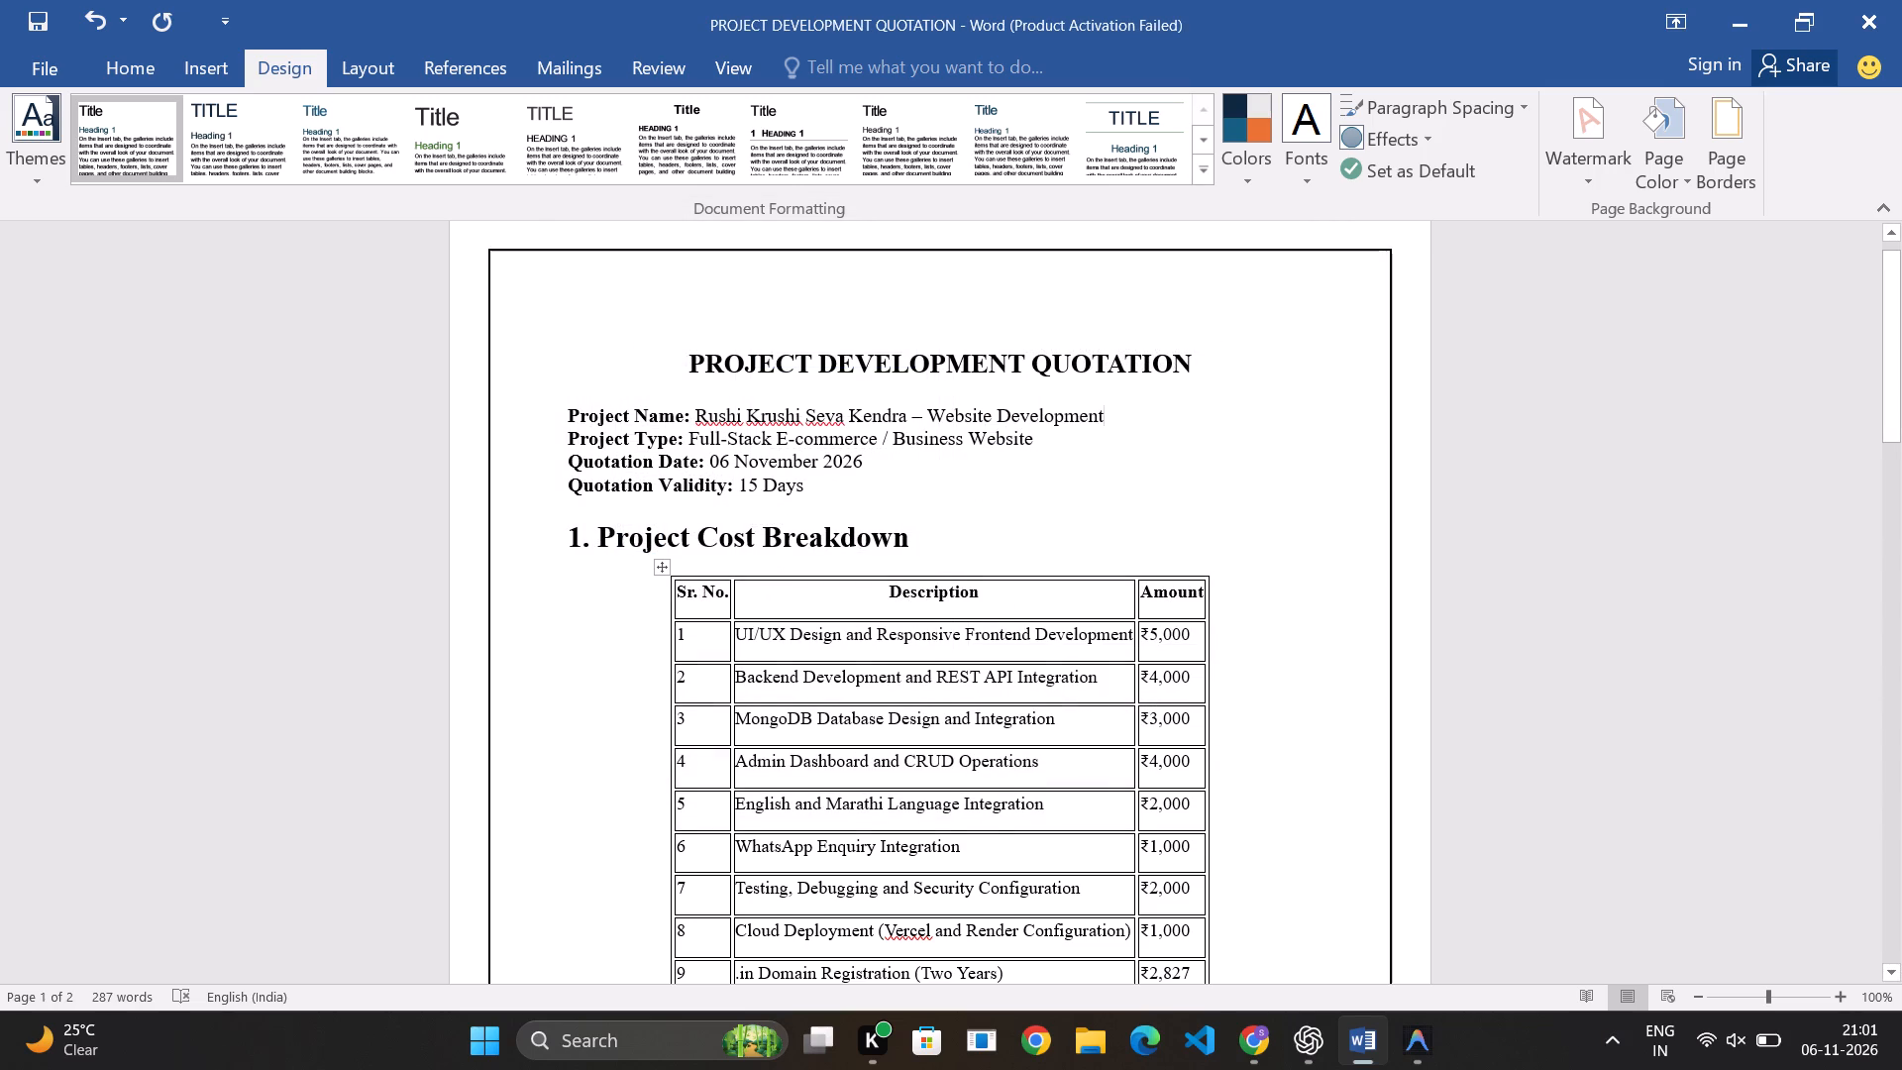
# Reapply the whole-document page border with the Box setting at 1½ pt width, and check it through to the client approval lines.
pyautogui.scroll(2, 1468, 448)
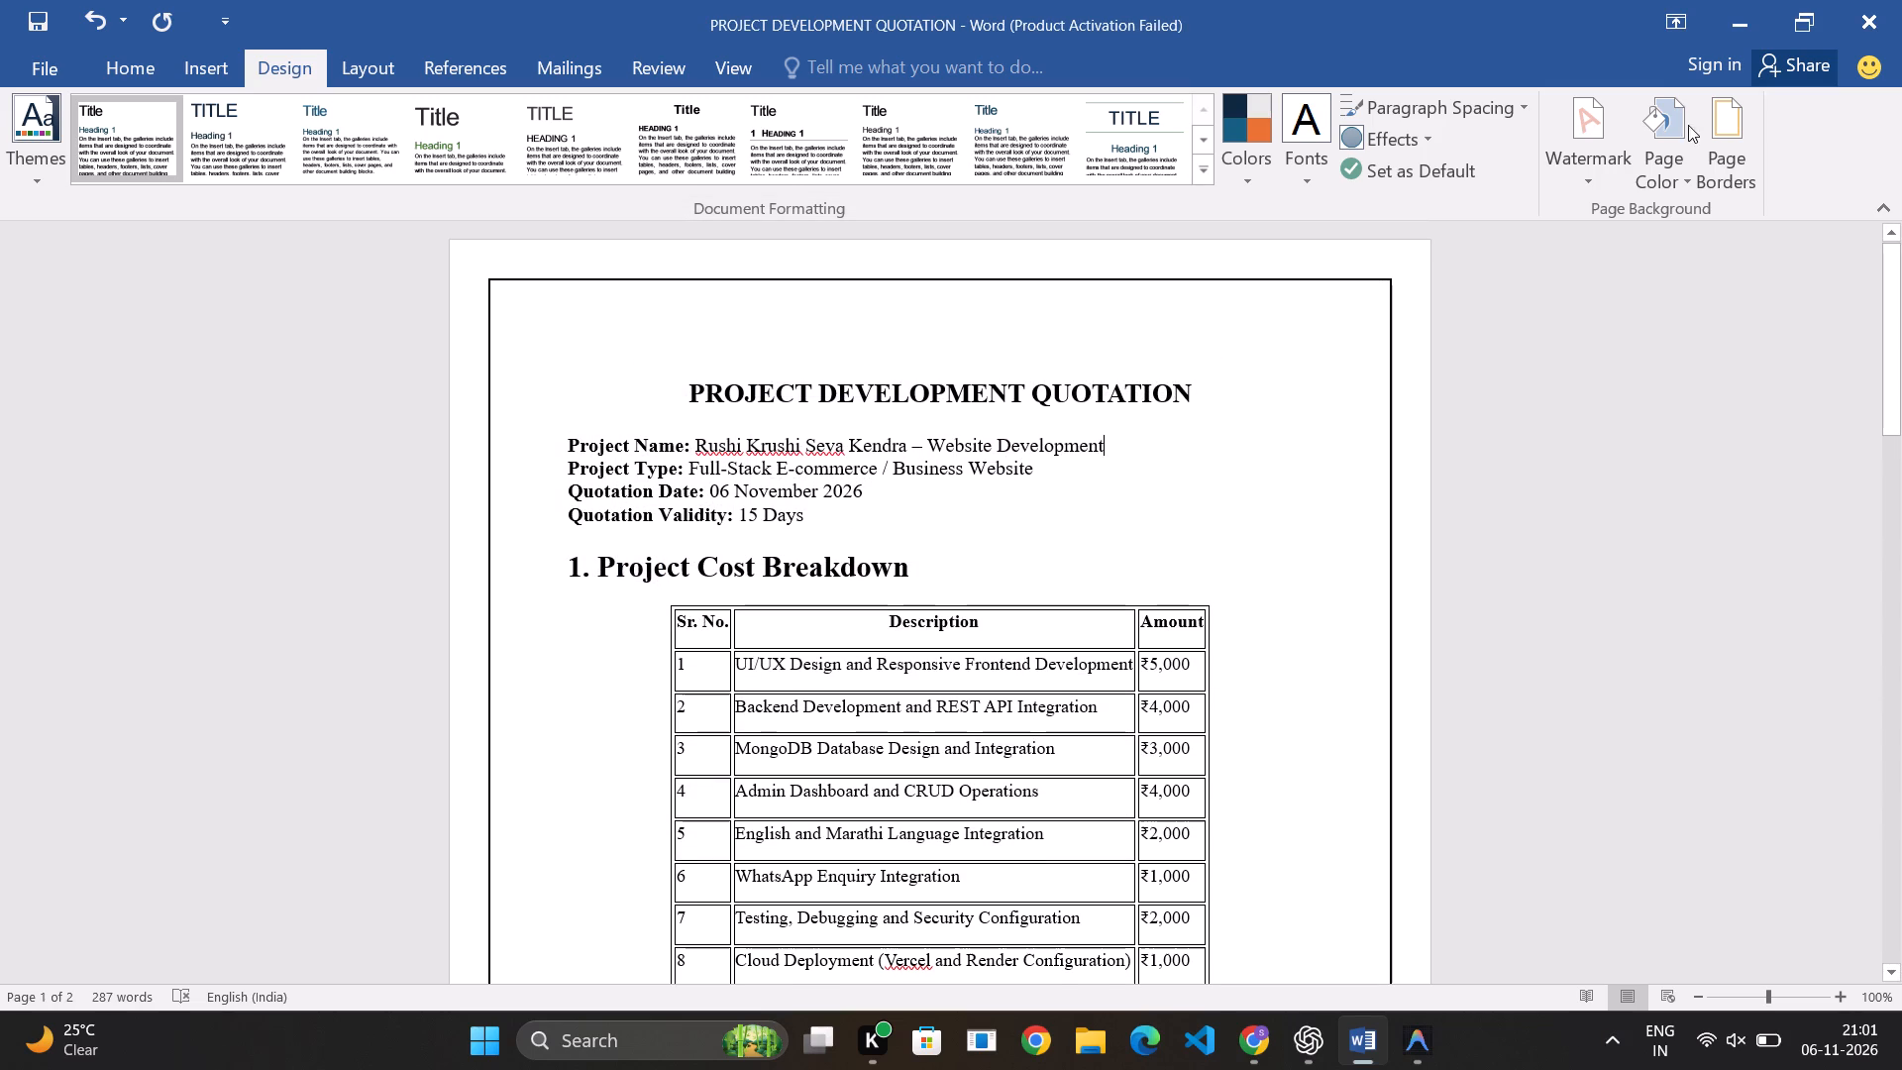
pyautogui.click(1746, 130)
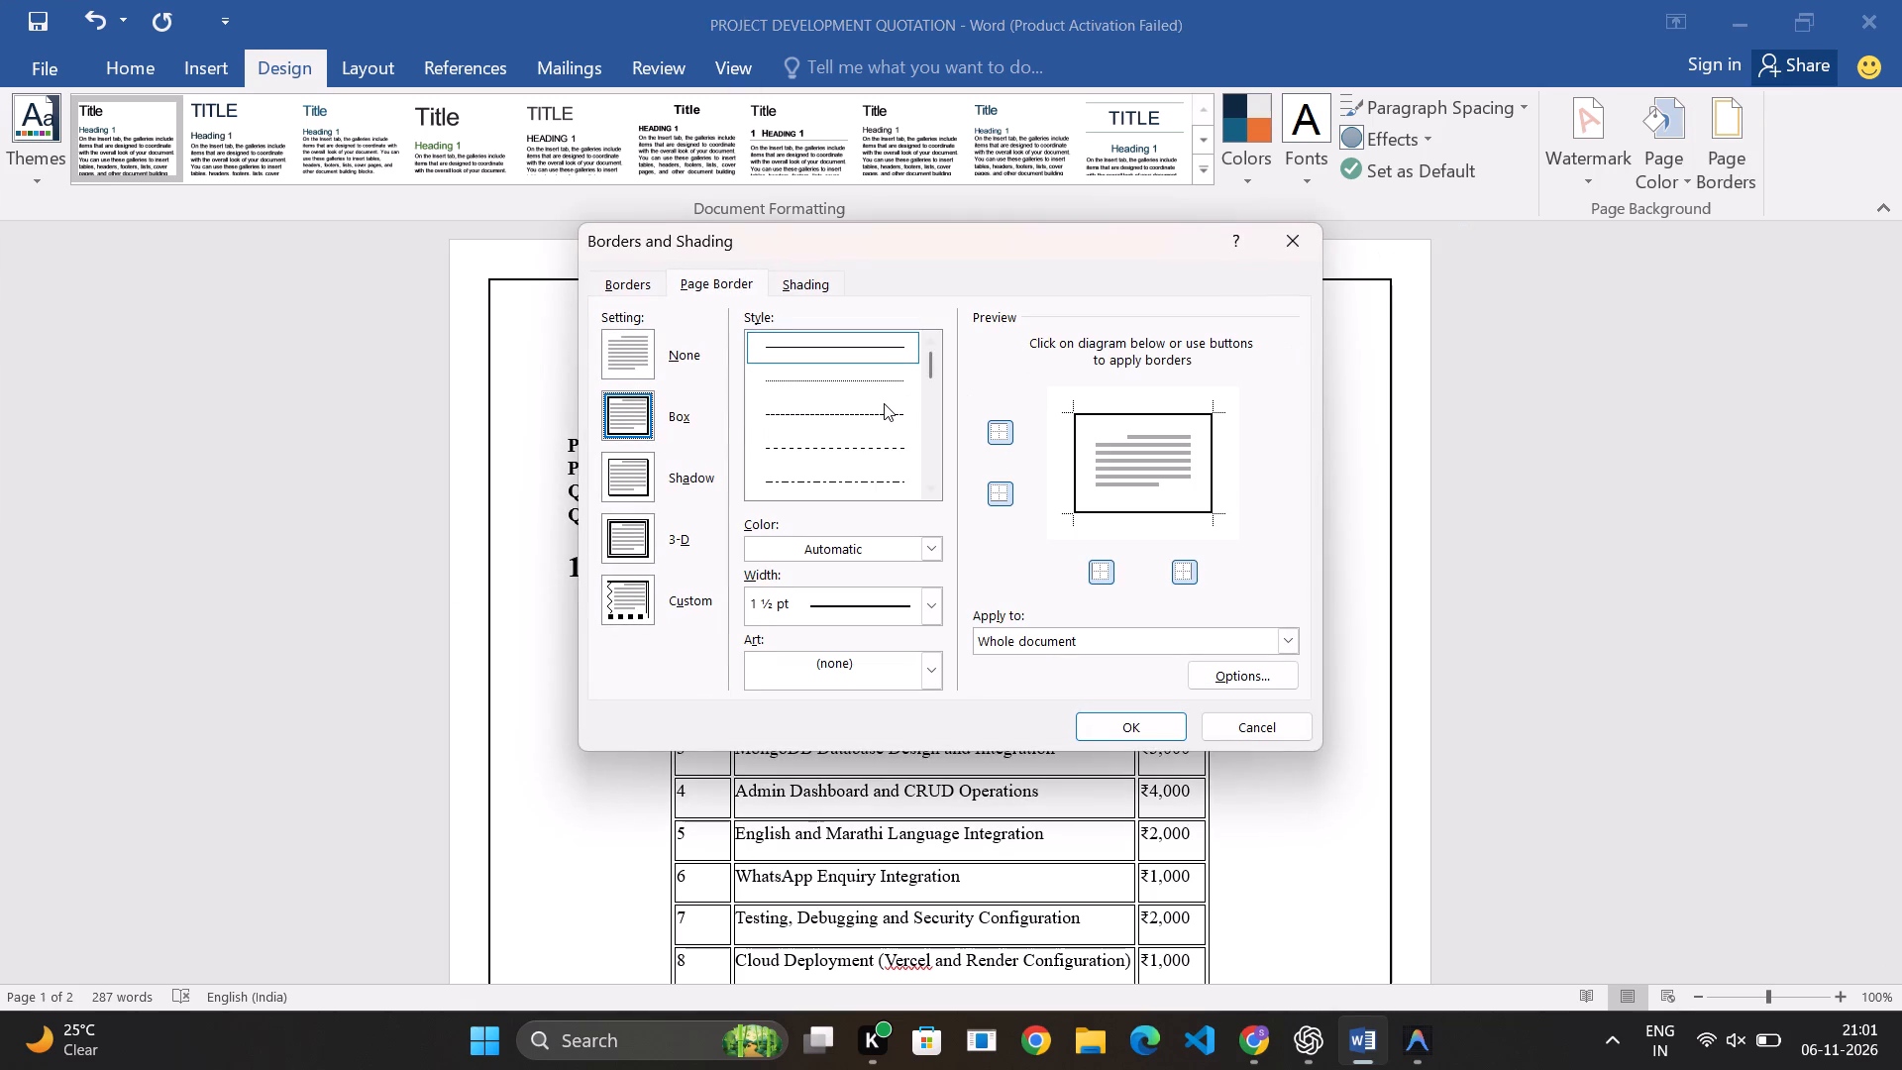
pyautogui.click(666, 425)
pyautogui.click(939, 605)
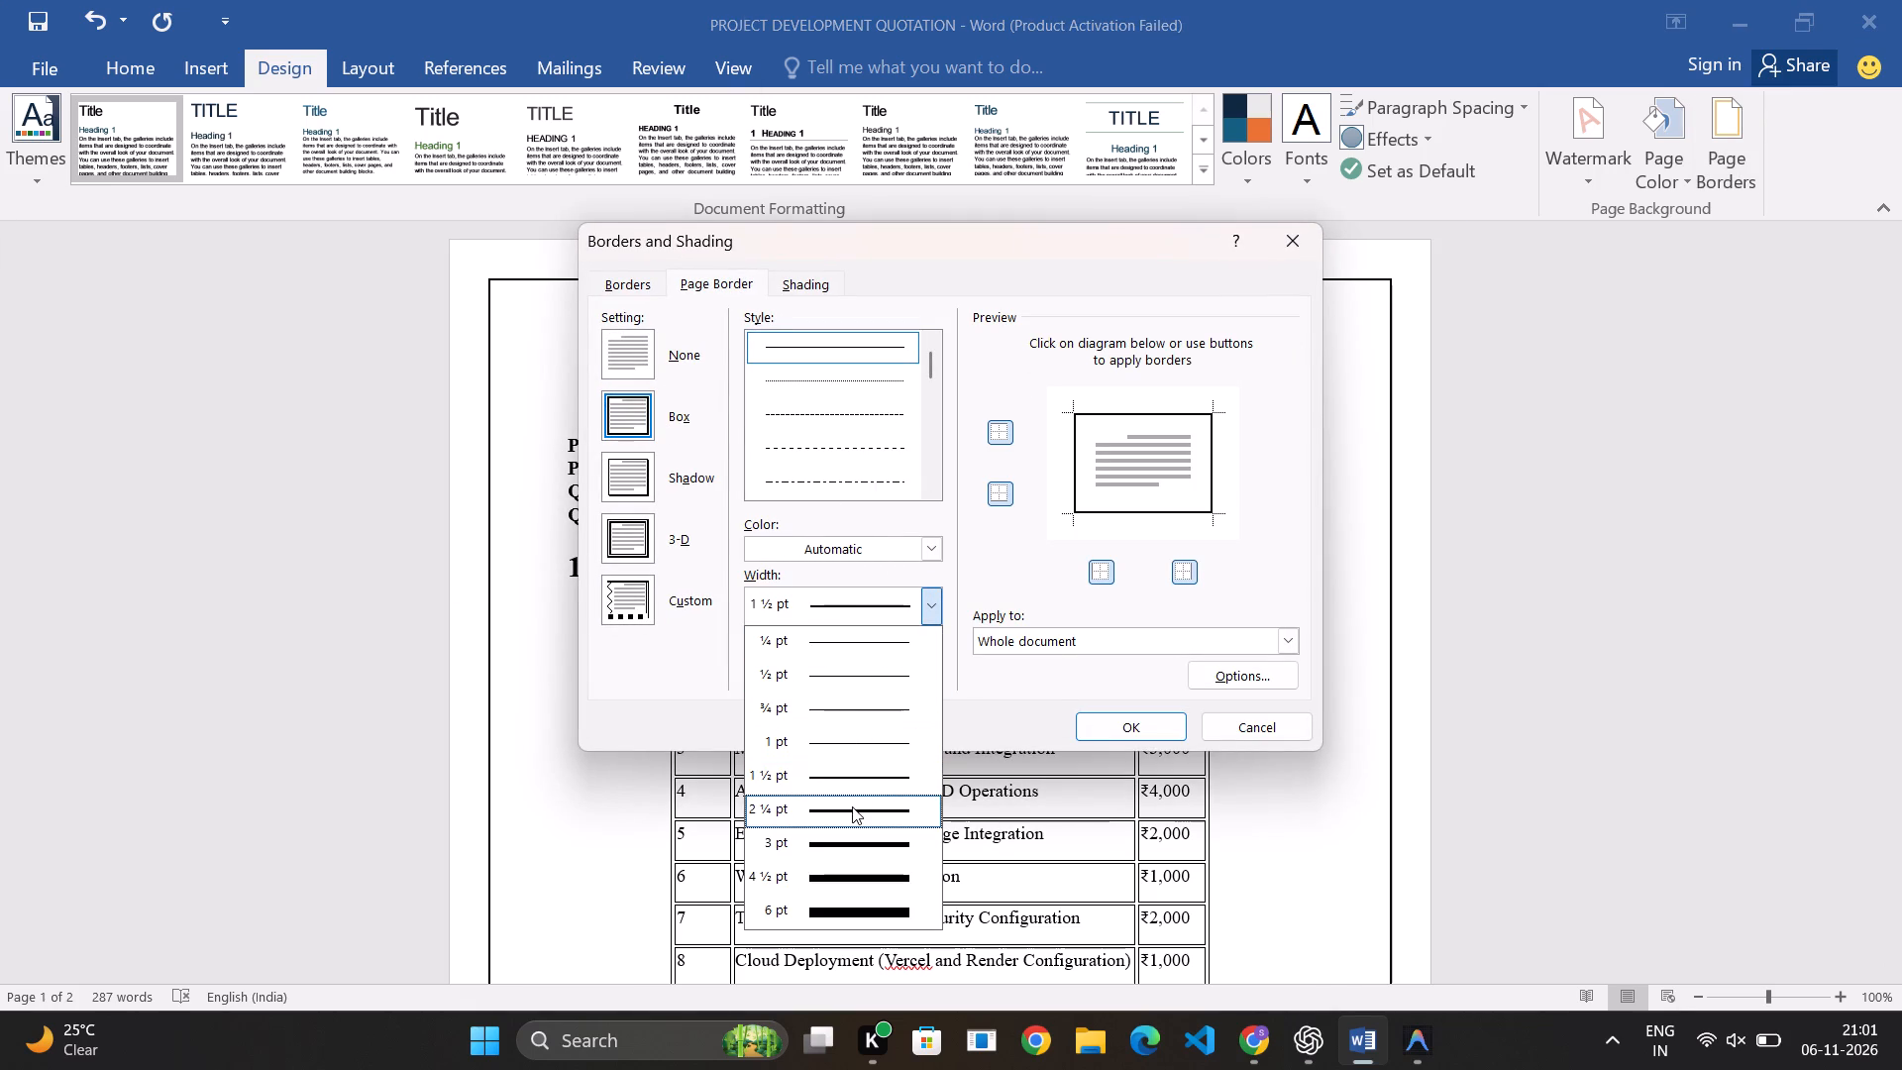
pyautogui.click(864, 781)
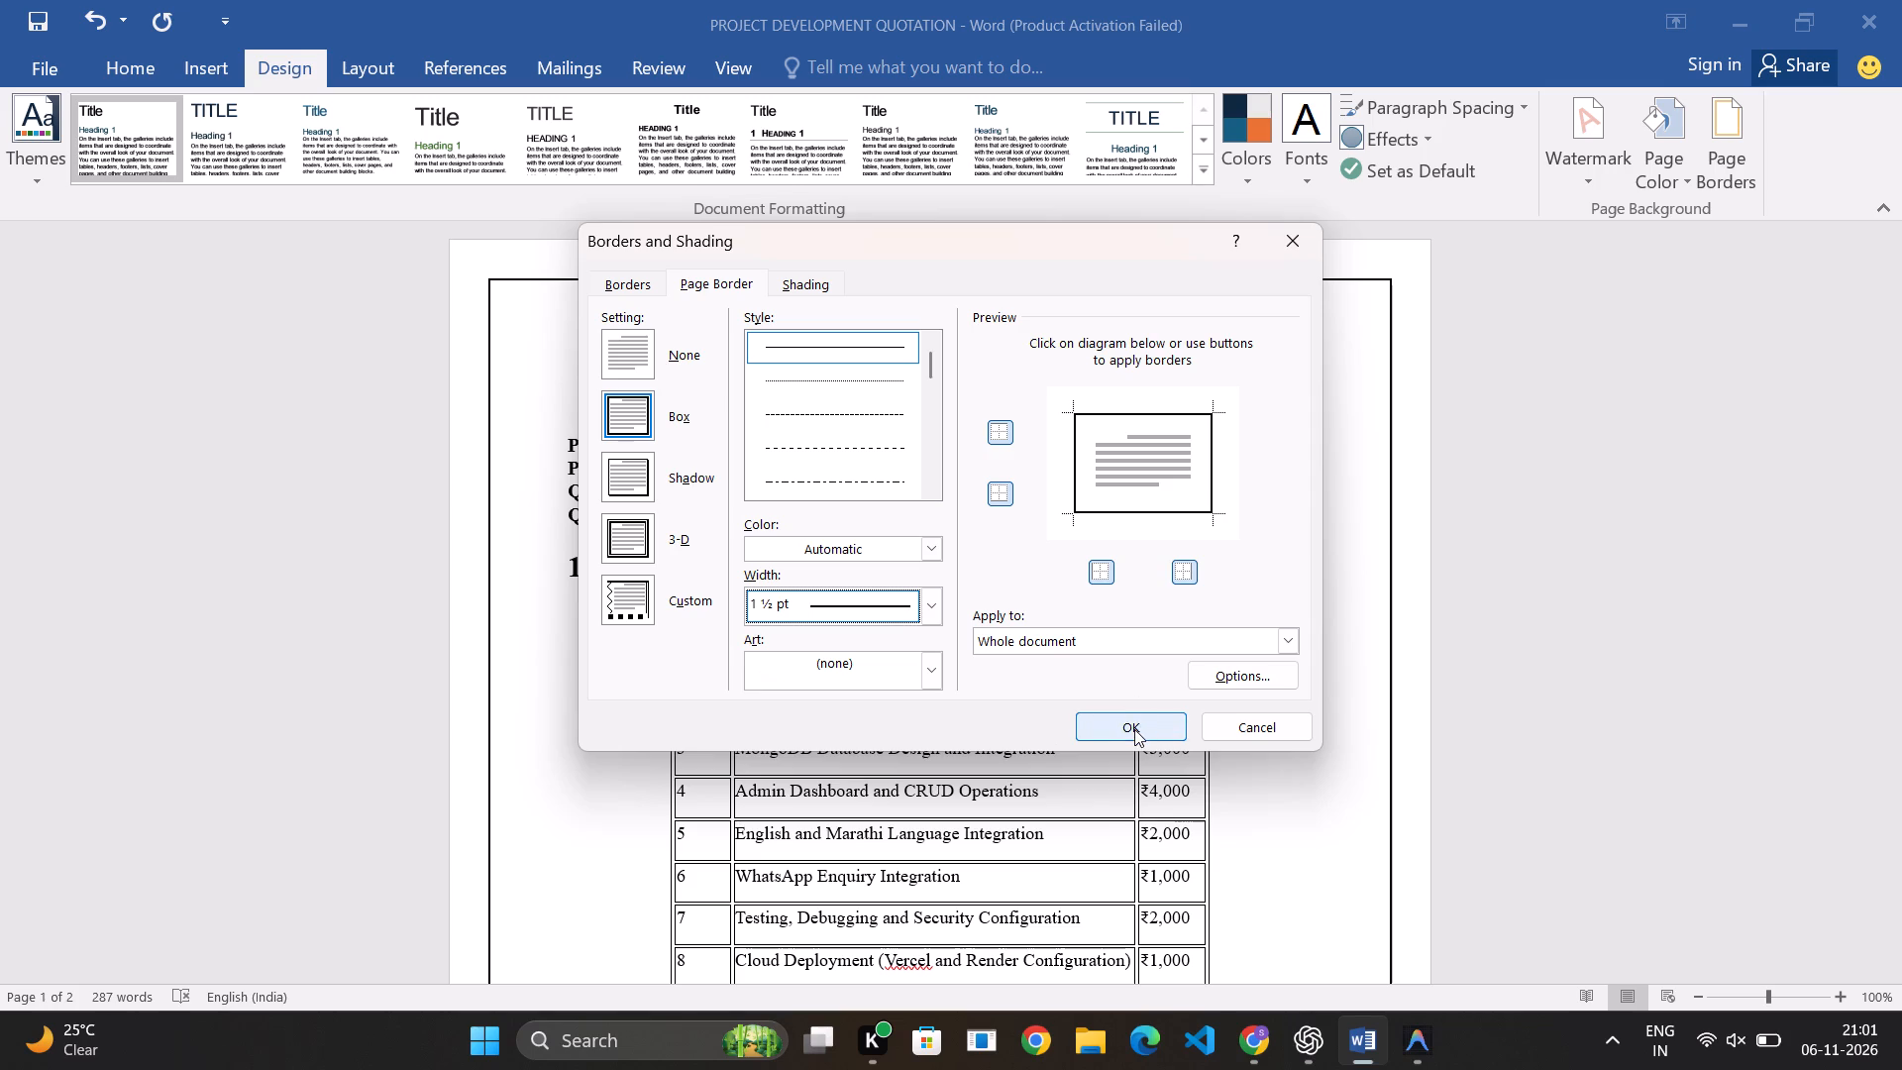
pyautogui.click(1134, 729)
pyautogui.scroll(-12, 1134, 729)
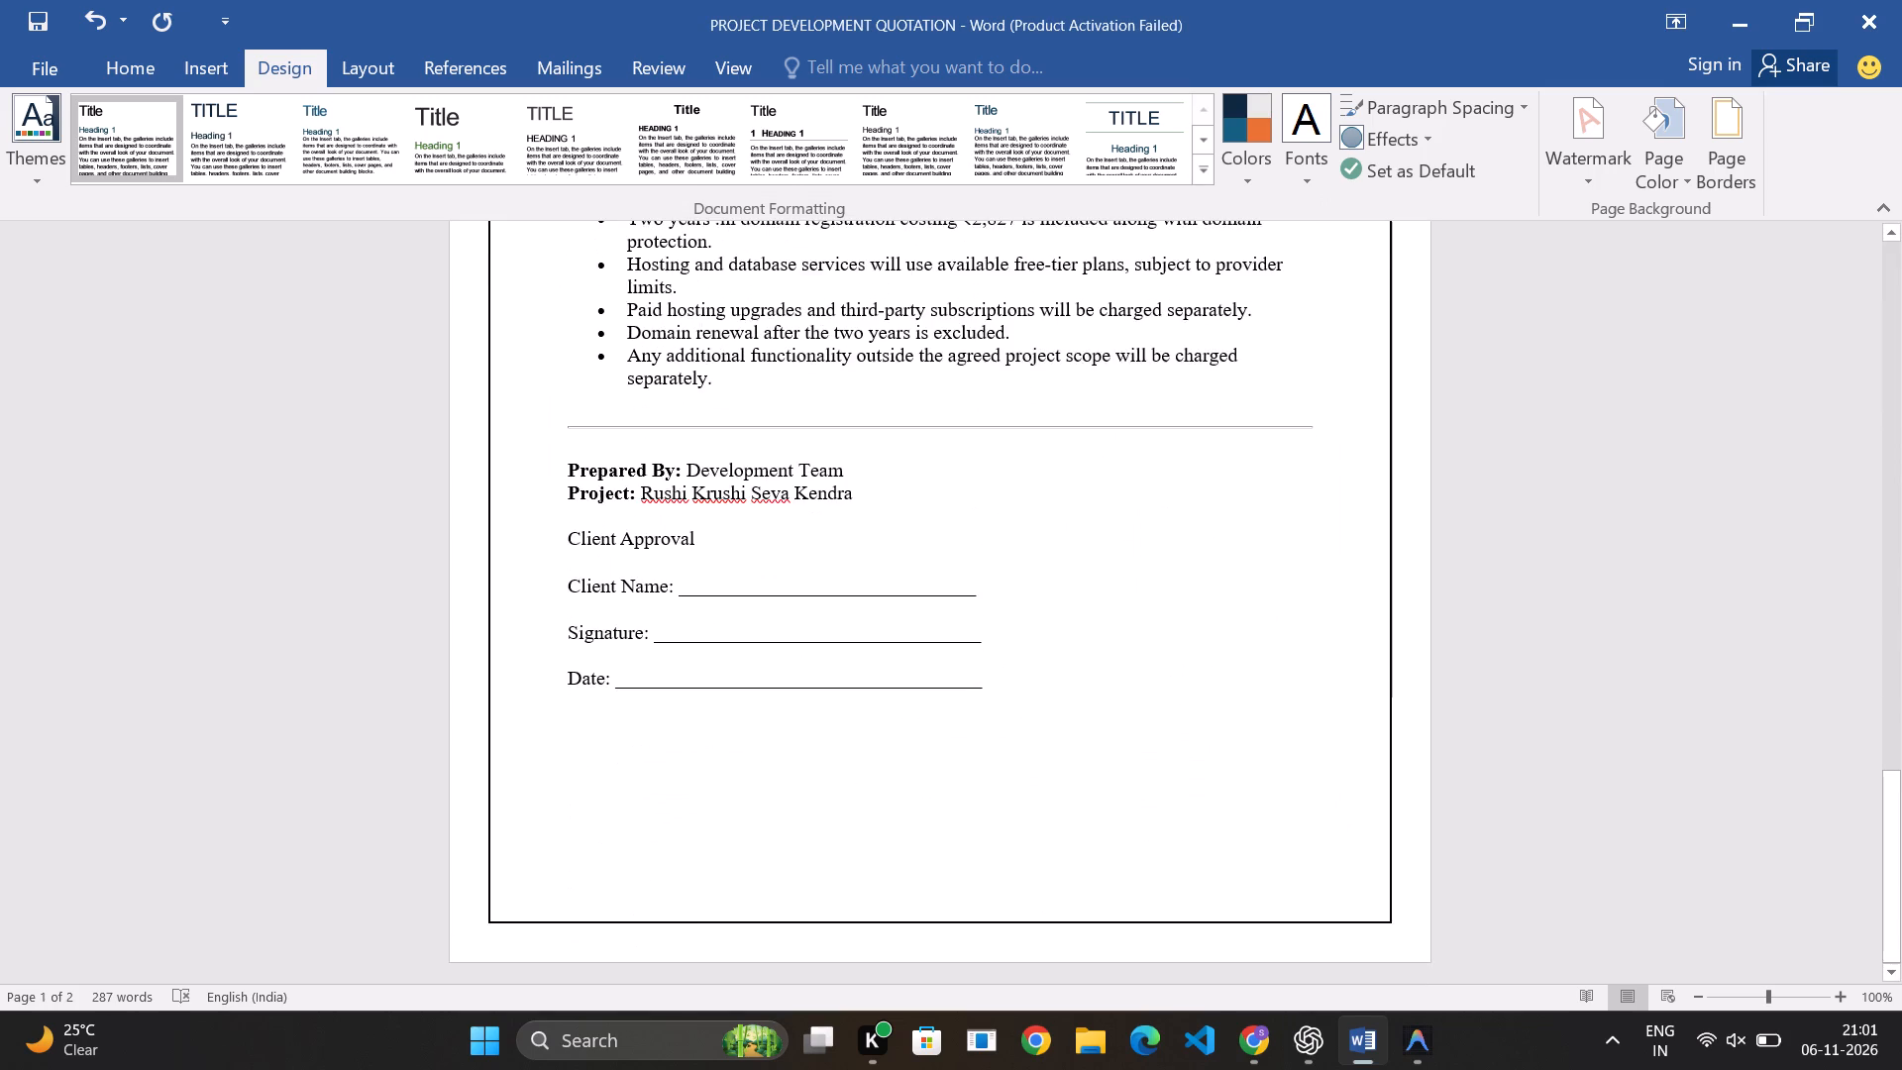
pyautogui.scroll(18, 1134, 729)
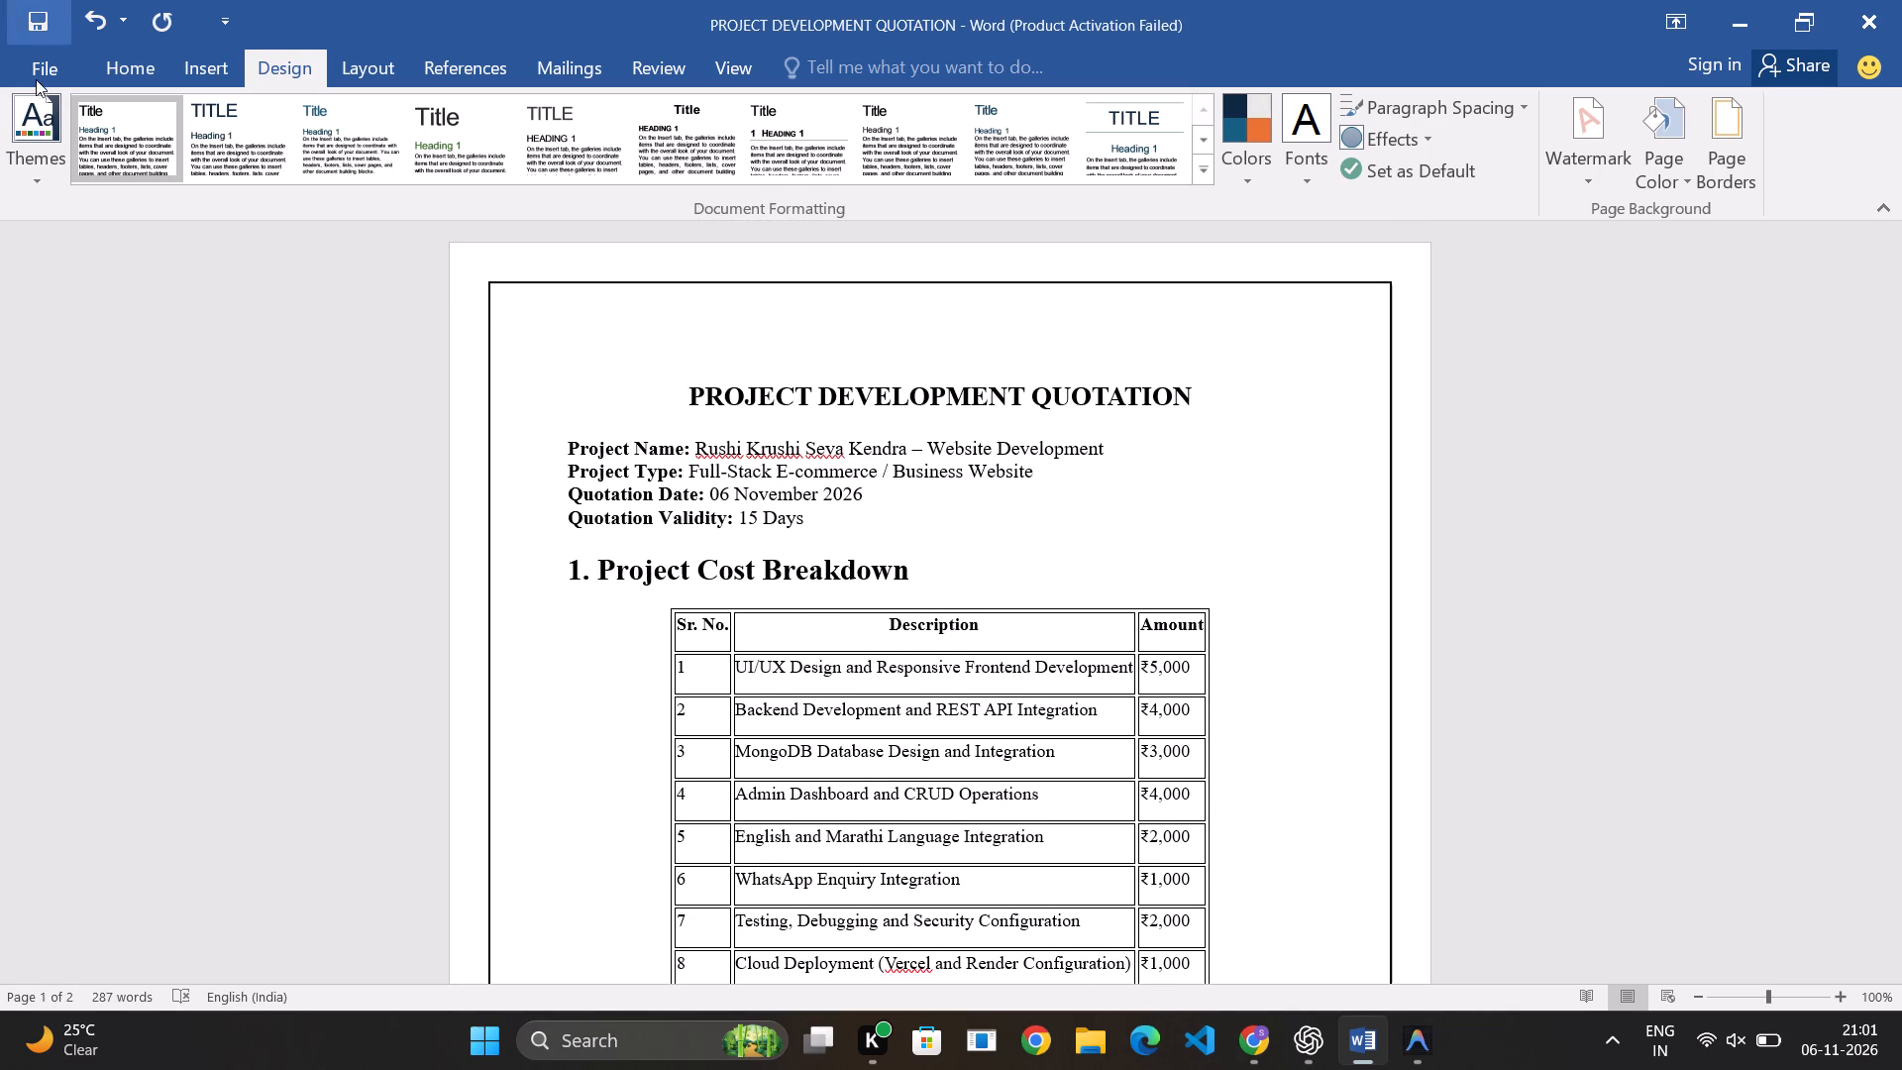
# Set up a copy of the quotation in the Desktop folder on drive D with PDF as the file type.
pyautogui.click(36, 82)
pyautogui.click(32, 313)
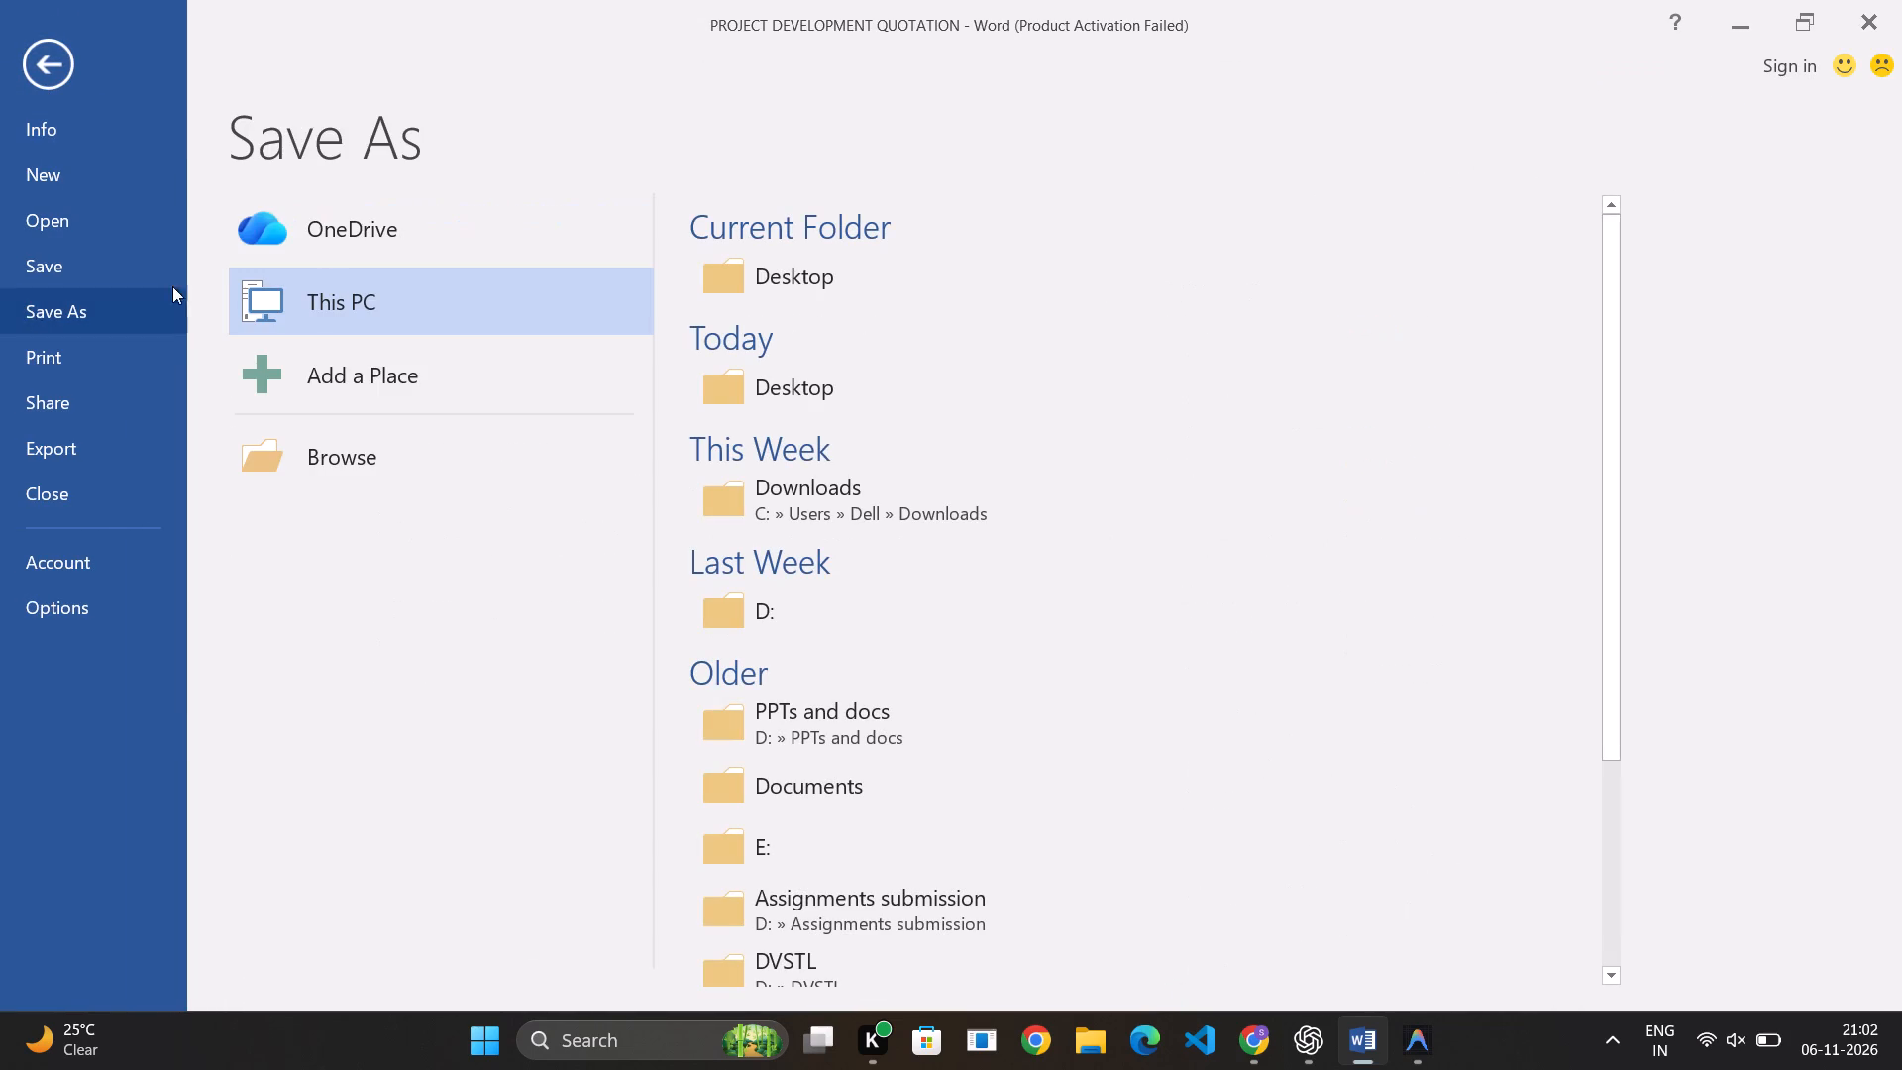
pyautogui.click(828, 602)
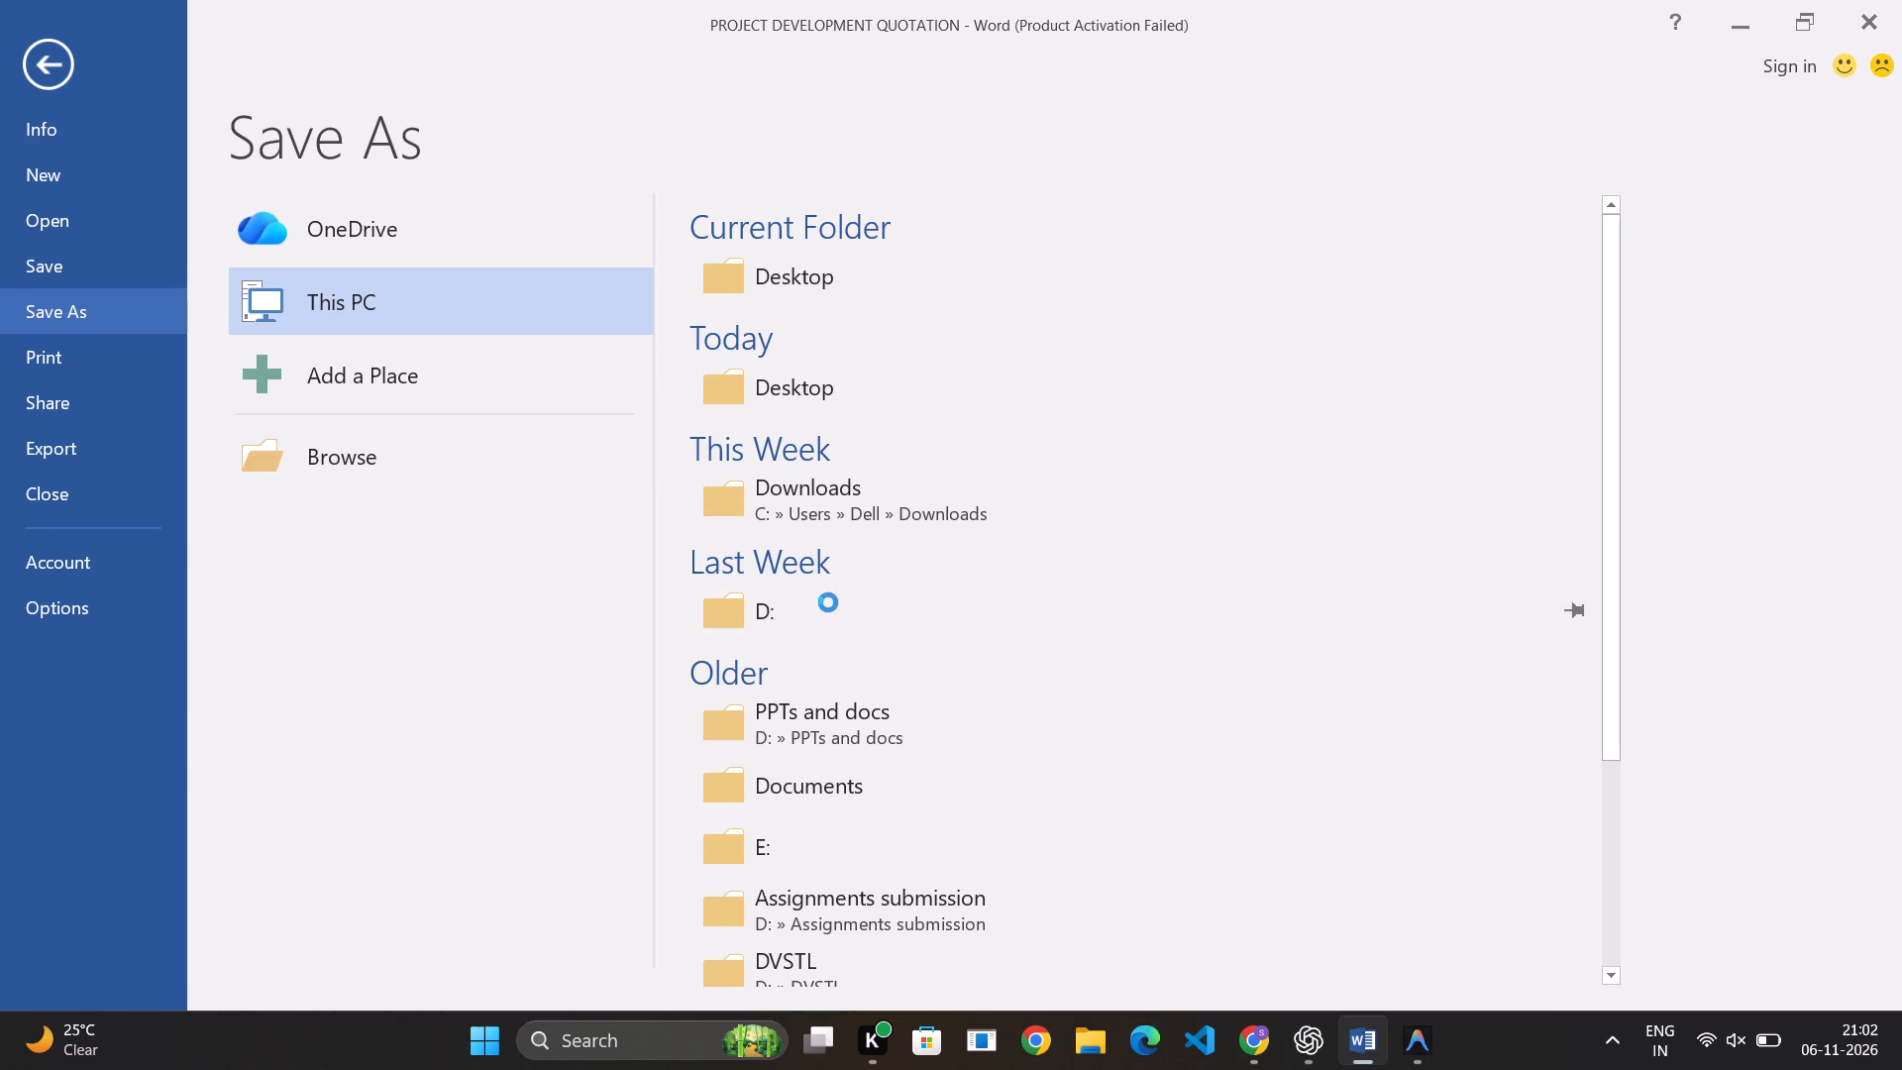
pyautogui.click(921, 20)
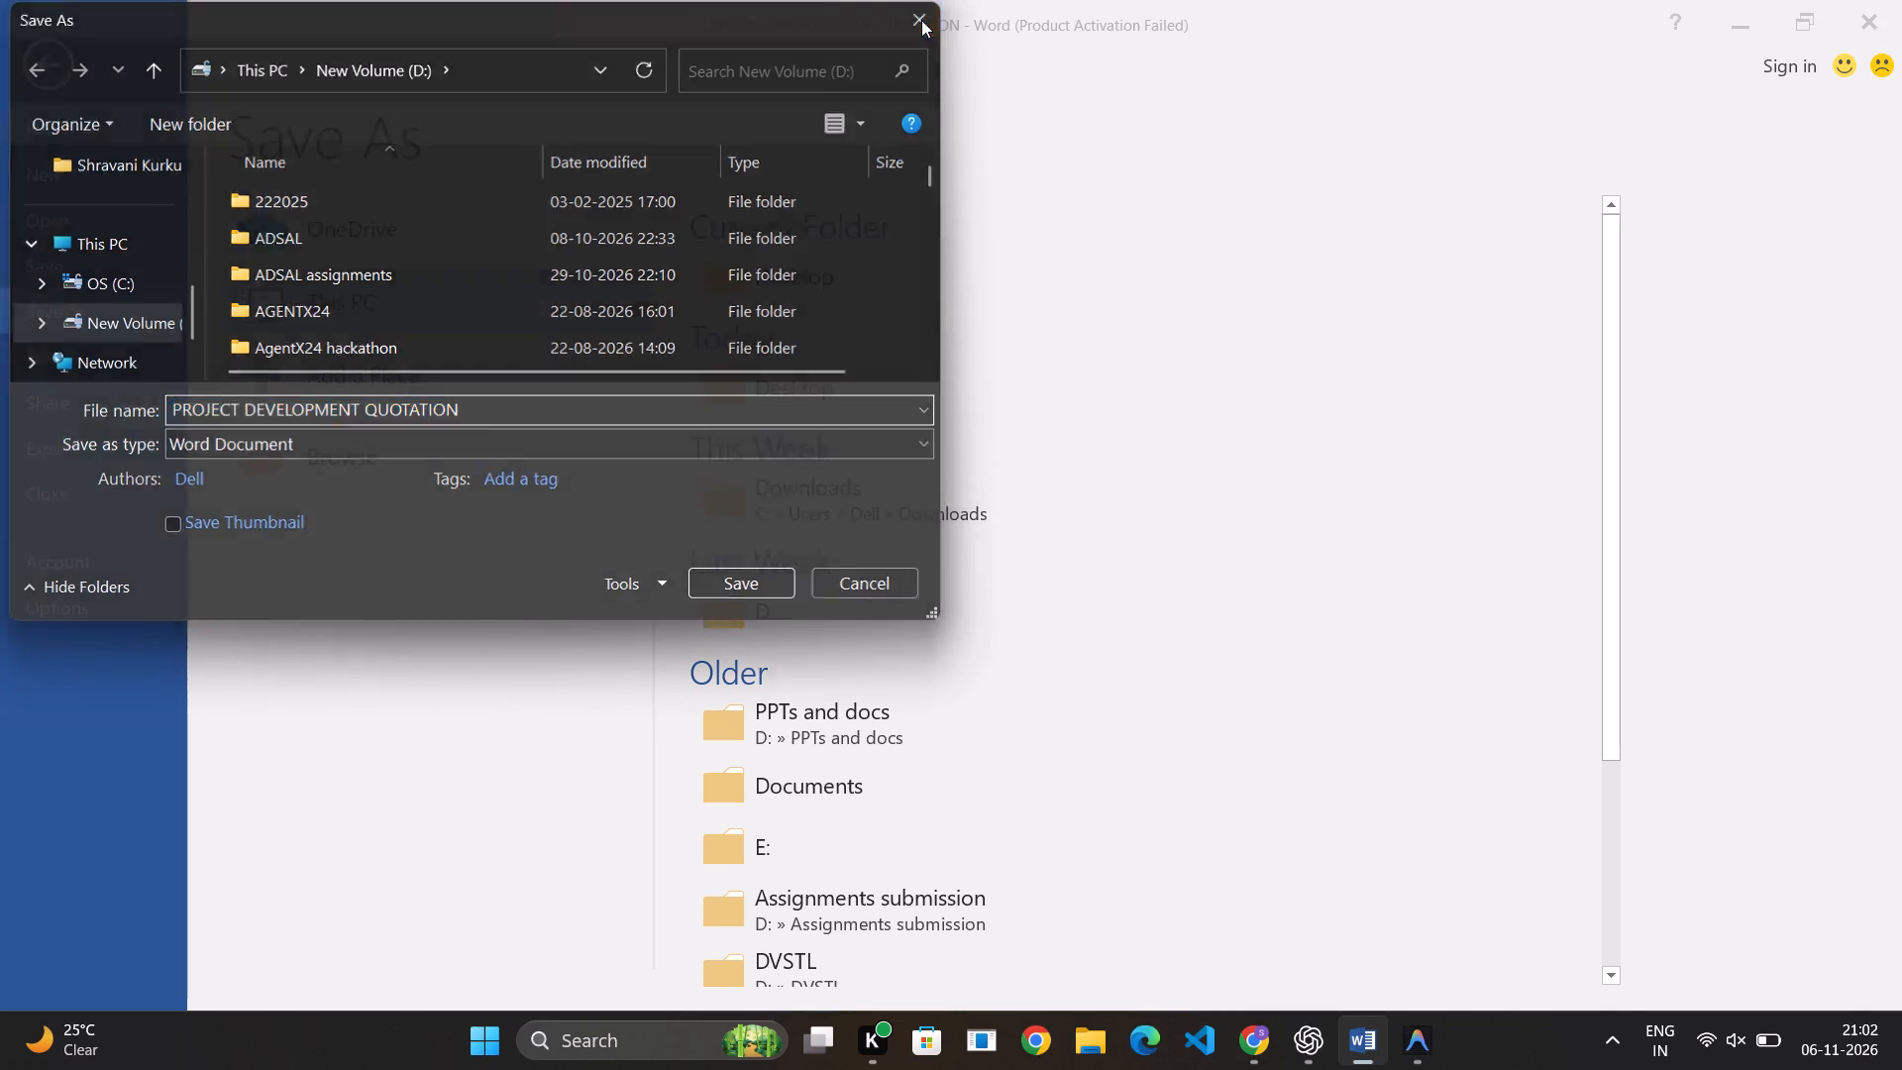
pyautogui.click(906, 387)
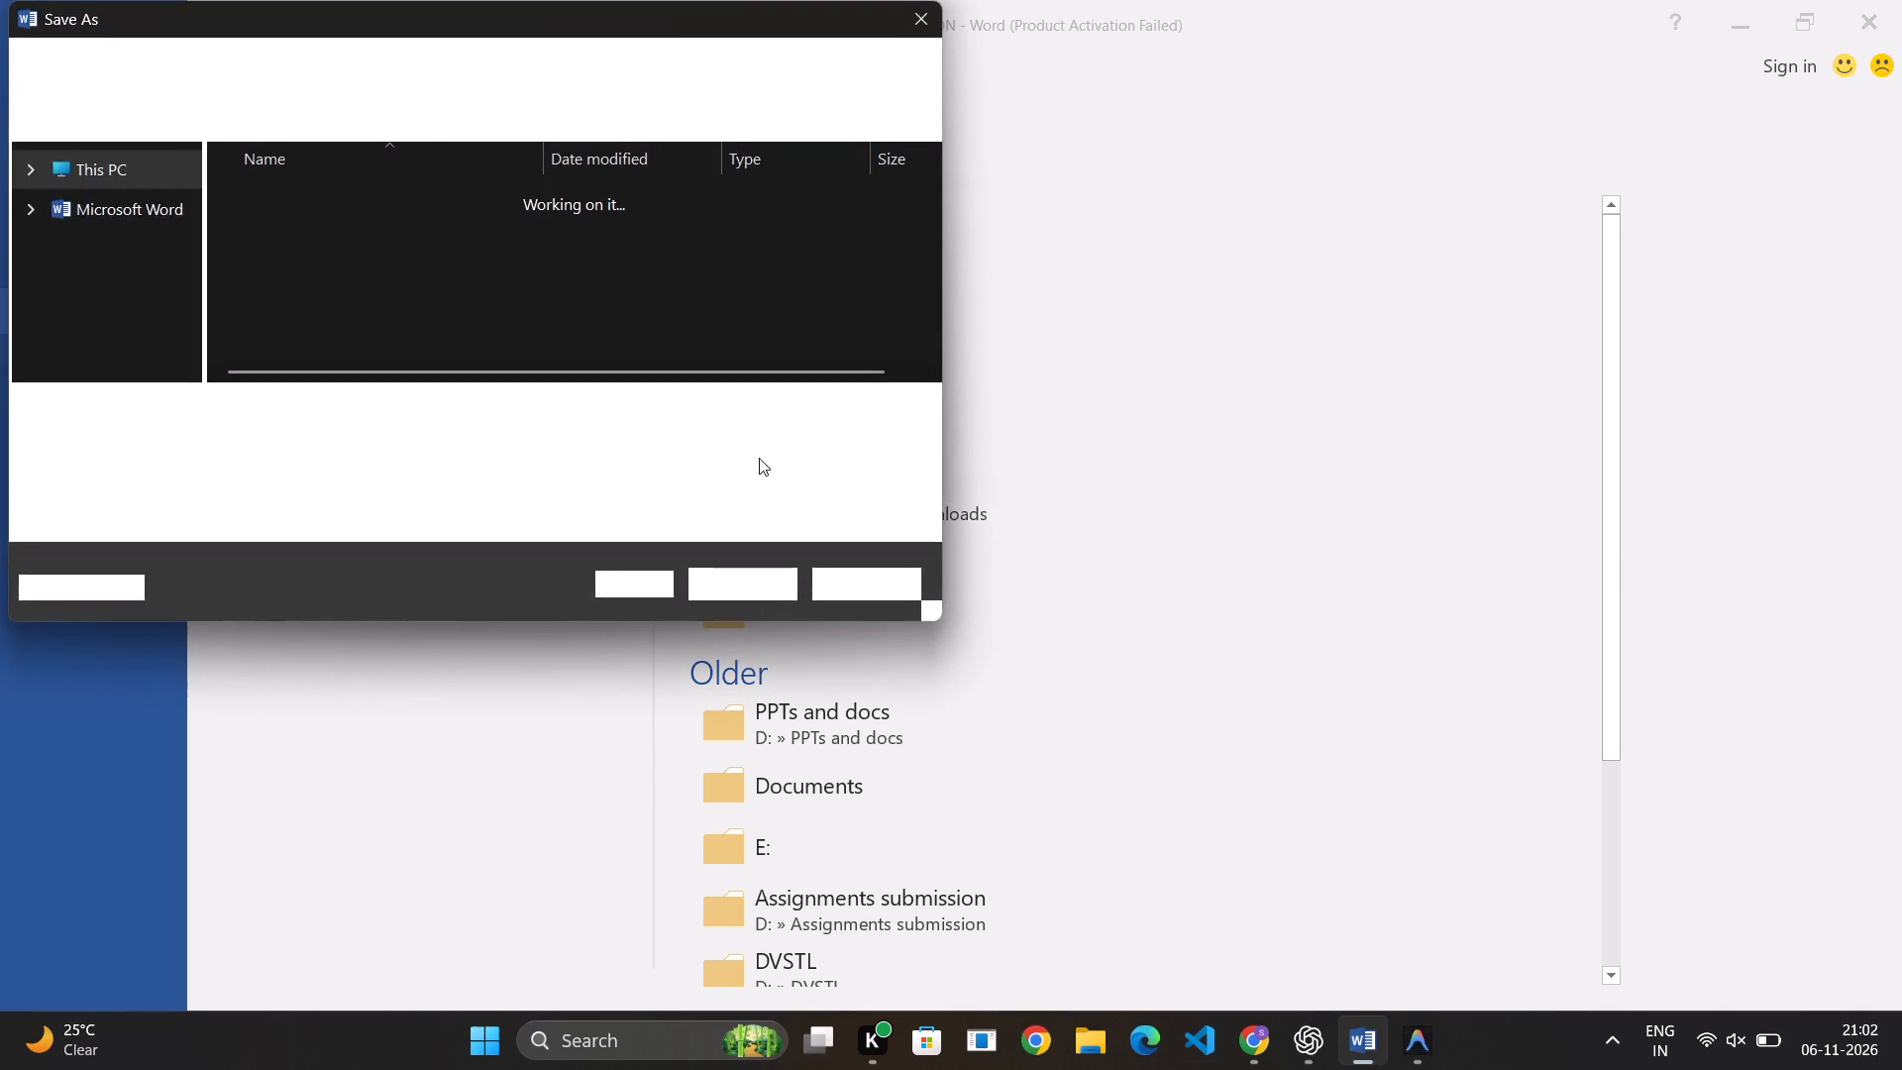
pyautogui.click(633, 442)
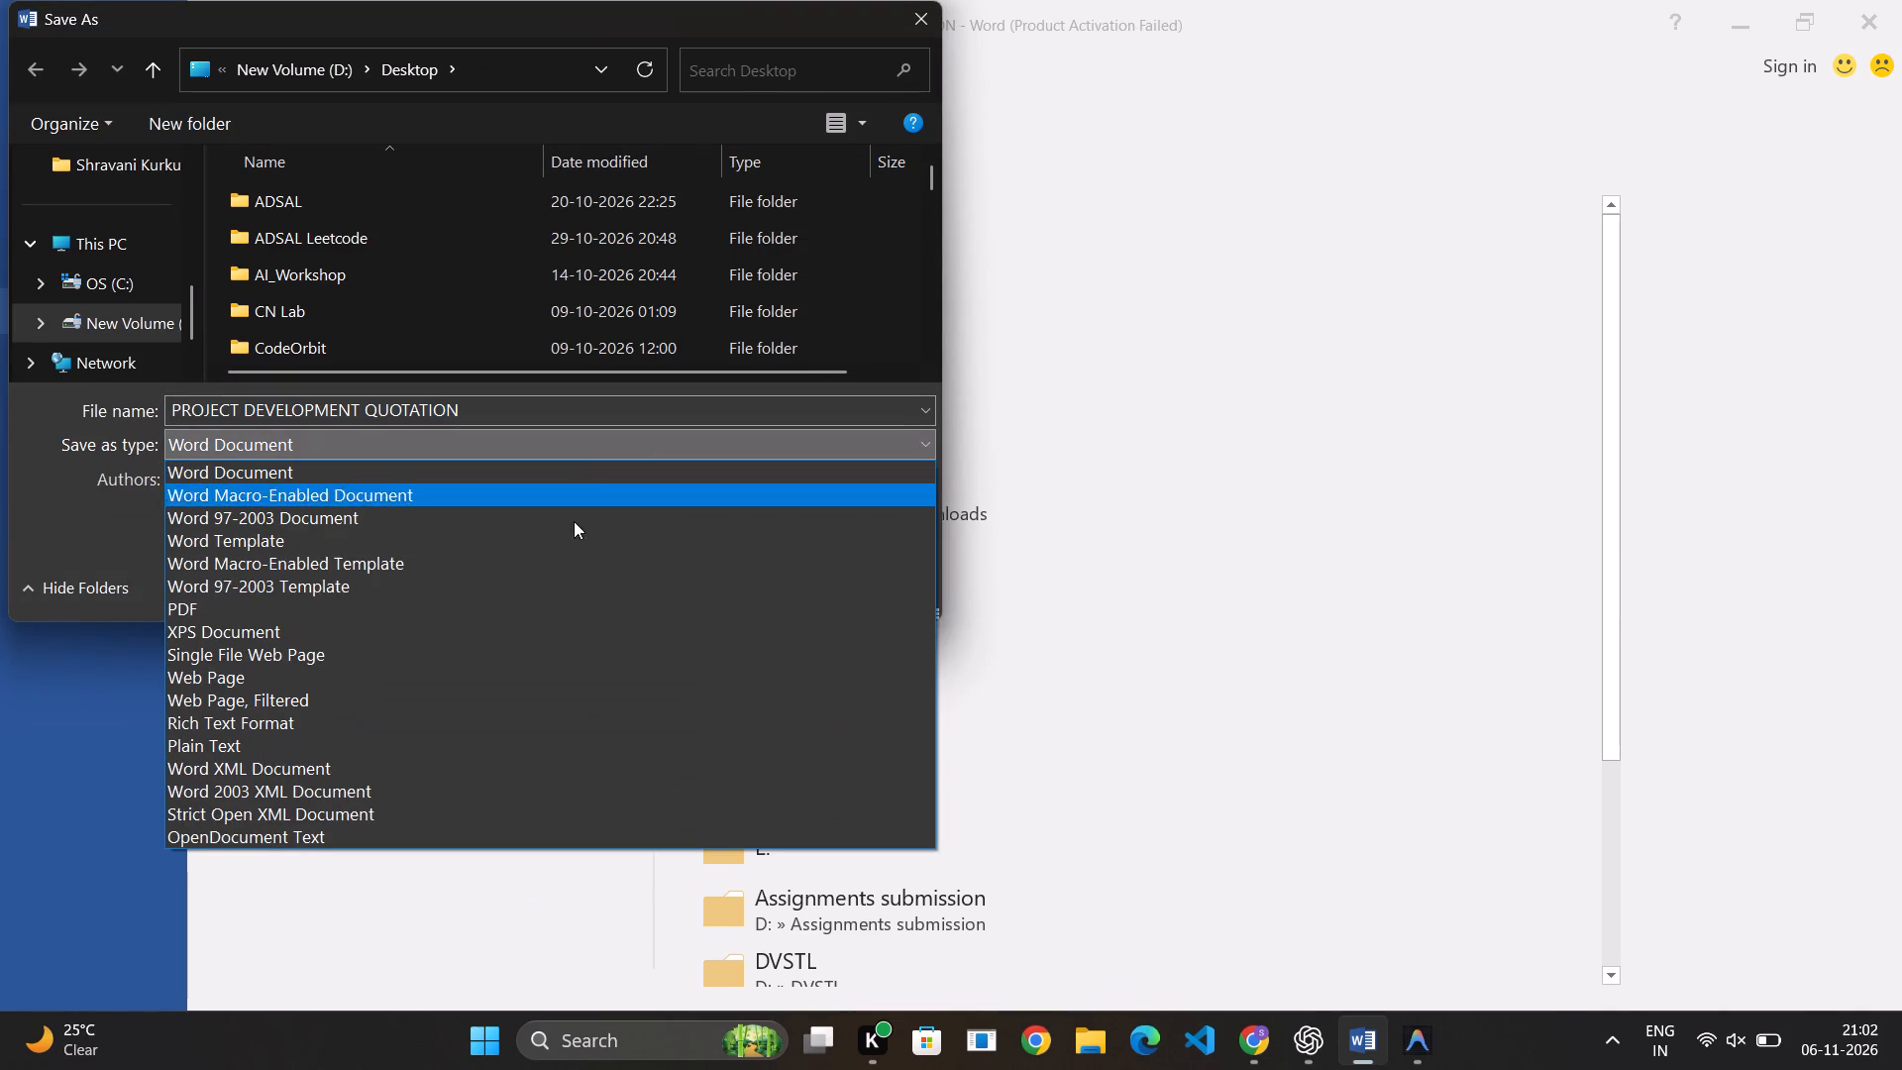
pyautogui.click(494, 598)
# Name the PDF "Rushi Krushi Kendra Project Quotation" and save it.
pyautogui.tripleClick(579, 413)
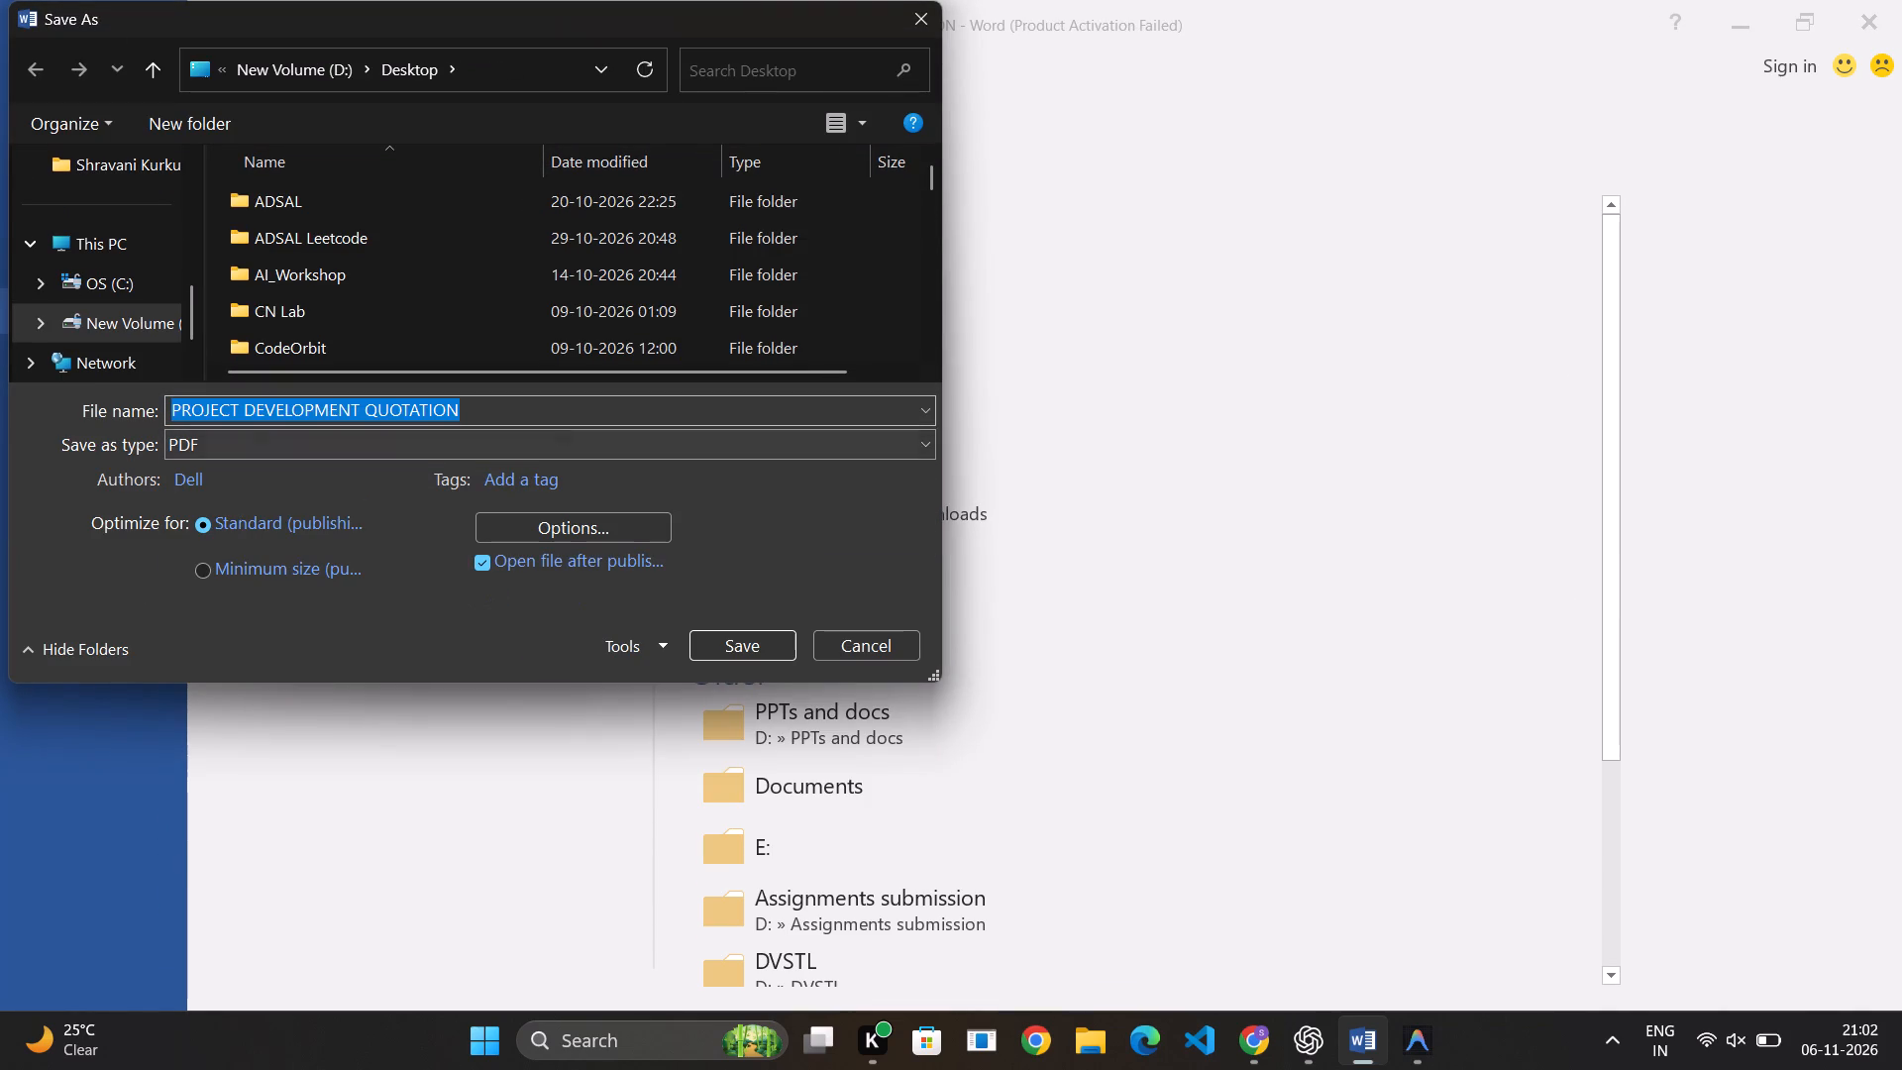
pyautogui.tripleClick(579, 413)
pyautogui.tripleClick(579, 413)
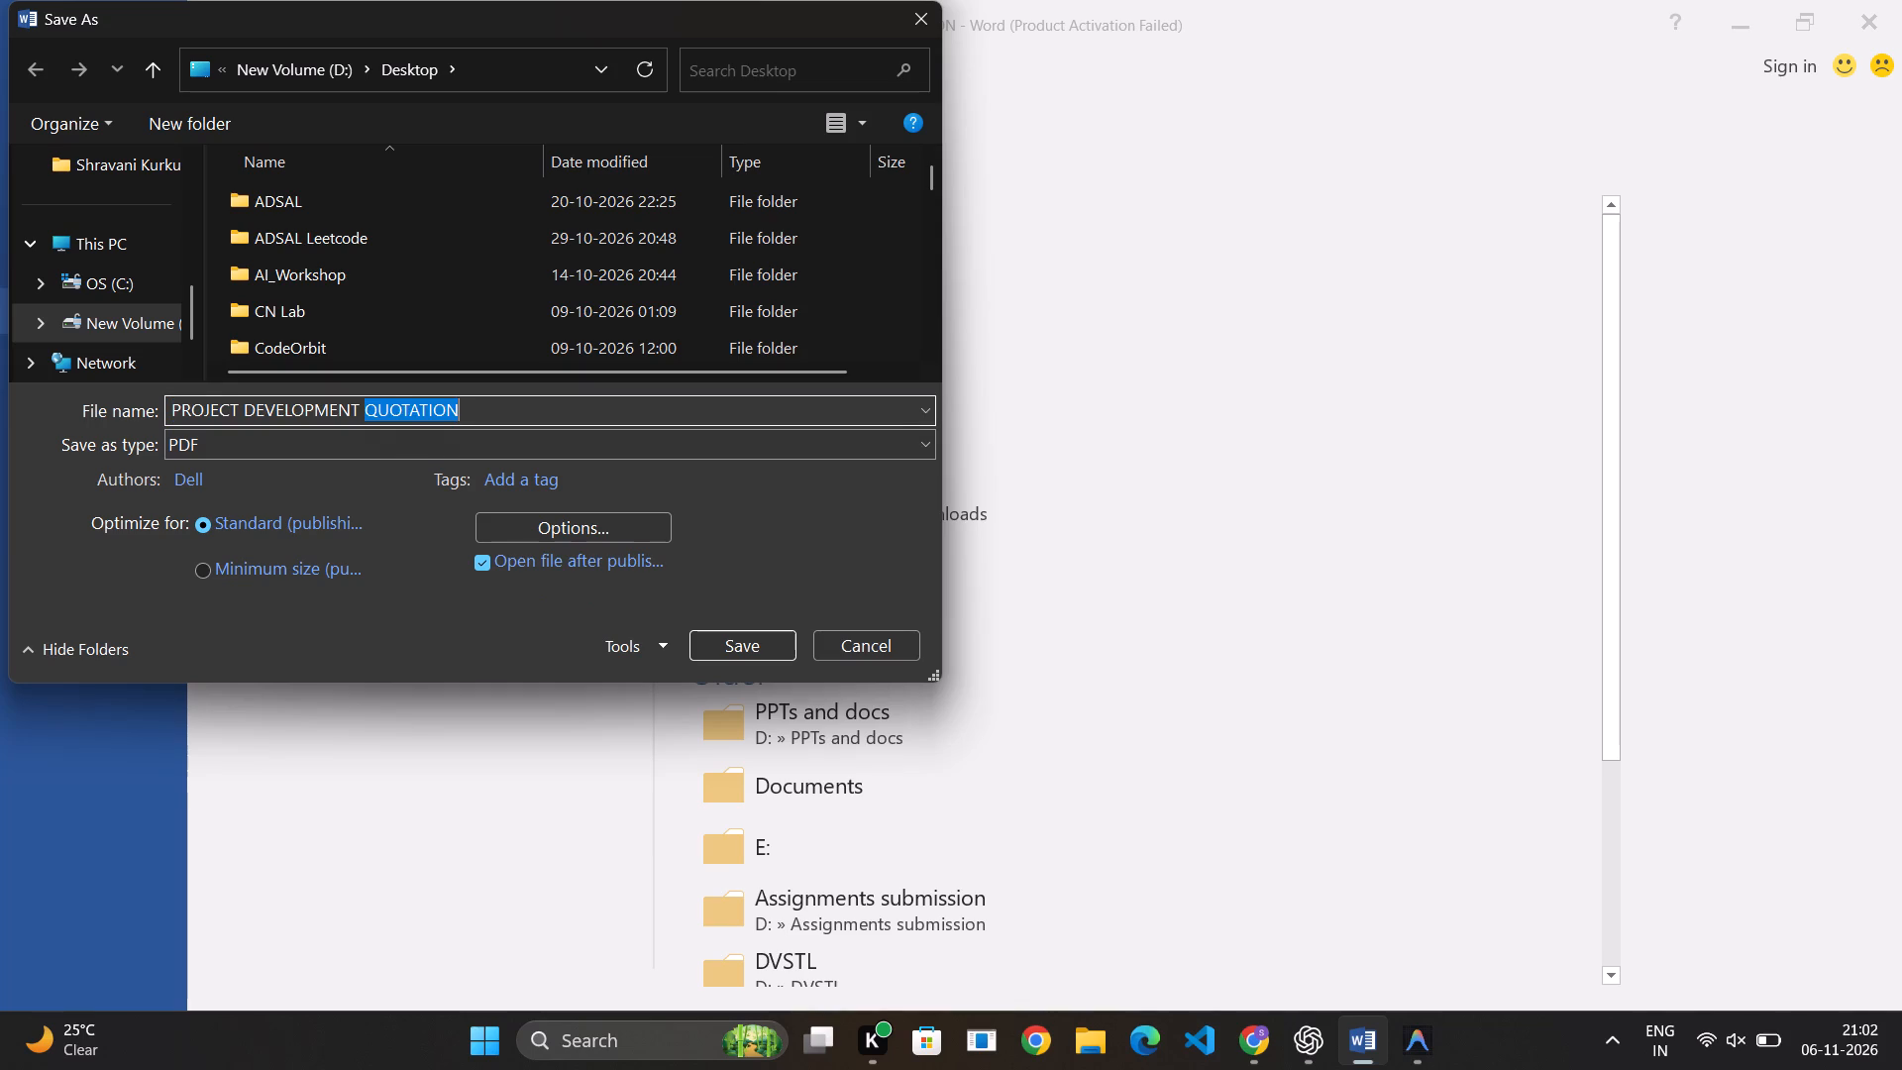
pyautogui.hotkey('ctrl', 'a')
pyautogui.write('Rushi')
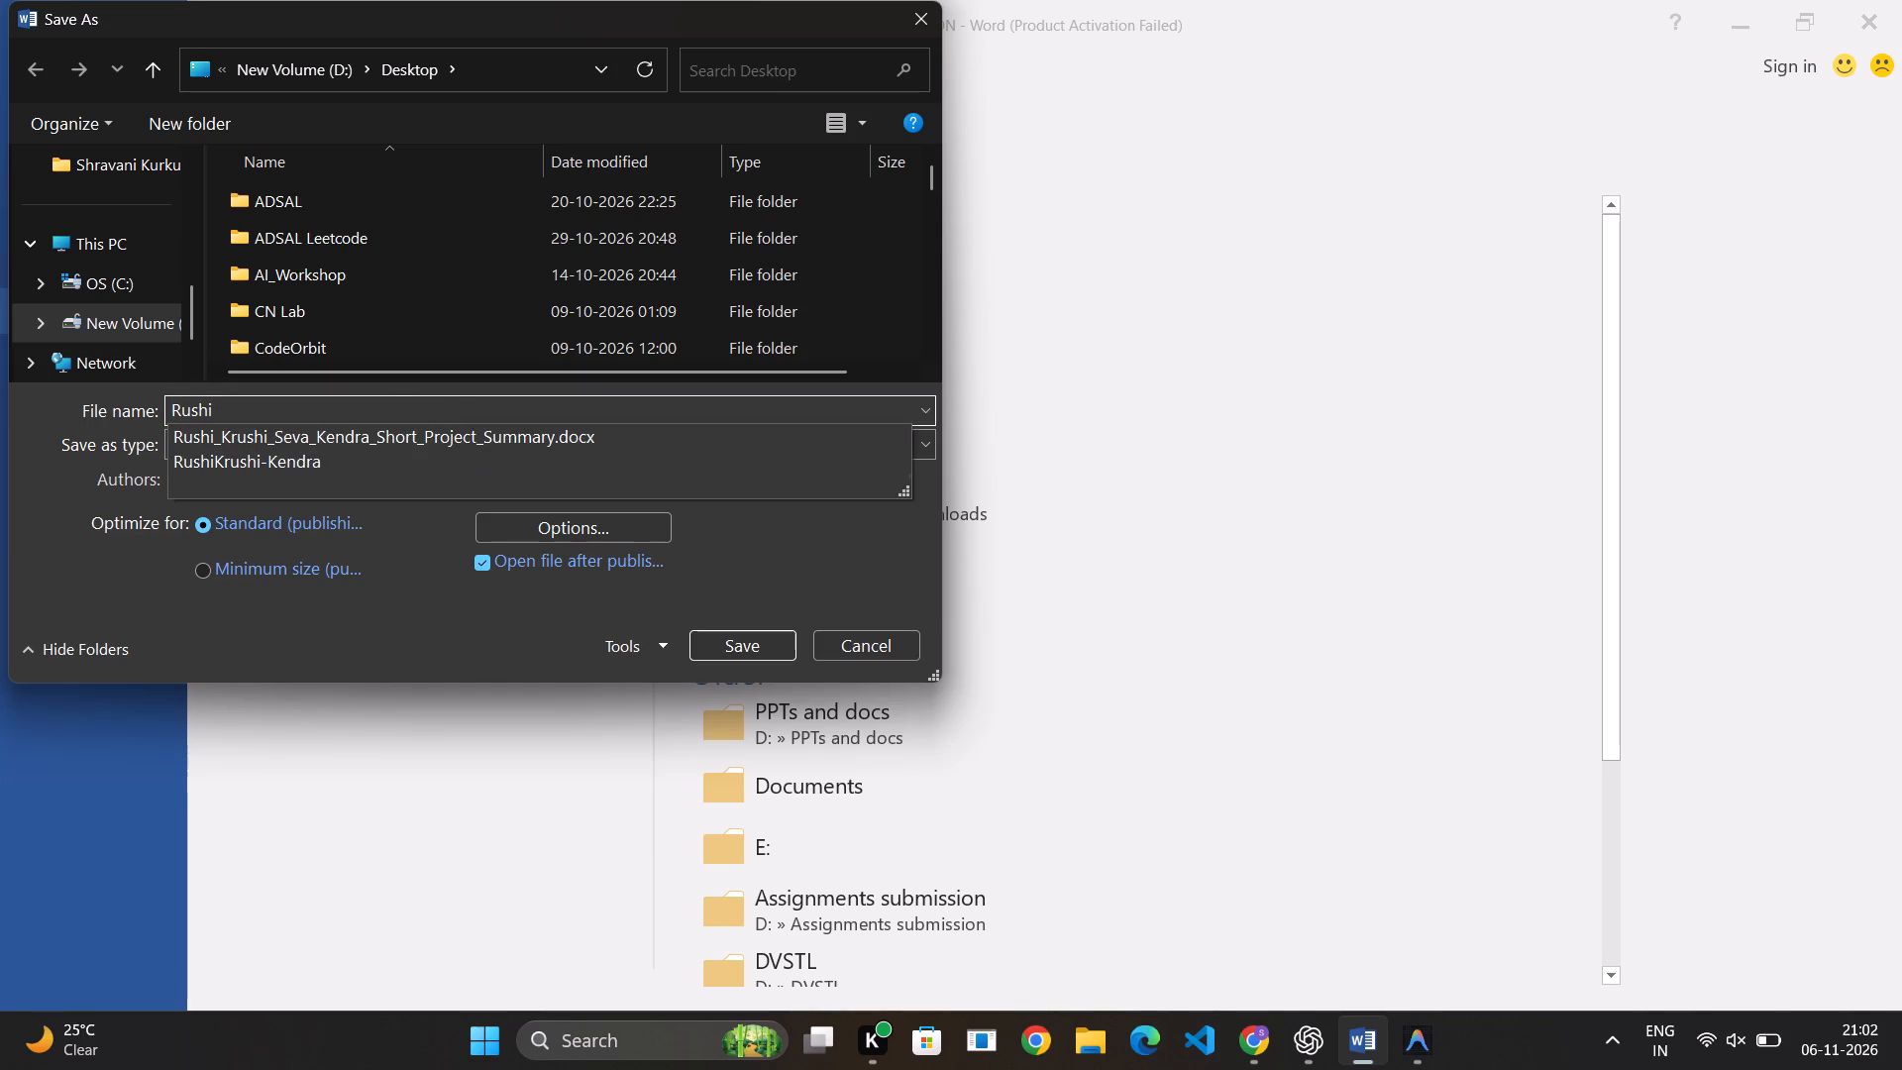
pyautogui.press('space')
pyautogui.write('K')
pyautogui.write('rushi KEndra')
pyautogui.press('space')
pyautogui.press('BackSpace')
pyautogui.press('BackSpace')
pyautogui.press('BackSpace')
pyautogui.press('BackSpace')
pyautogui.press('BackSpace')
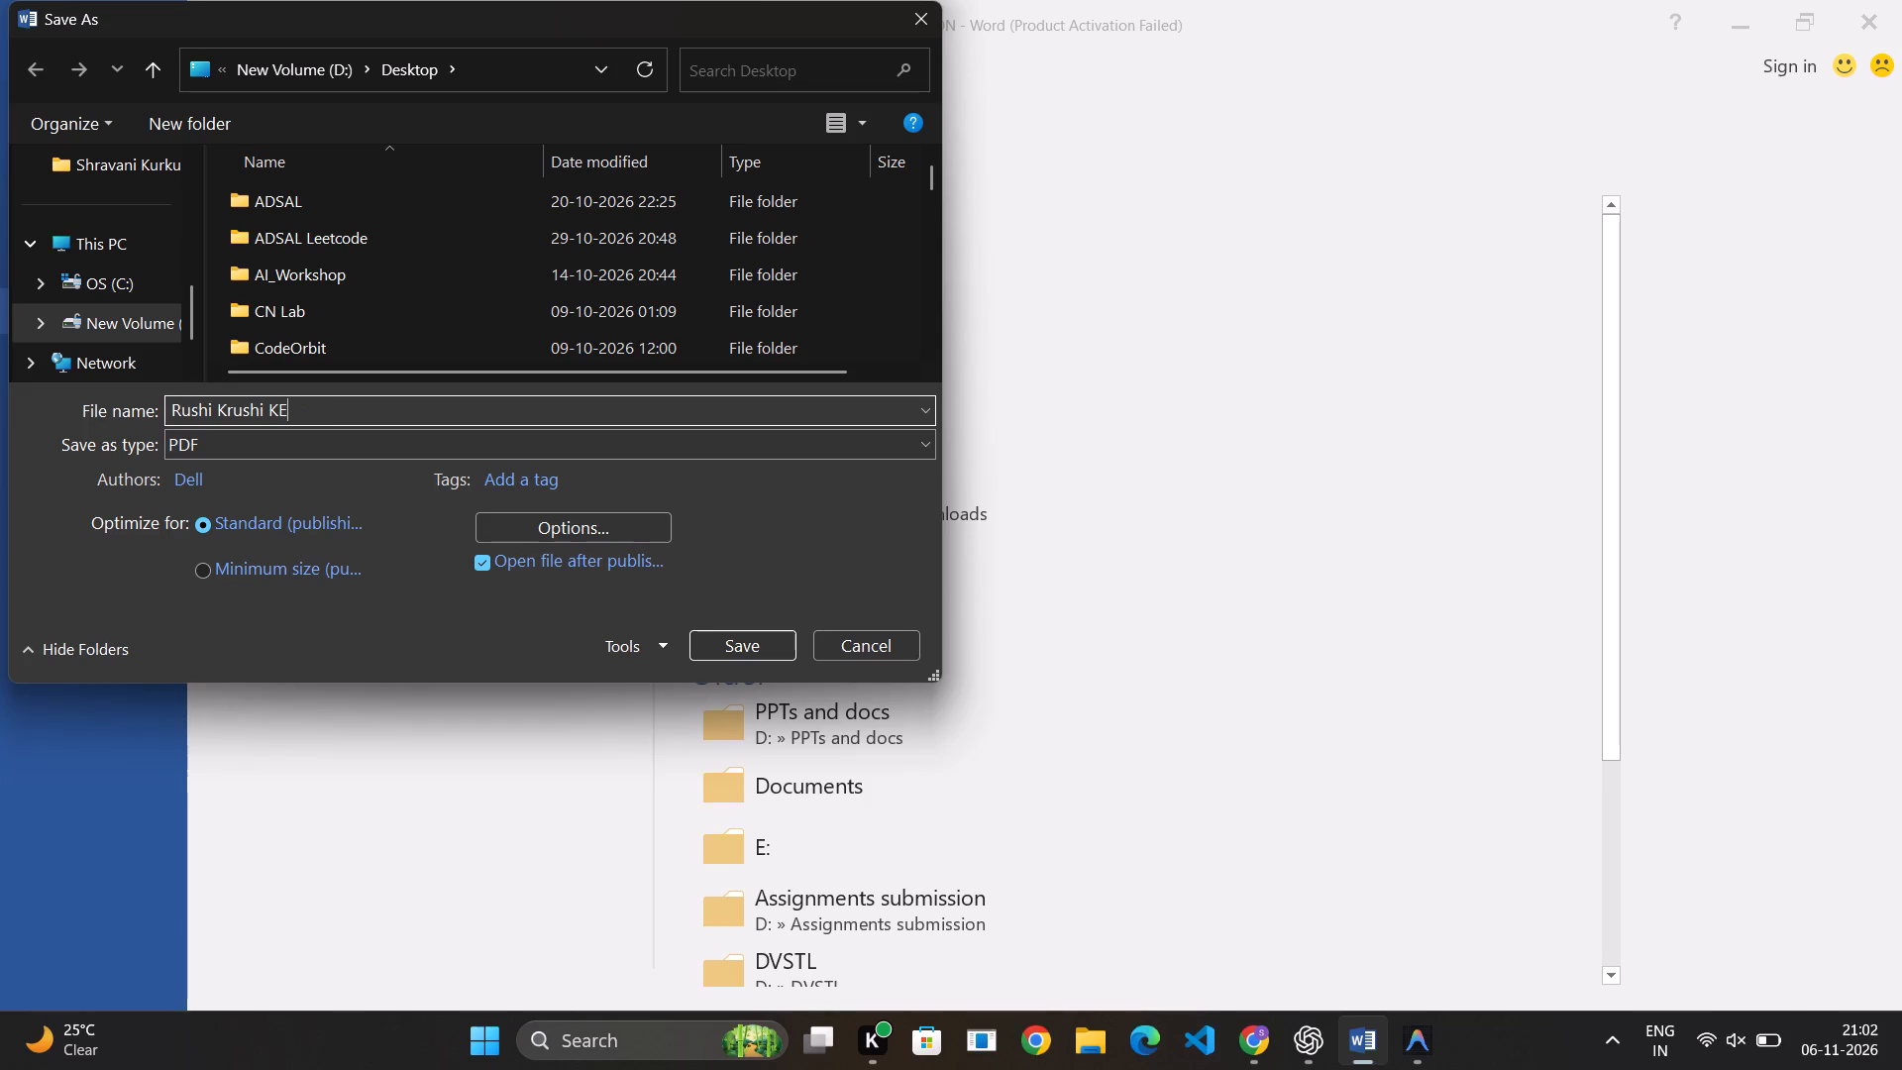
pyautogui.press('BackSpace')
pyautogui.write('endra')
pyautogui.press('space')
pyautogui.write('Project Quotation')
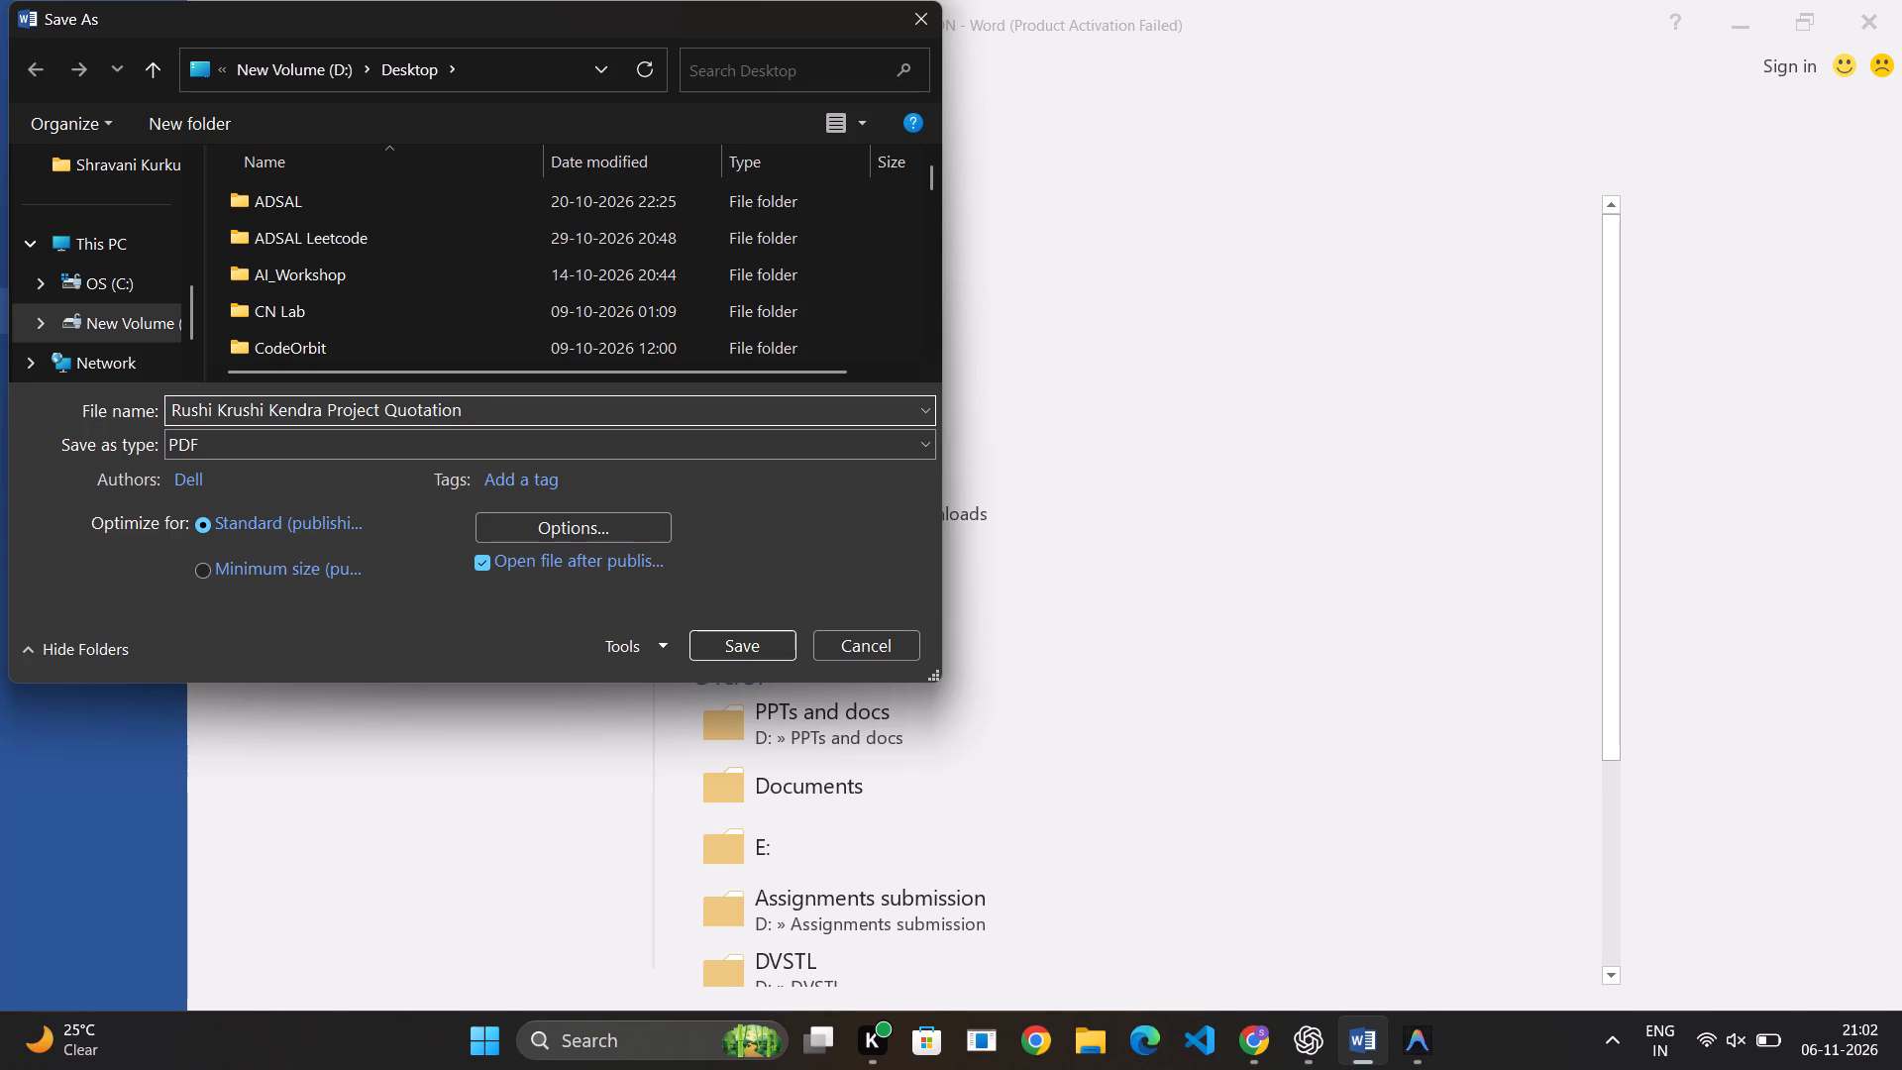
pyautogui.click(768, 651)
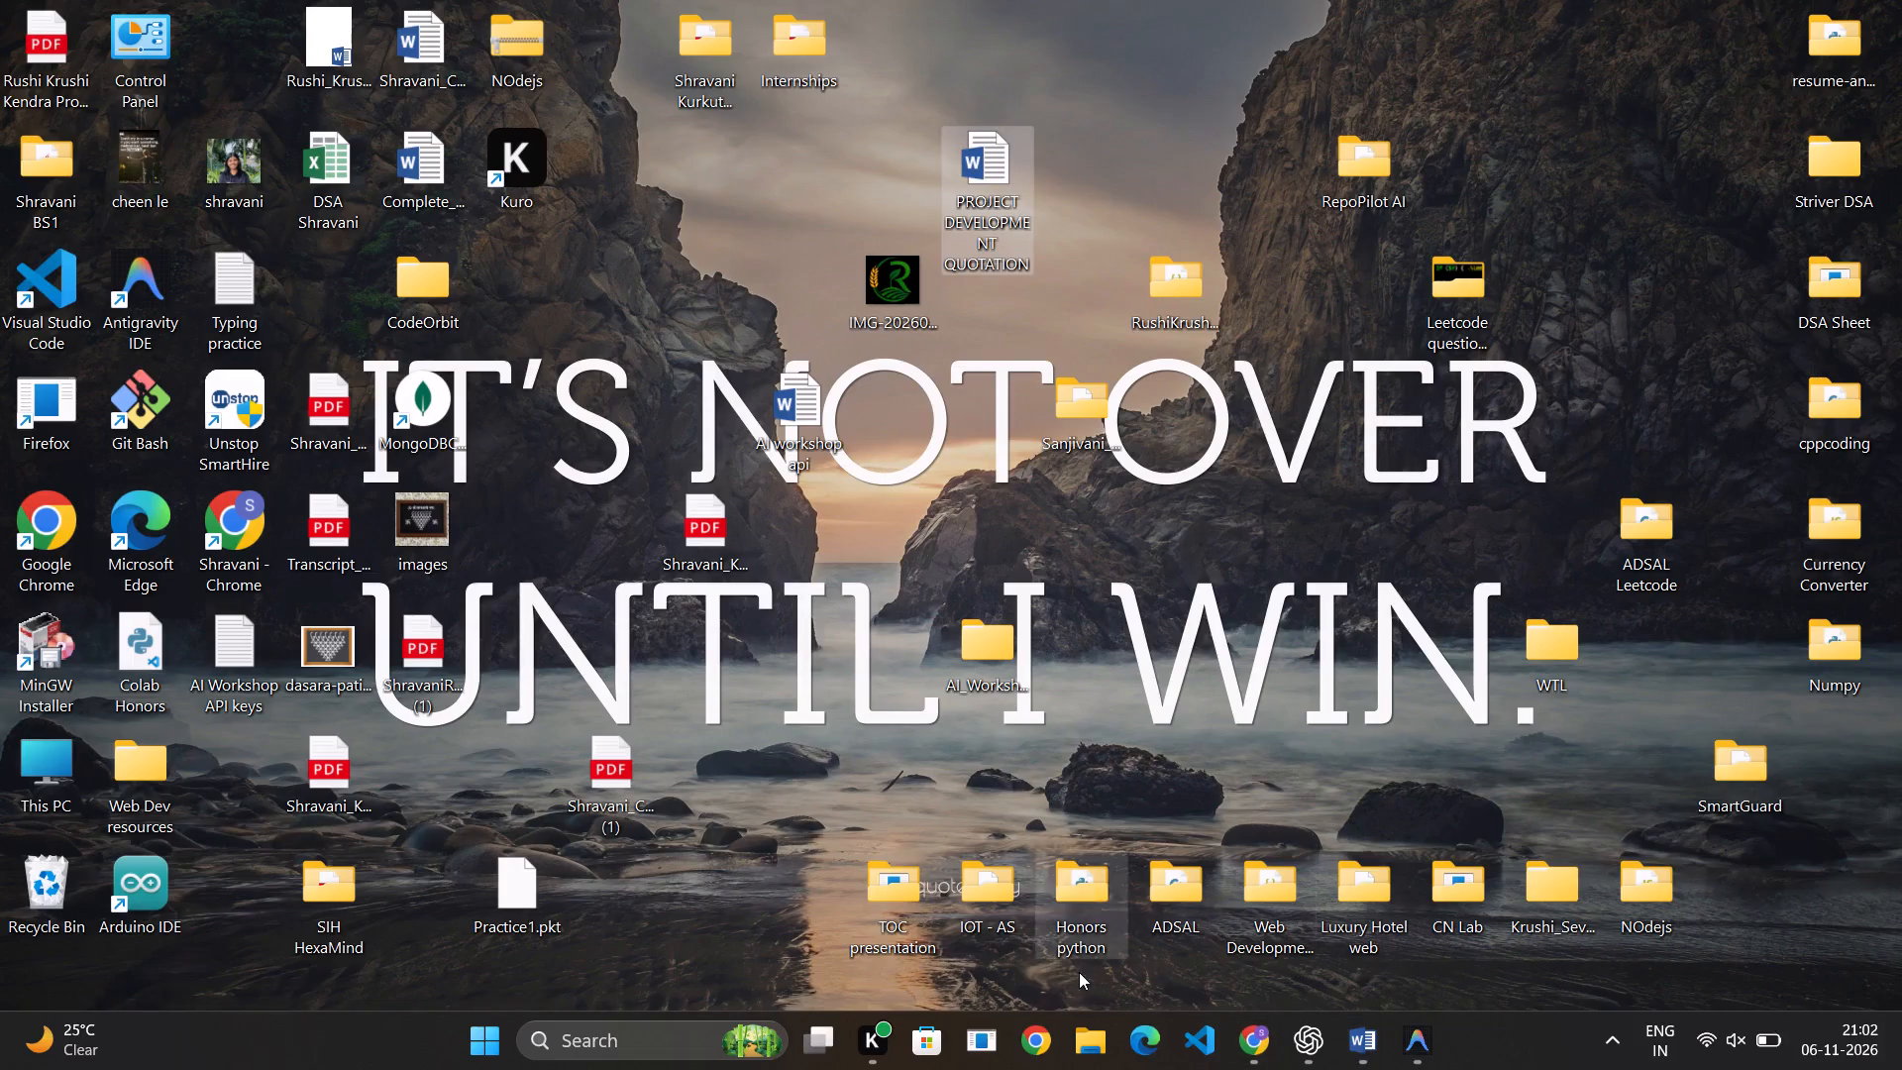
# Switch to Microsoft Edge, check the exported quotation PDF down to the client approval lines, and close it.
pyautogui.click(1137, 1038)
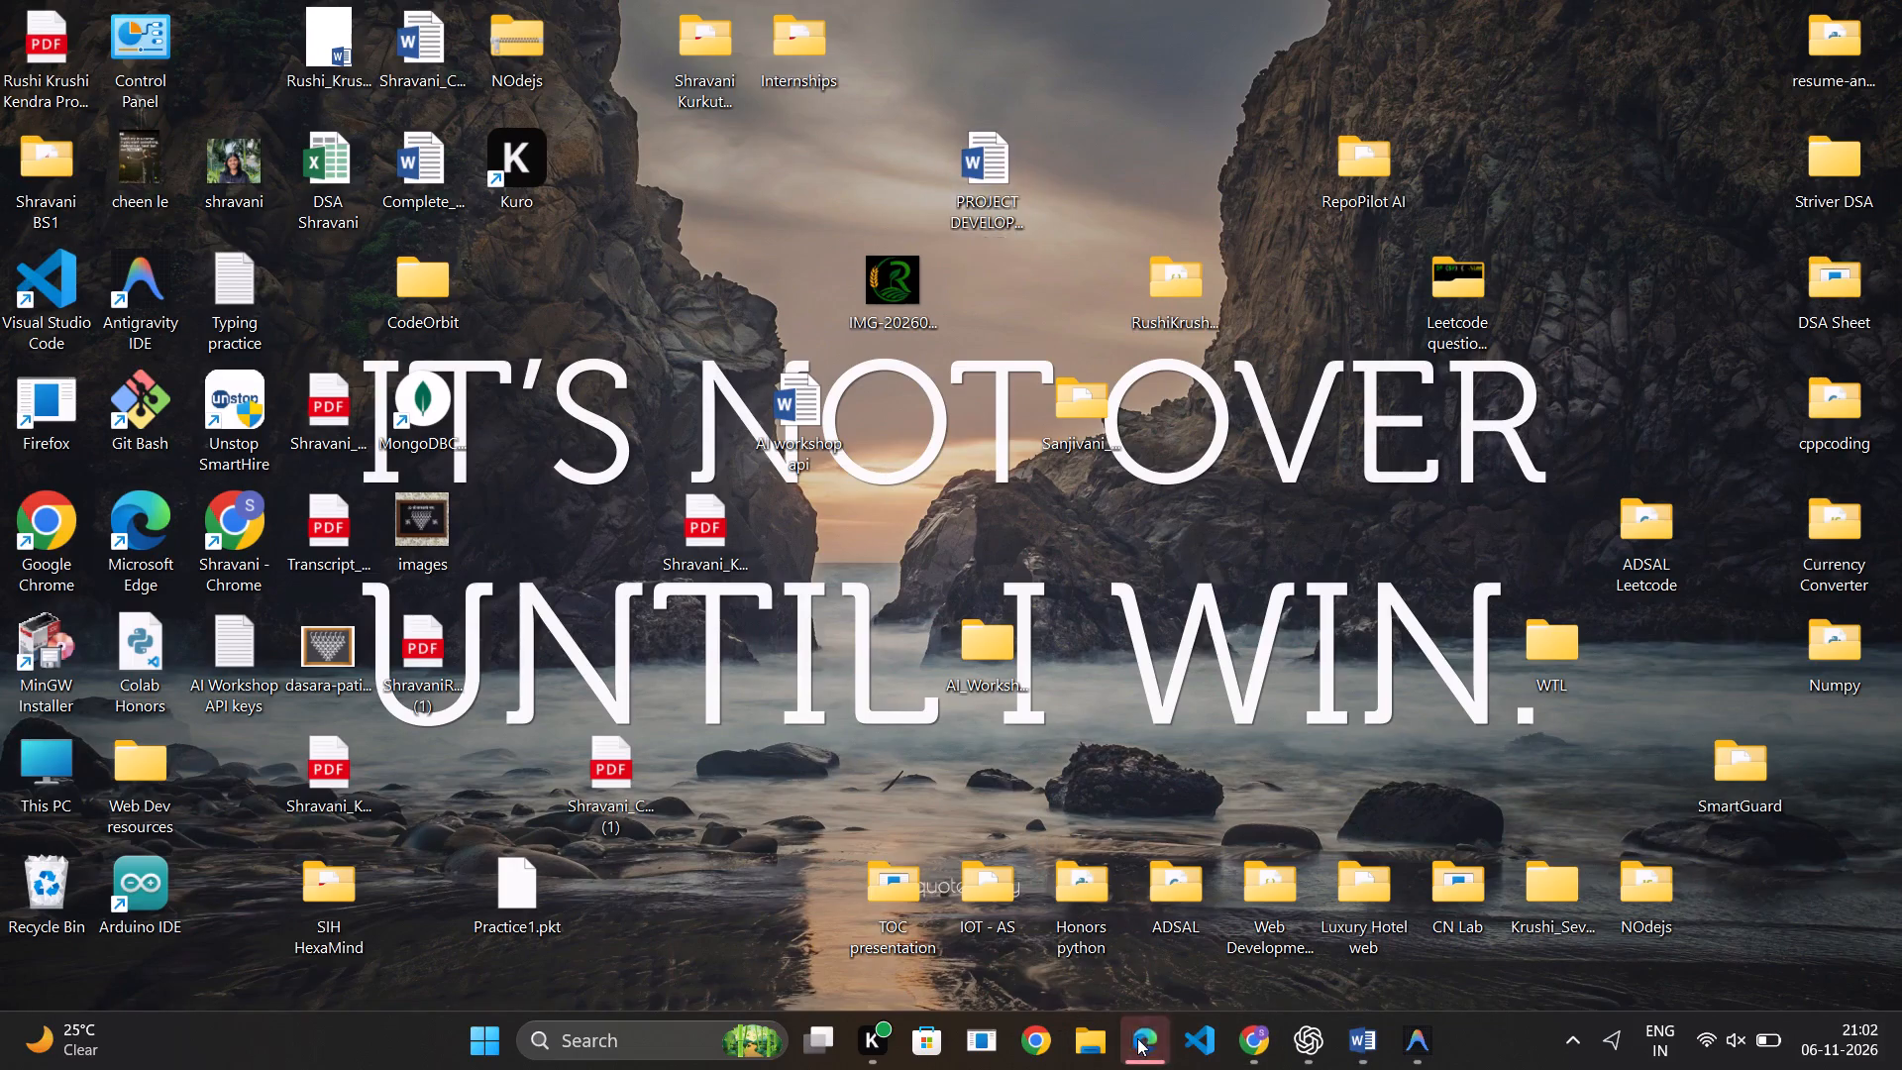
pyautogui.scroll(-7, 1047, 660)
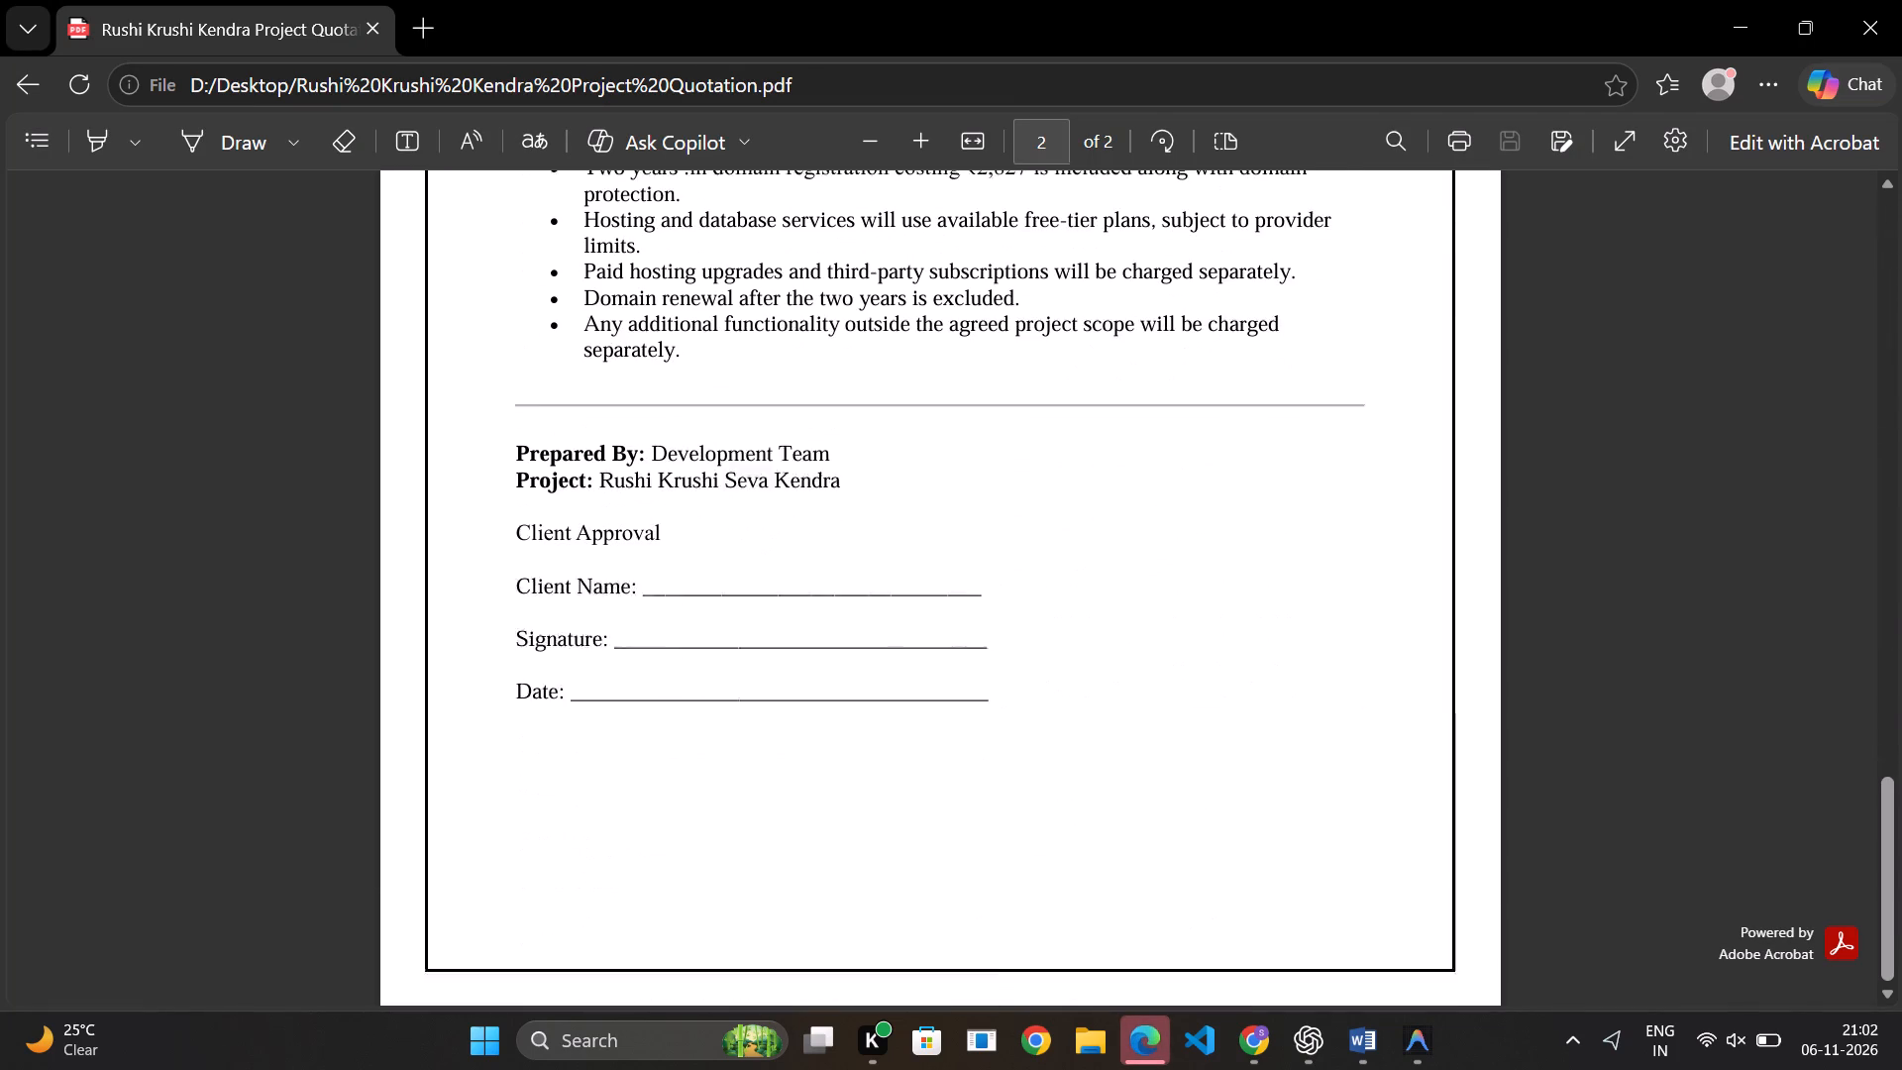
pyautogui.click(1901, 0)
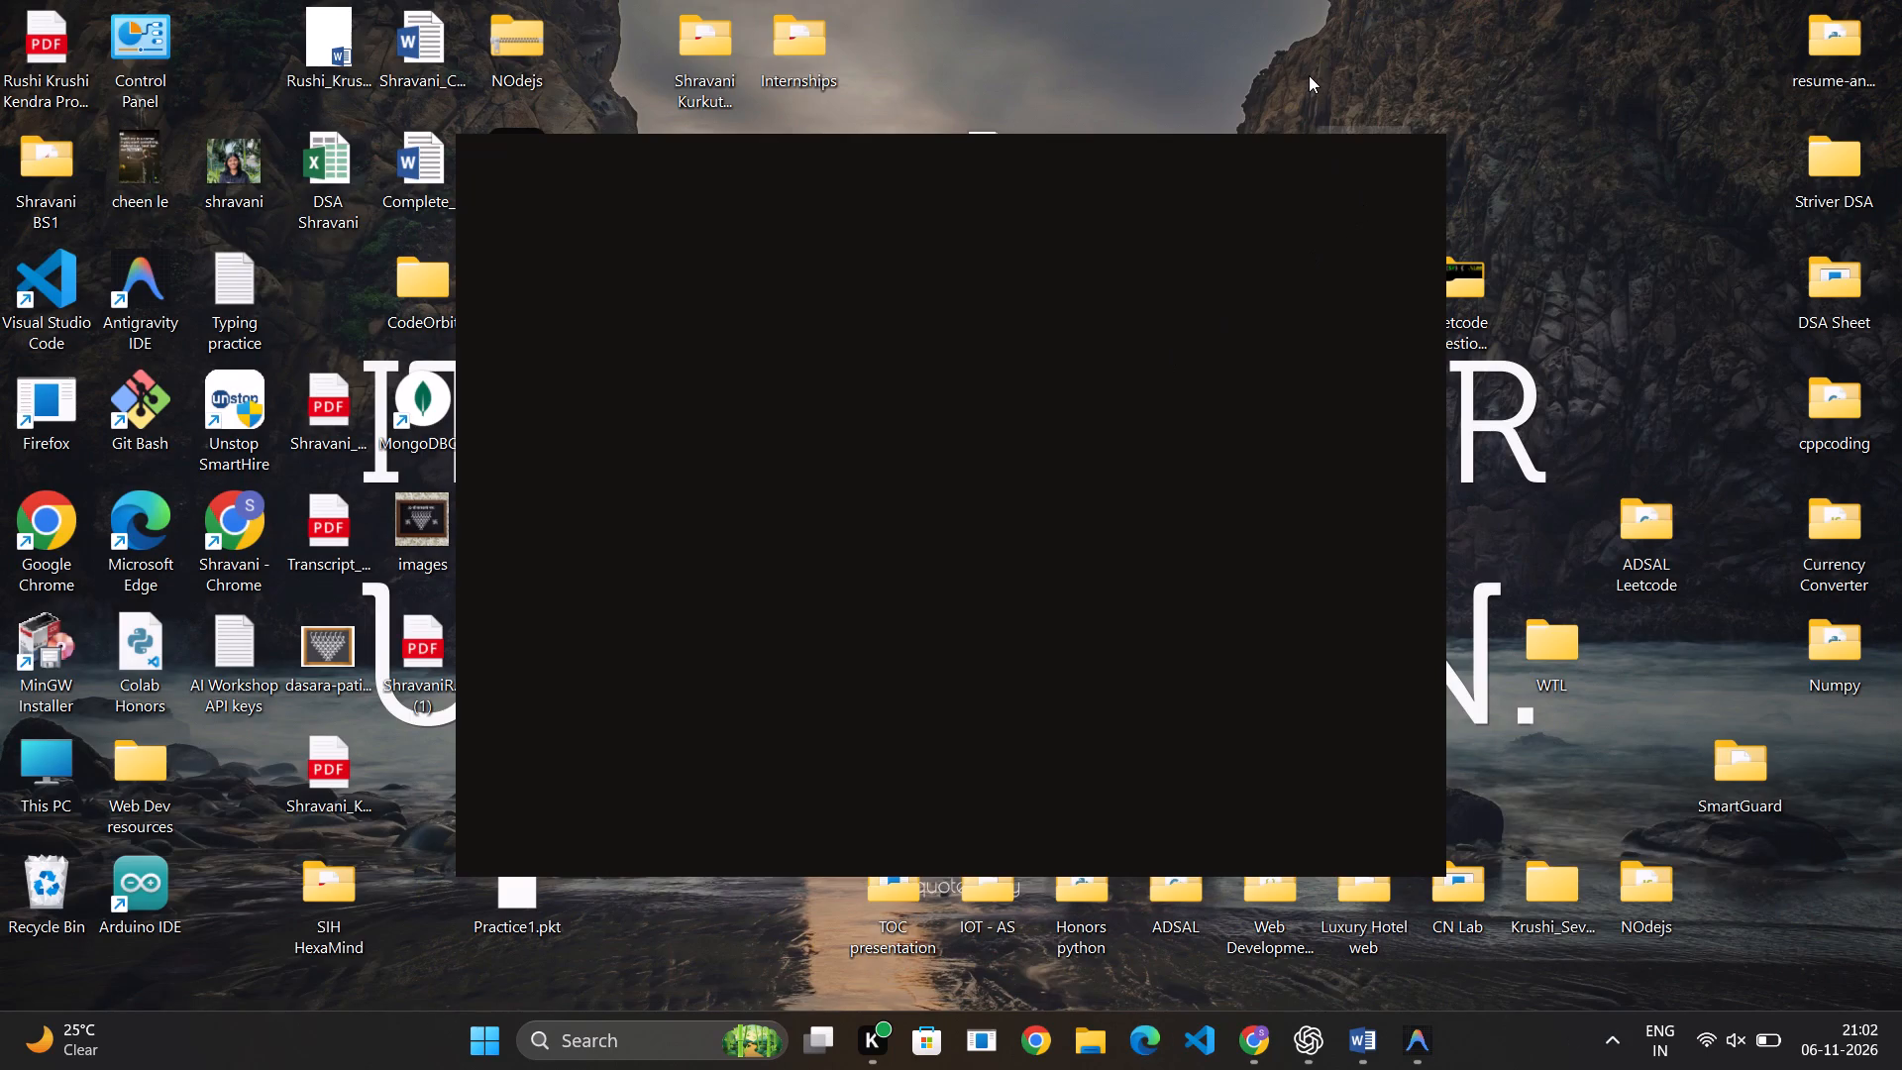
# Open the Rushi Krushi Kendra Project Quotation PDF from the desktop.
pyautogui.click(1309, 75)
pyautogui.doubleClick(67, 92)
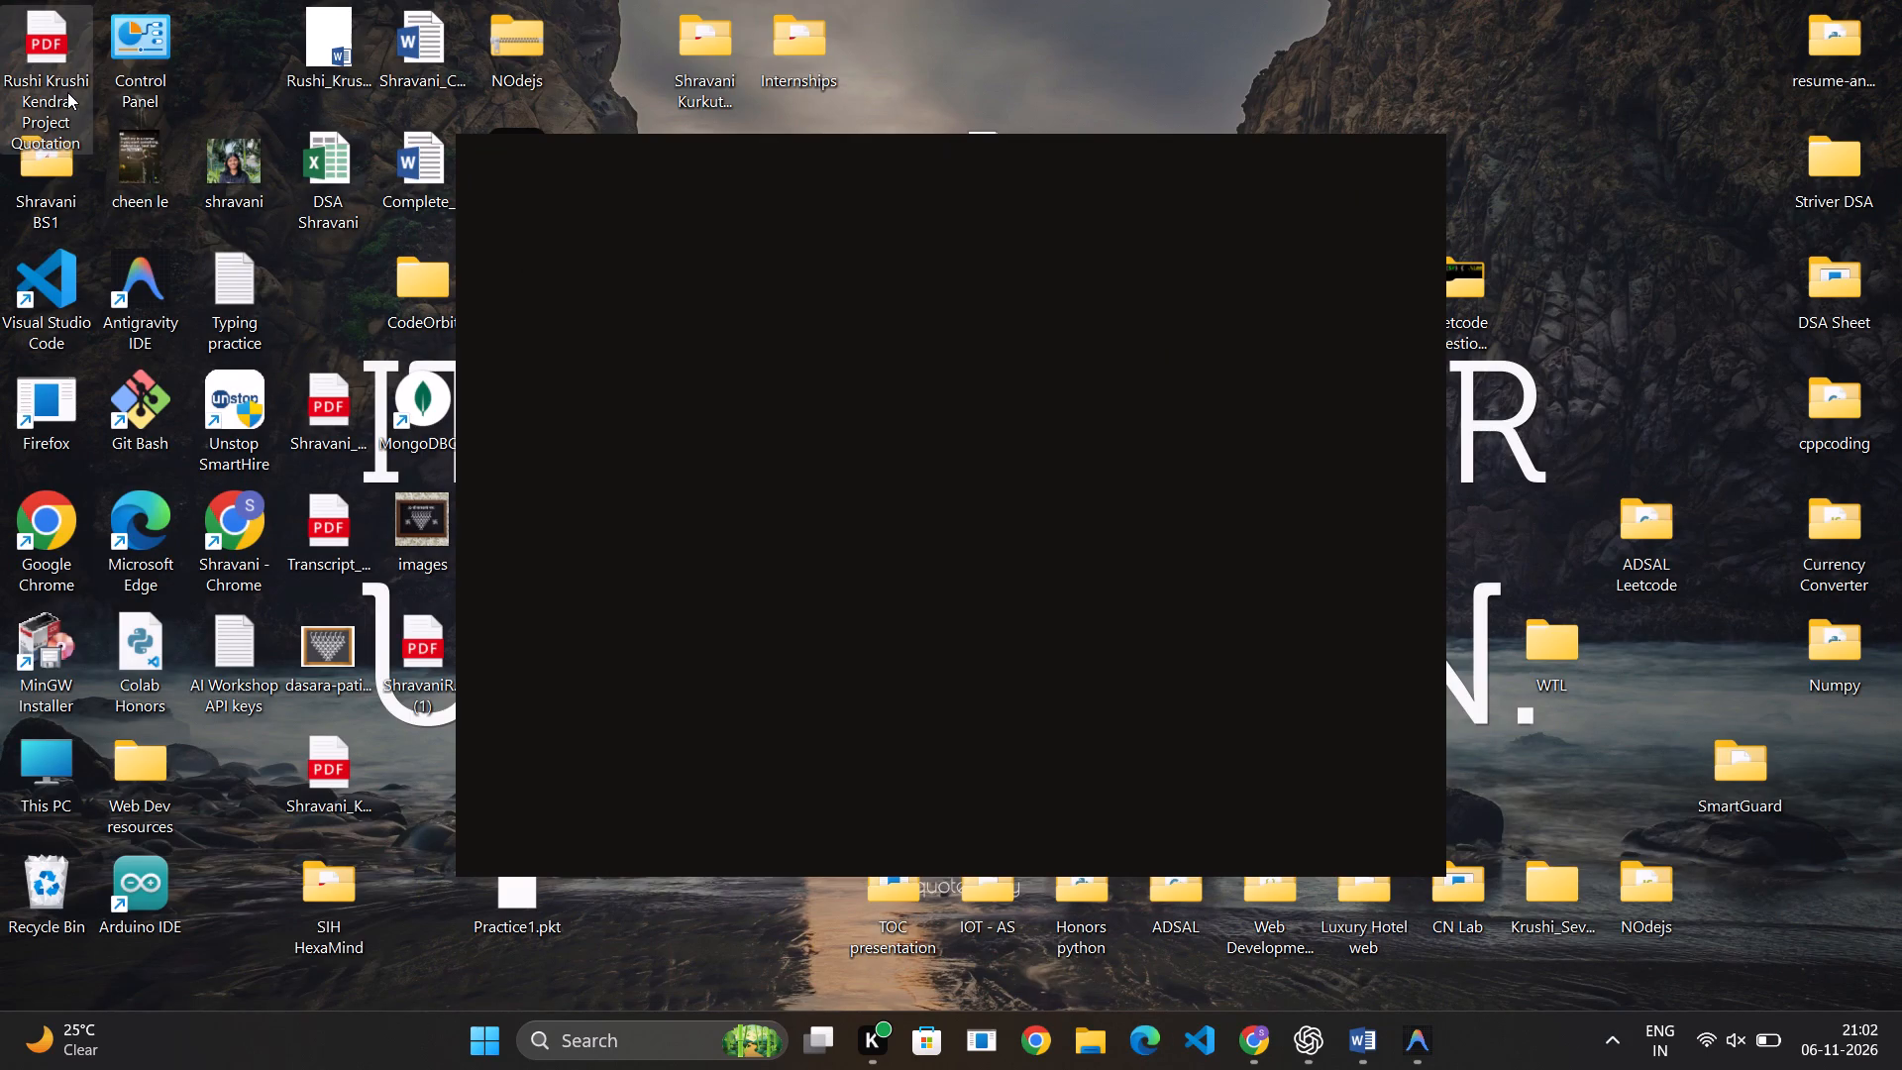
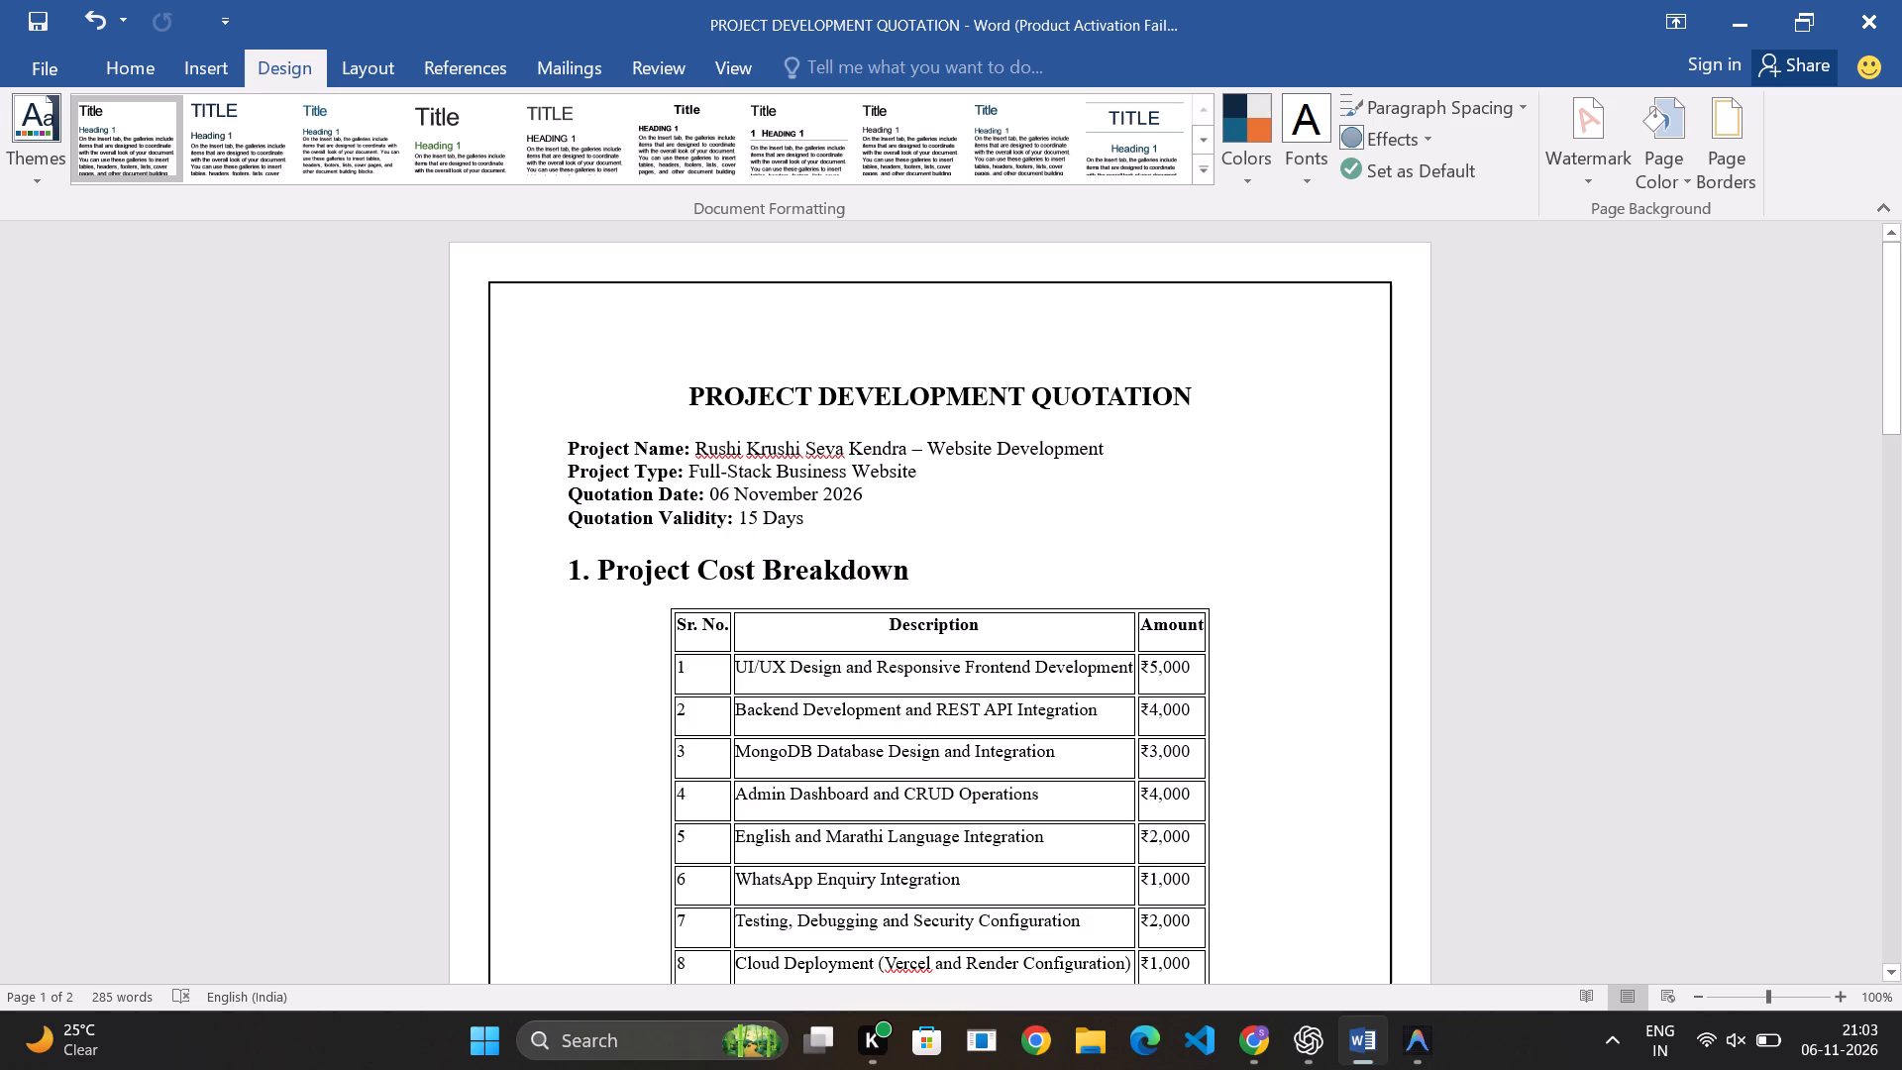
# Change the day and month of the Quotation Date in the document header to 15 October.
pyautogui.doubleClick(756, 494)
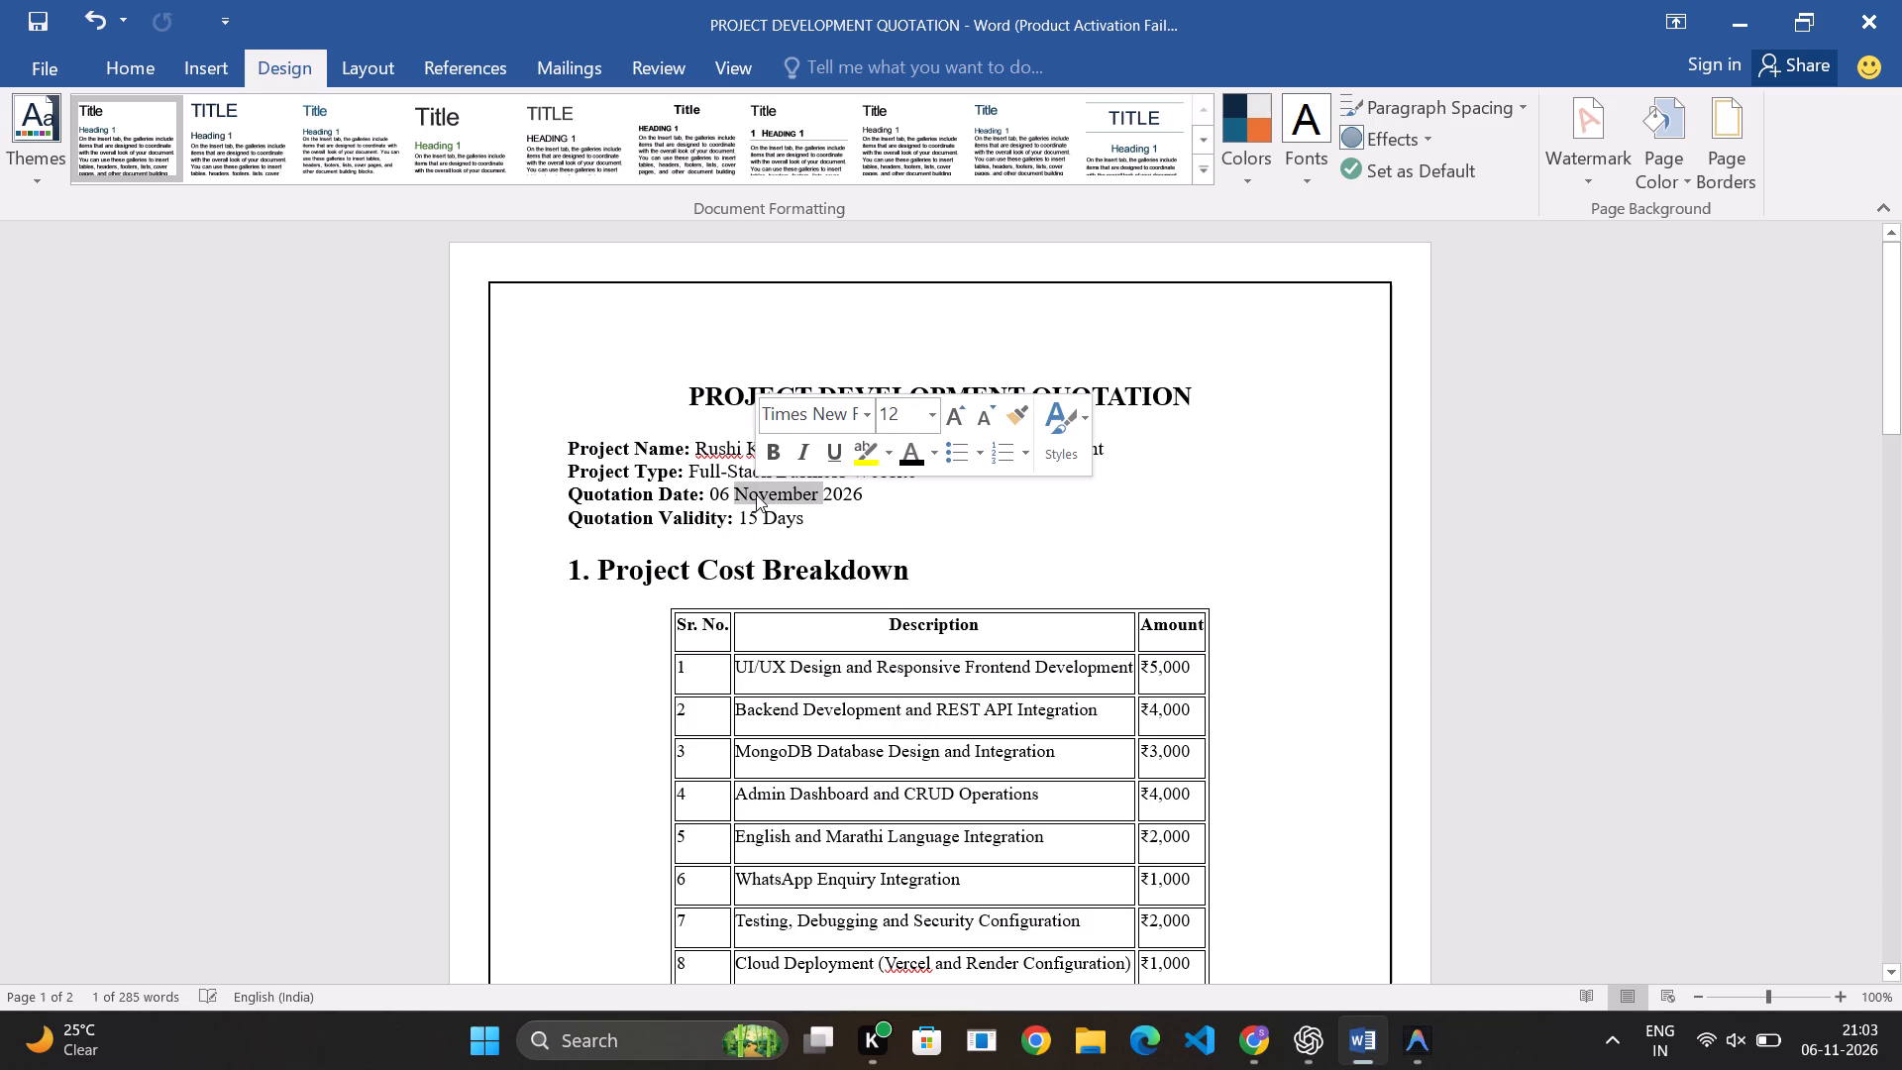
pyautogui.write('October')
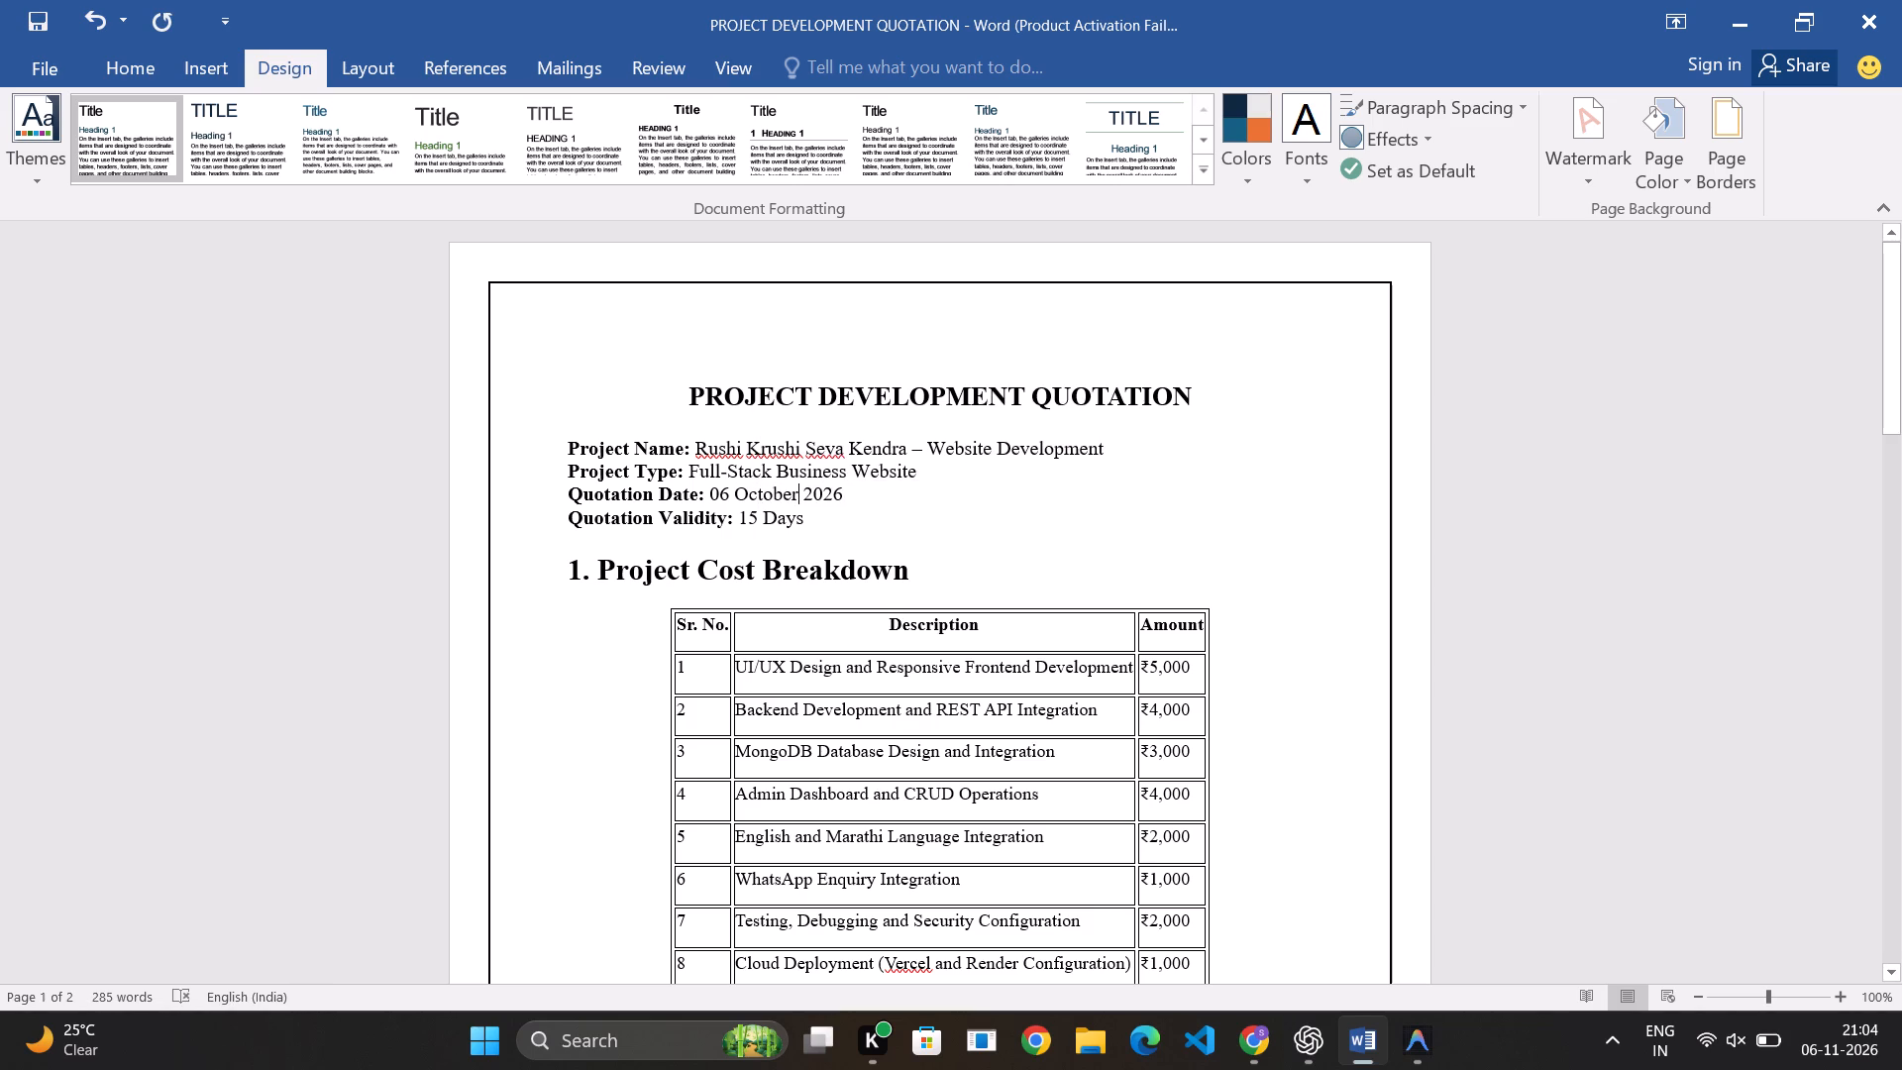
pyautogui.doubleClick(713, 488)
pyautogui.write('15')
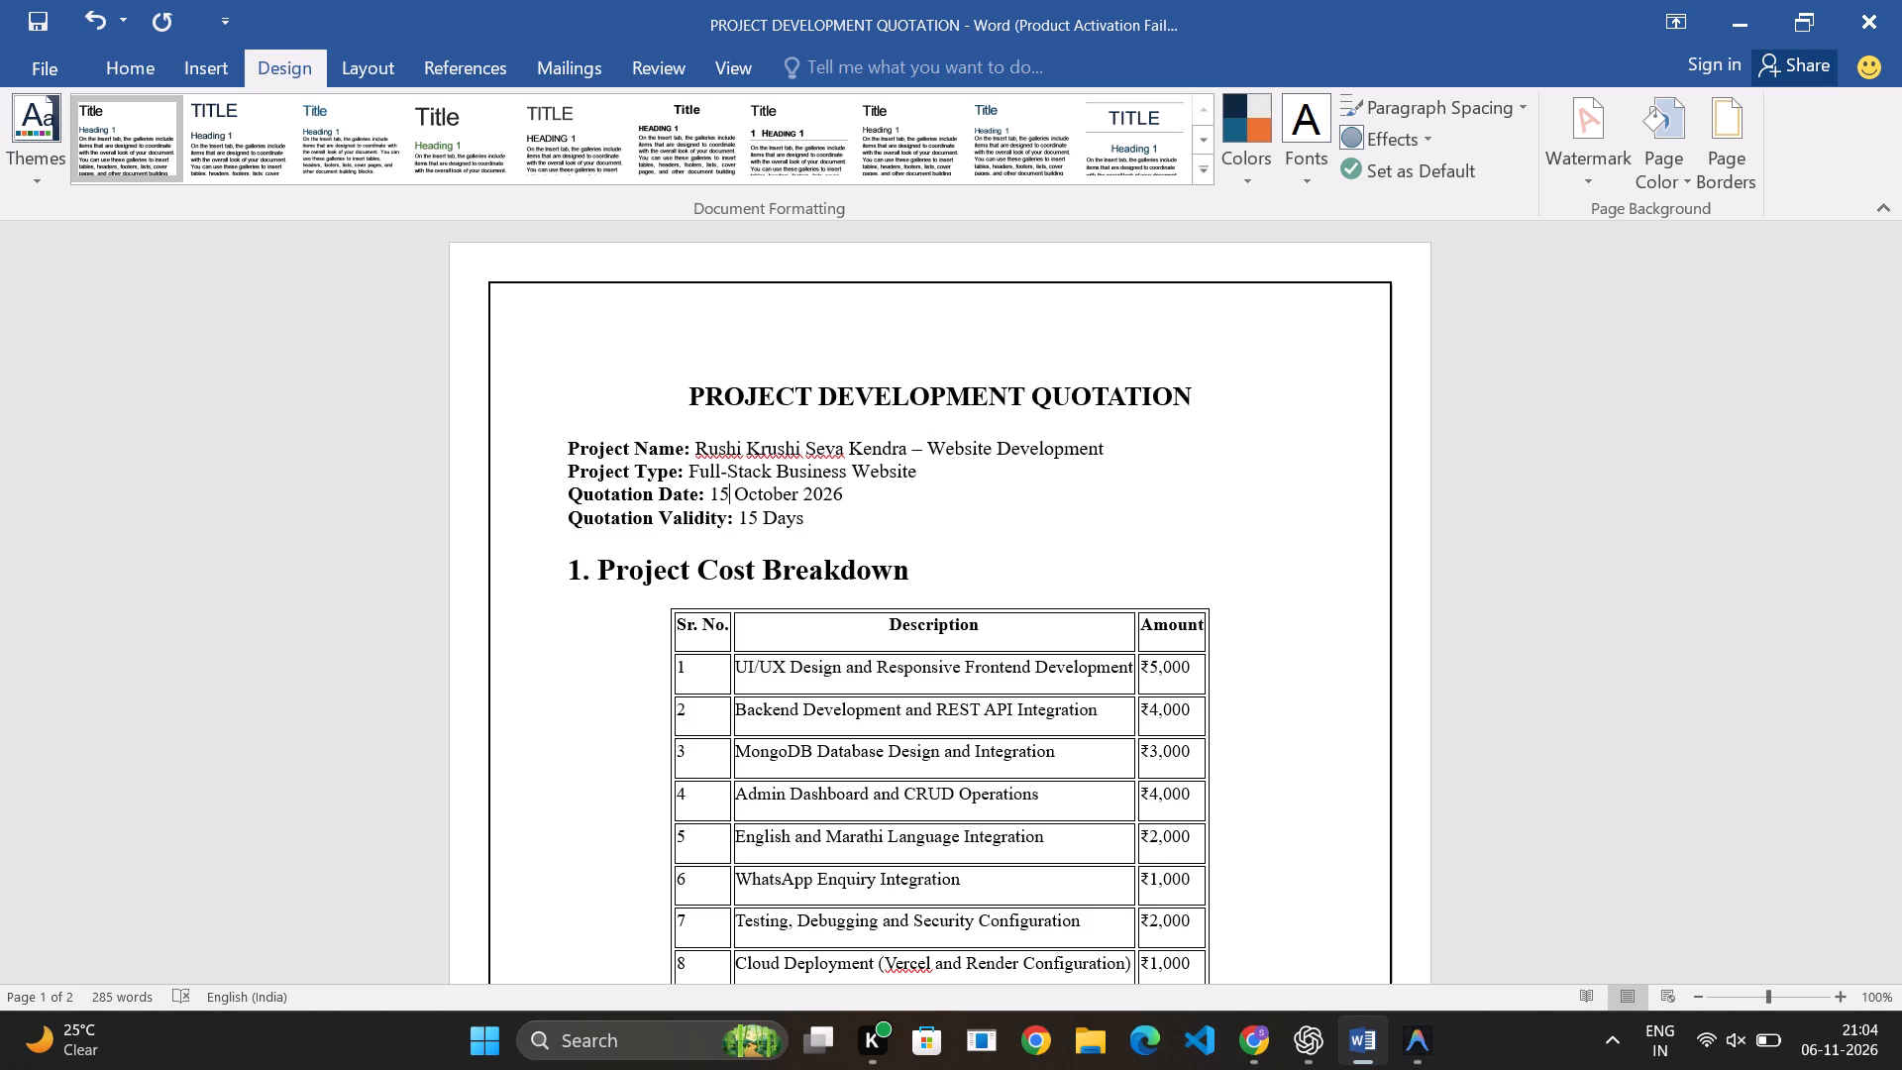
pyautogui.press('Delete')
pyautogui.press('space')
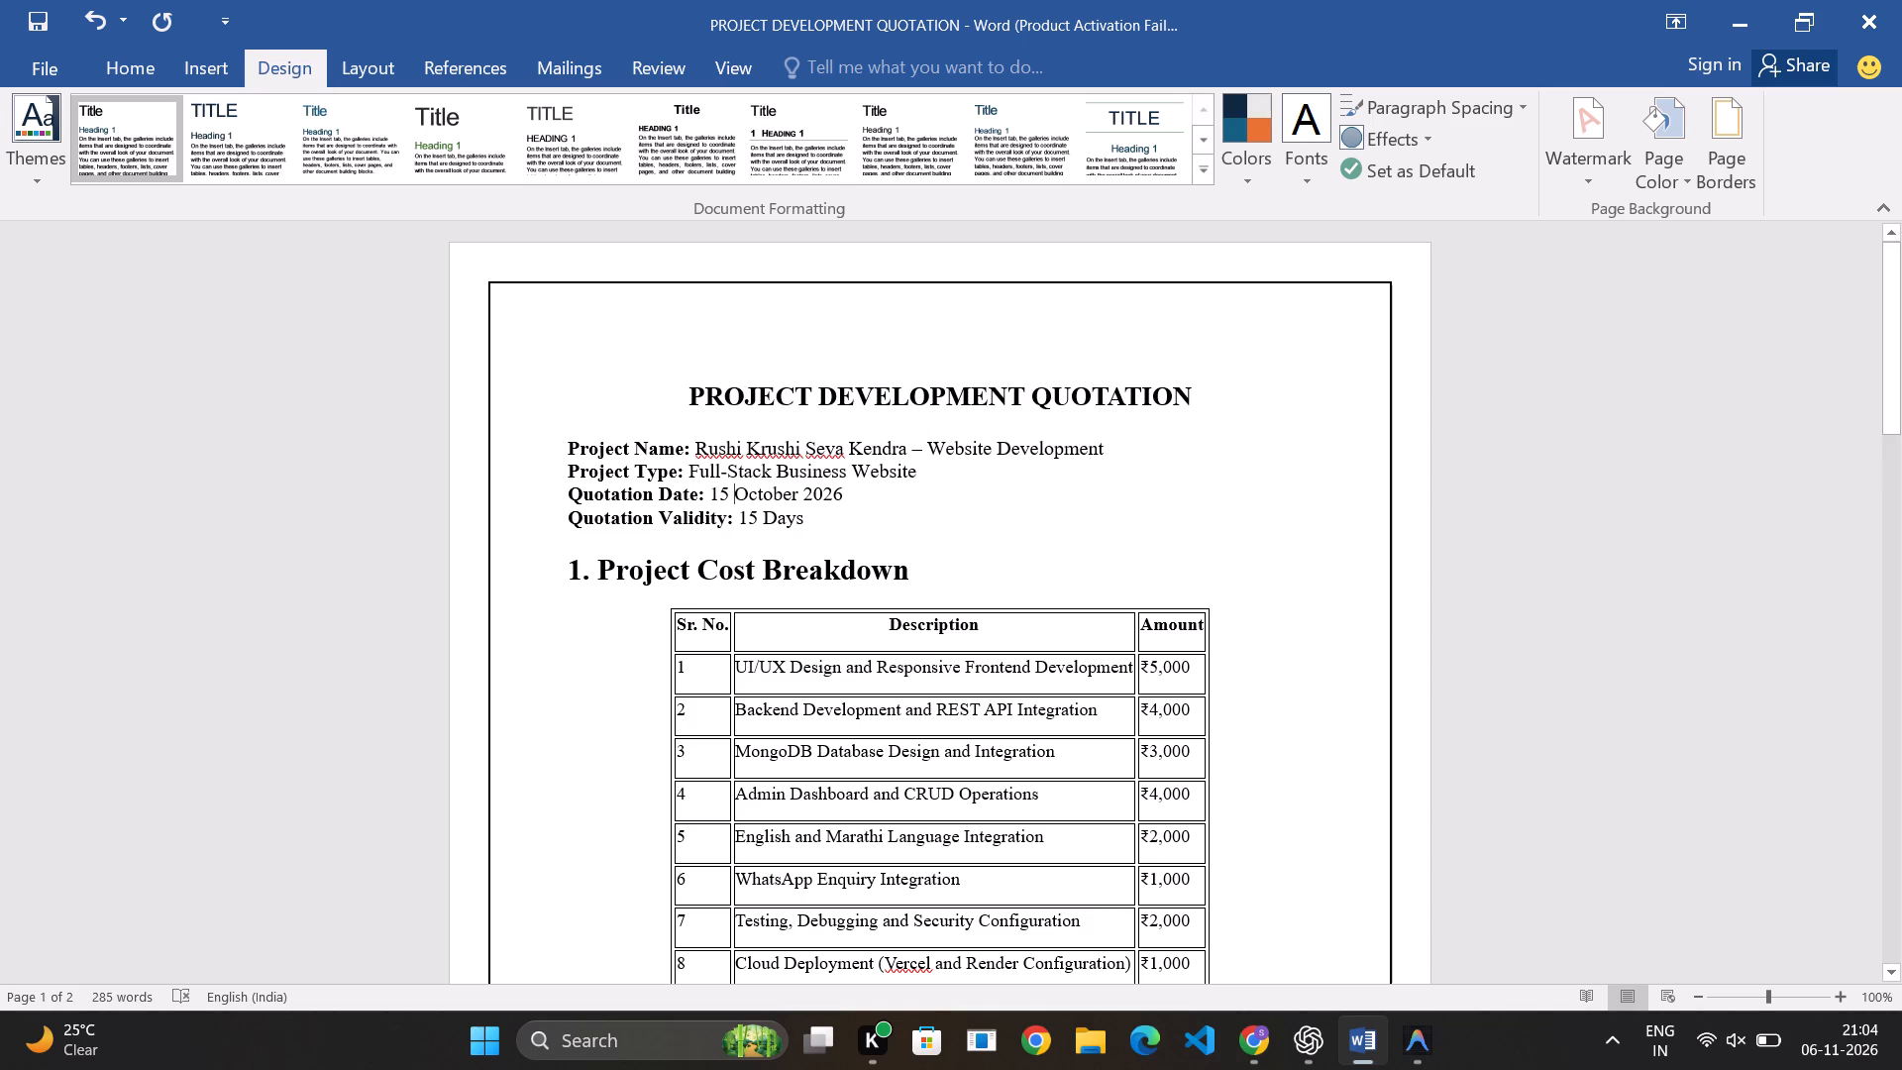
pyautogui.doubleClick(769, 489)
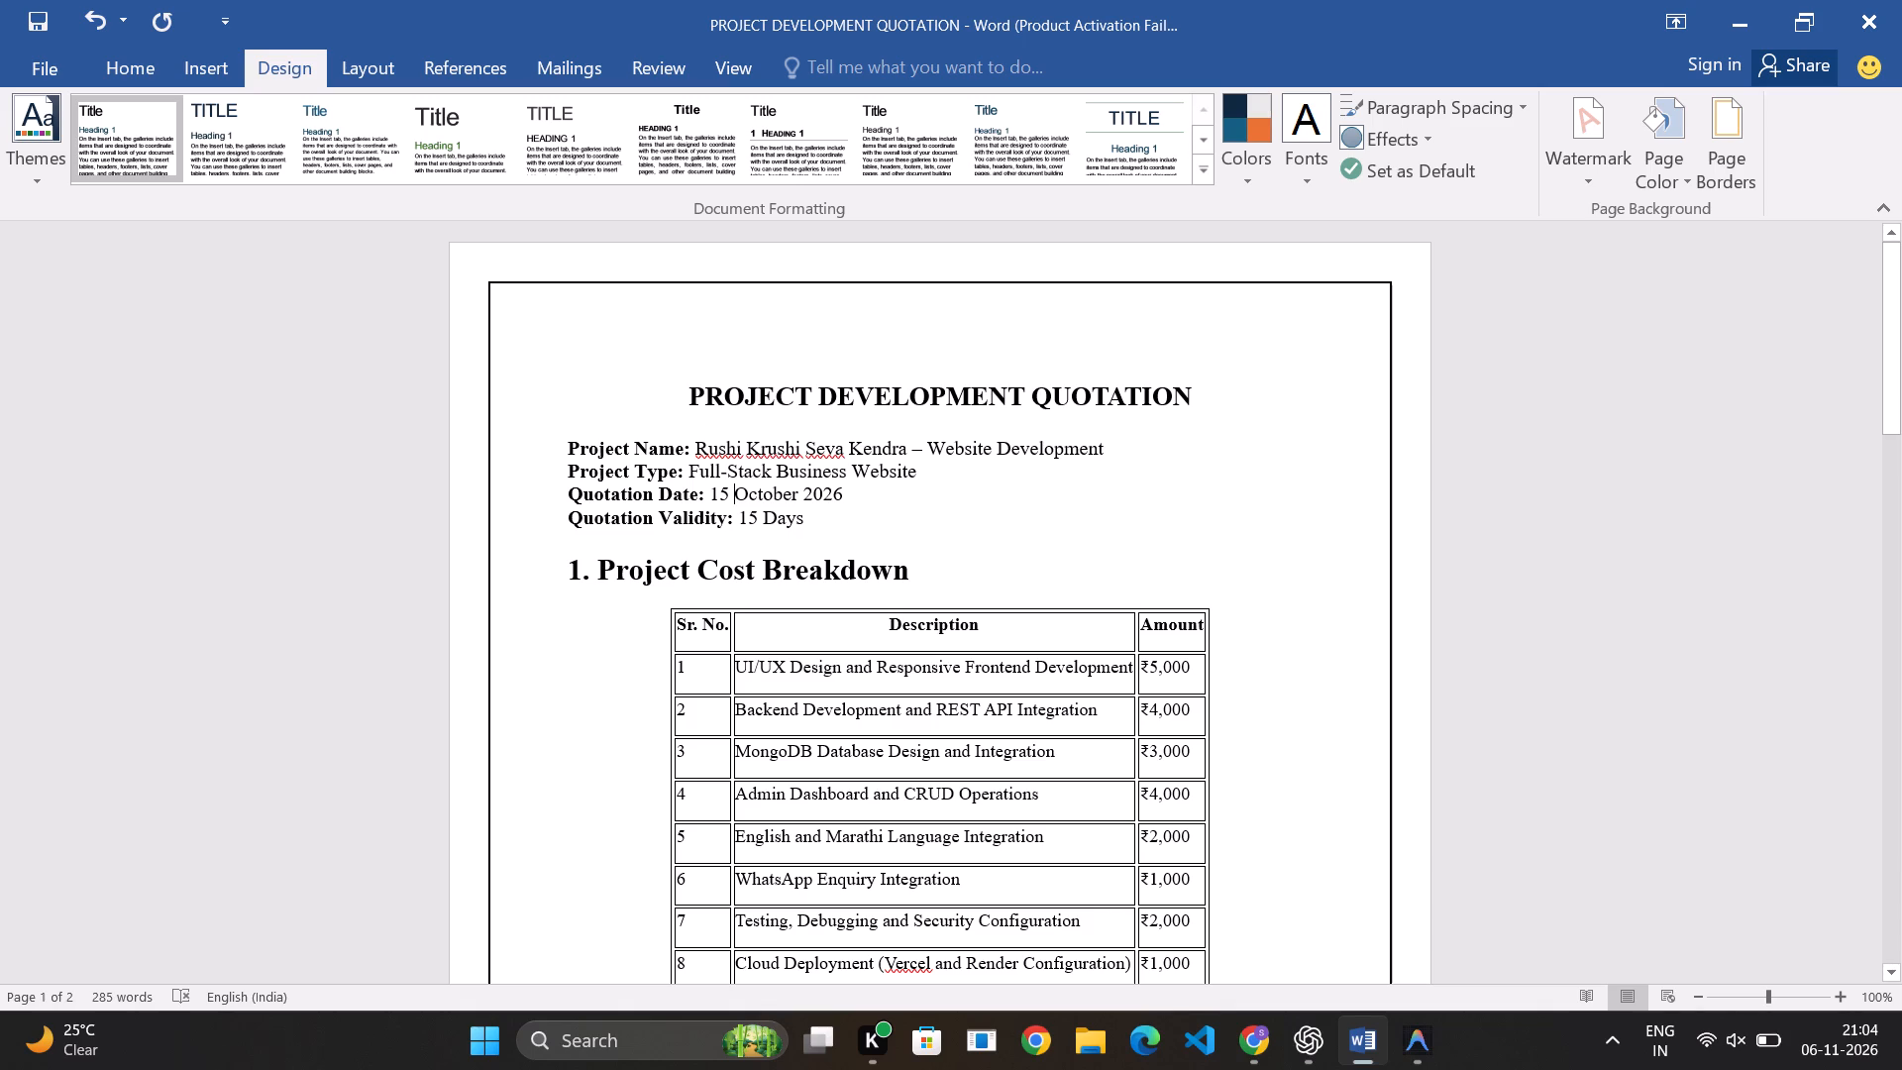
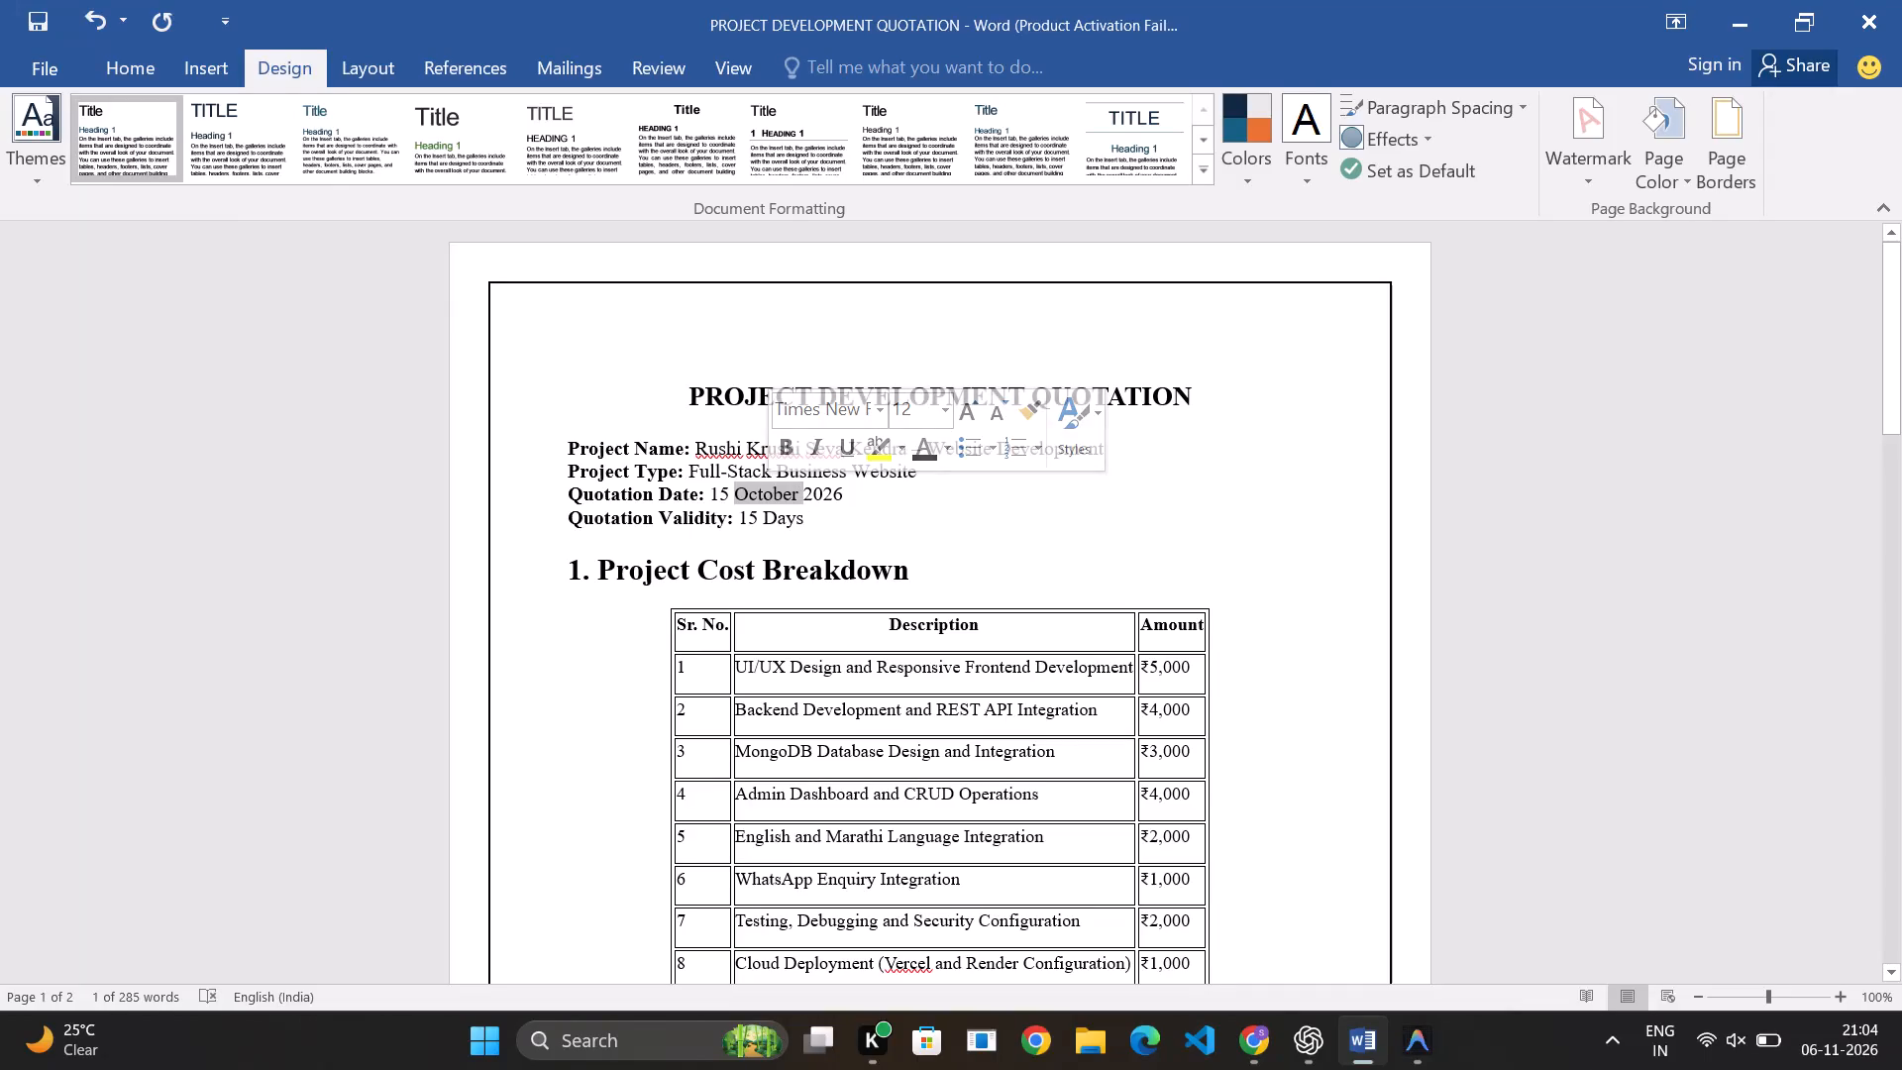
# Change the day of the Quotation Date in the document header to 05.
pyautogui.click(902, 517)
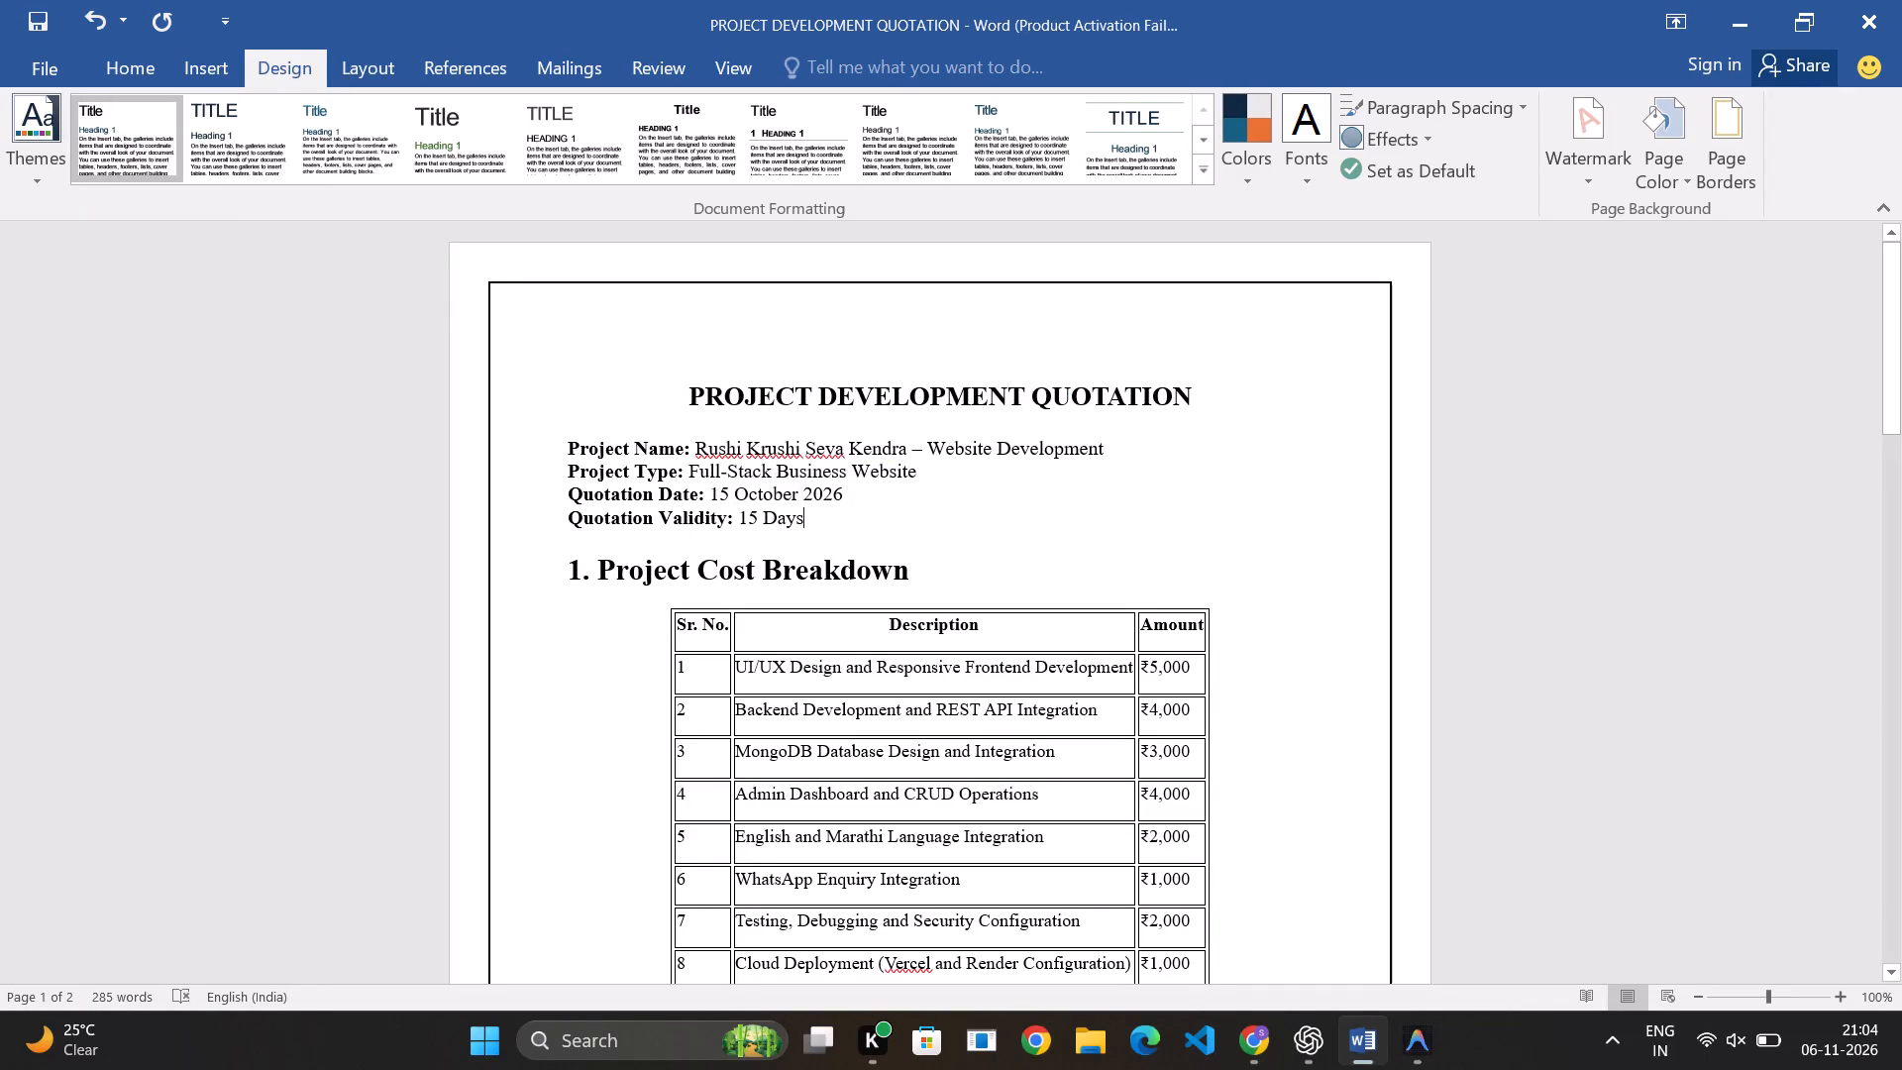
pyautogui.click(731, 496)
pyautogui.press('BackSpace')
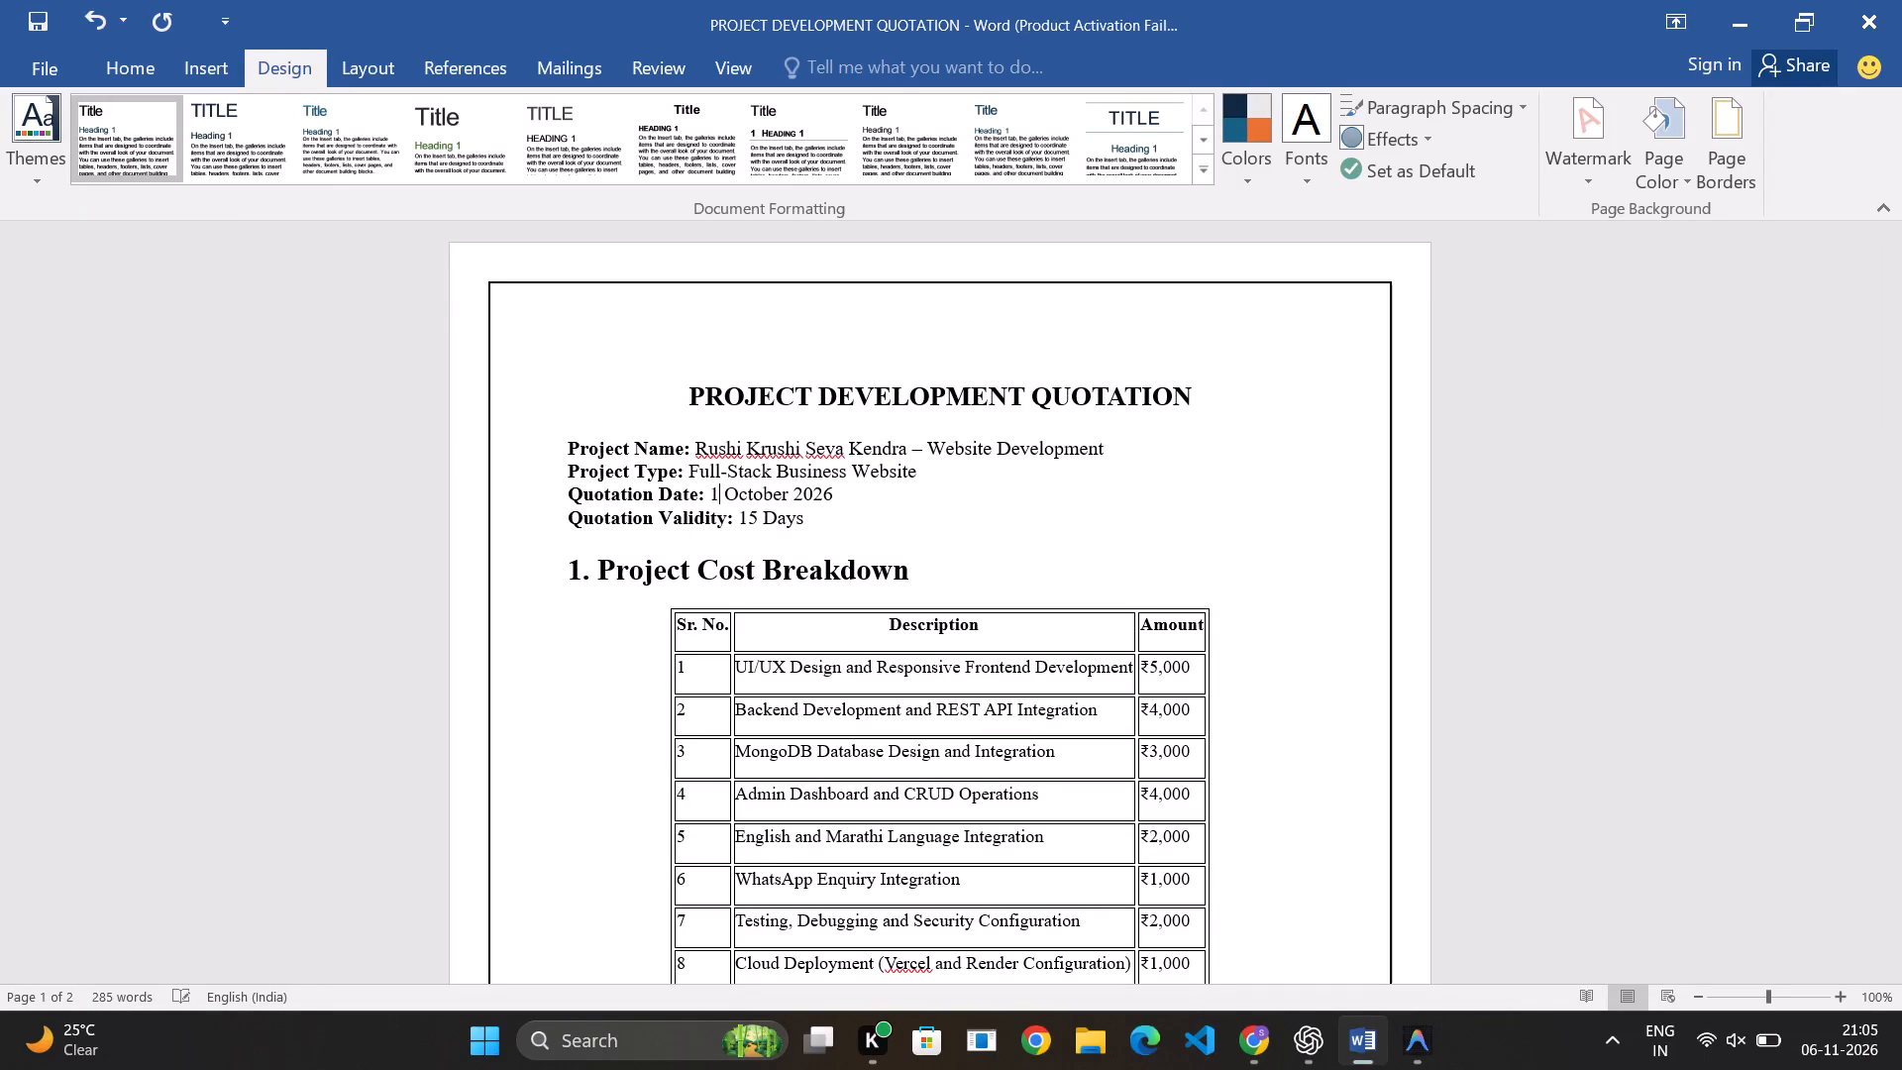
pyautogui.press('BackSpace')
pyautogui.press('5')
pyautogui.press('BackSpace')
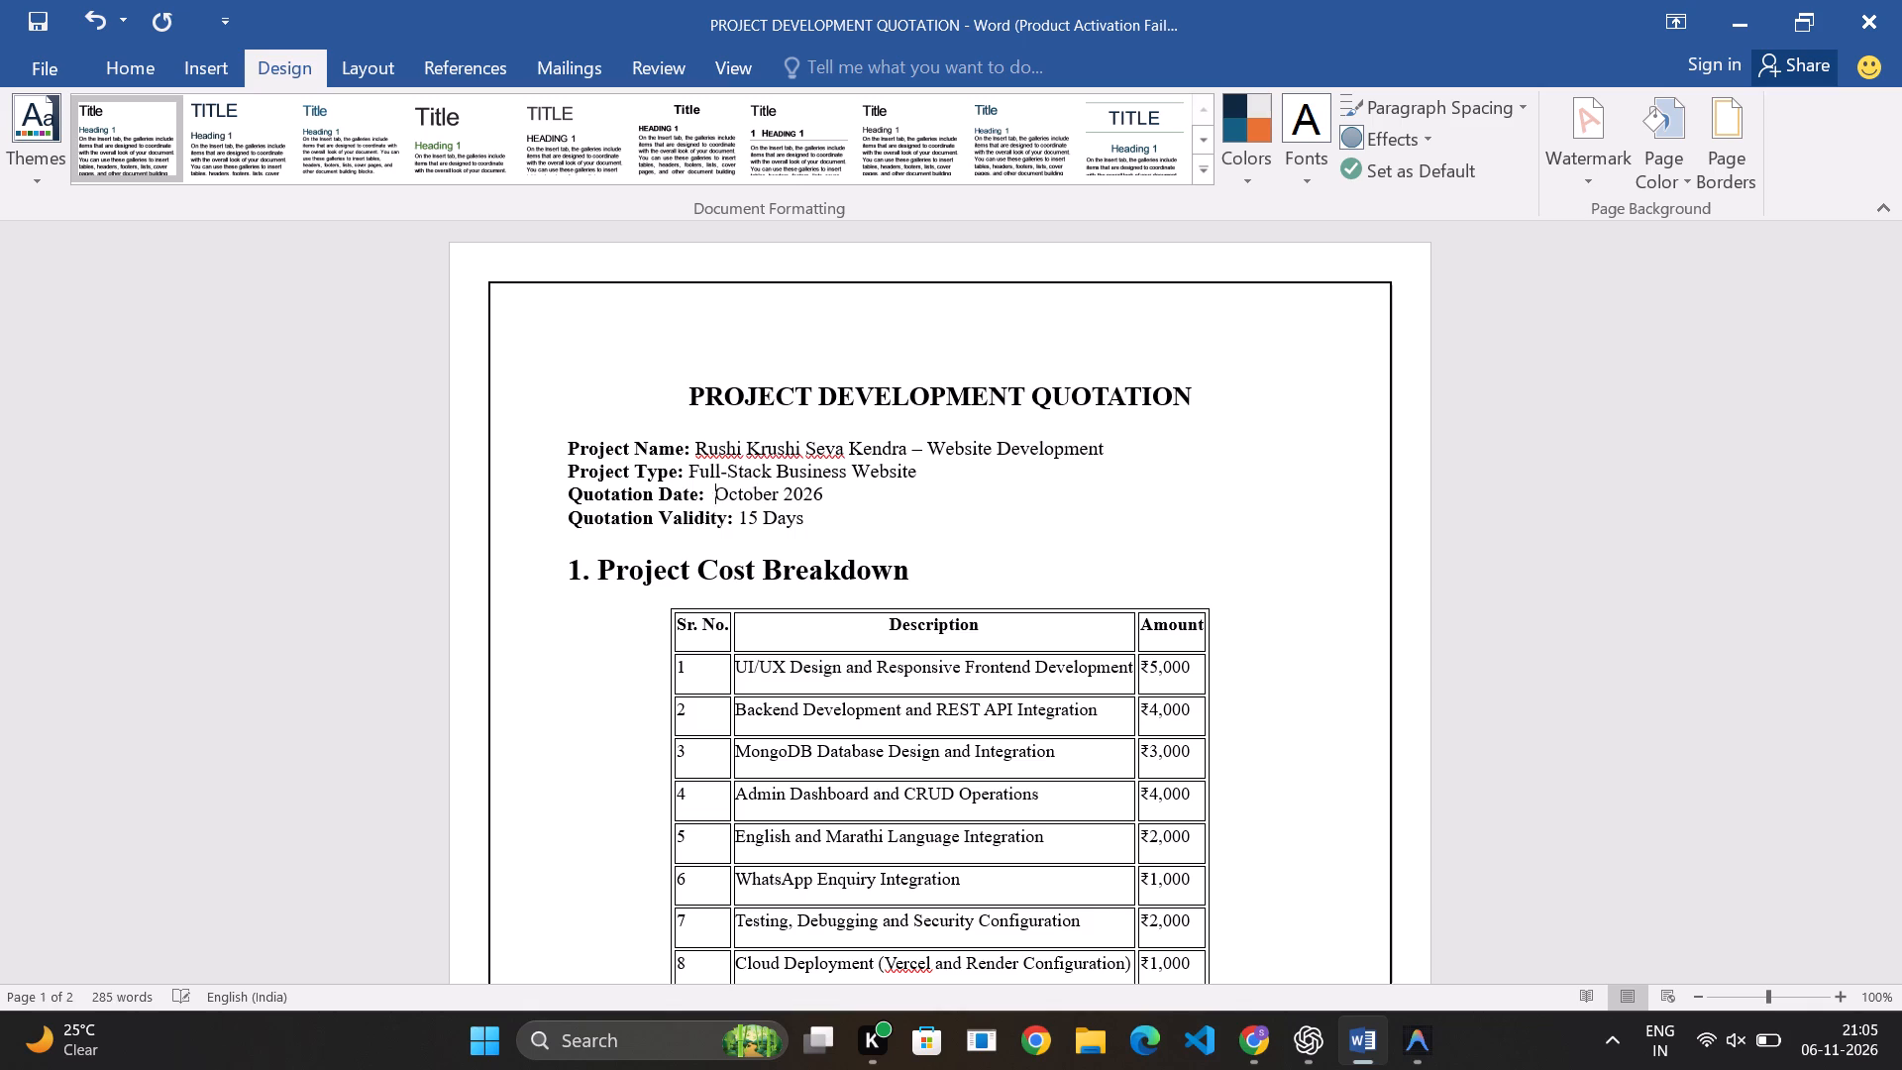
pyautogui.write('05')
# Review the quotation from the cost breakdown through to the client approval section.
pyautogui.scroll(-2, 947, 608)
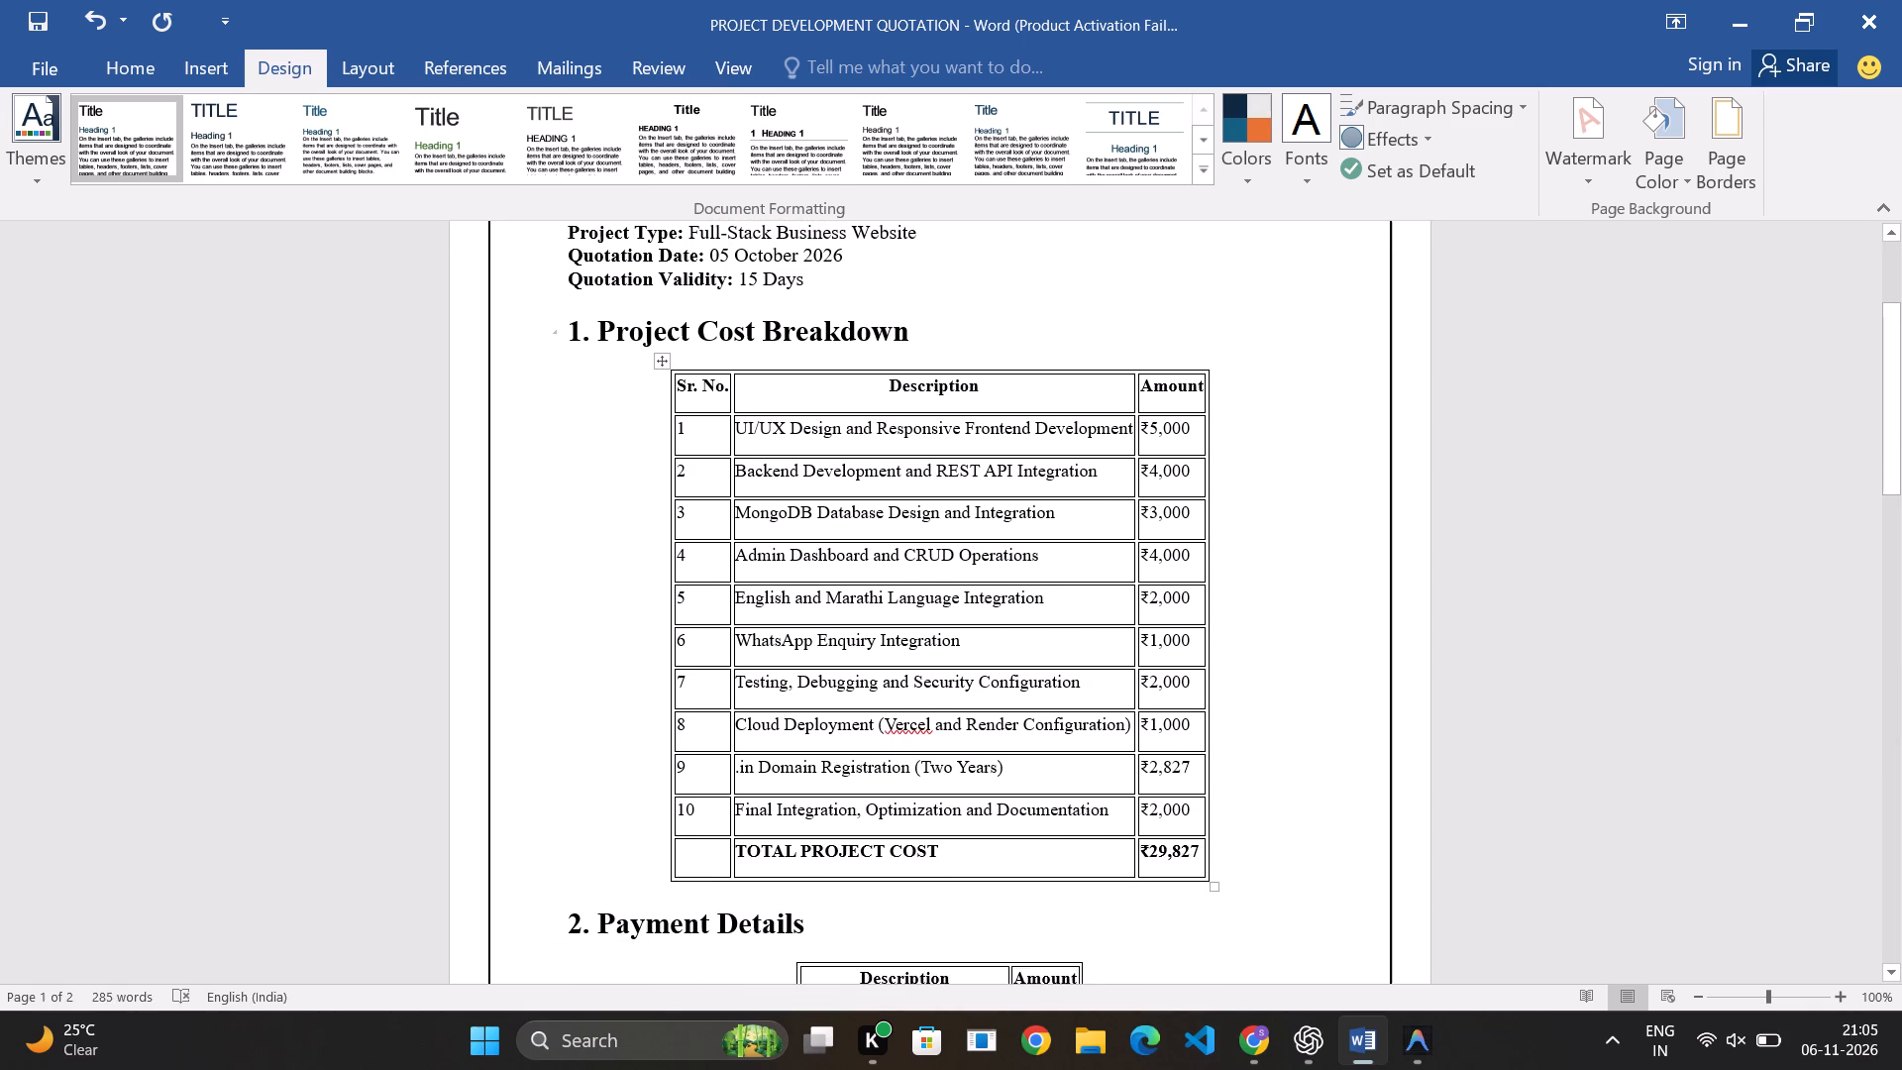
pyautogui.scroll(-6, 947, 608)
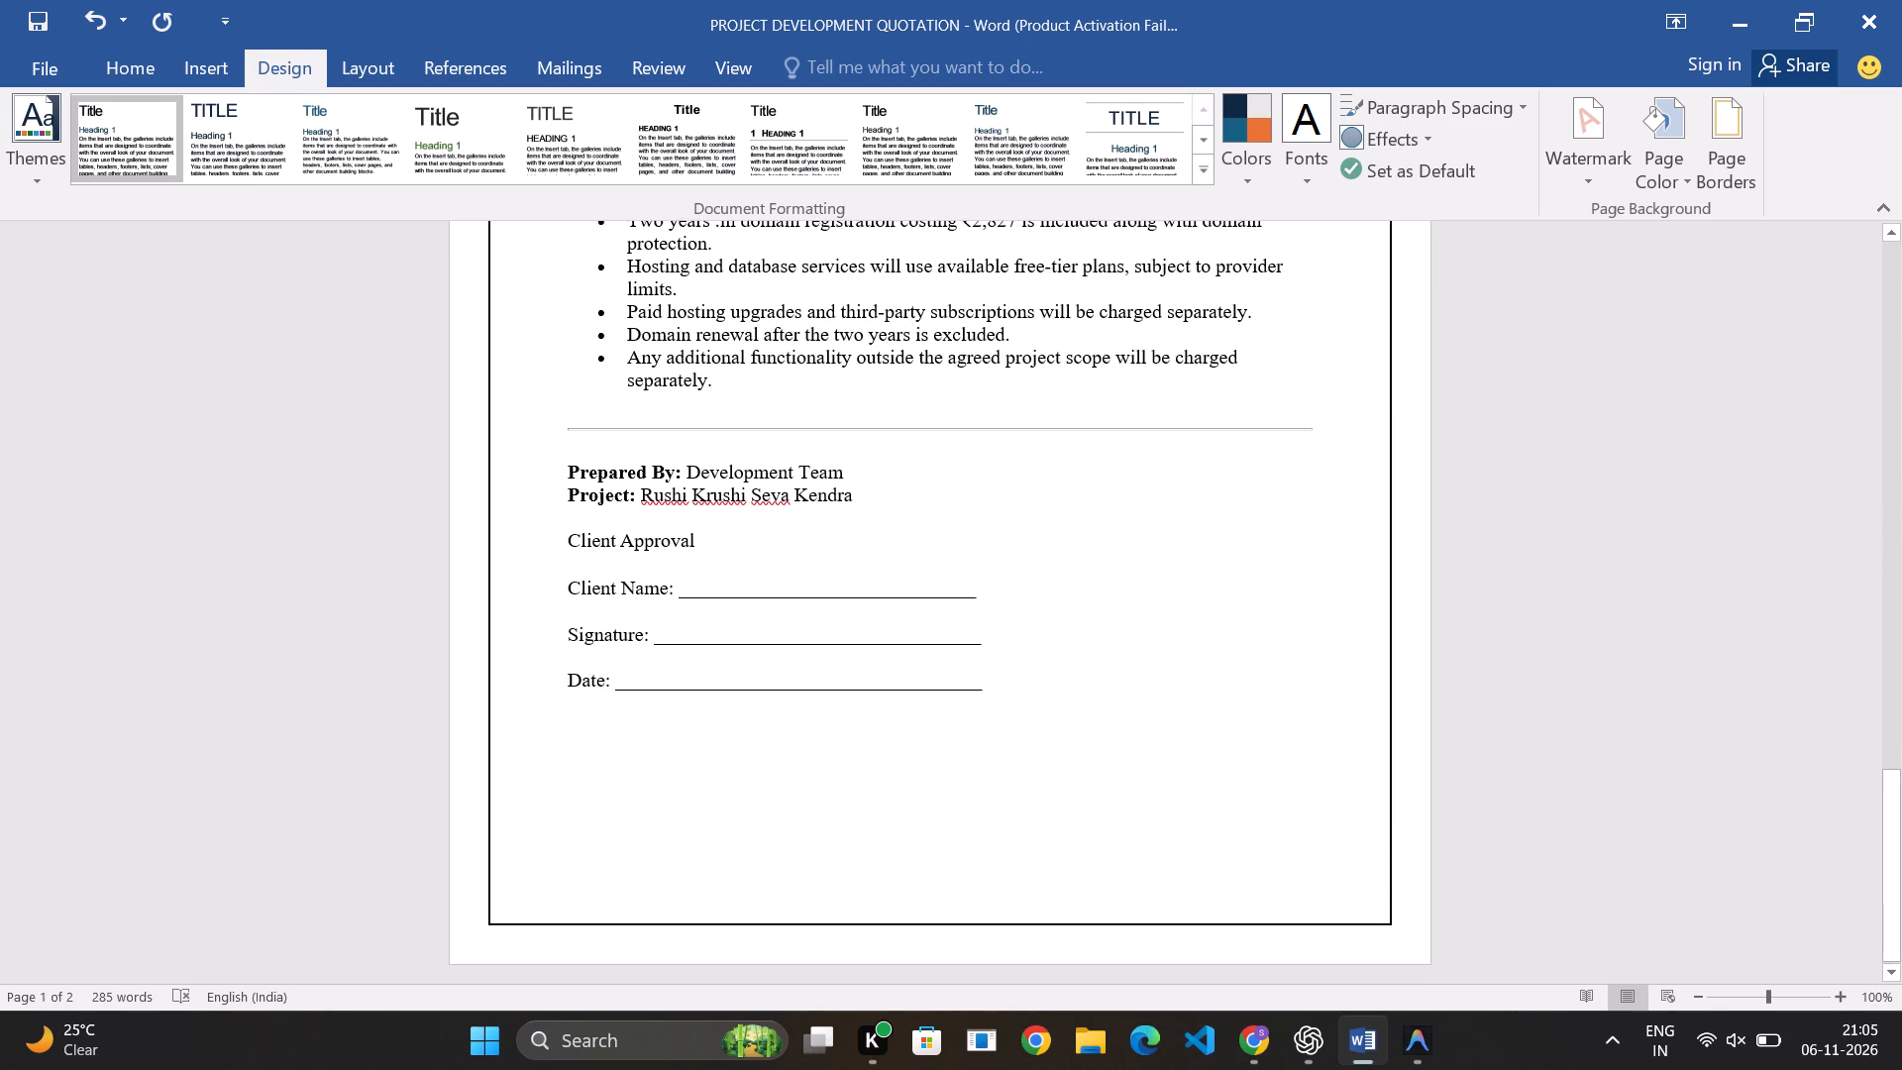
pyautogui.scroll(-2, 947, 608)
pyautogui.scroll(20, 947, 608)
pyautogui.scroll(15, 947, 608)
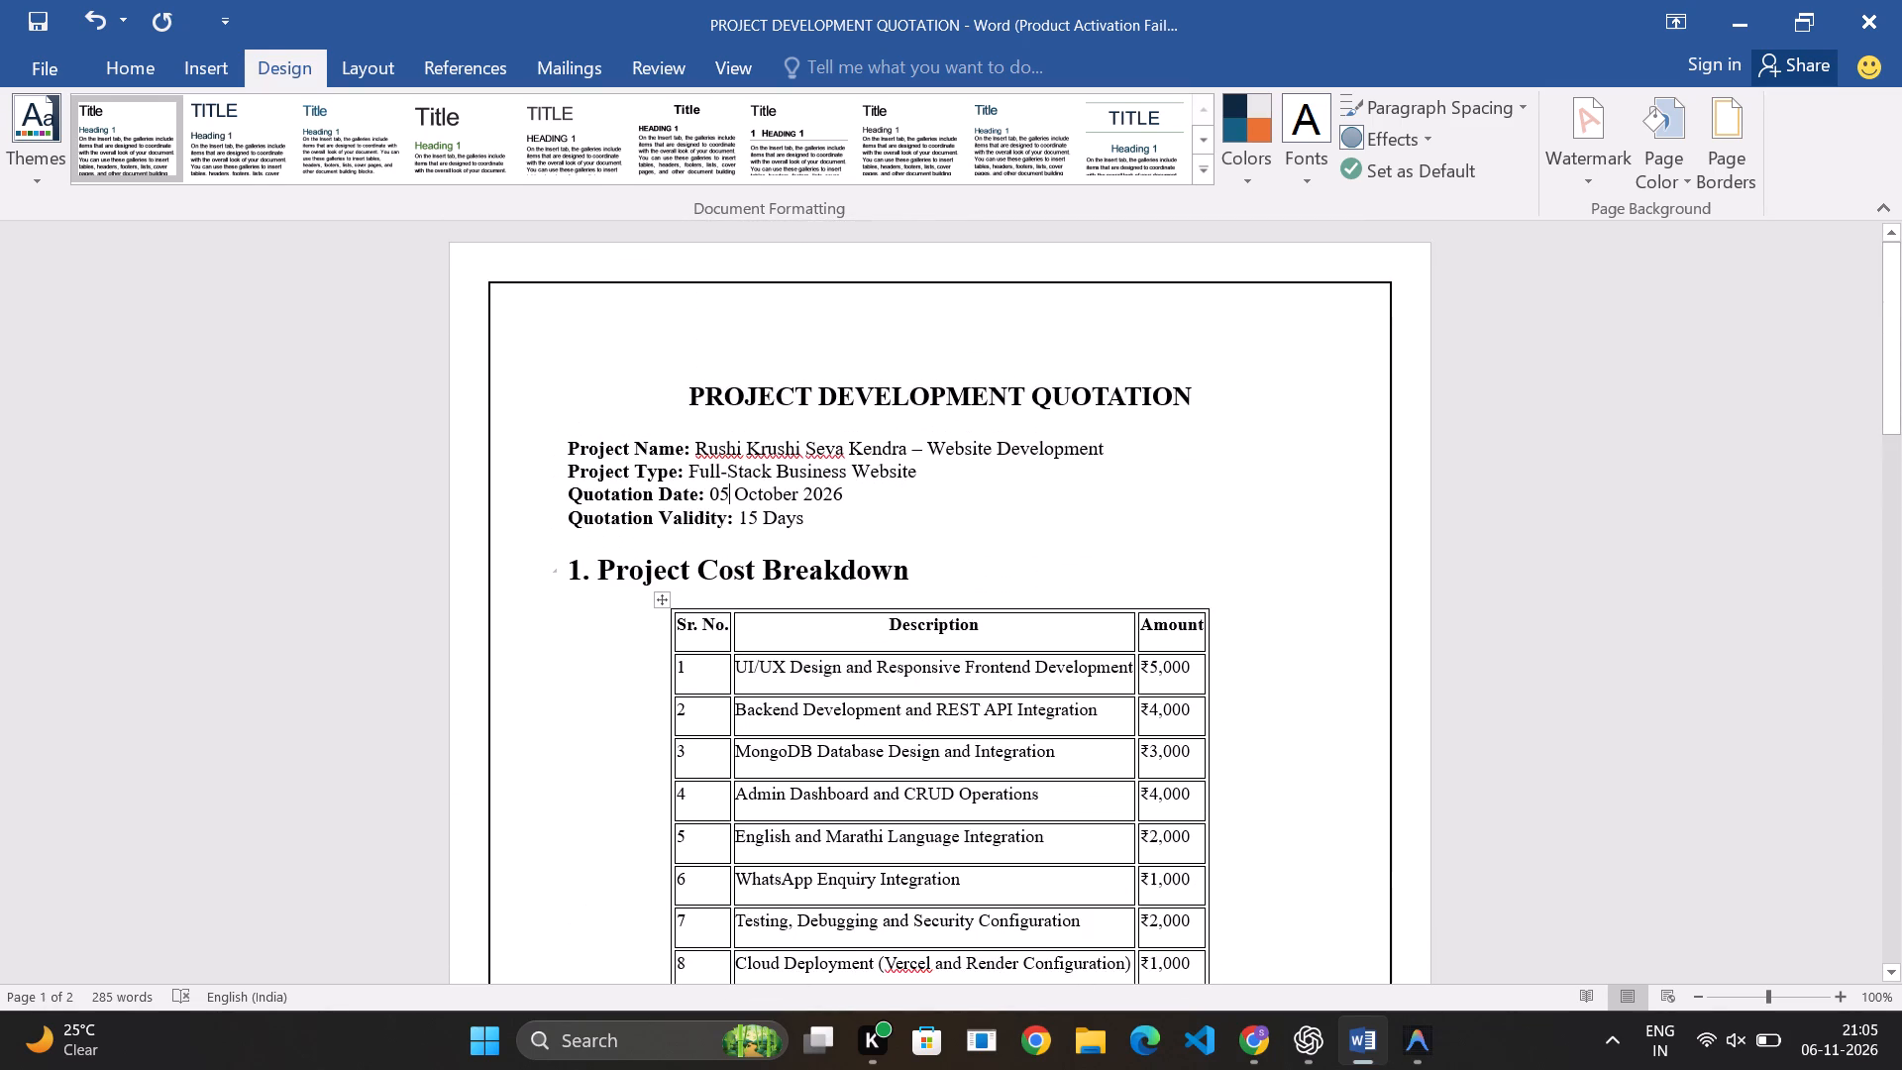
# Switch to the desktop and delete the existing Rushi Krushi Kendra Project Quotation PDF.
pyautogui.click(47, 60)
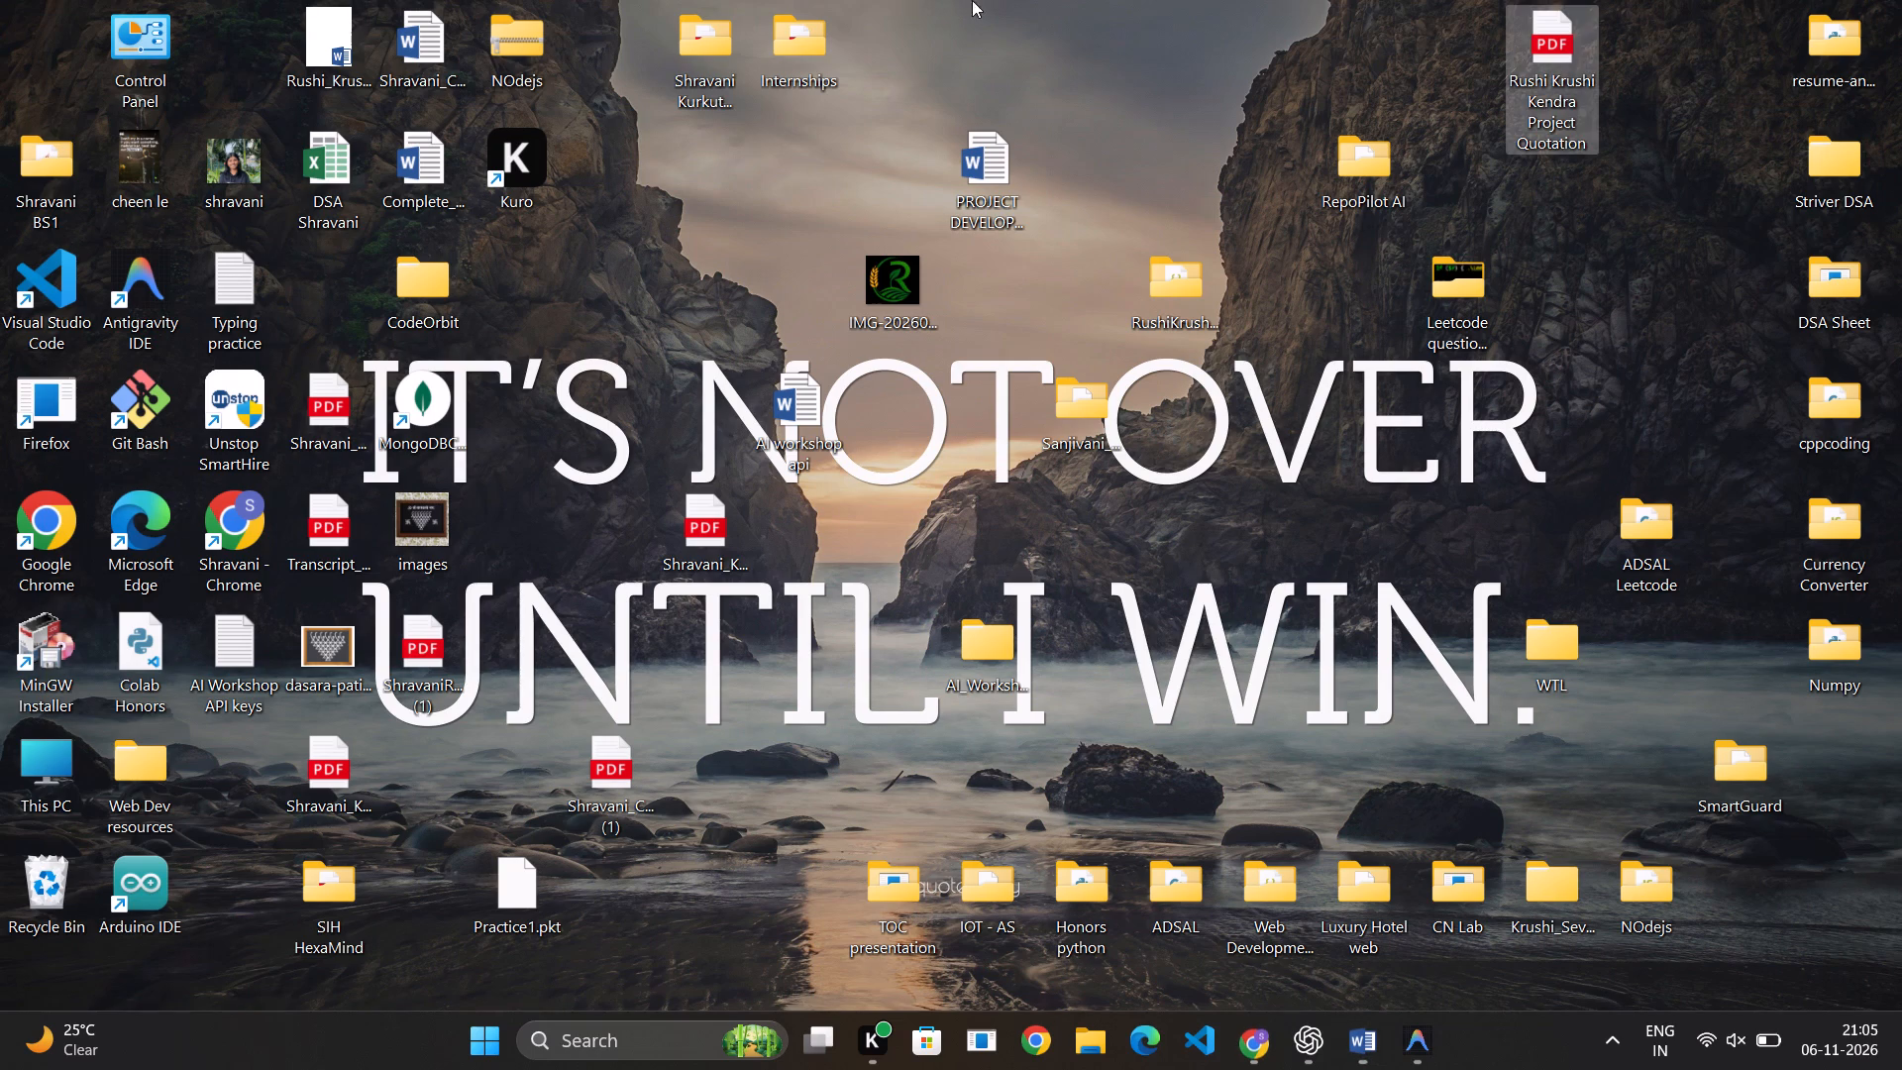
pyautogui.moveTo(1460, 27); pyautogui.dragTo(1632, 170)
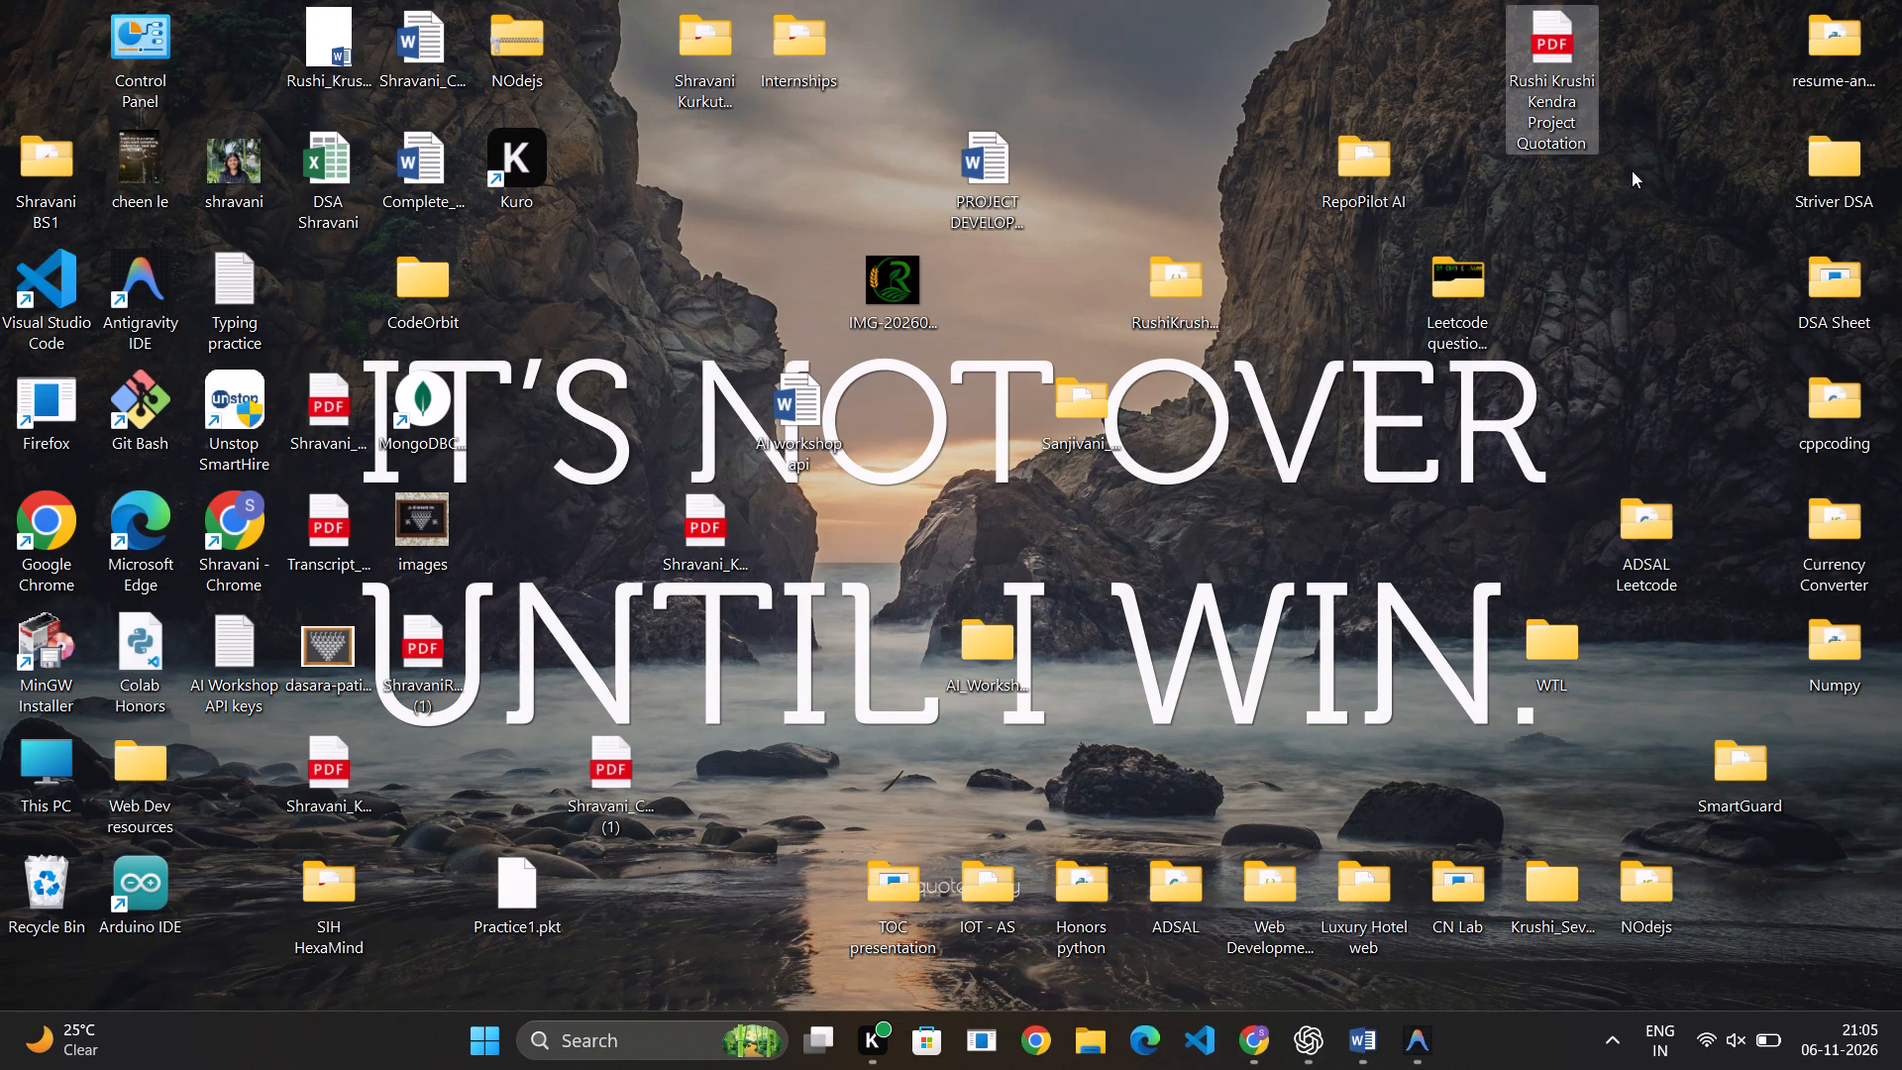
pyautogui.press('Delete')
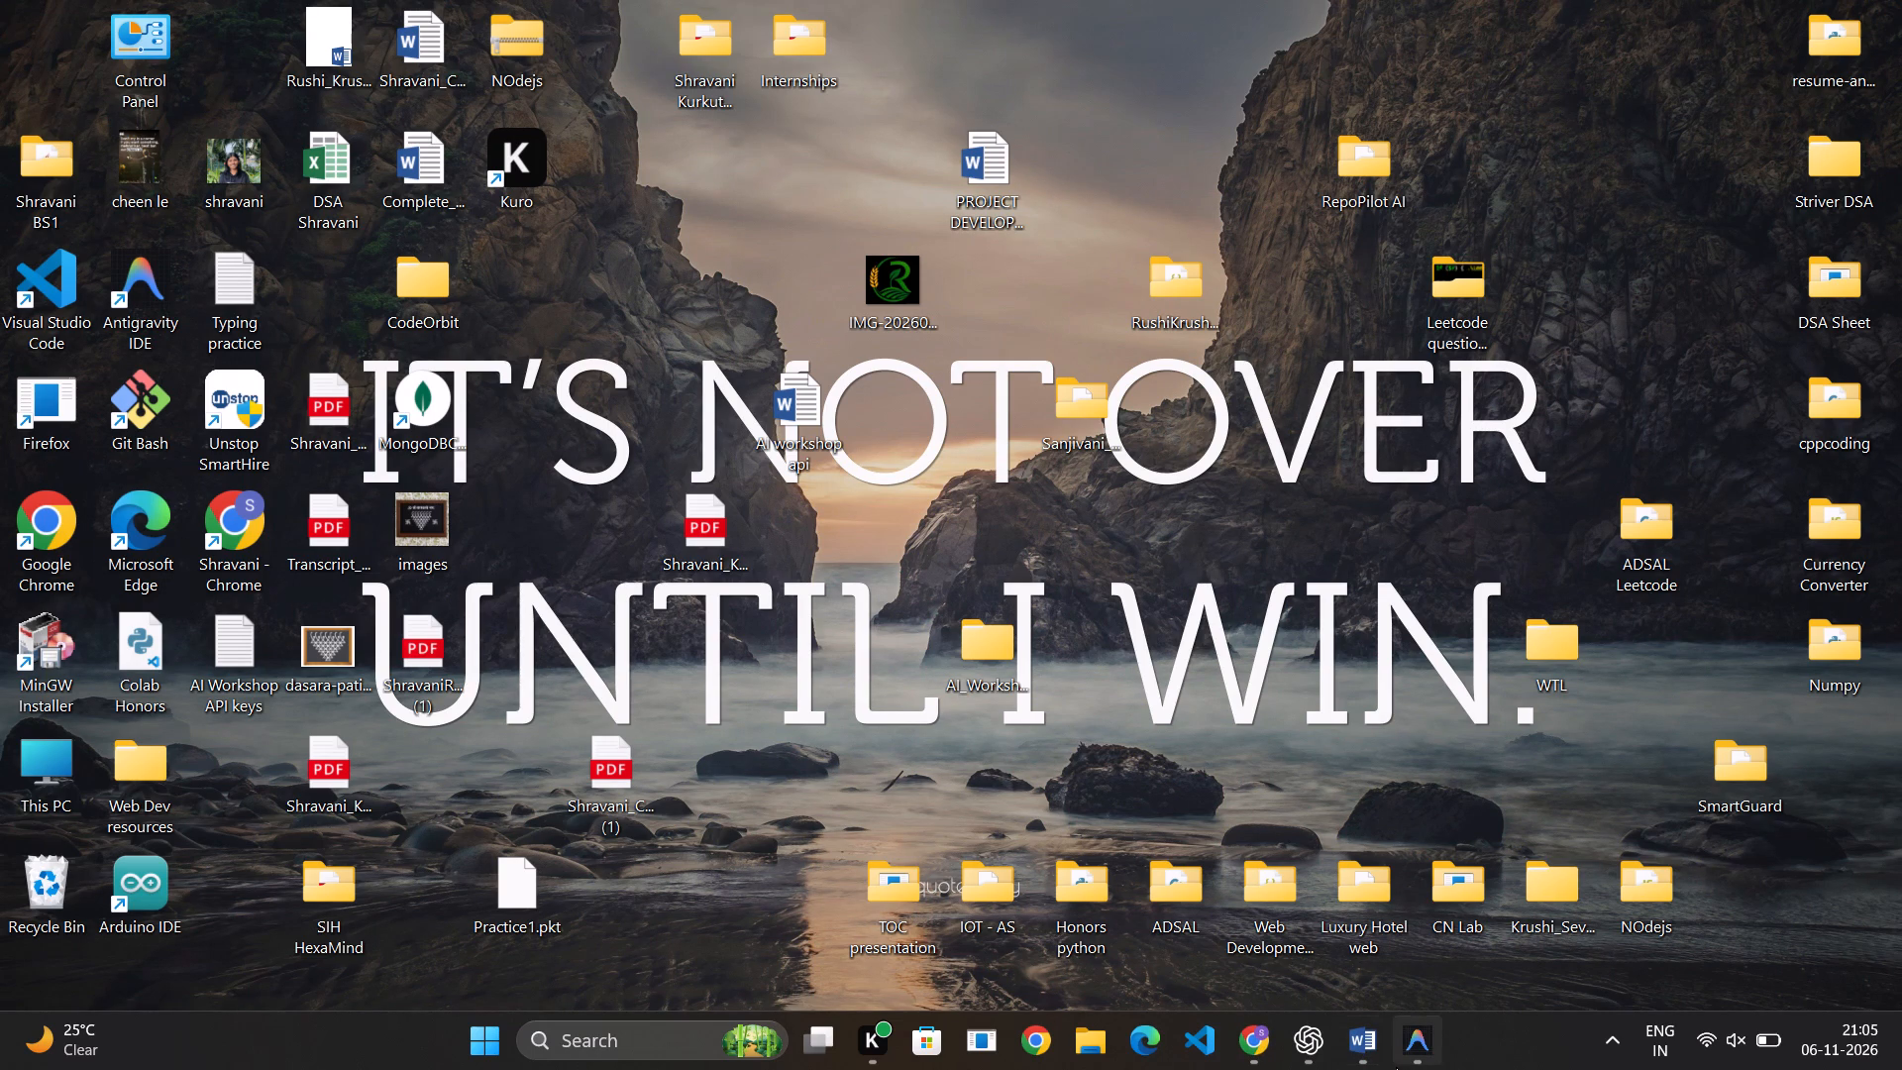
# Back in Word, save the quotation to the Desktop folder as a PDF named Rushi Krushi Kendra Project Quotation.
pyautogui.click(1376, 1068)
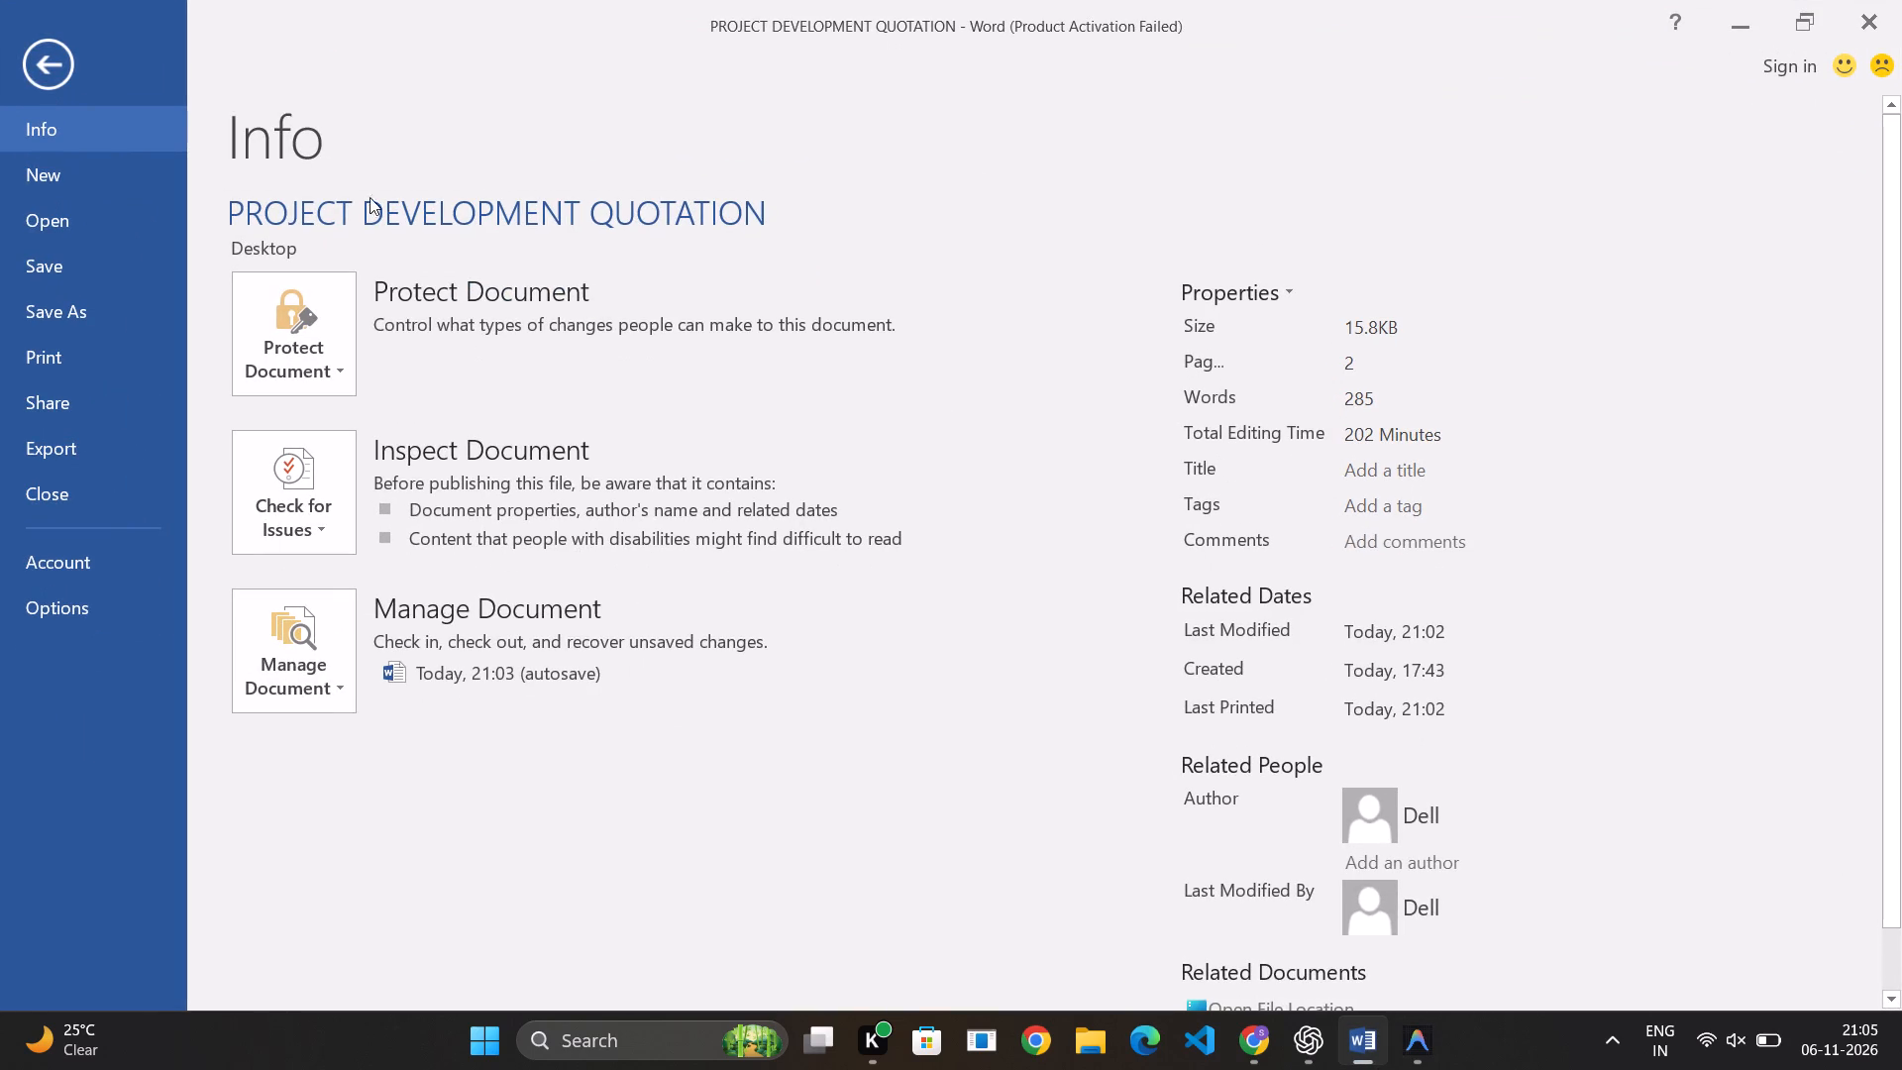
pyautogui.click(49, 303)
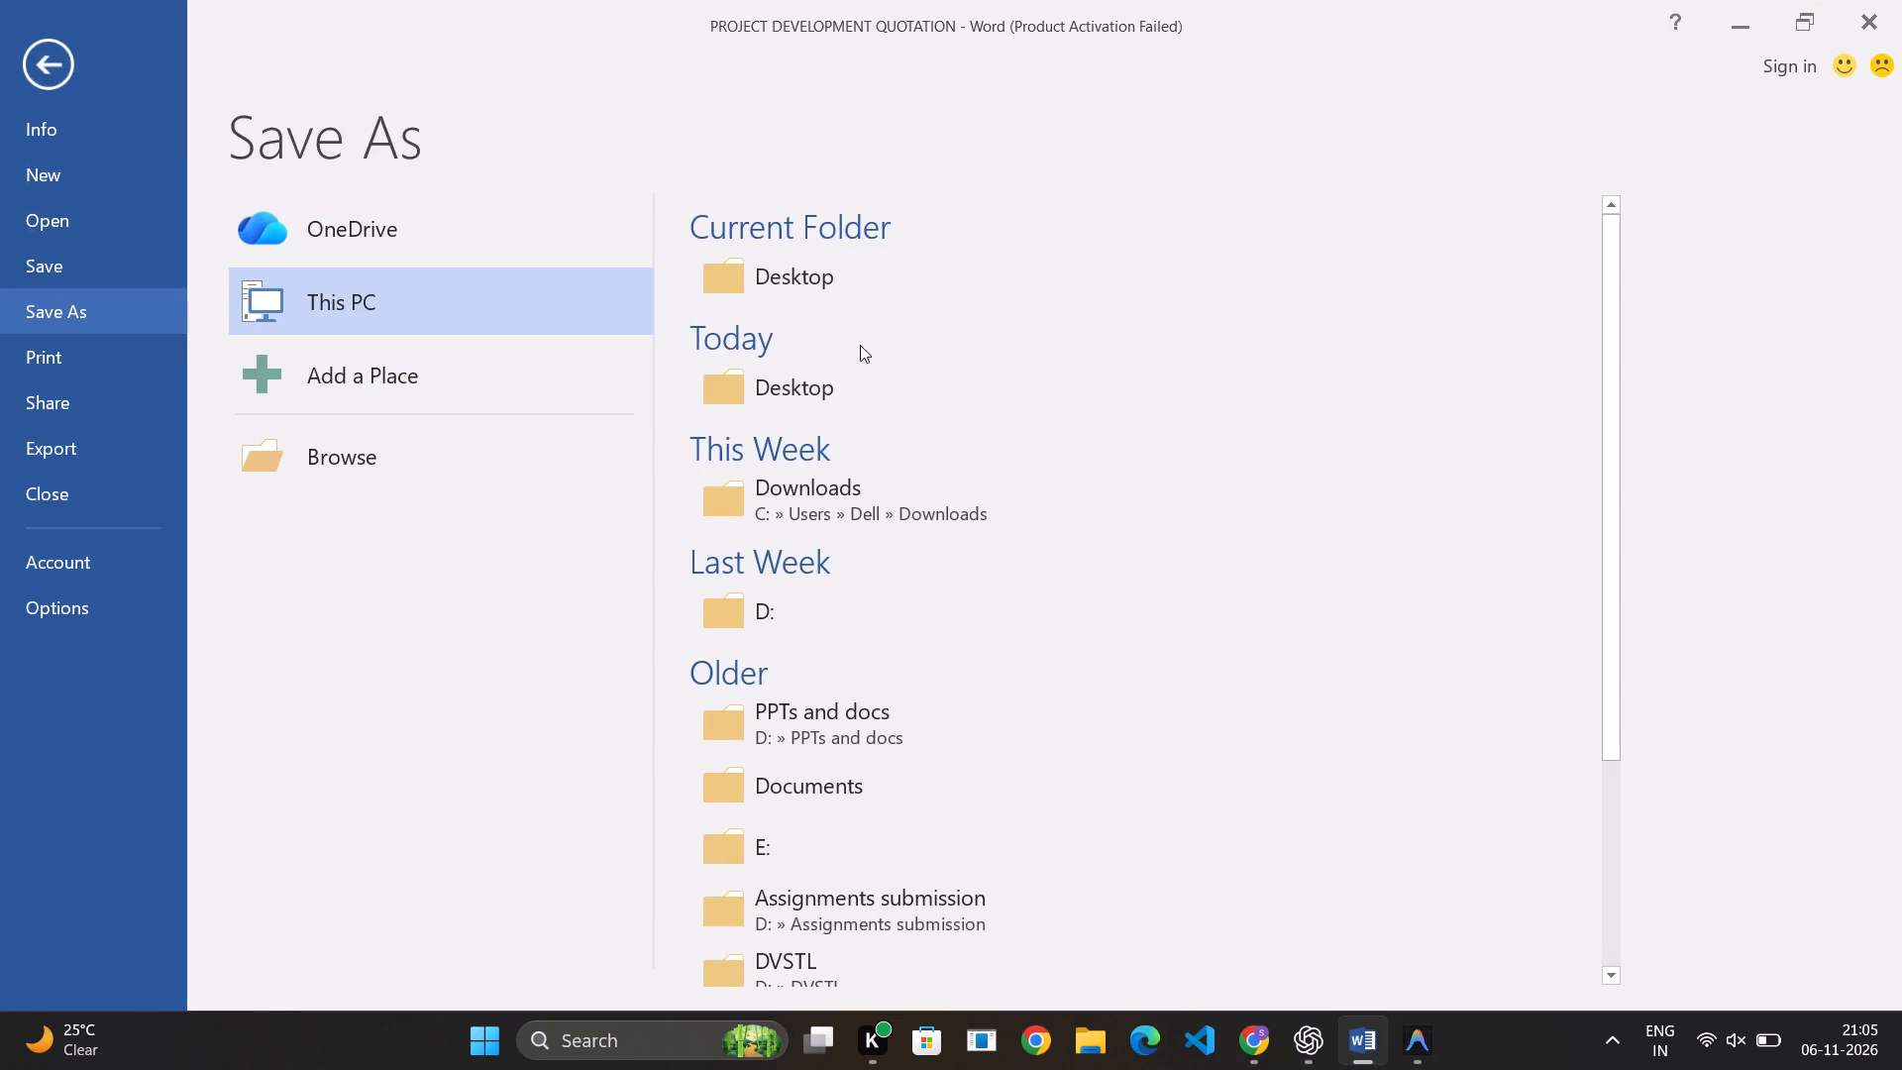
pyautogui.click(891, 387)
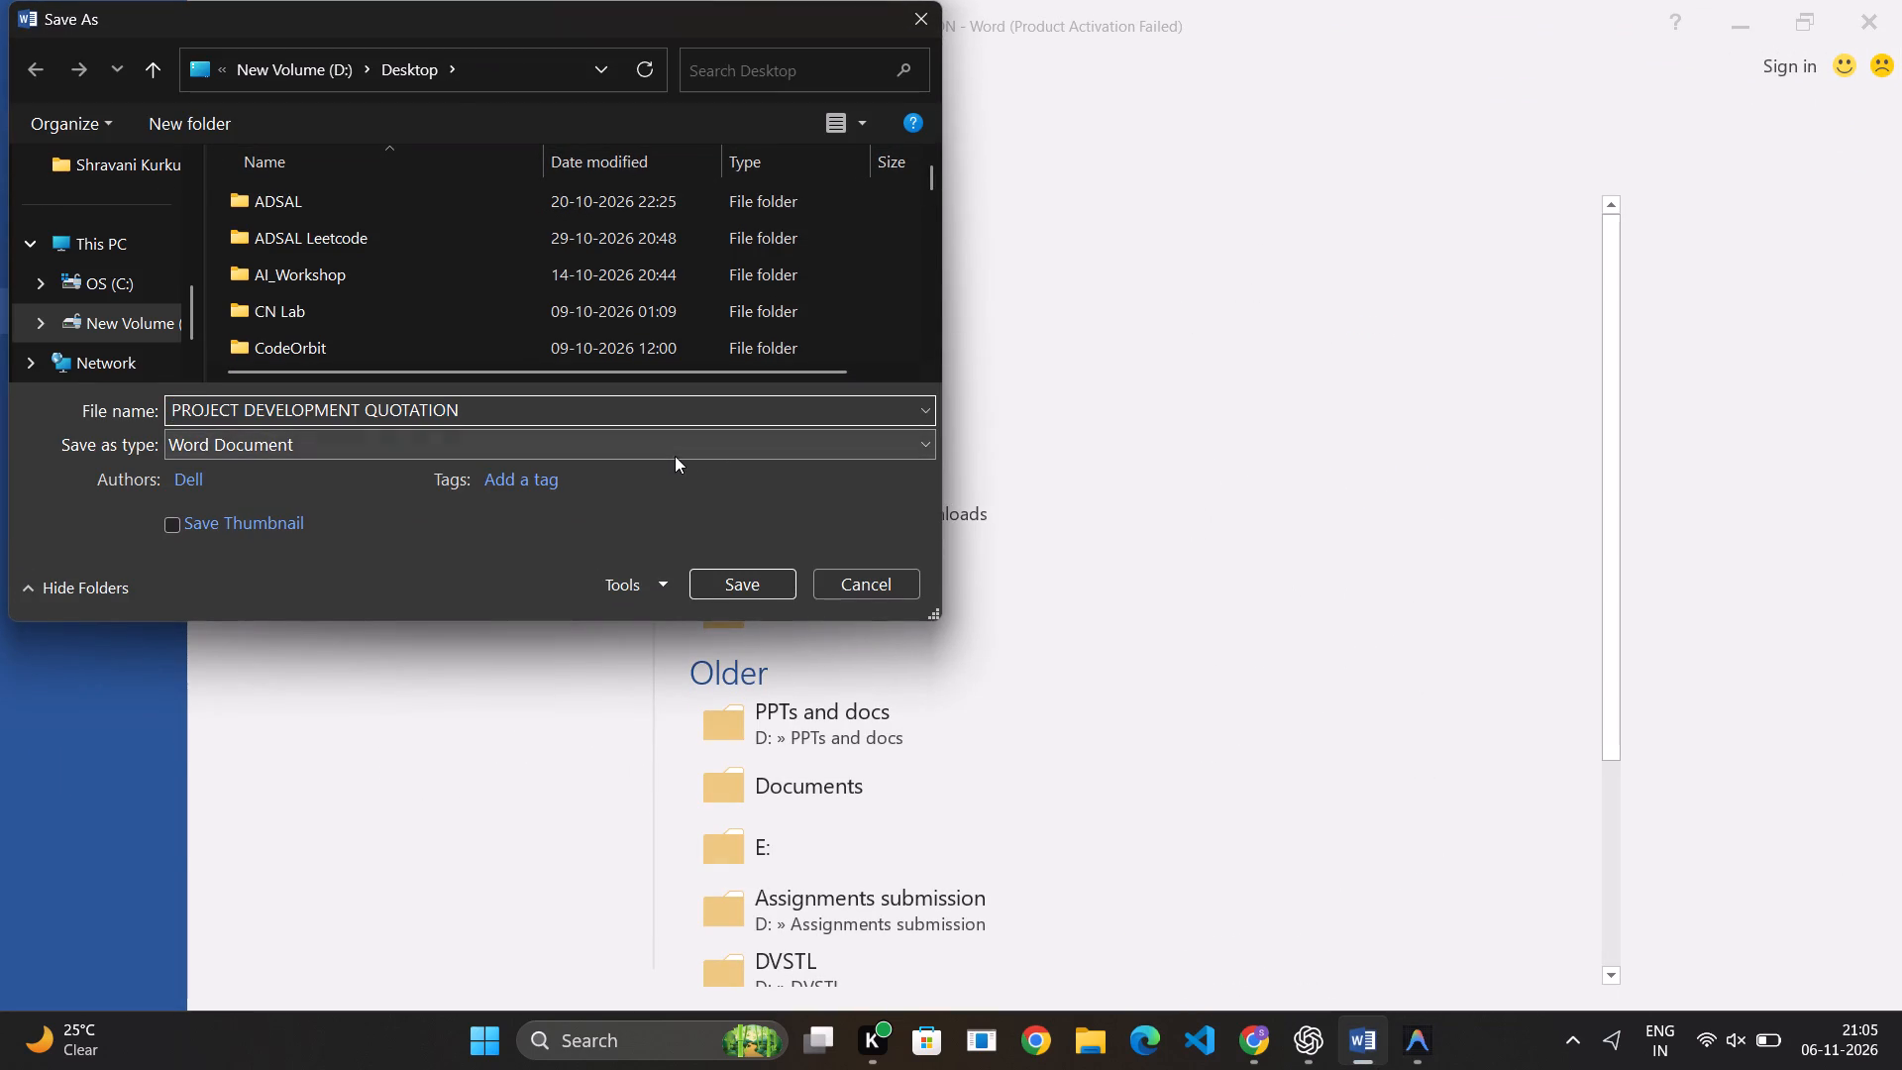
pyautogui.click(675, 456)
pyautogui.click(565, 615)
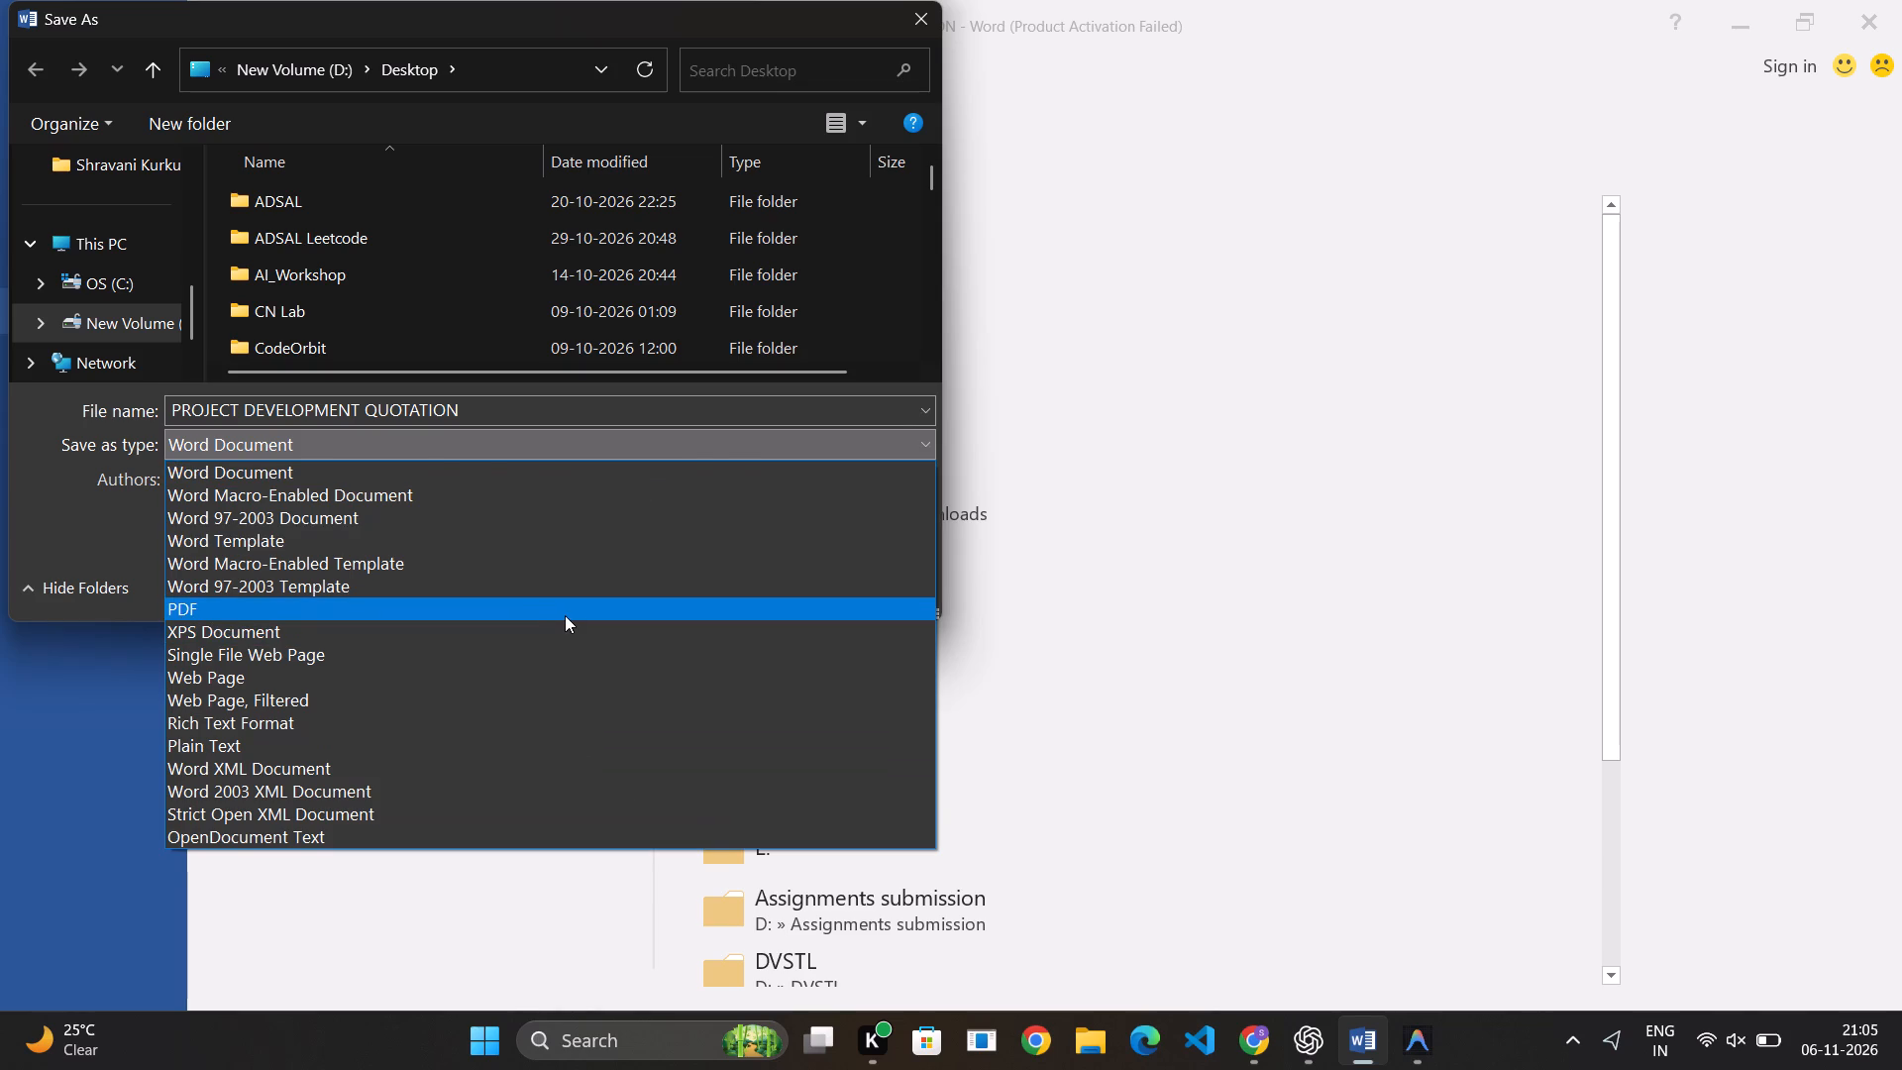
pyautogui.click(499, 397)
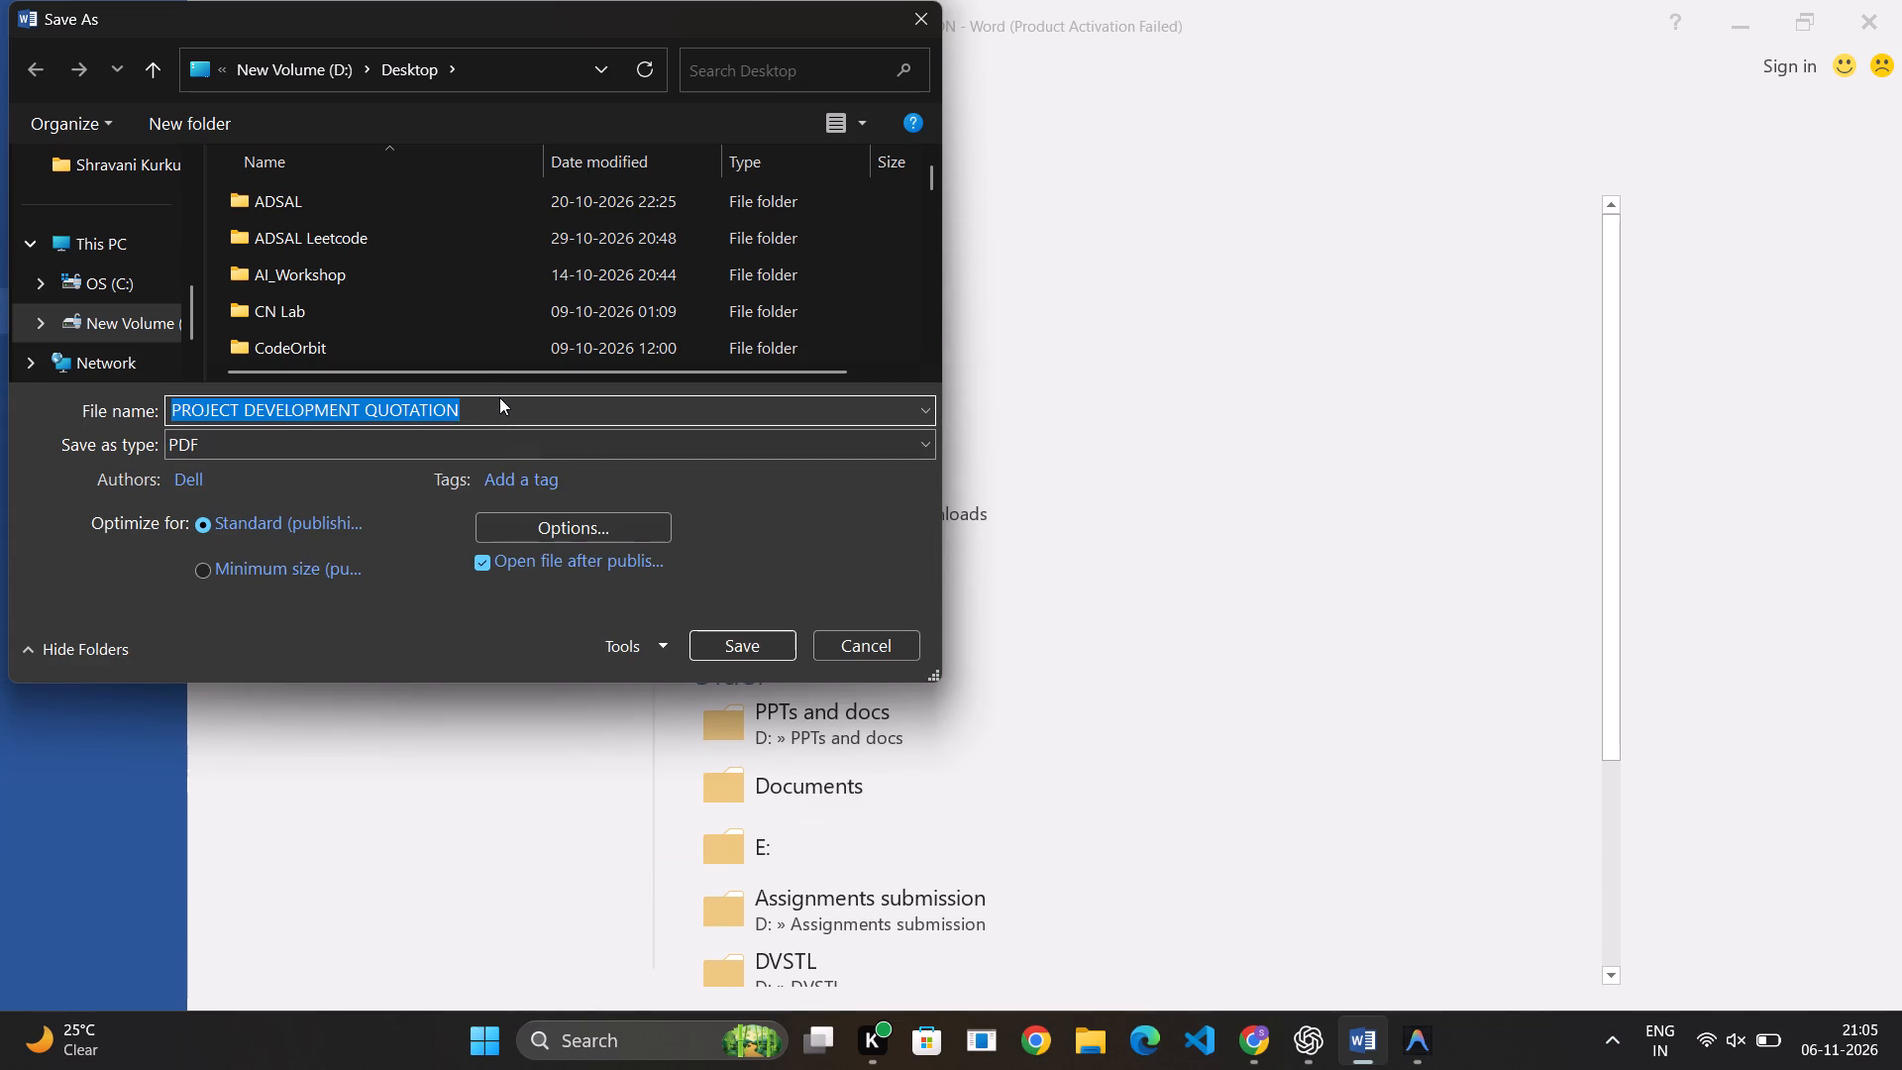
pyautogui.hotkey('ctrl', 'a')
pyautogui.press('BackSpace')
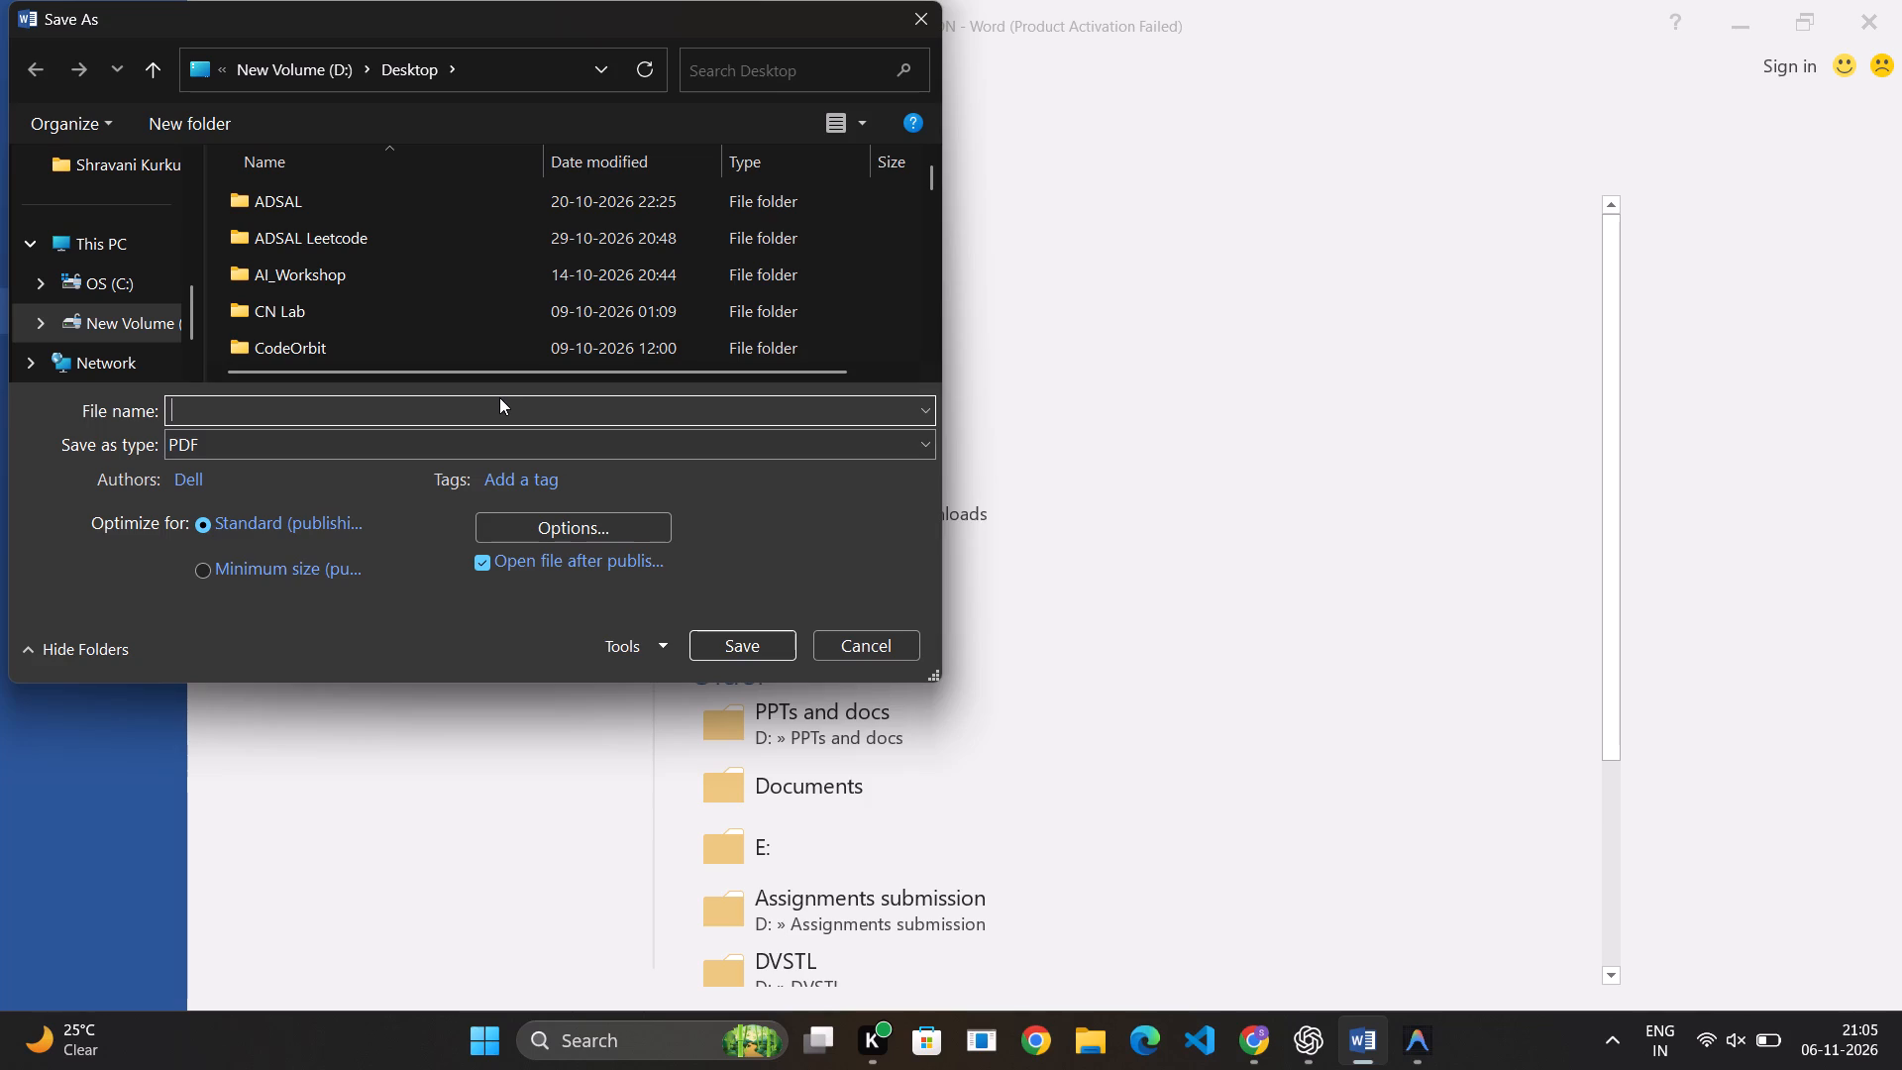
pyautogui.write('Rushi')
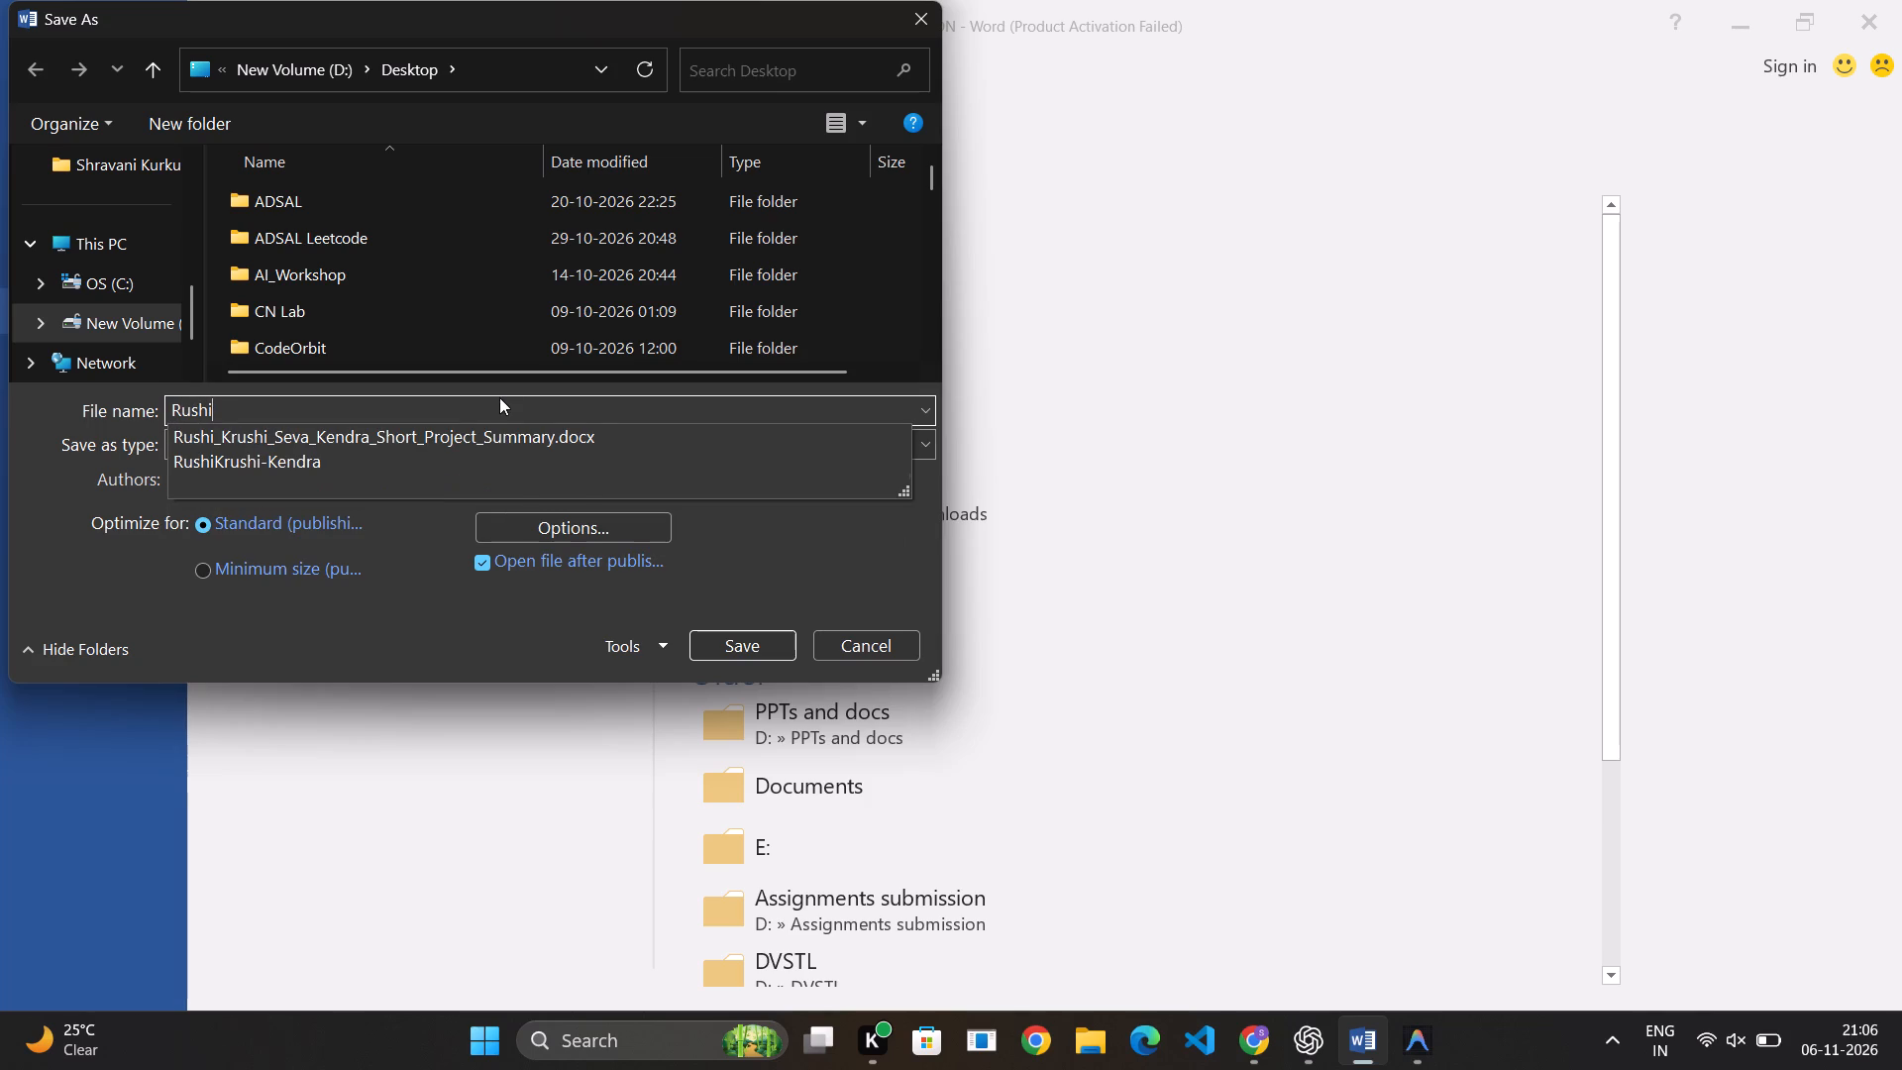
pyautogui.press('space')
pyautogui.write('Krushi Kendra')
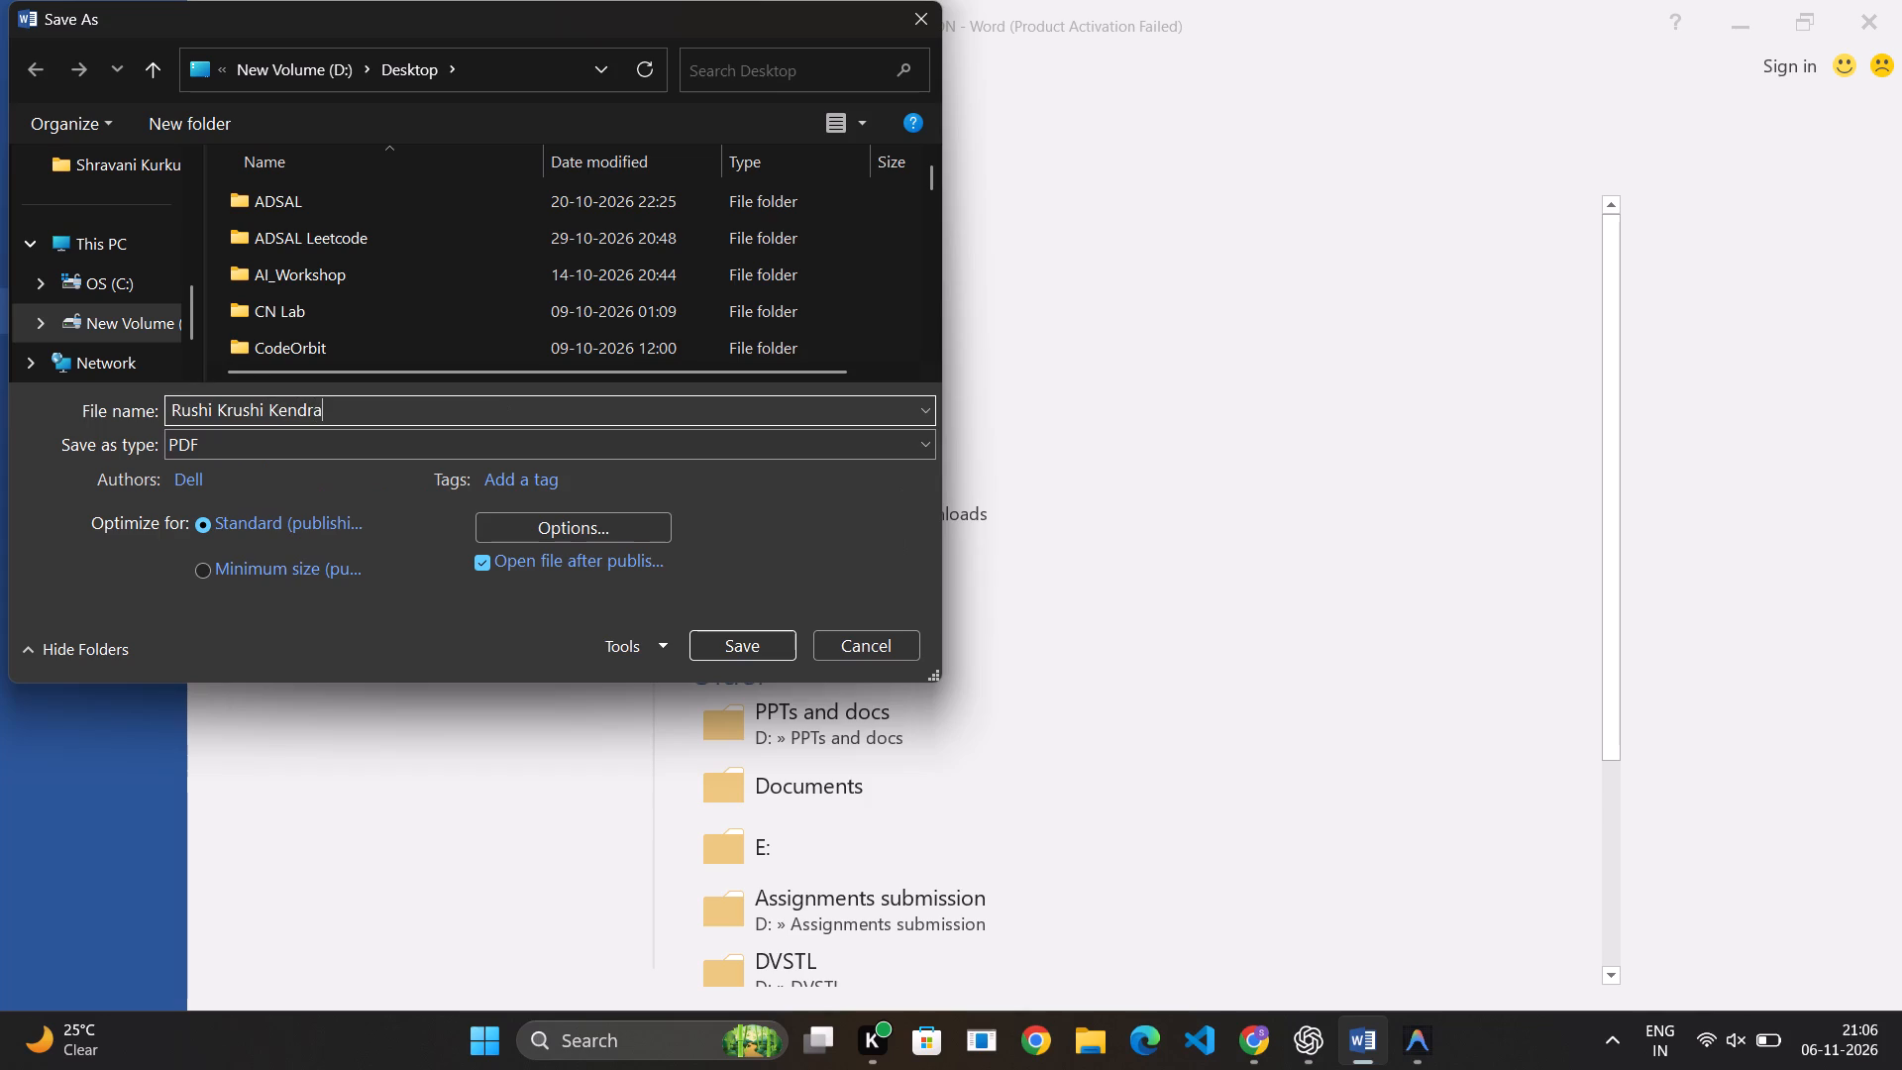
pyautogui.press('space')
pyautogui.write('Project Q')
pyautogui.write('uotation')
# Complete the PDF export of the quotation to the Desktop folder.
pyautogui.click(740, 649)
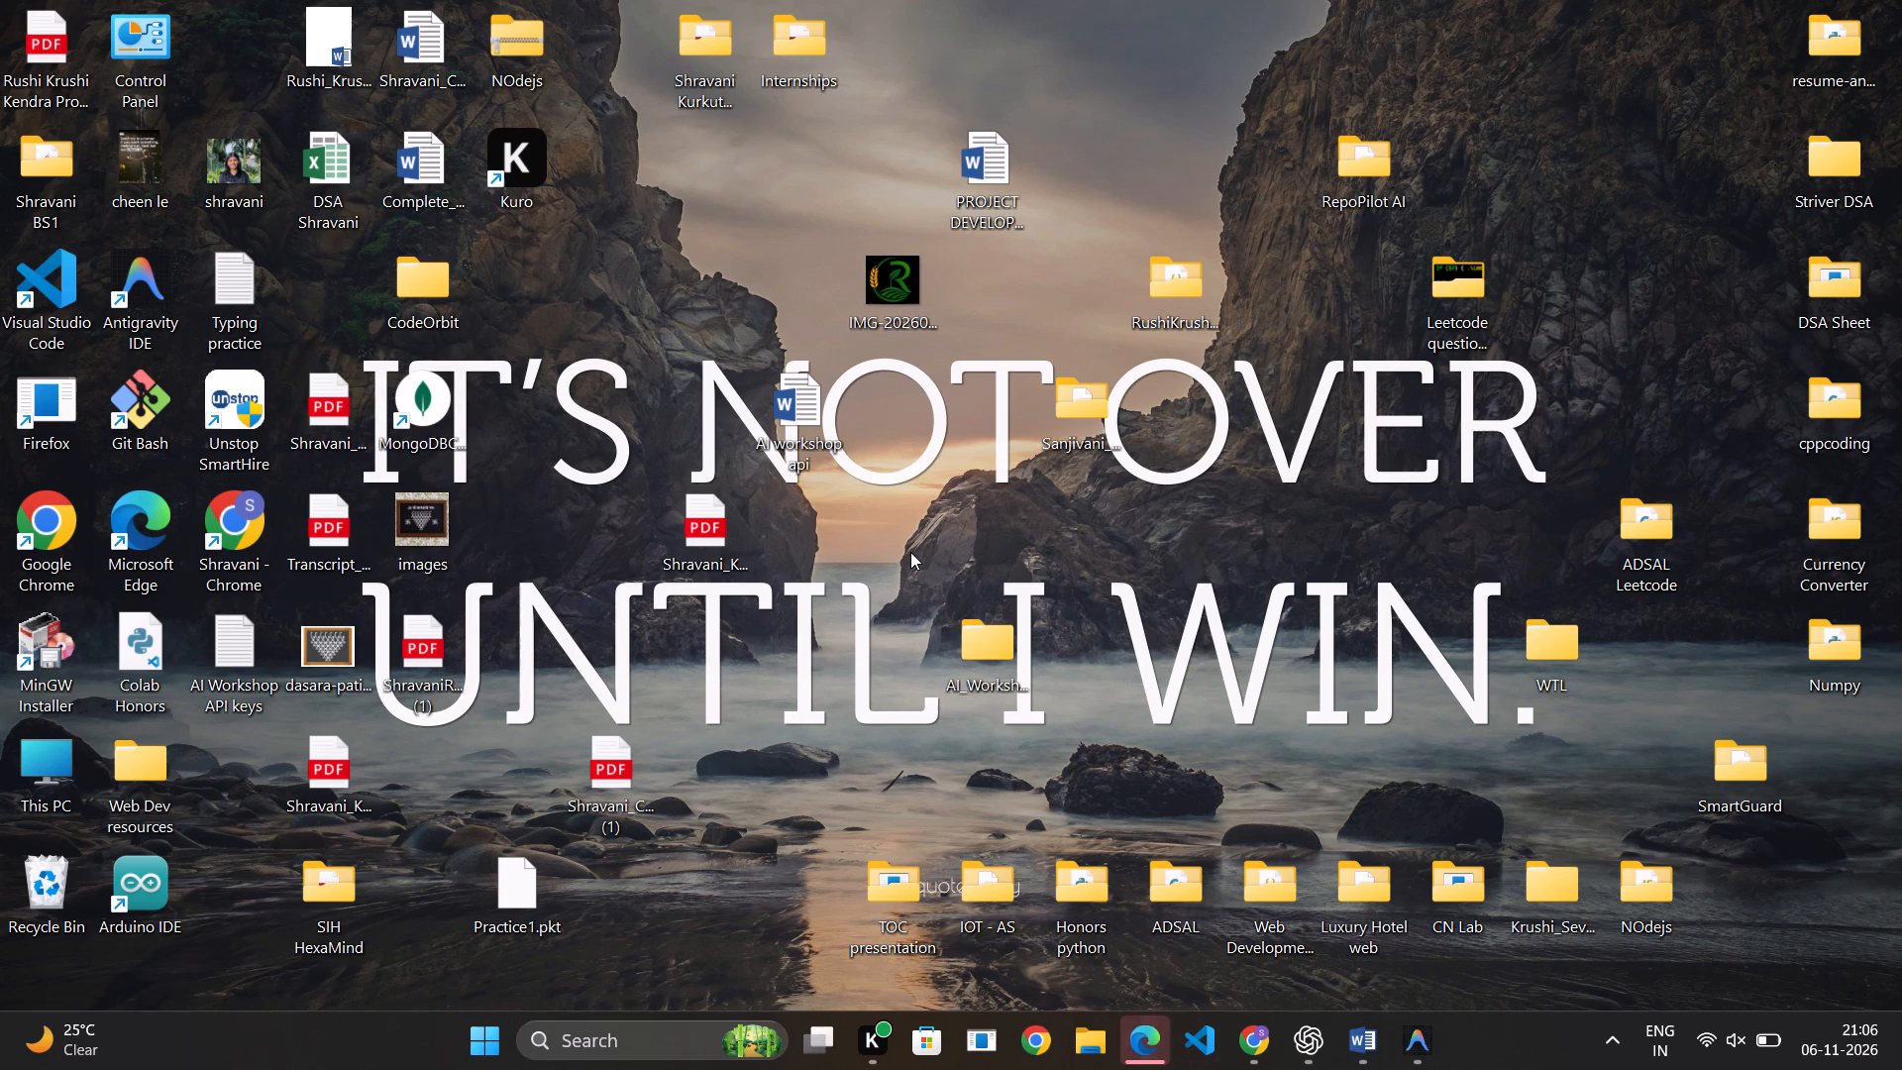
# Move the Rushi Krushi Kendra Project Quotation PDF on the desktop to the empty space above the RushiKrush... folder.
pyautogui.moveTo(37, 27); pyautogui.dragTo(1164, 113)
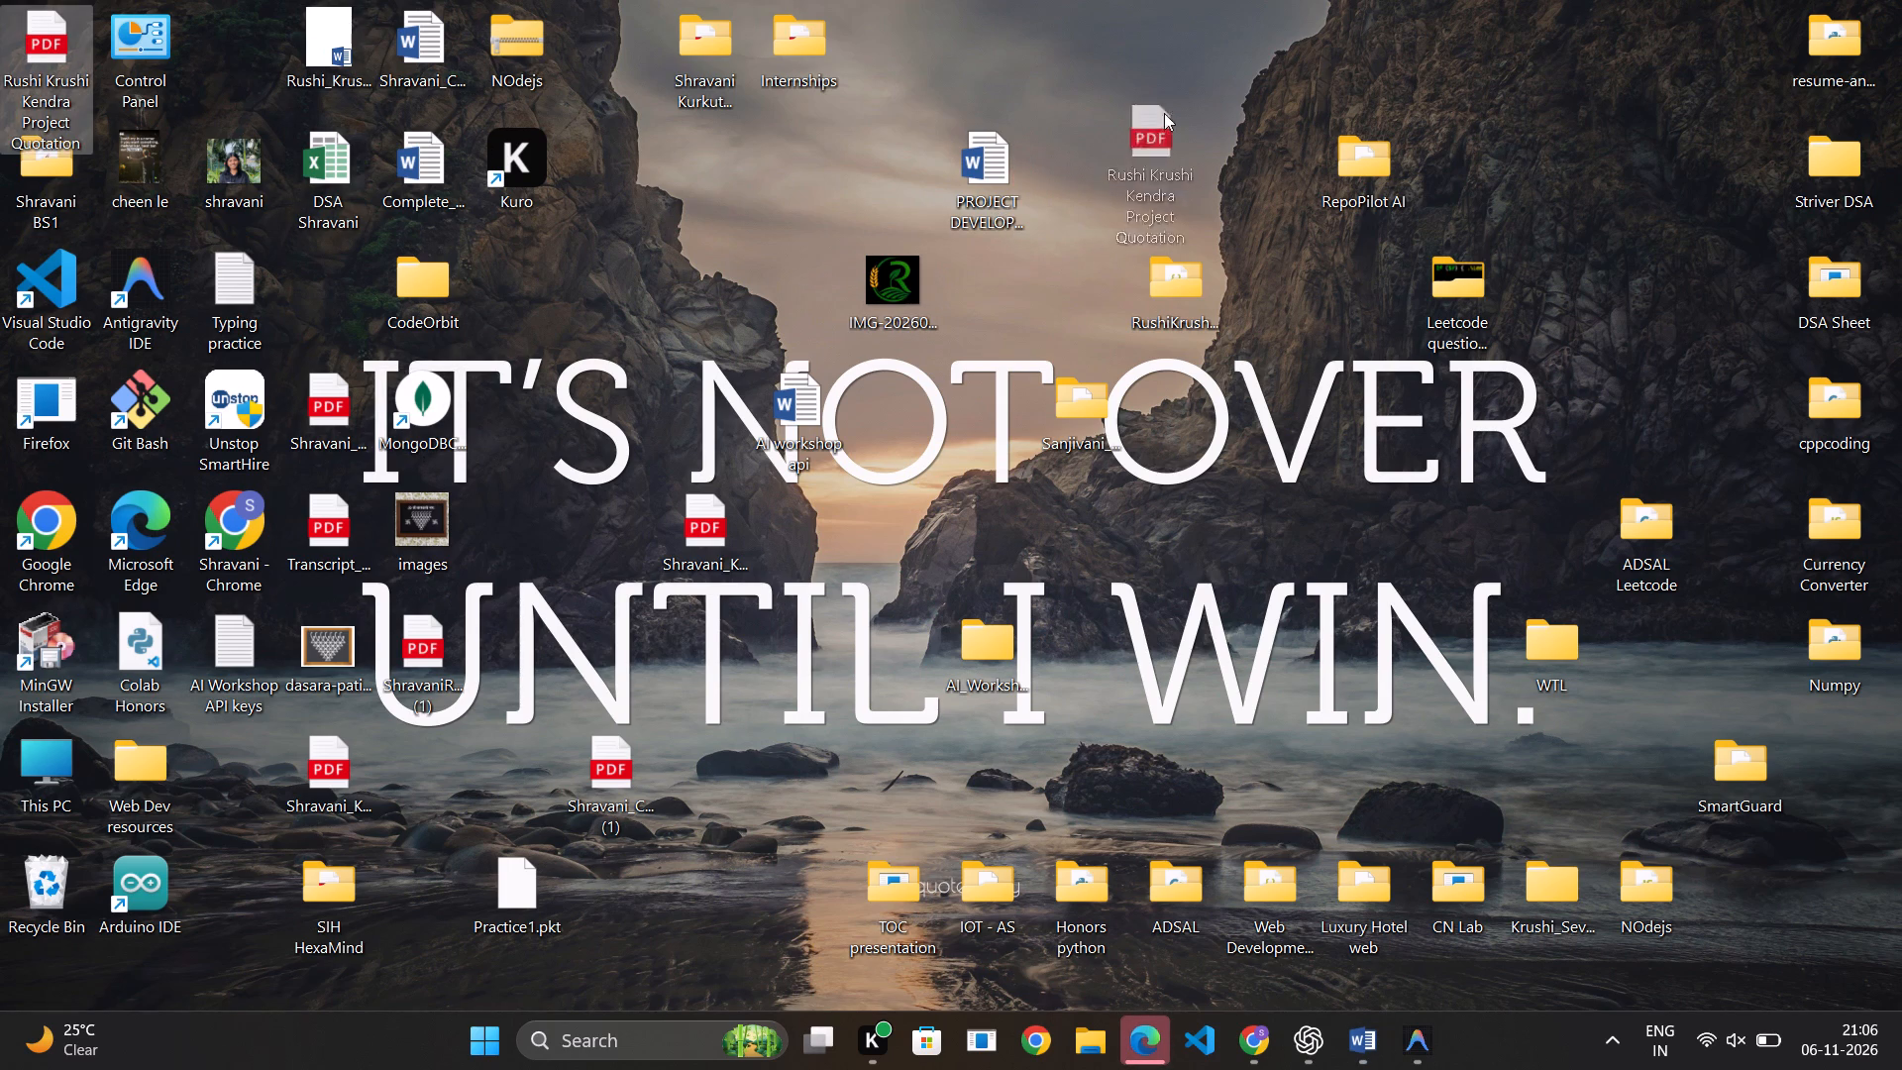
pyautogui.moveTo(1164, 113); pyautogui.dragTo(1132, 83)
pyautogui.moveTo(1068, 36); pyautogui.dragTo(1172, 74)
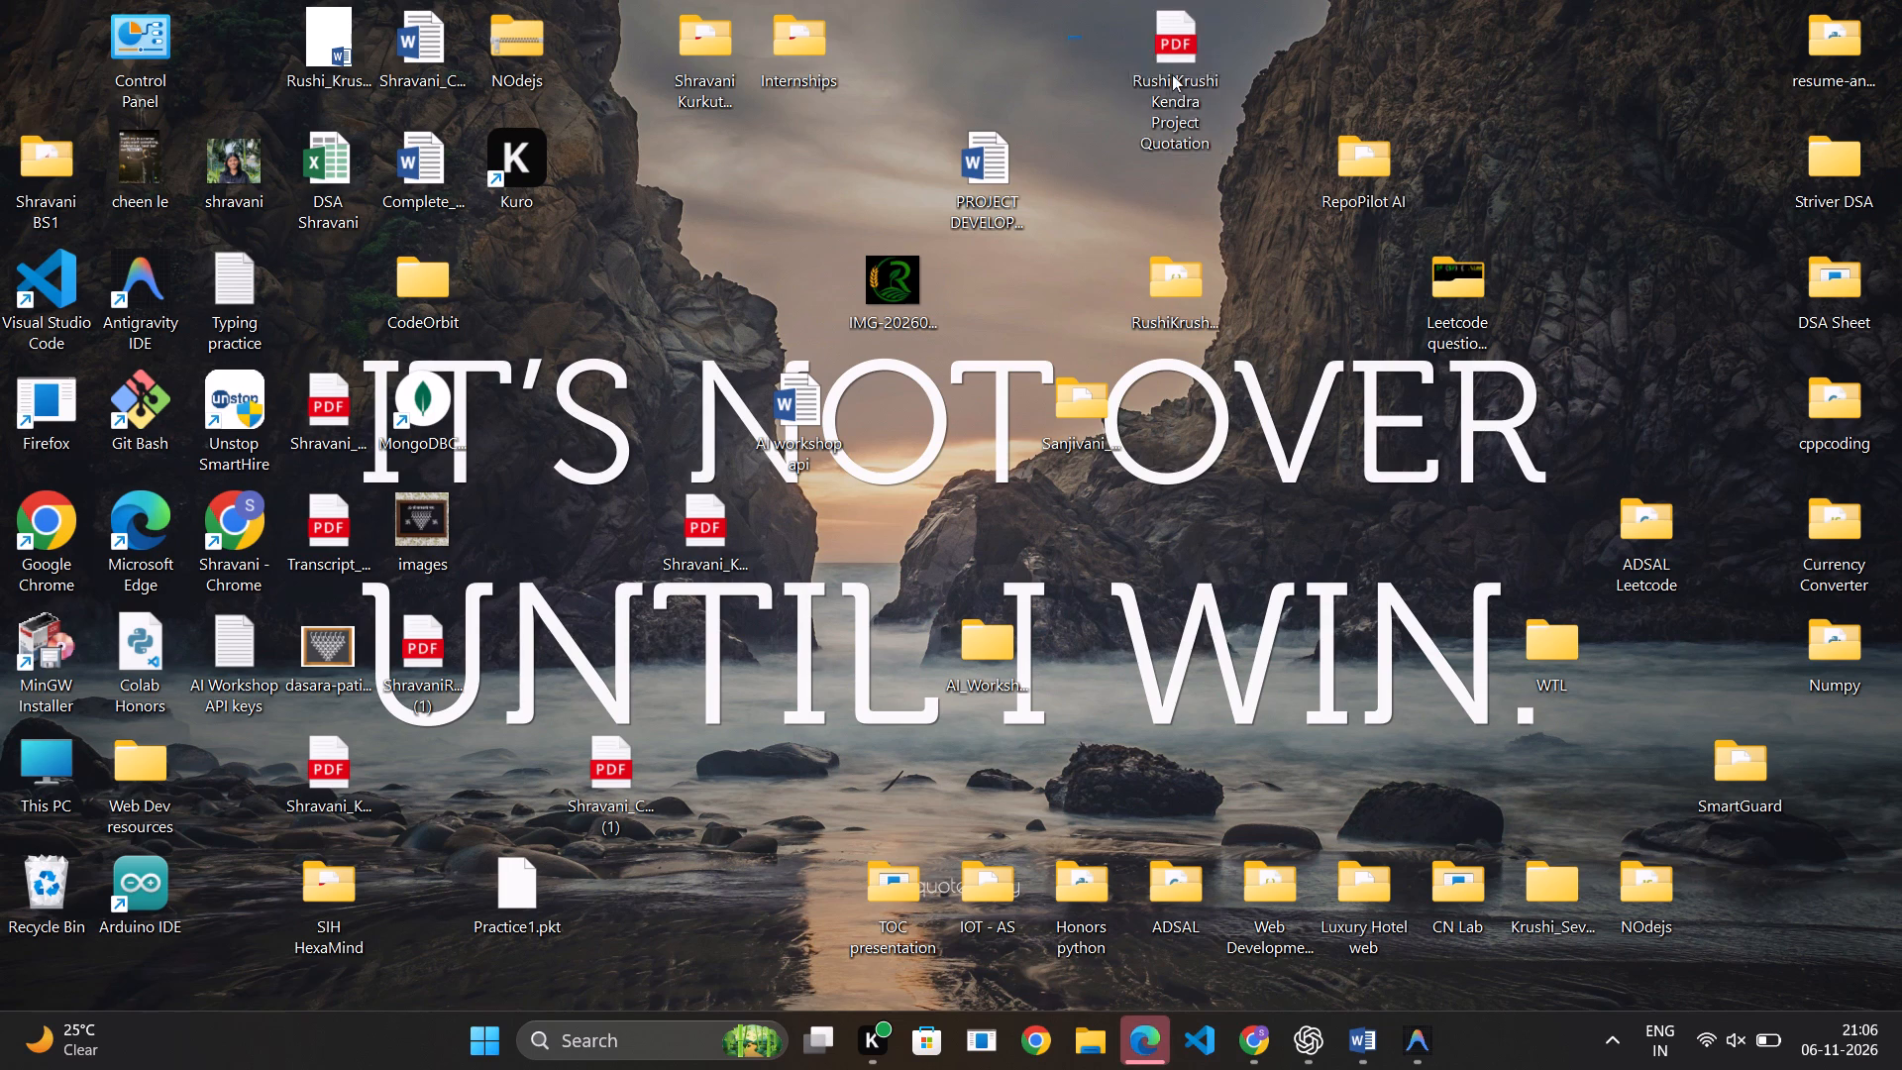
# Copy the Rushi Krushi Kendra Project Quotation PDF from the desktop to the clipboard.
pyautogui.moveTo(1172, 74); pyautogui.dragTo(1240, 174)
pyautogui.hotkey('ctrl', 'c')
pyautogui.hotkey('ctrl', 'c')
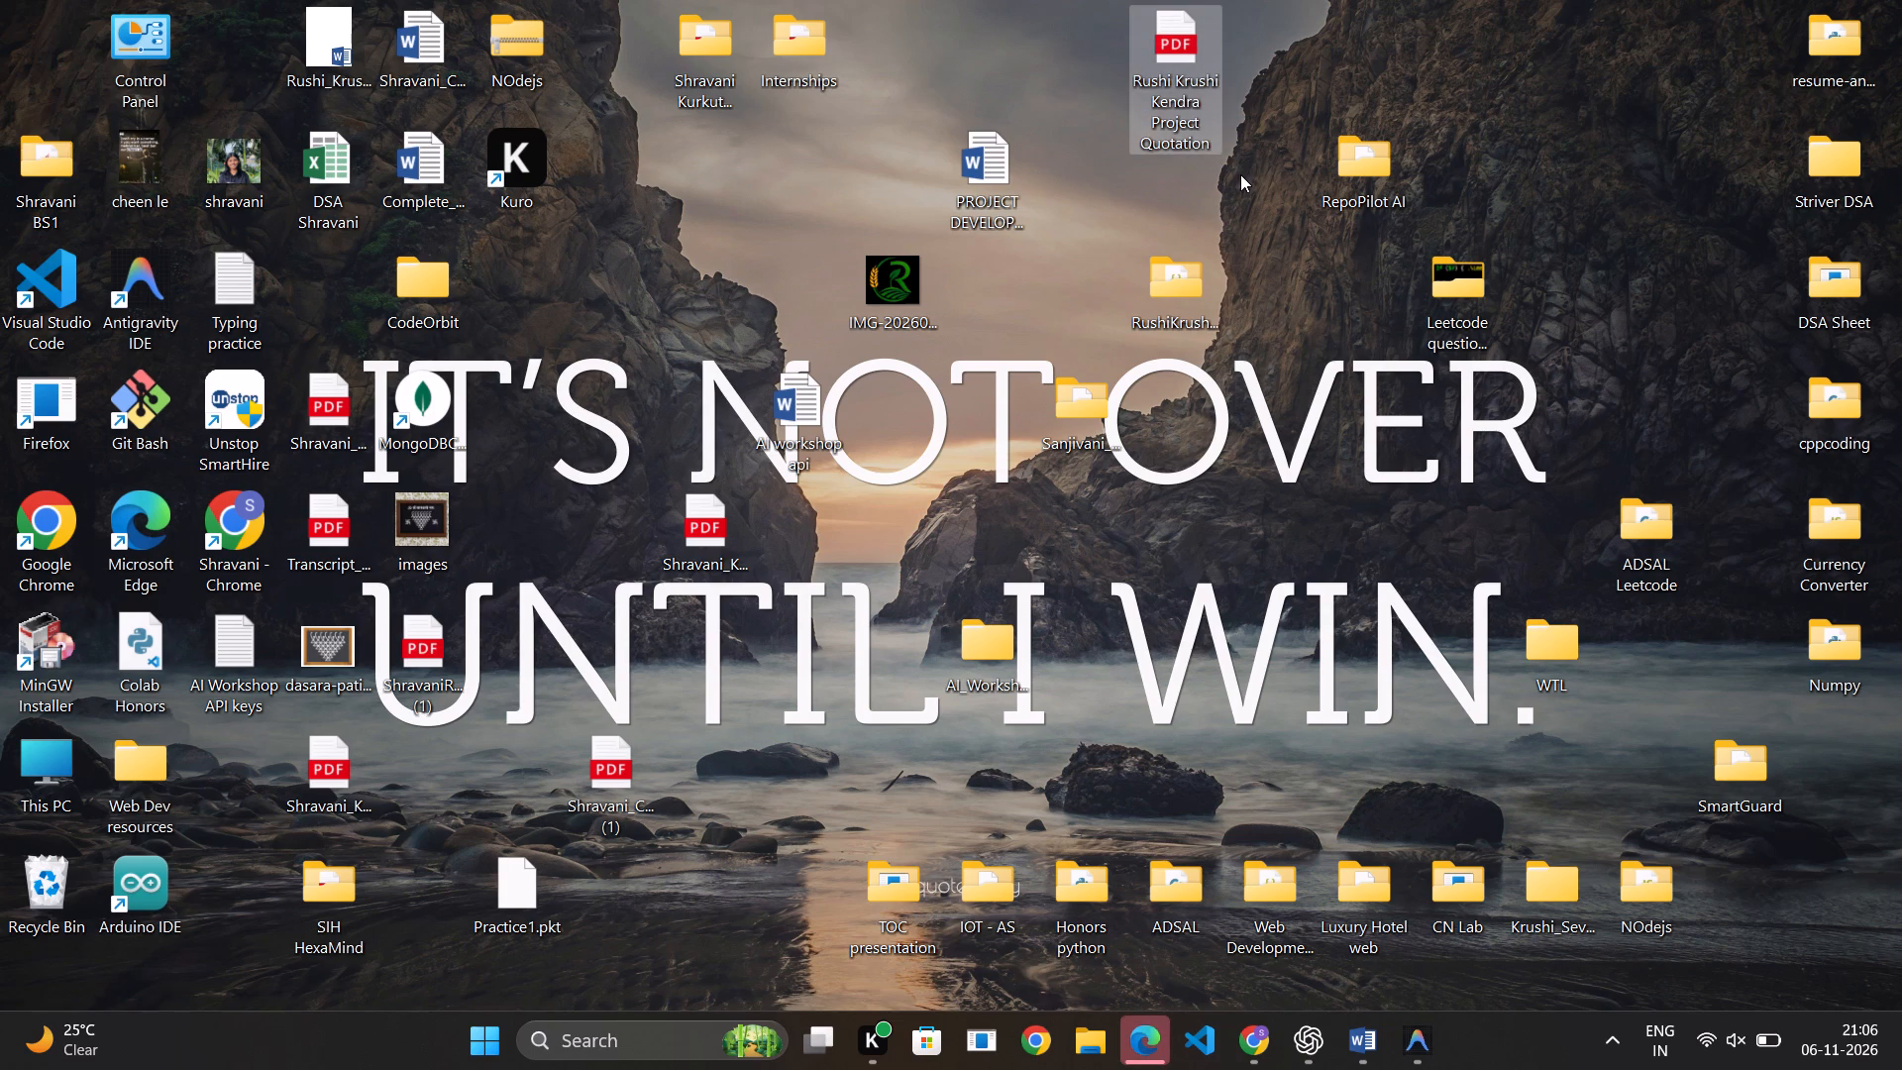
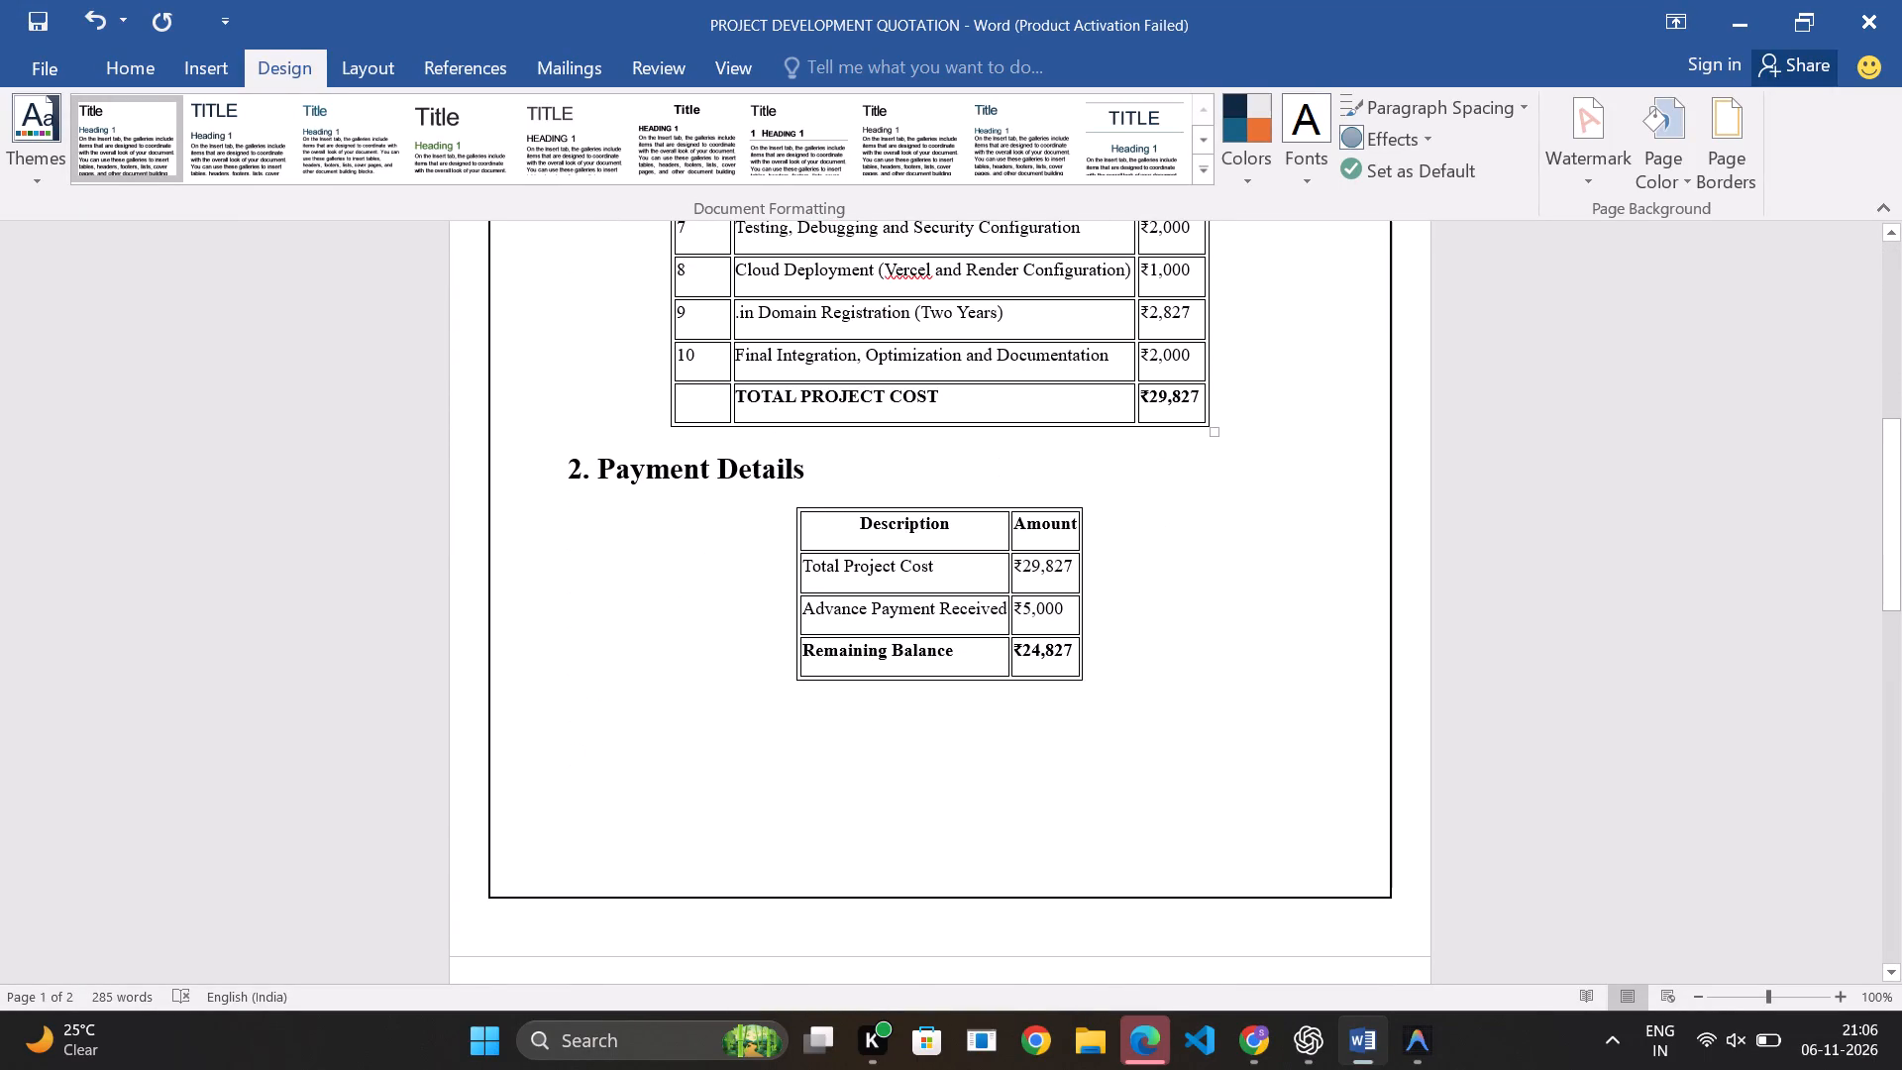
# Review the quotation from the Payment Details table through deliverables, support and terms to the client approval section.
pyautogui.scroll(-2, 1087, 697)
pyautogui.scroll(-2, 1190, 758)
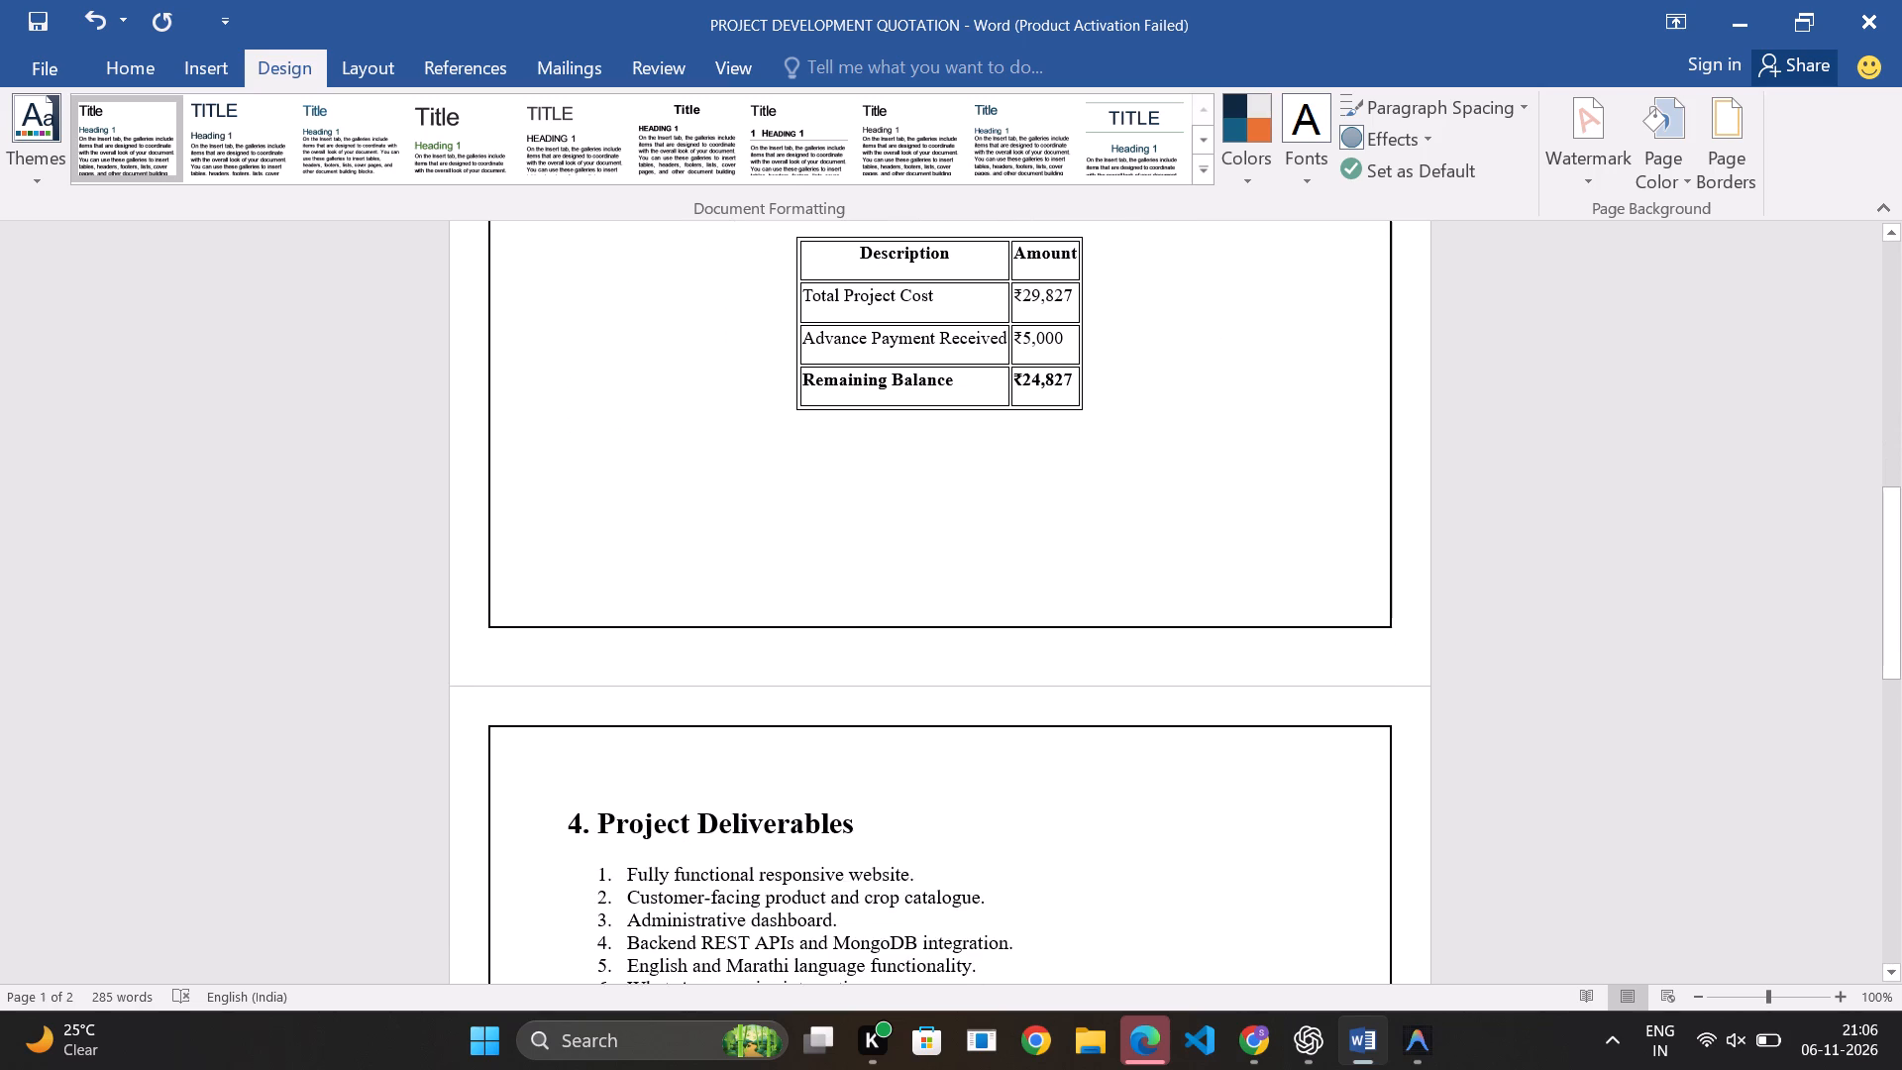
pyautogui.scroll(-3, 1190, 758)
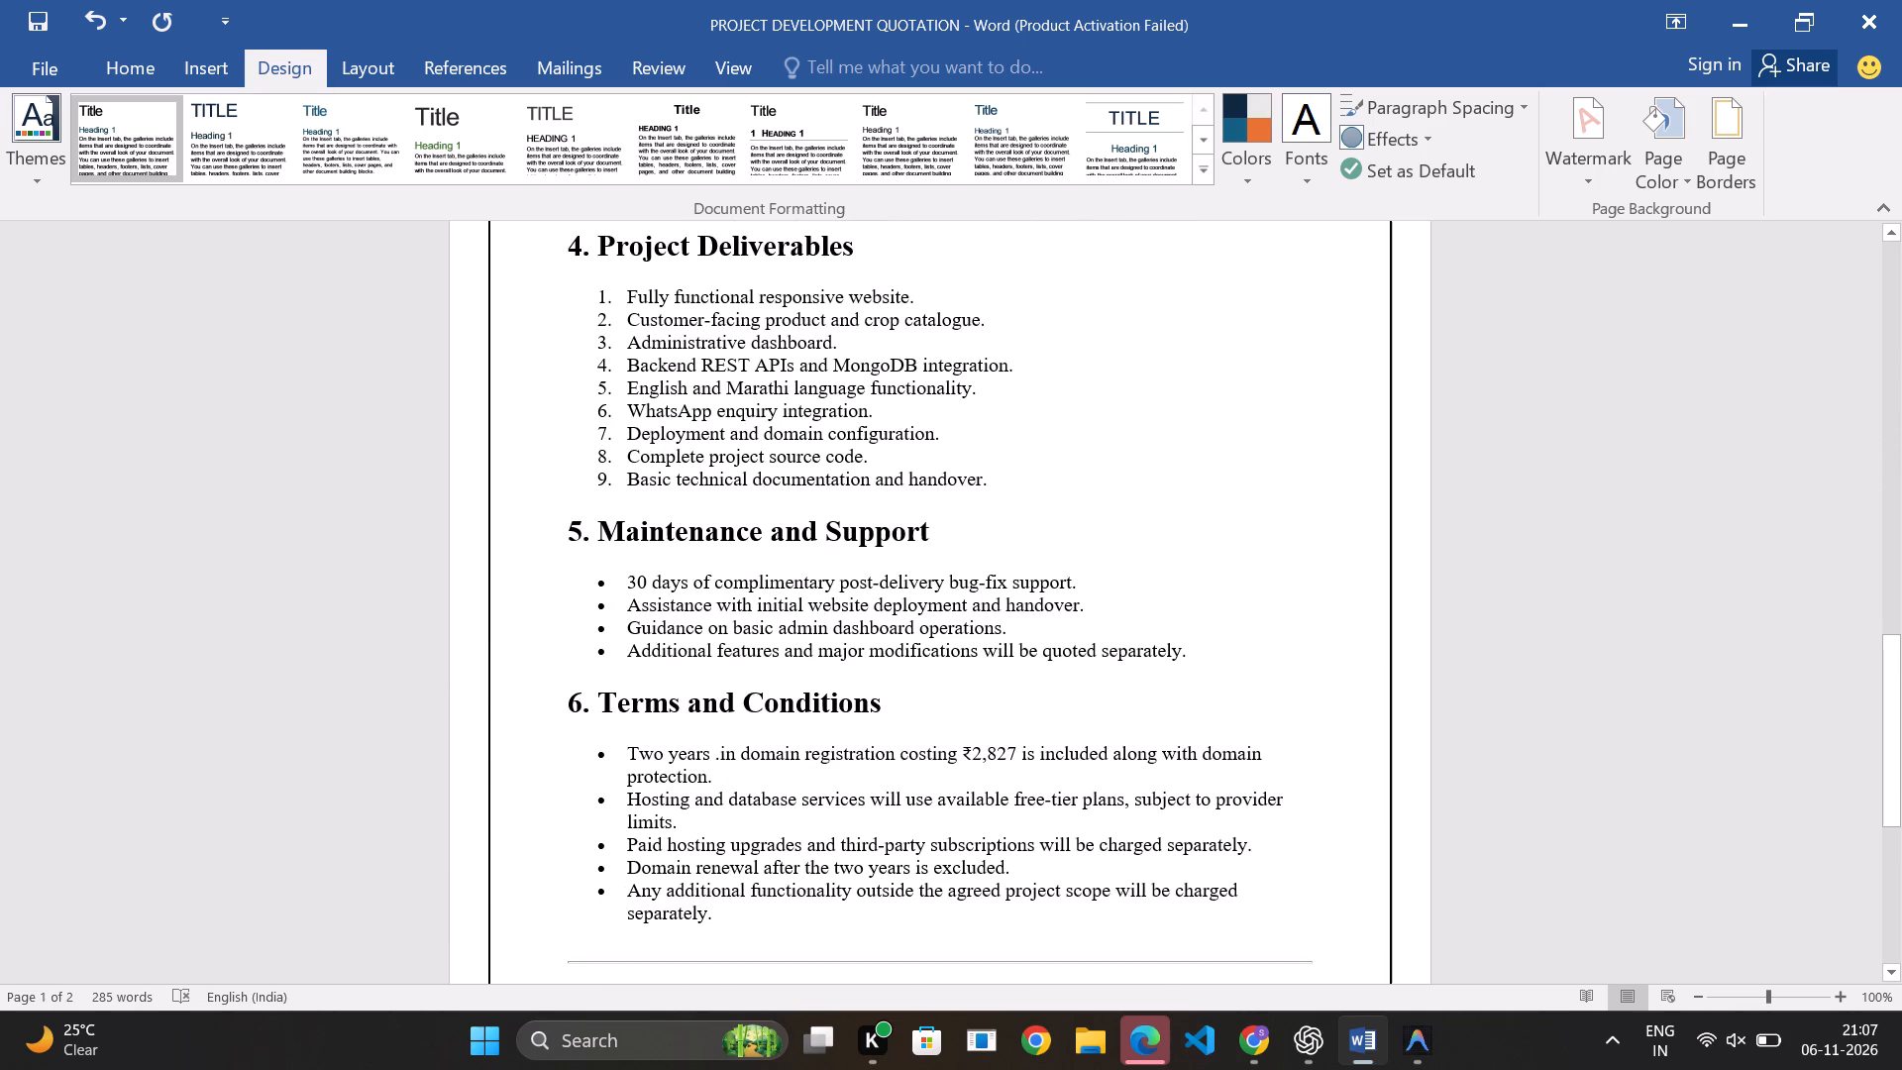
pyautogui.scroll(-6, 1190, 758)
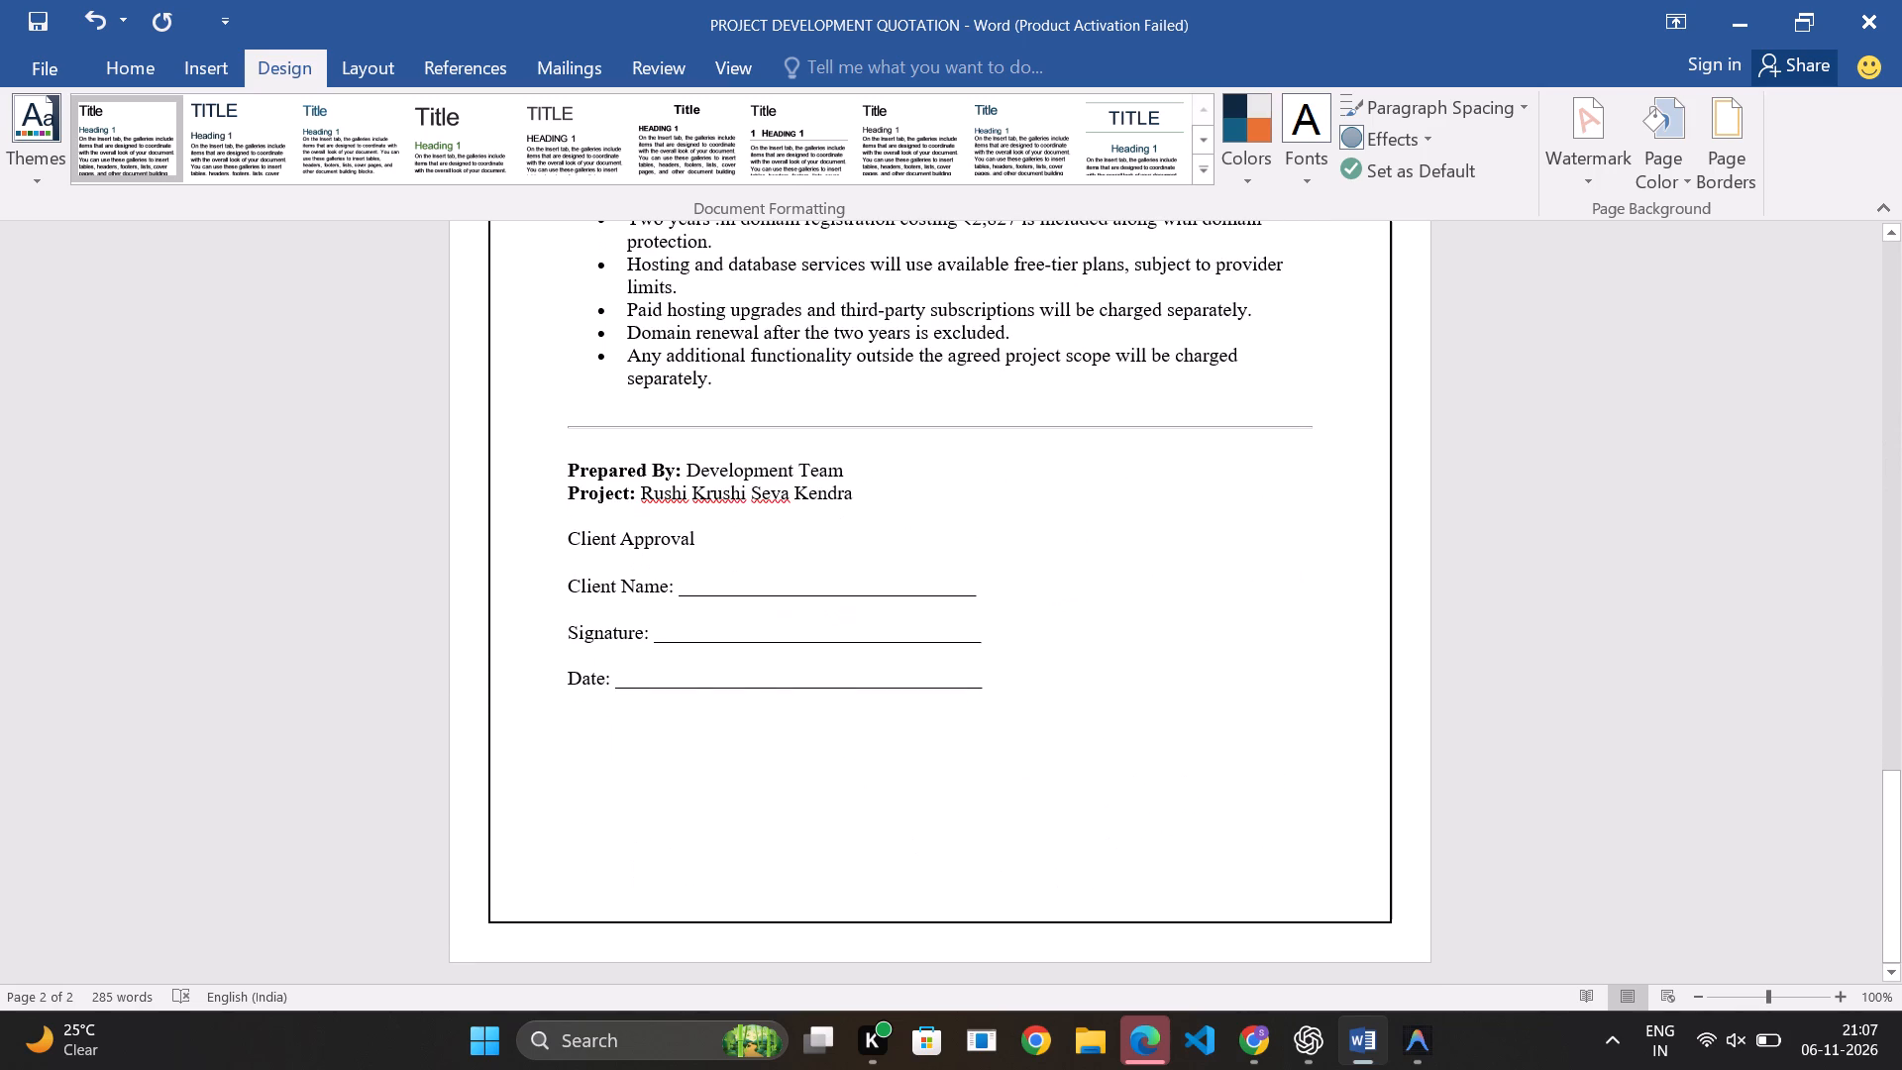